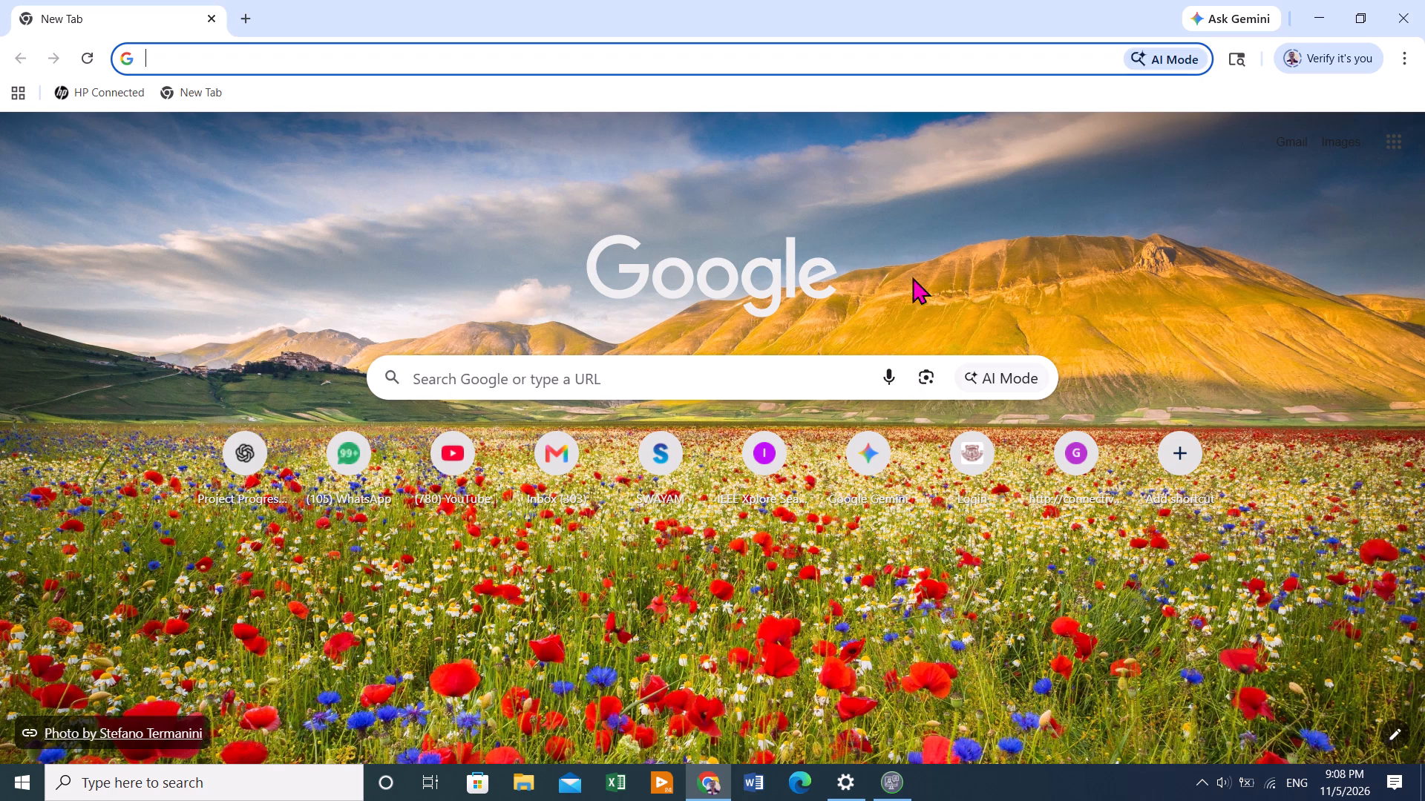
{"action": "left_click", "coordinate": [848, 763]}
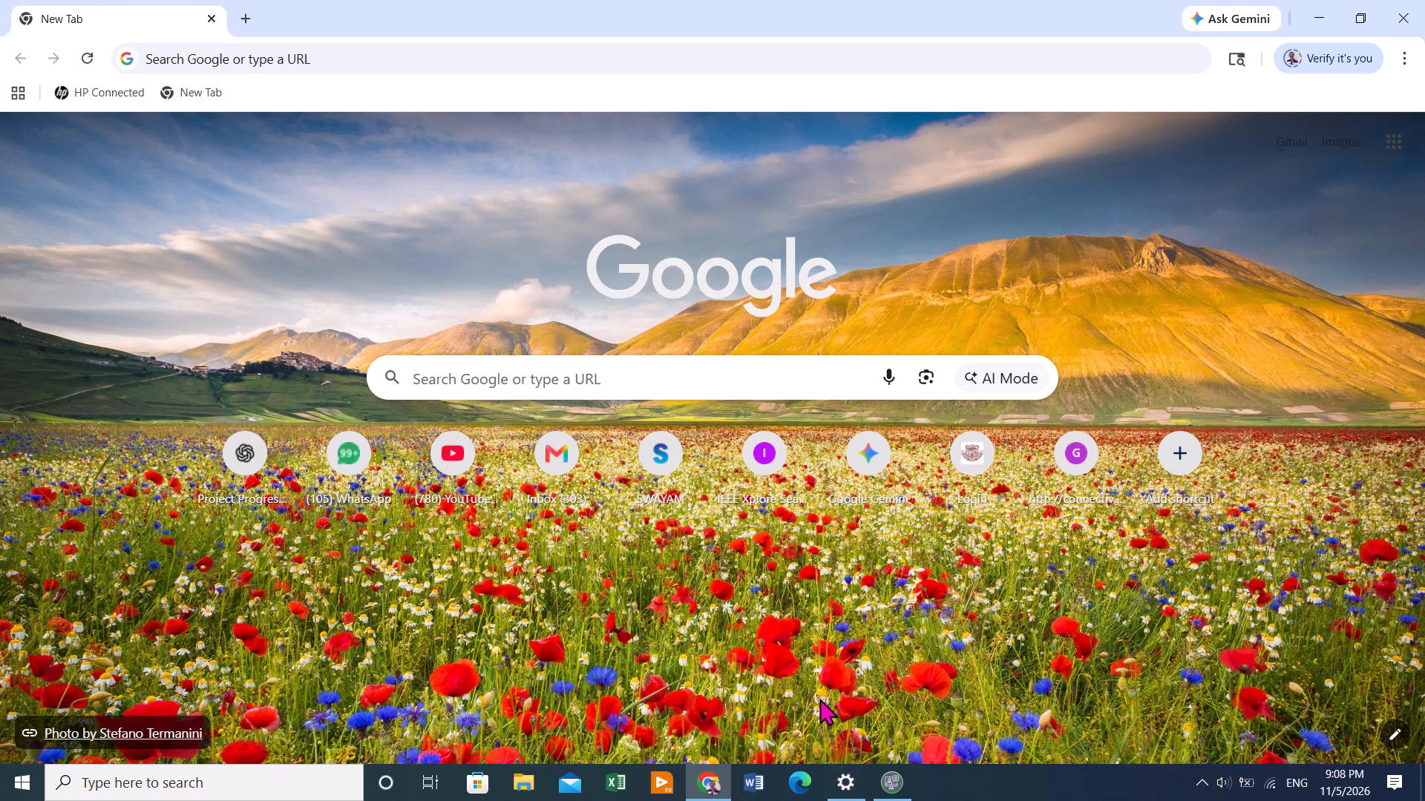
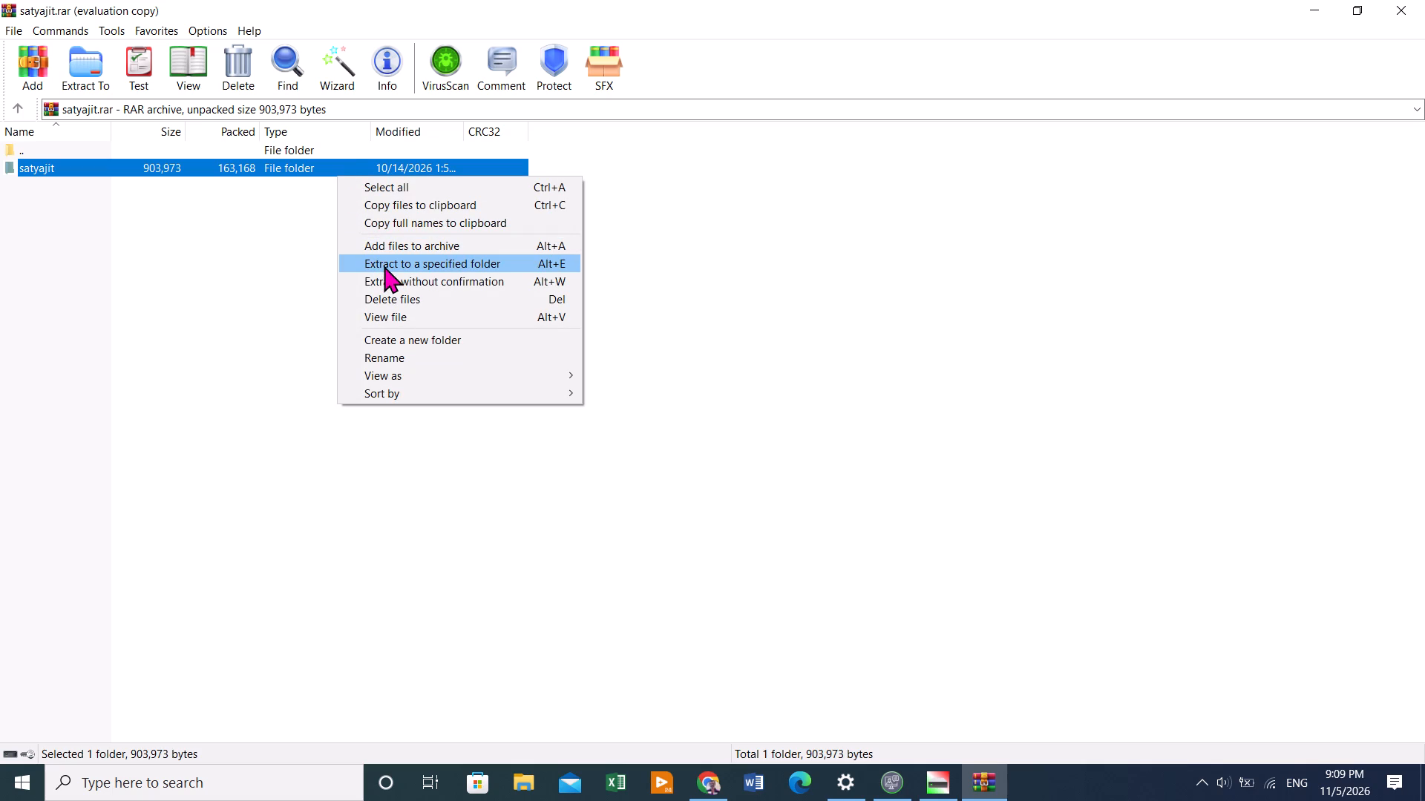
Extract the satyajit folder from the satyajit.rar archive to a specified folder.
{"action": "left_click", "coordinate": [295, 165]}
{"action": "right_click", "coordinate": [295, 165]}
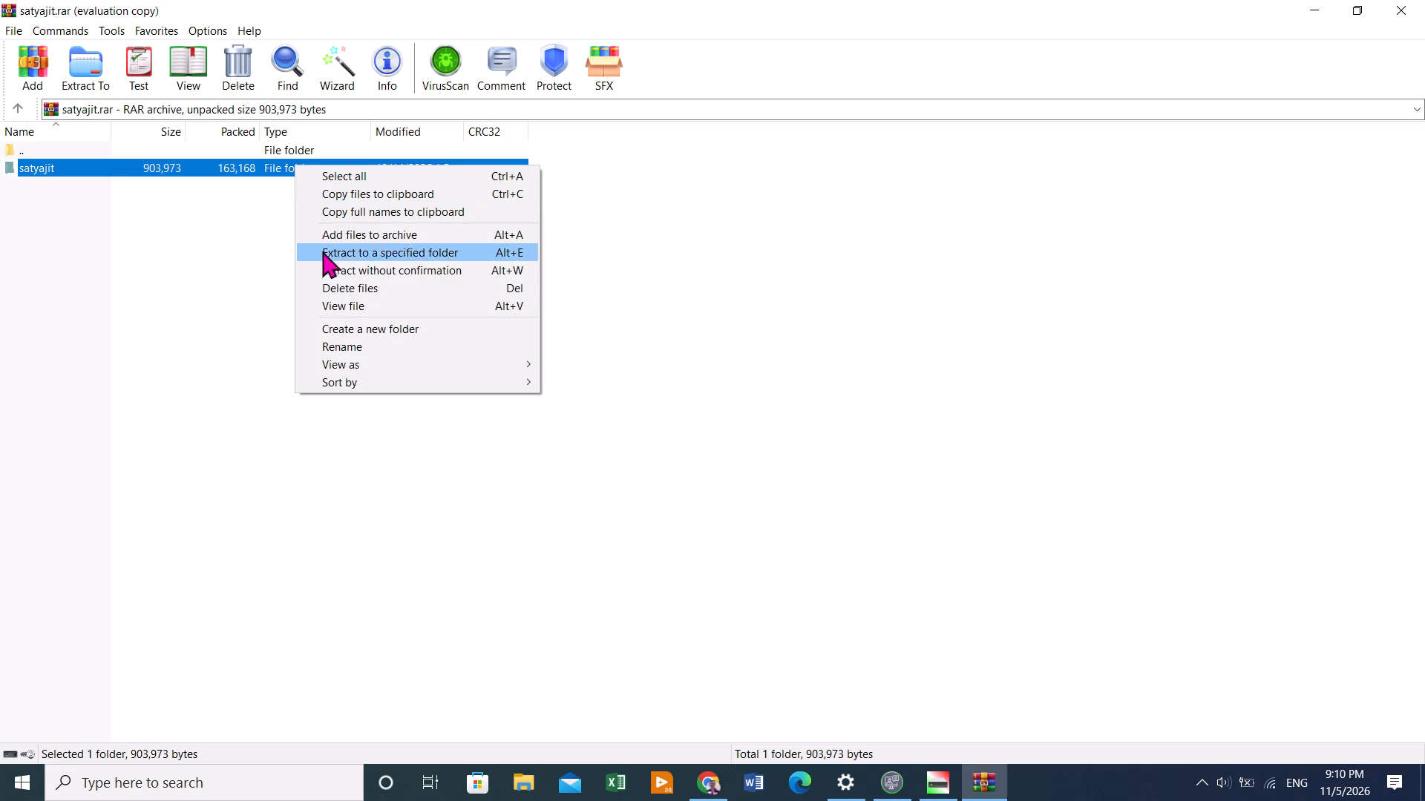
Extract the satyajit folder from the archive with the destination path shortened to C:\Users\hp\Downloads.
{"action": "left_click", "coordinate": [367, 251]}
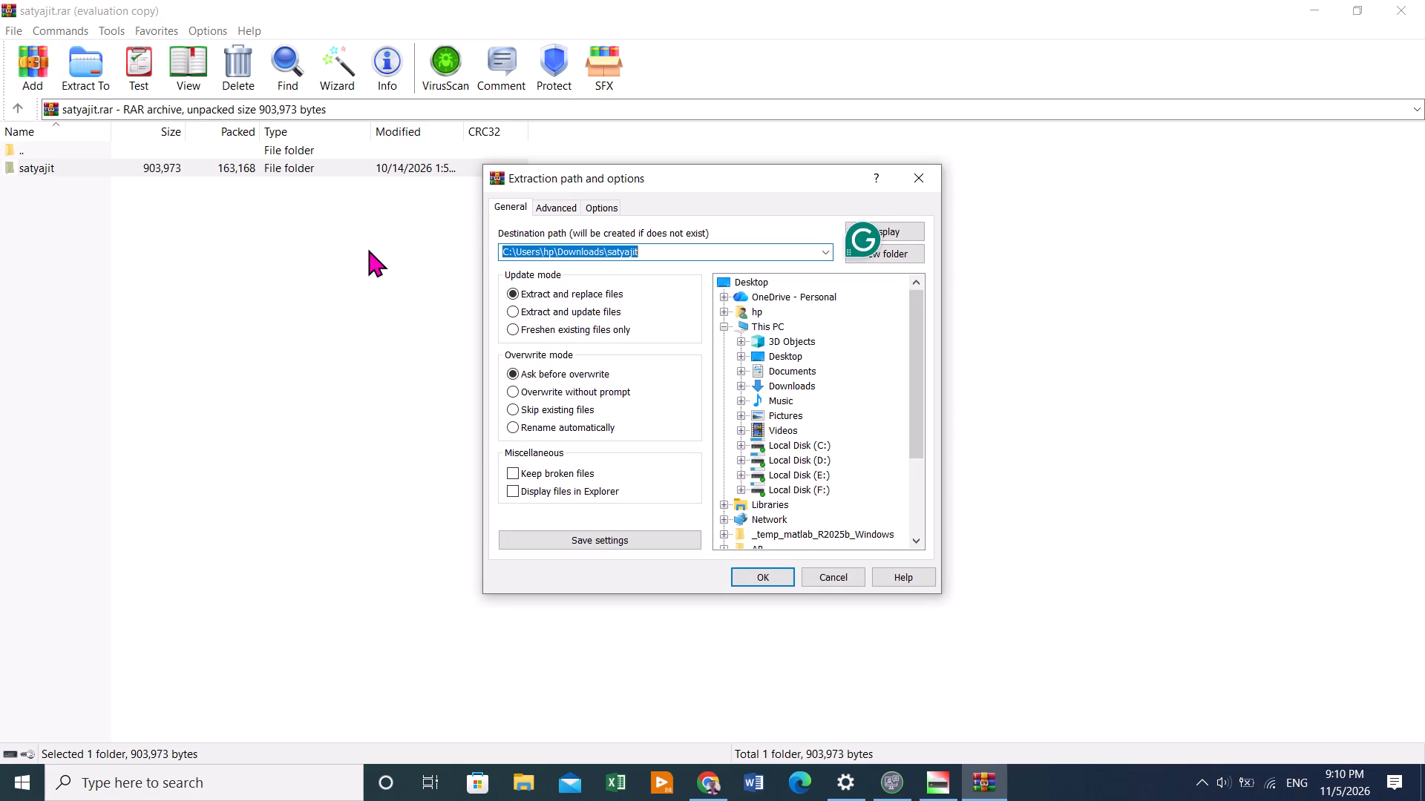
{"action": "left_click", "coordinate": [660, 253]}
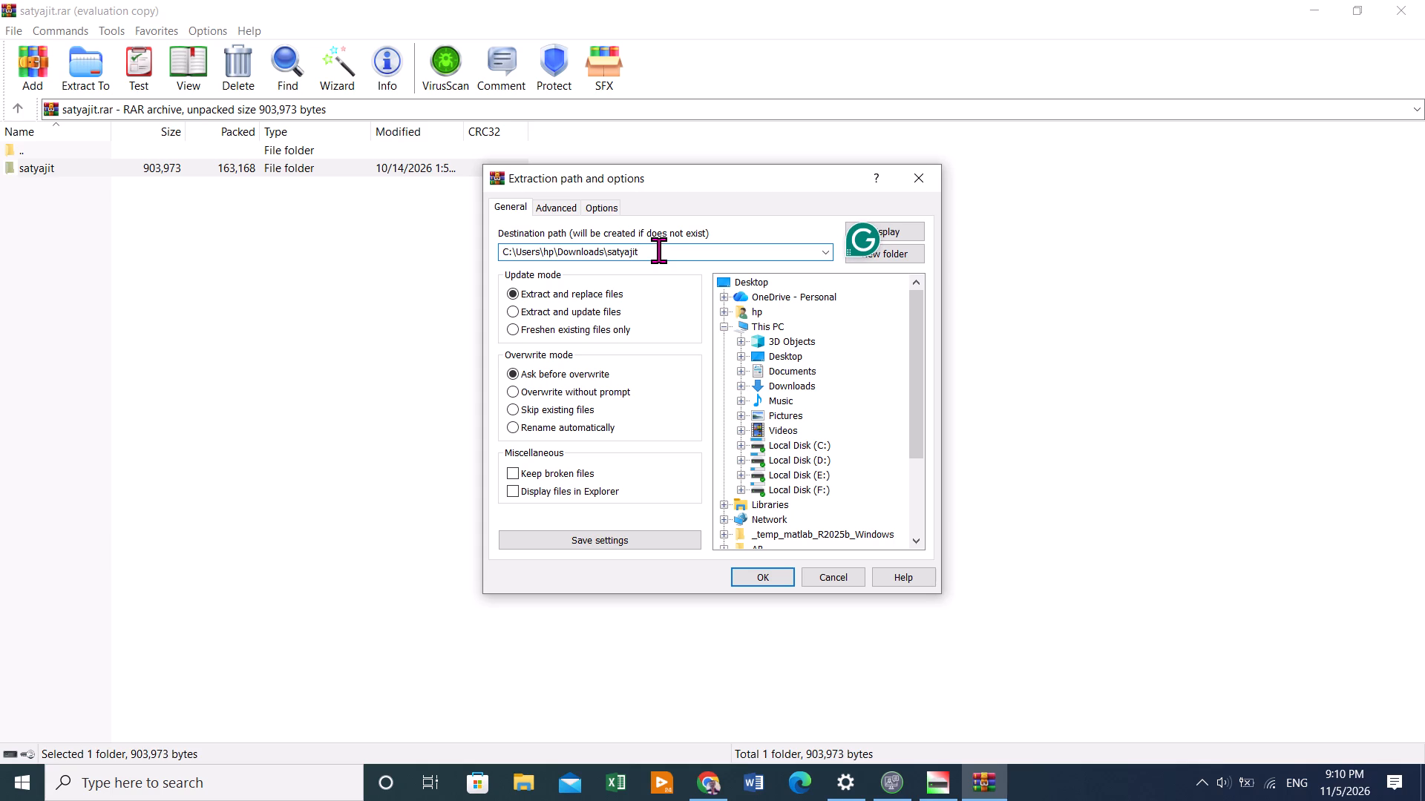
{"action": "key", "text": "BackSpace"}
{"action": "key", "text": "BackSpace"}
{"action": "key", "text": "BackSpace"}
{"action": "key", "text": "BackSpace"}
{"action": "key", "text": "BackSpace"}
{"action": "key", "text": "BackSpace"}
{"action": "key", "text": "BackSpace"}
{"action": "key", "text": "BackSpace"}
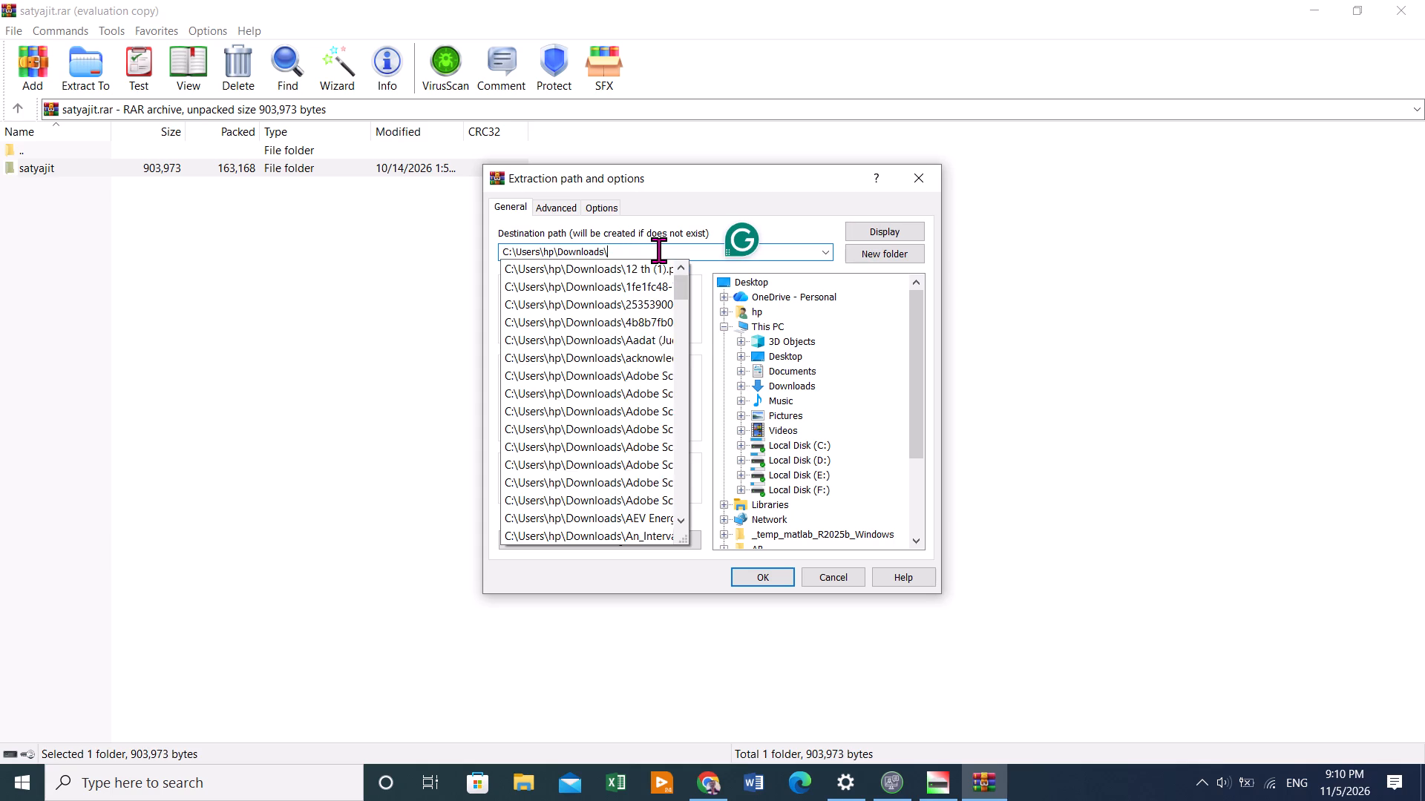
{"action": "key", "text": "BackSpace"}
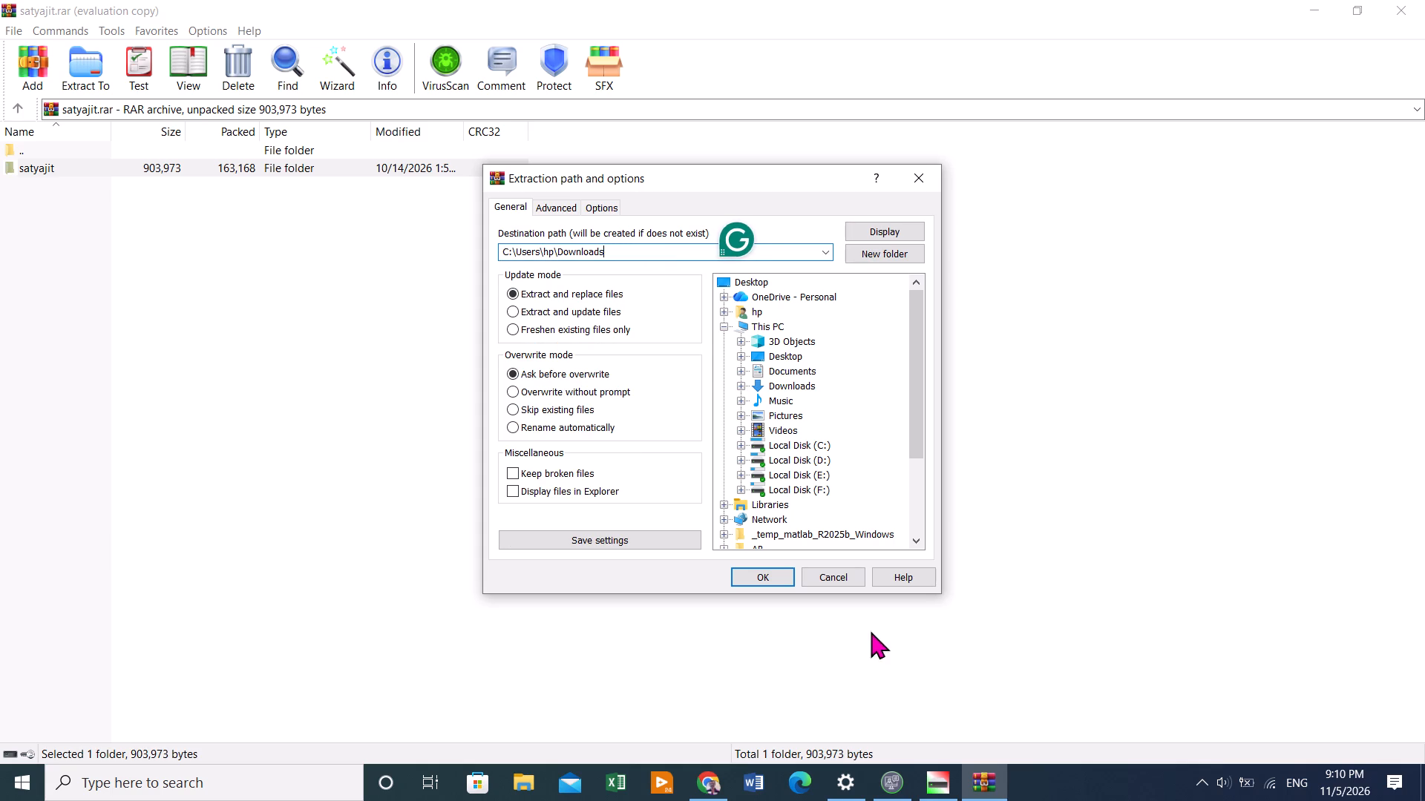
{"action": "left_click", "coordinate": [779, 578]}
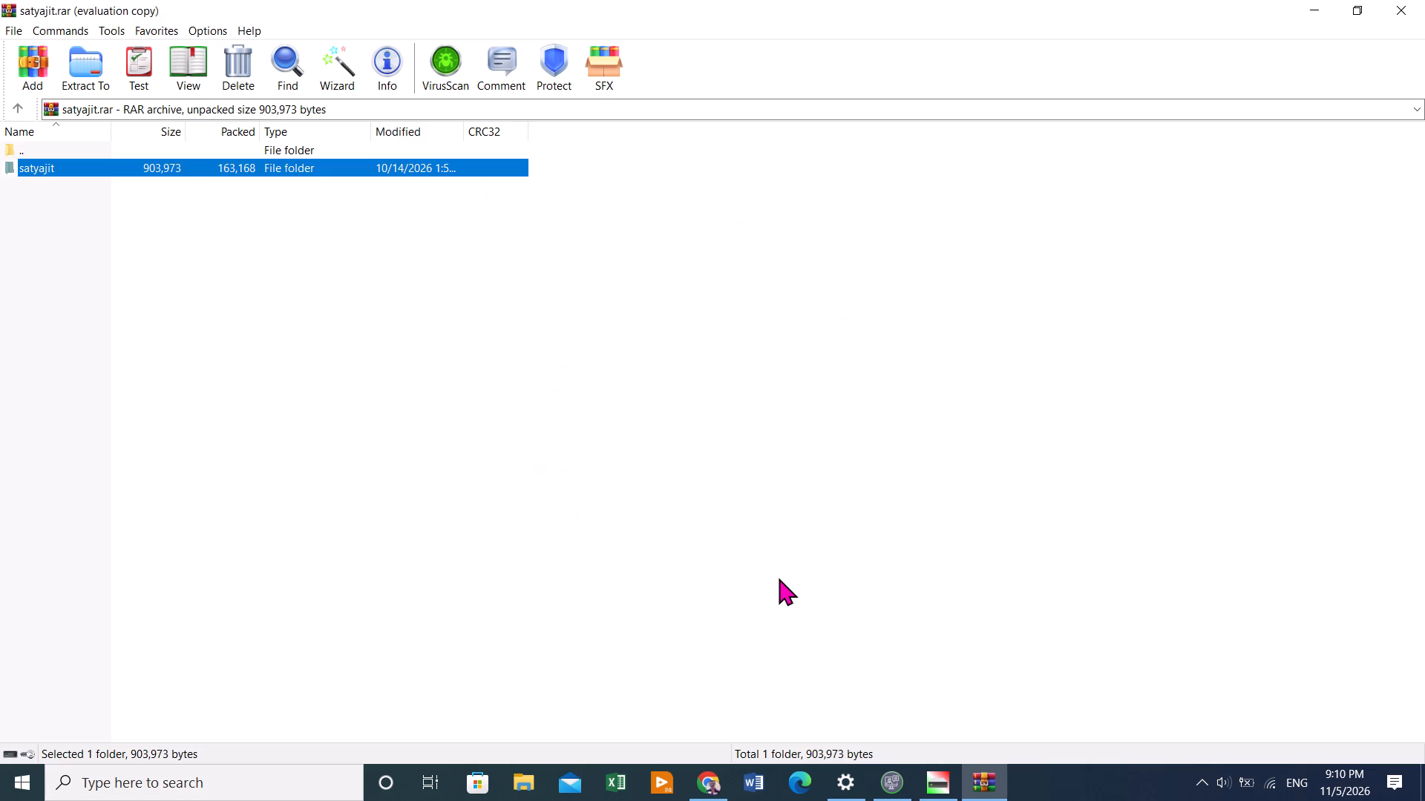
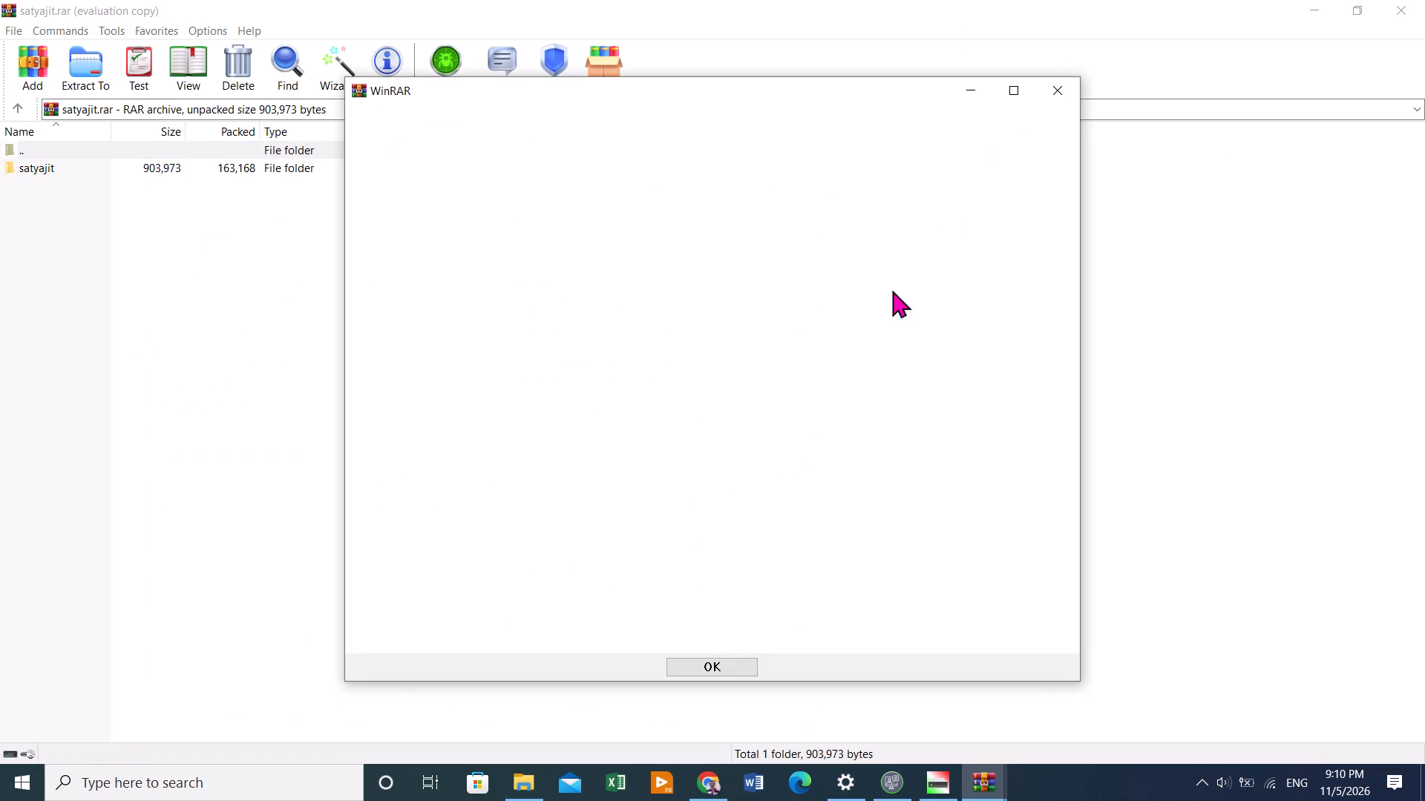
Dismiss the WinRAR trial notice to return to the satyajit.rar archive.
{"action": "left_click", "coordinate": [690, 662]}
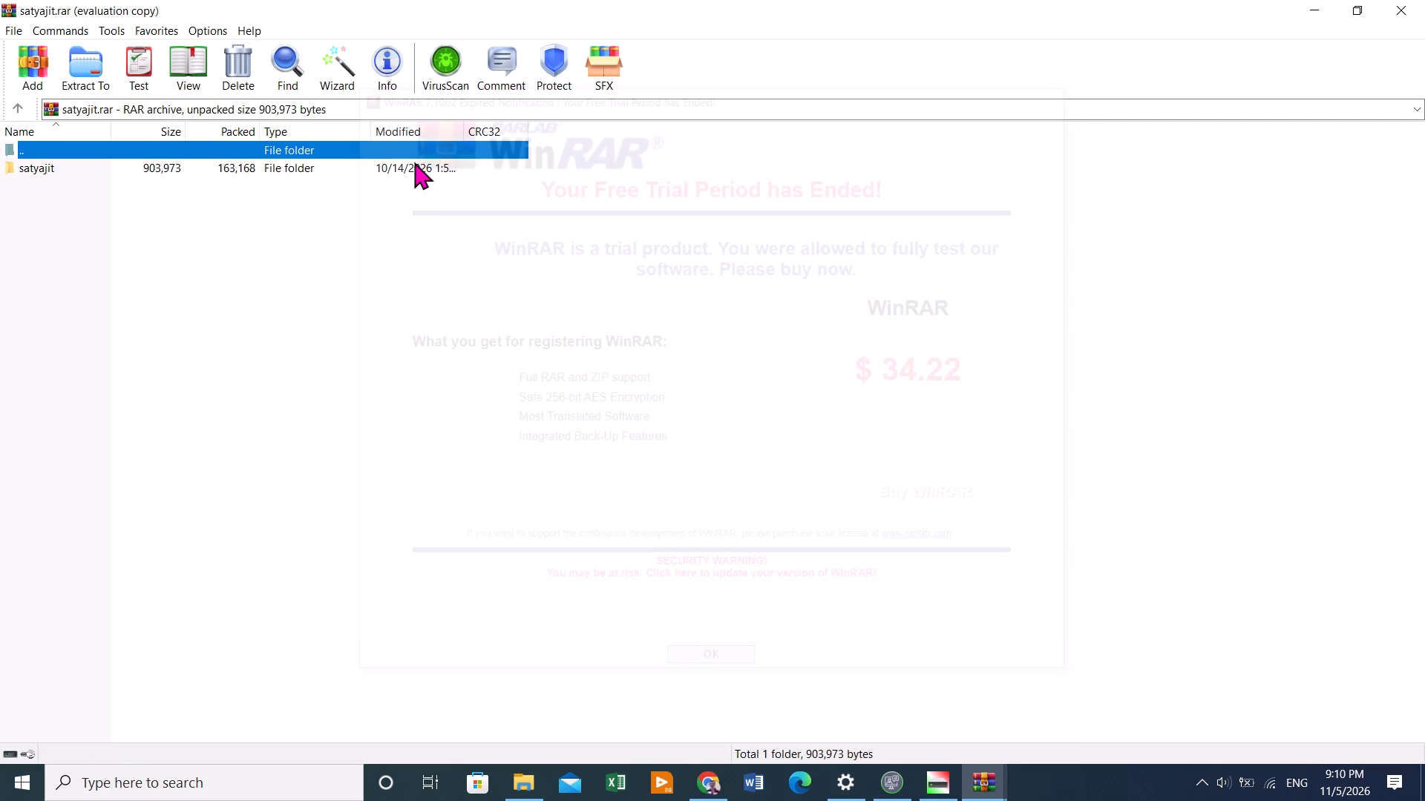
Select the satyajit folder inside the satyajit.rar archive and start extracting it to a specified folder.
{"action": "left_click", "coordinate": [414, 162]}
{"action": "right_click", "coordinate": [414, 162]}
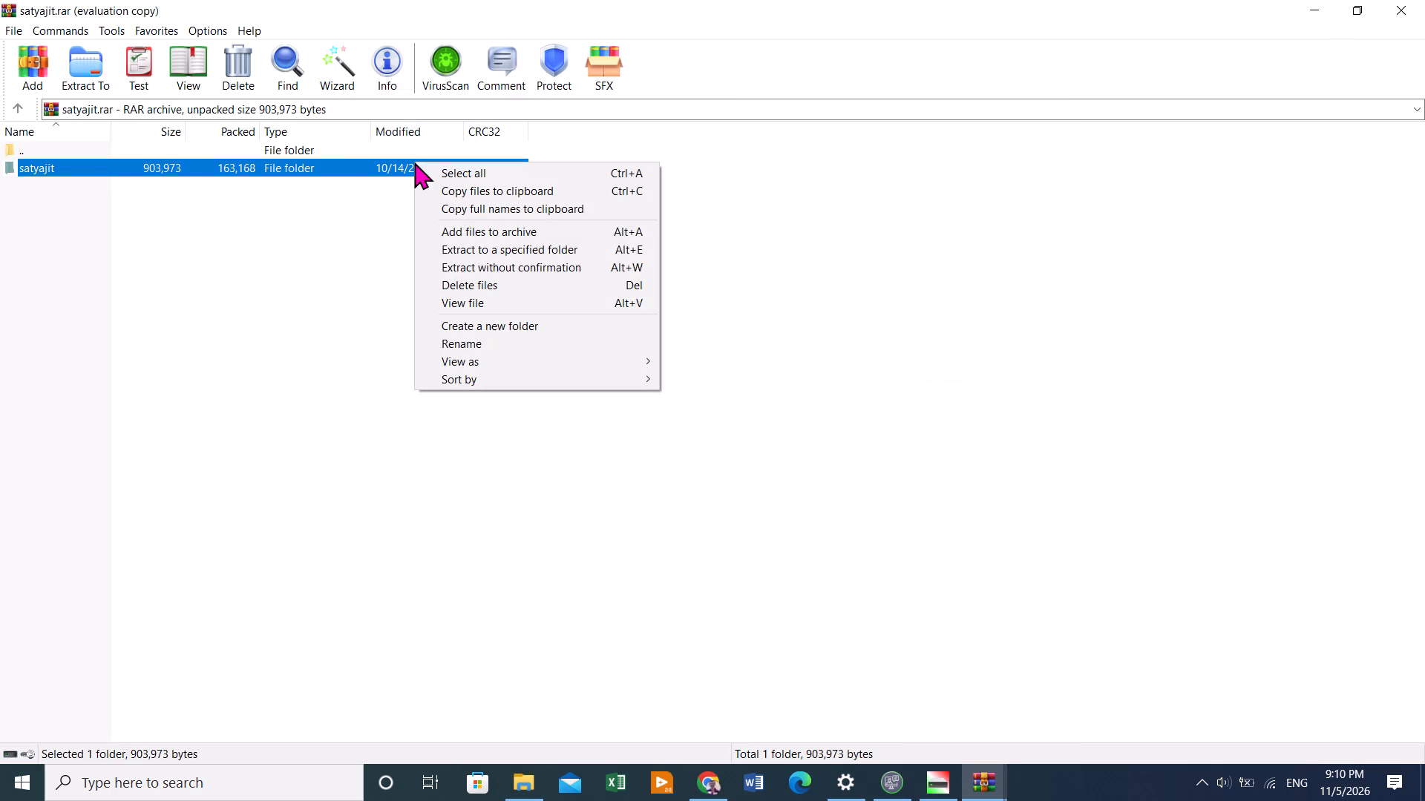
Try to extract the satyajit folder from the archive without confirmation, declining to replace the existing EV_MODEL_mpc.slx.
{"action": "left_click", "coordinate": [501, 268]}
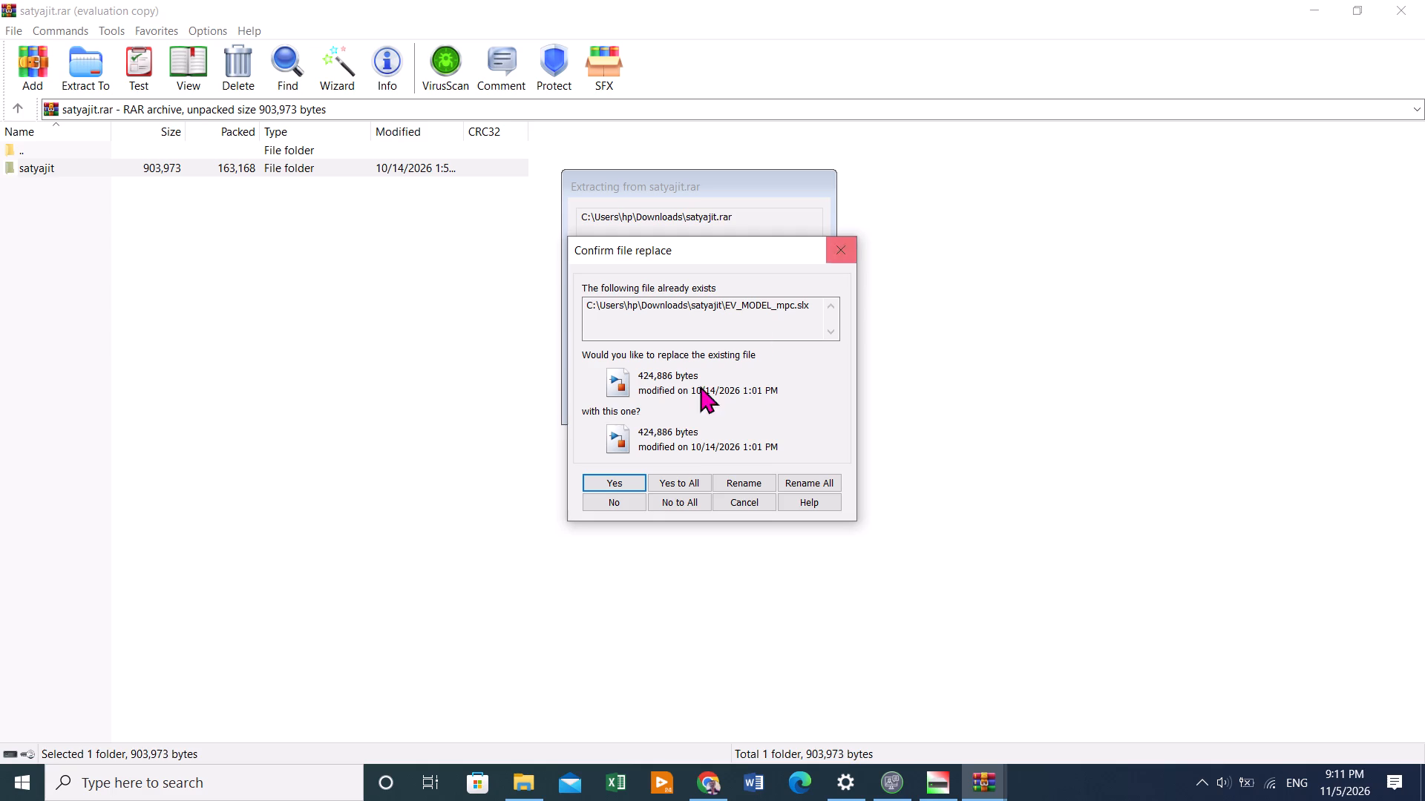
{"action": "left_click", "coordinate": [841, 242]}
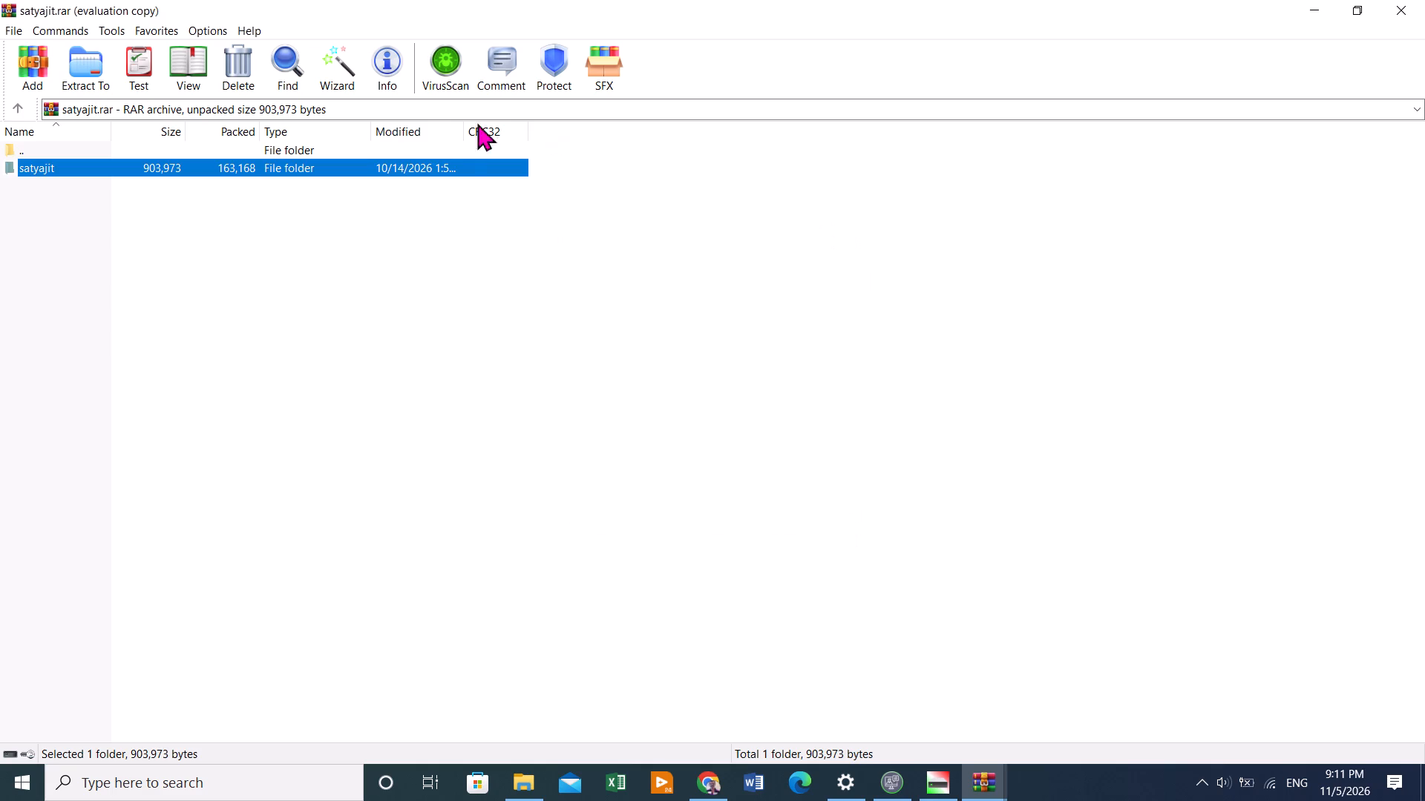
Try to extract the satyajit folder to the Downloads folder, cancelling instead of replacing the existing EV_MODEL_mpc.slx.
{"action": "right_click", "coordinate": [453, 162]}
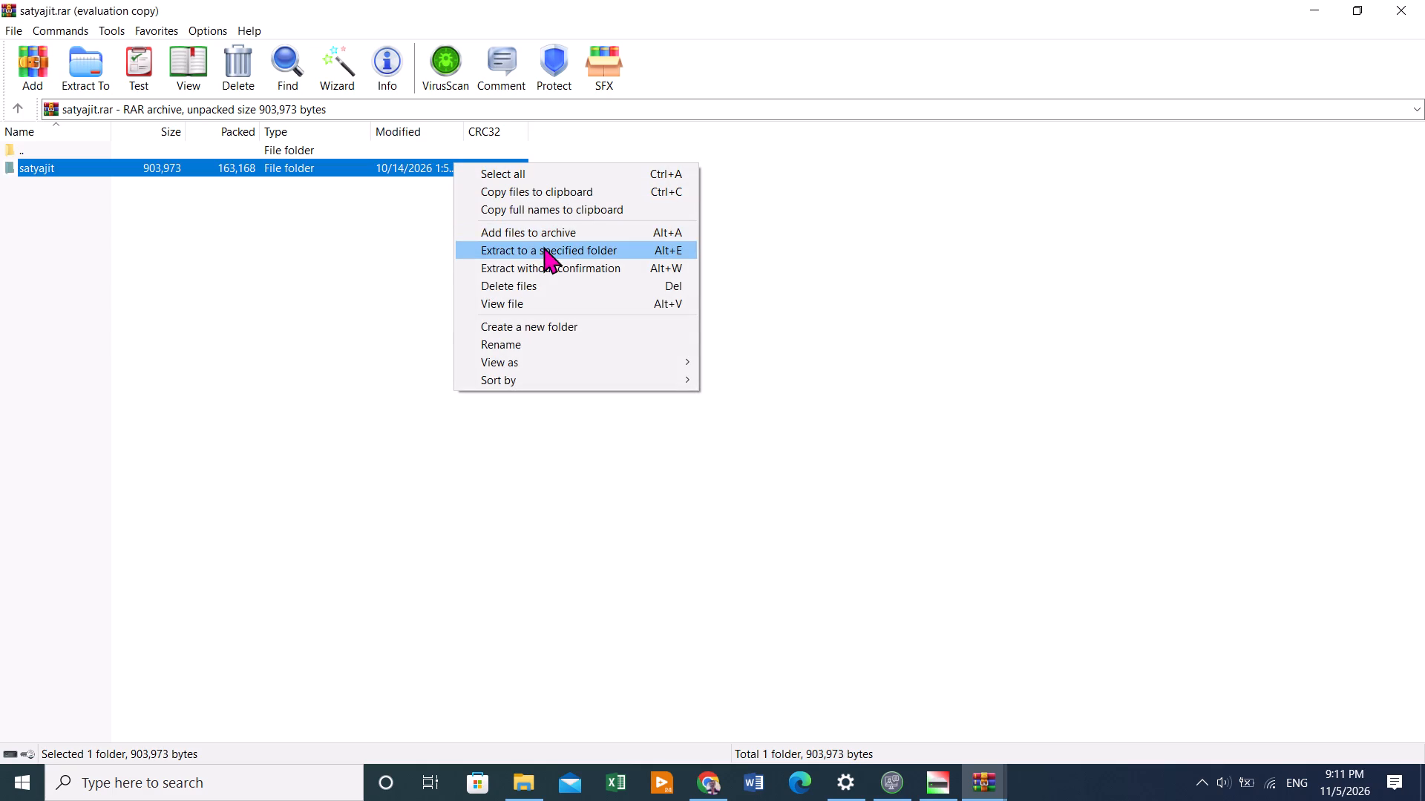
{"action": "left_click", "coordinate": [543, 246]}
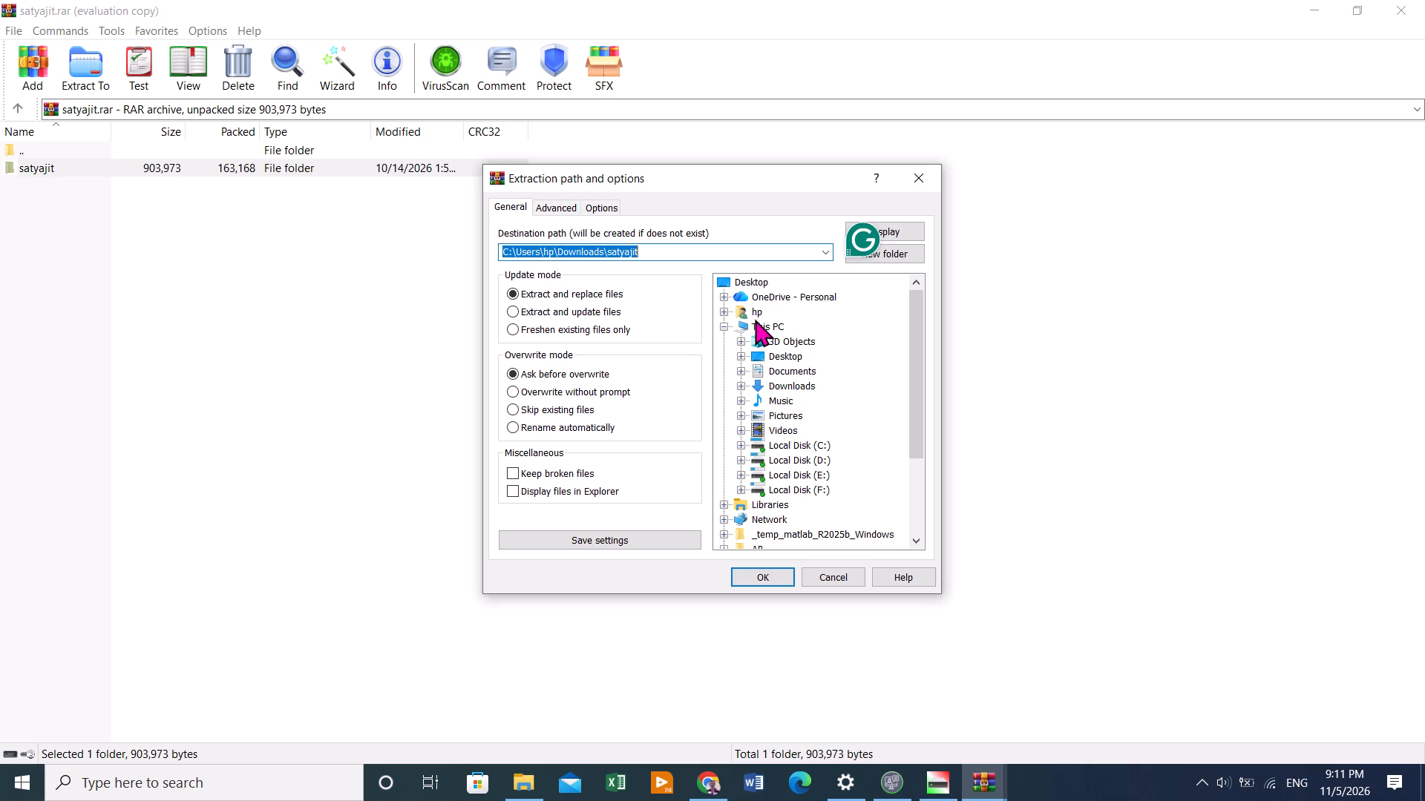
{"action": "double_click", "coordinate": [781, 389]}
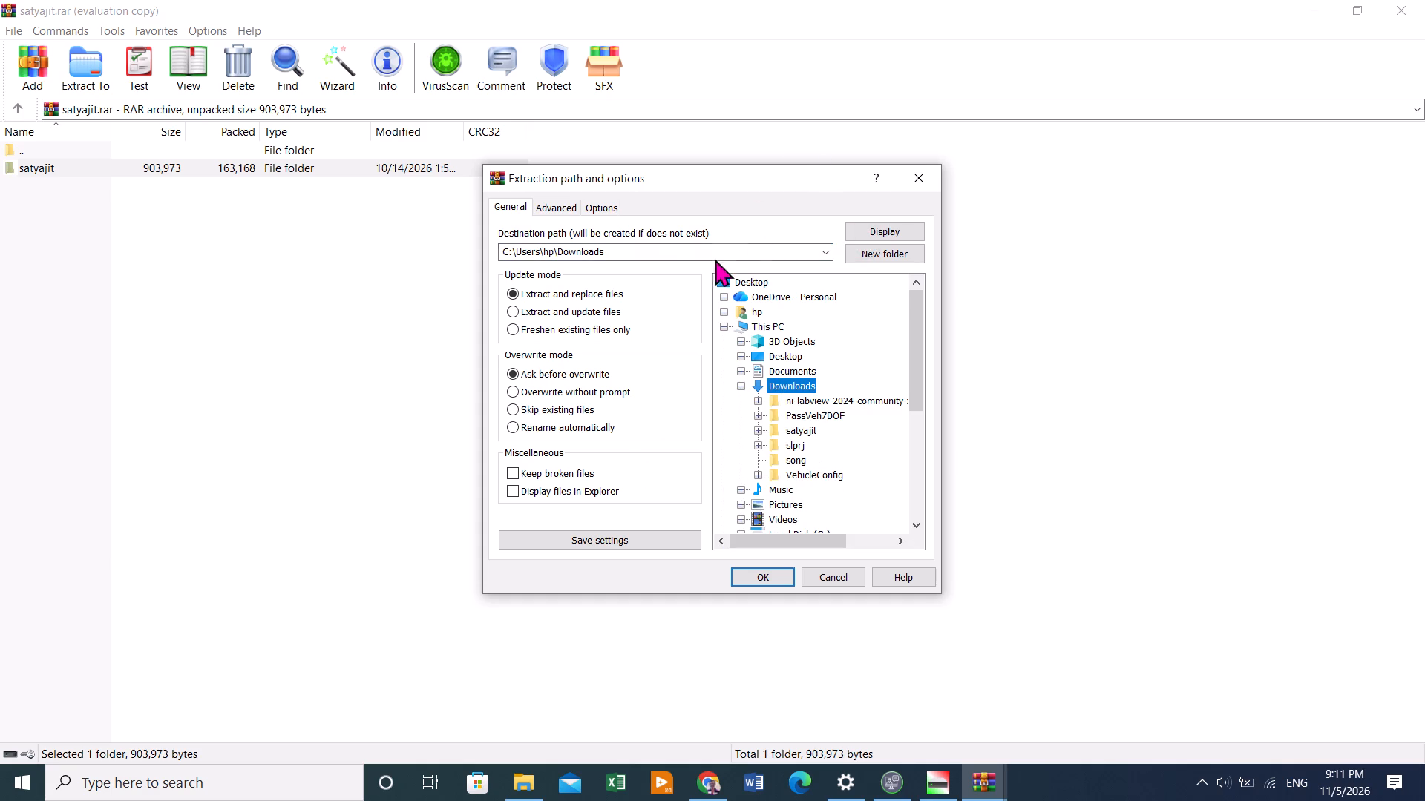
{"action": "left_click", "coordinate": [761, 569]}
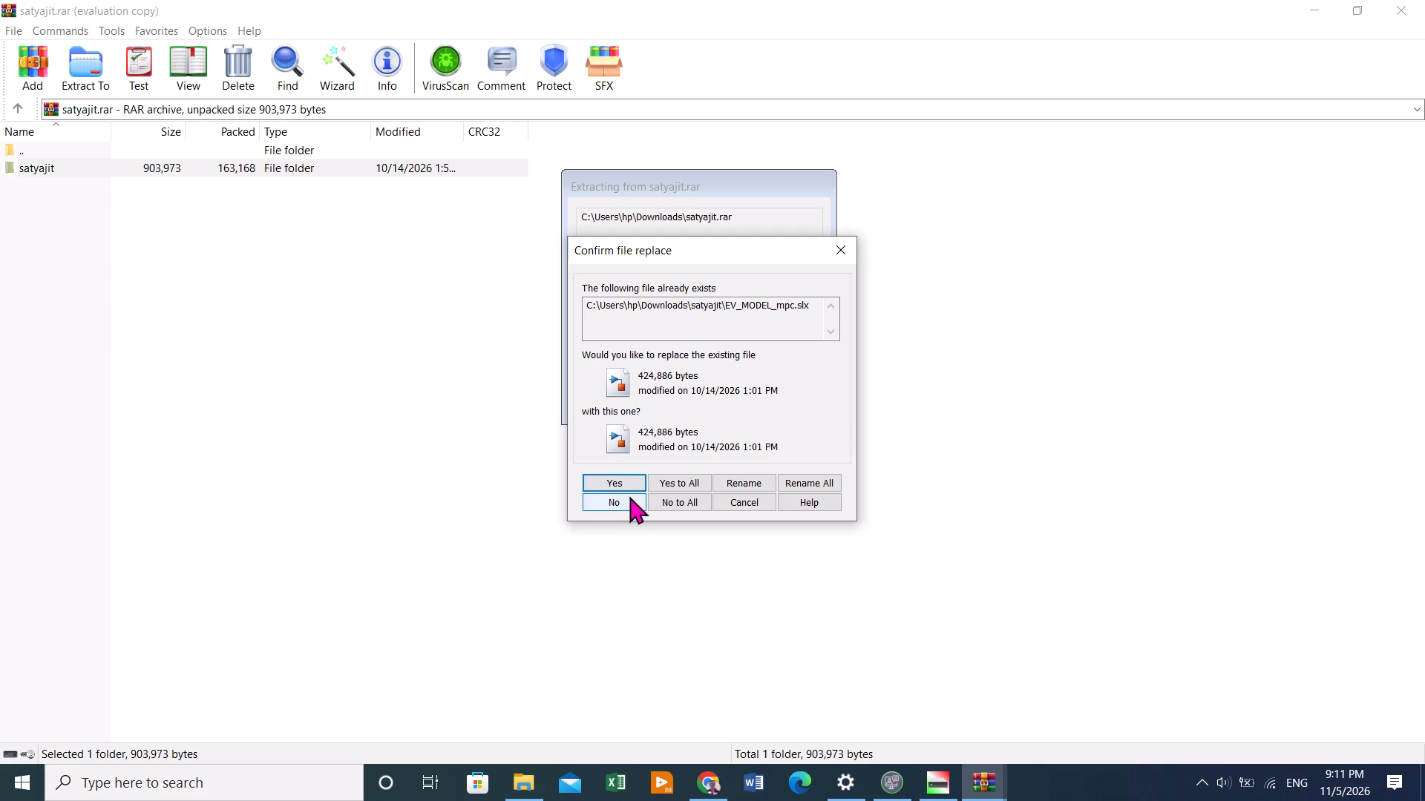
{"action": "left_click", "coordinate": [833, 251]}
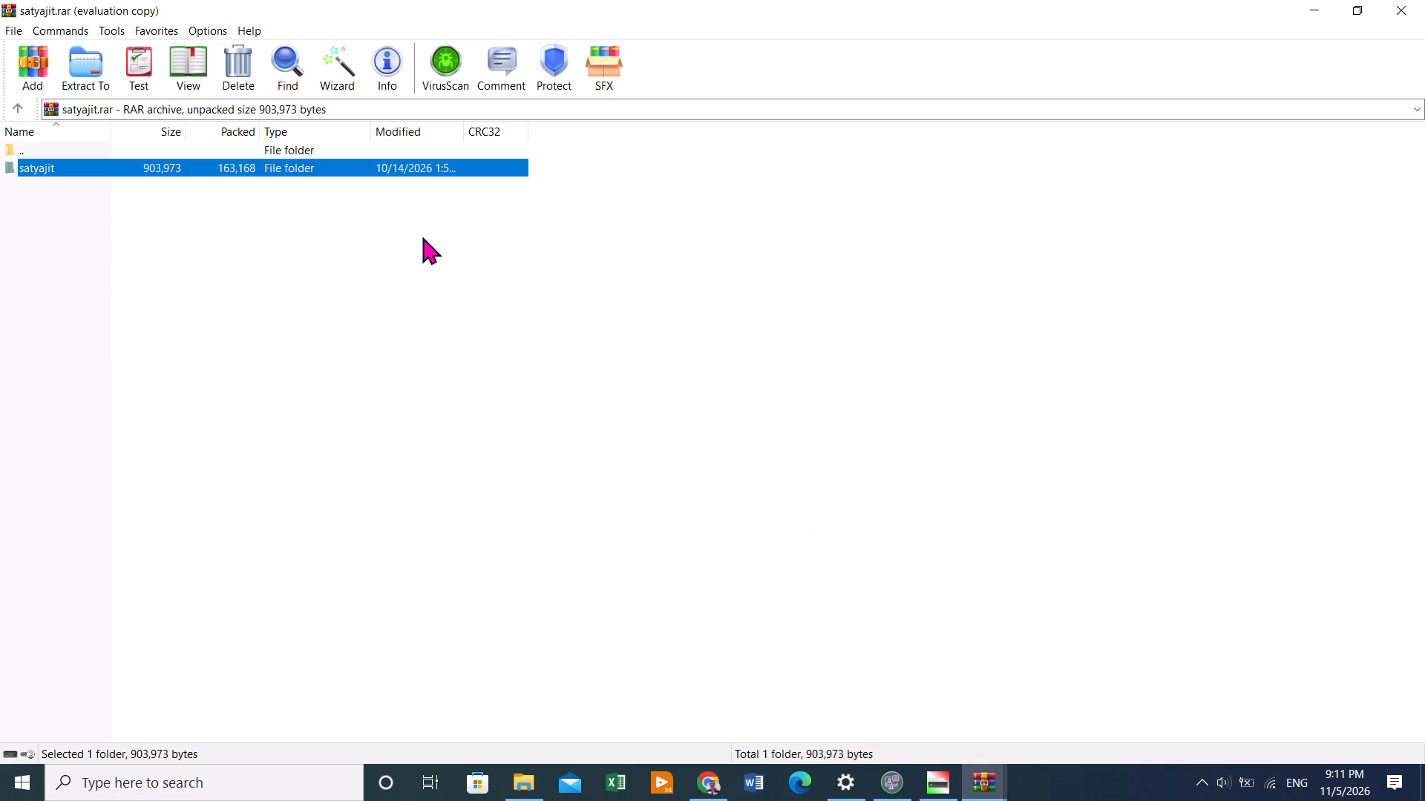
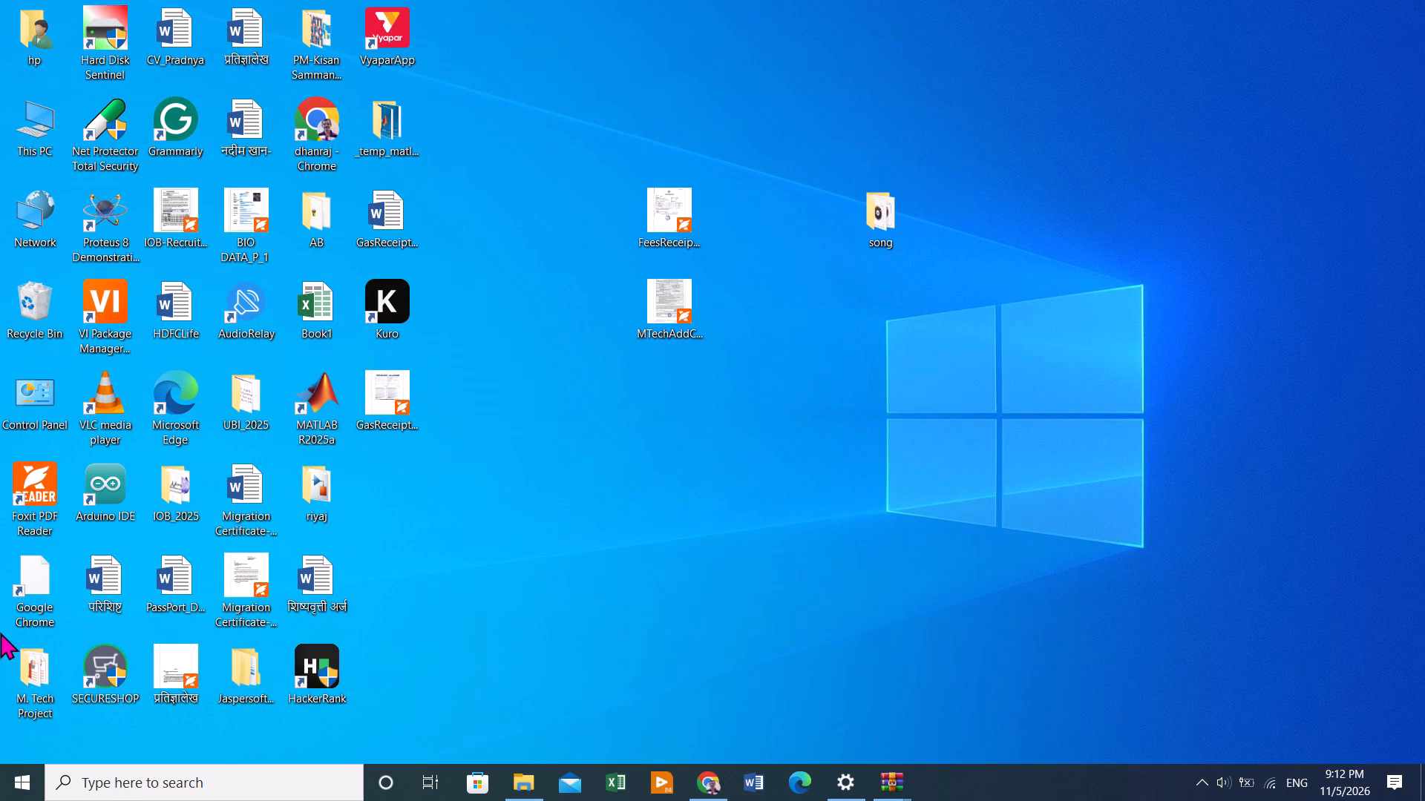
Open the M. Tech Project folder from the desktop to view its contents.
{"action": "double_click", "coordinate": [22, 667]}
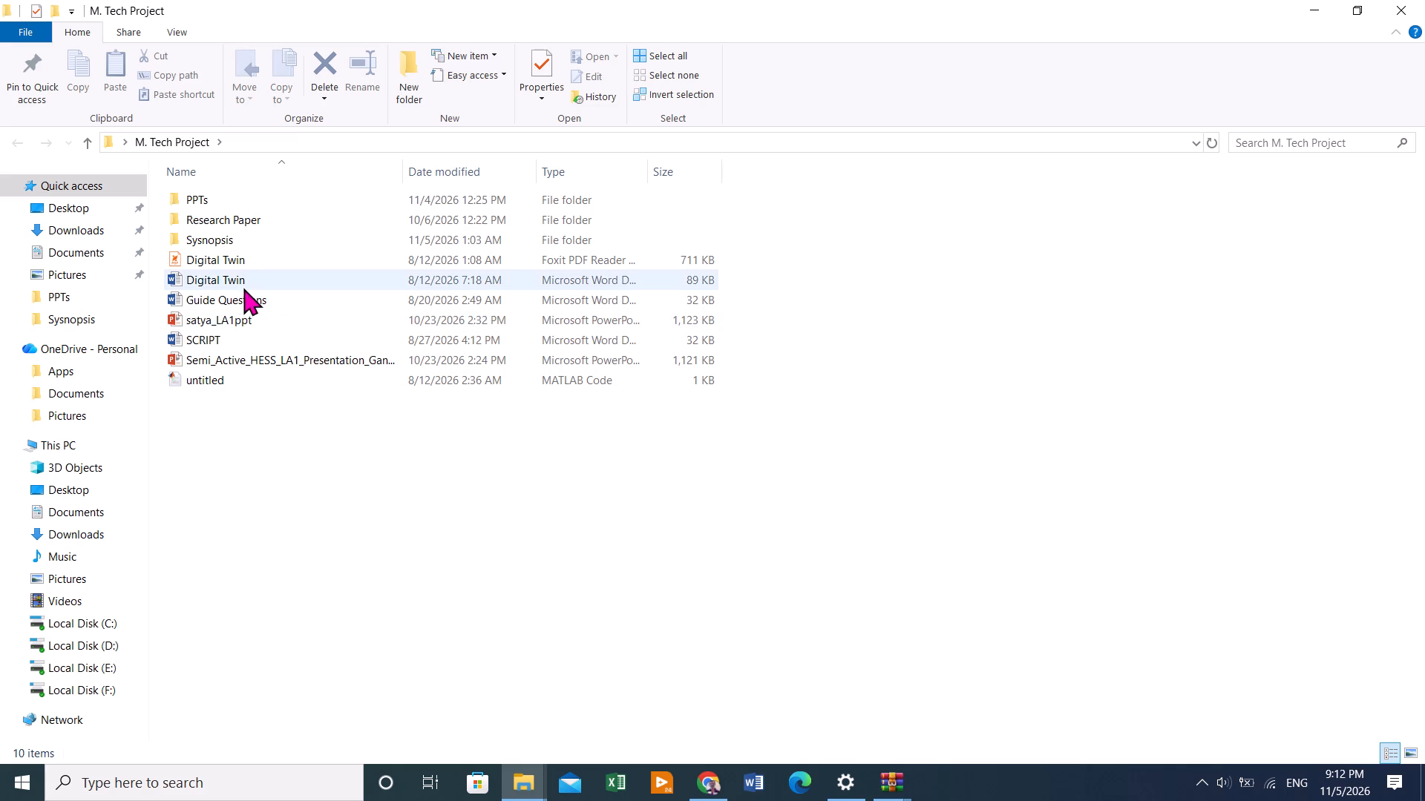
Open the EV_PI_MPC_Detailed_Equations_and_Simulation_Diagrams presentation from the Downloads folder in PowerPoint and maximize its window.
{"action": "double_click", "coordinate": [82, 233]}
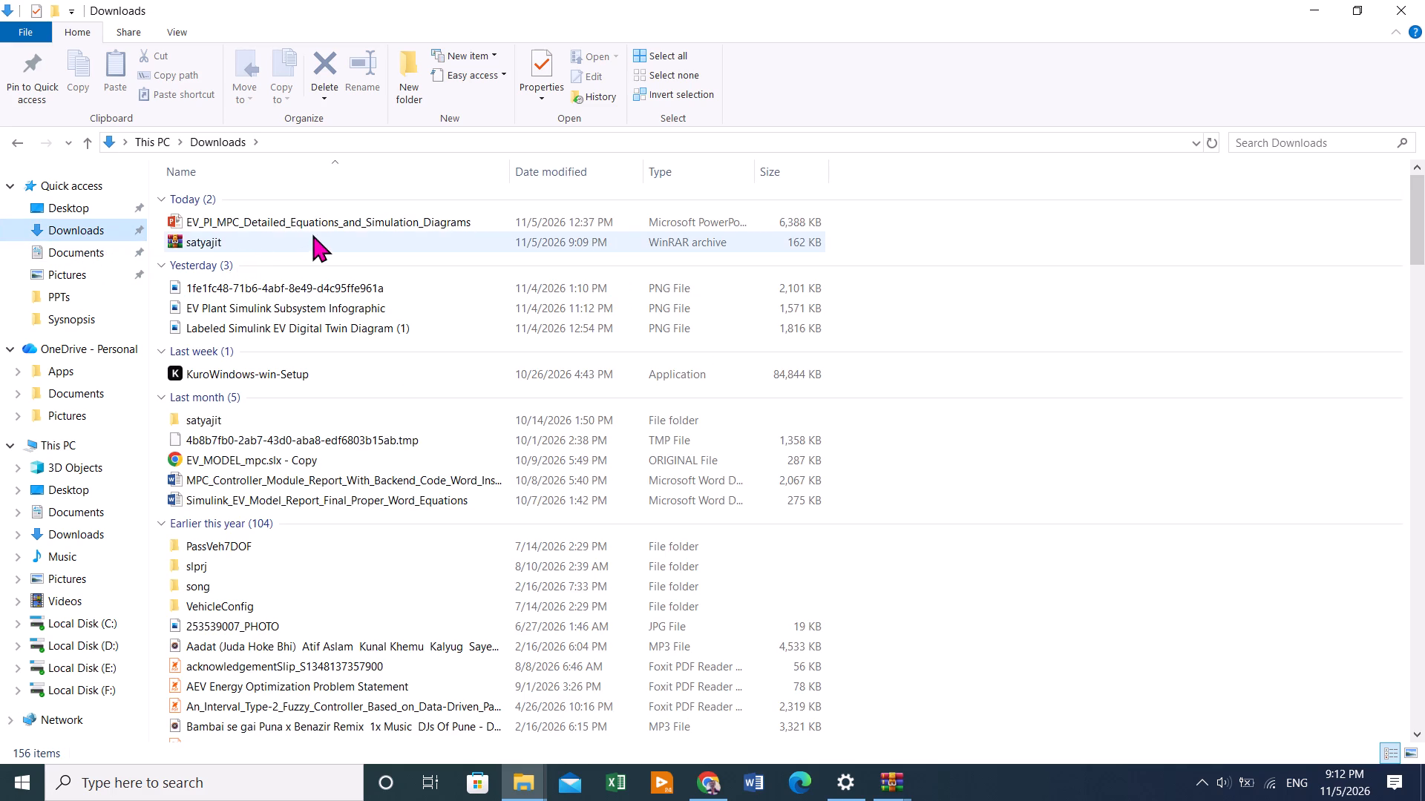
{"action": "left_click", "coordinate": [334, 228]}
{"action": "double_click", "coordinate": [334, 228]}
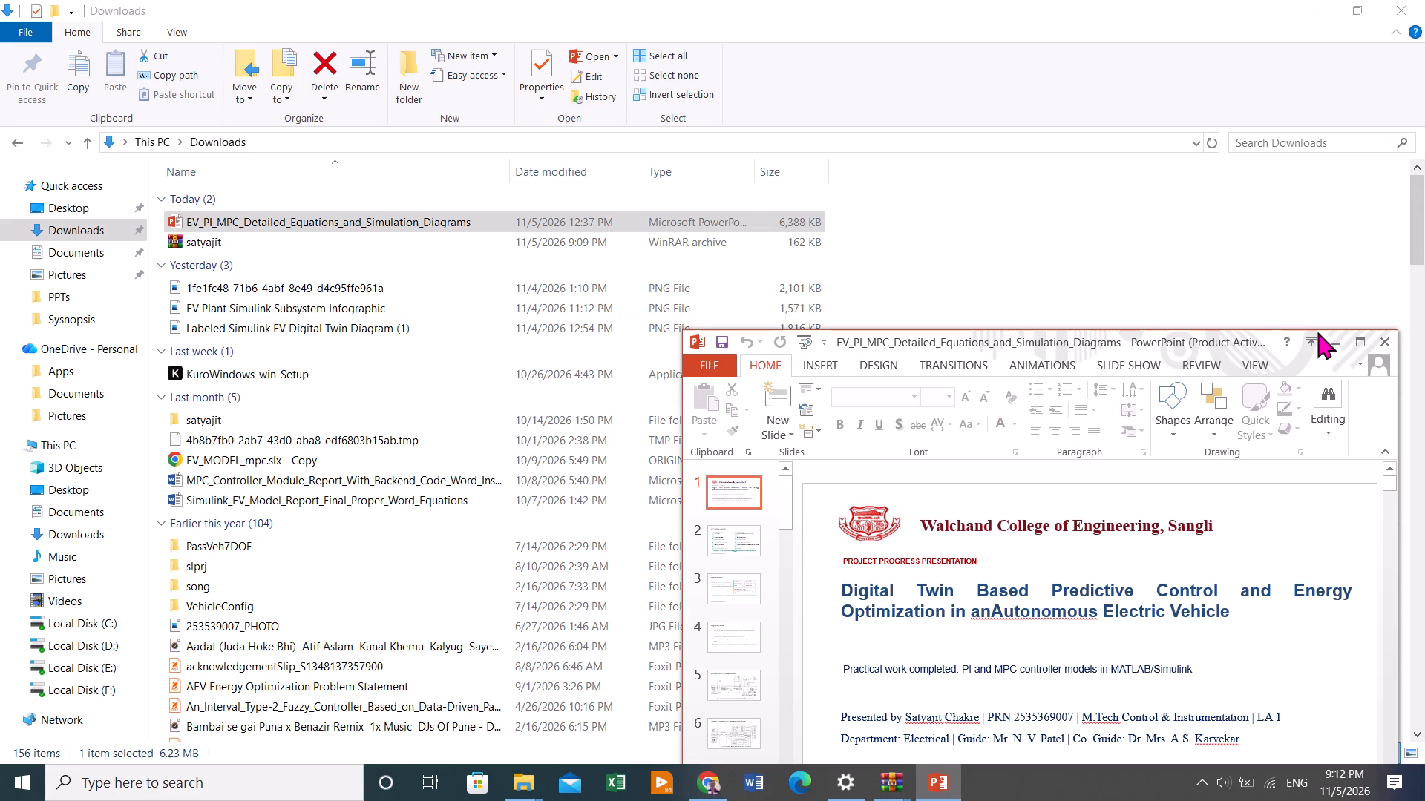
{"action": "left_click", "coordinate": [1361, 340]}
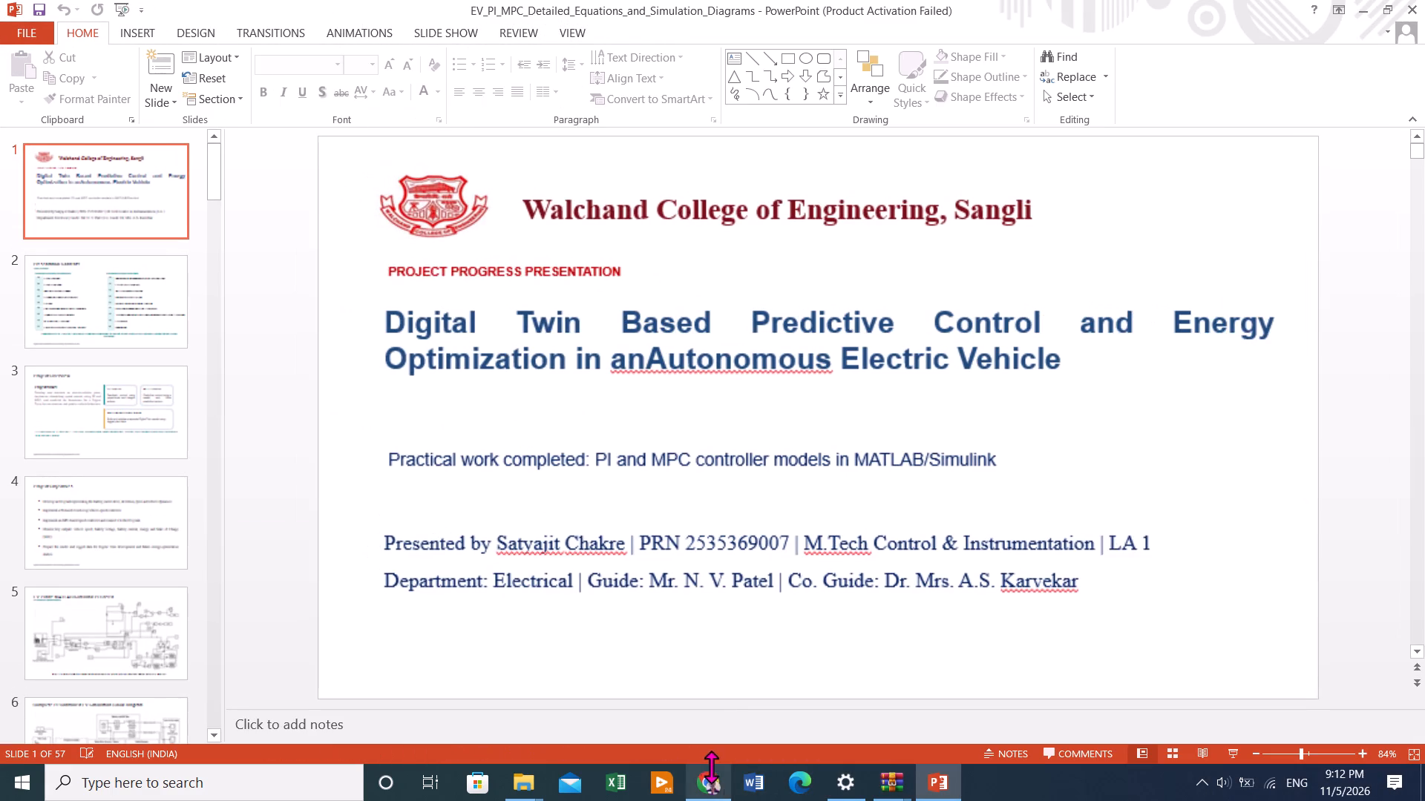
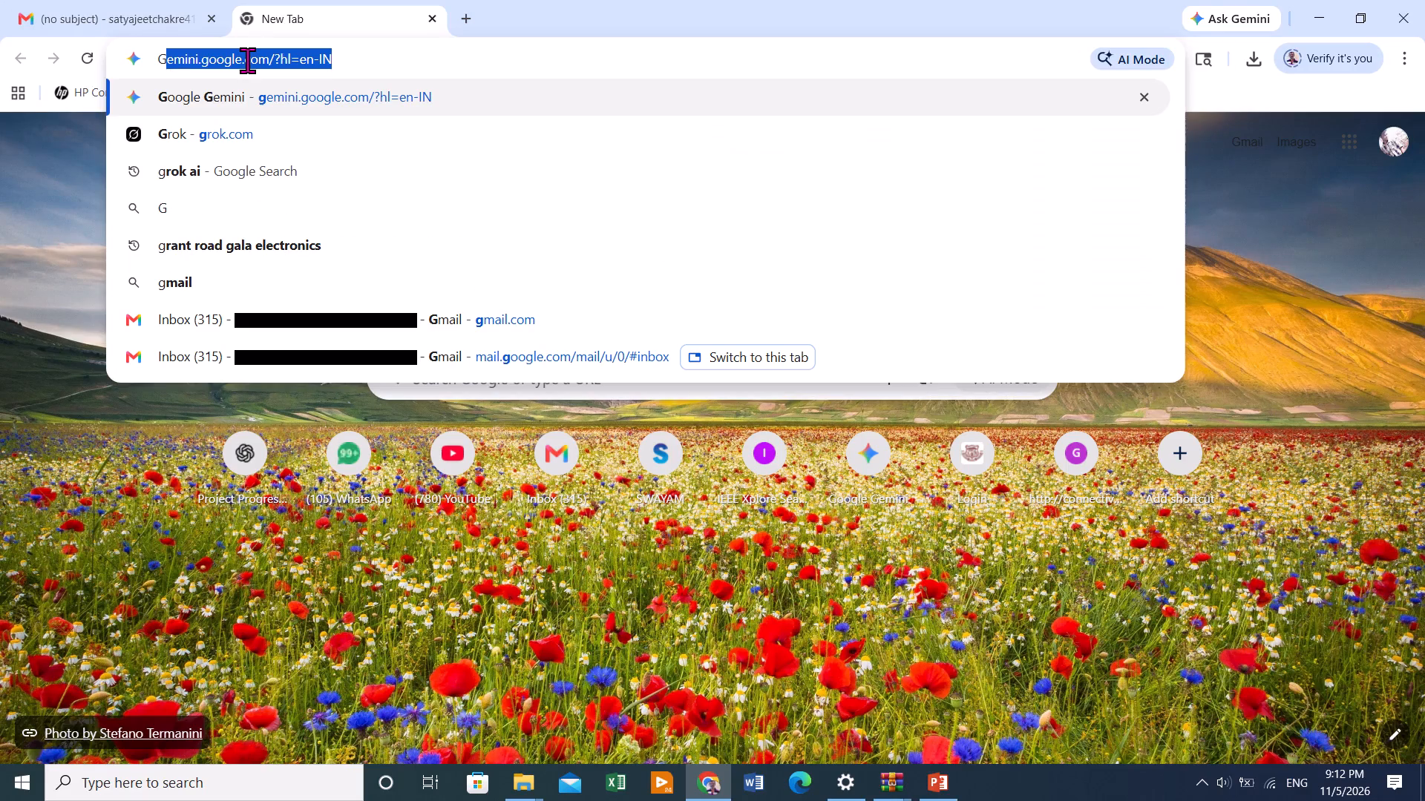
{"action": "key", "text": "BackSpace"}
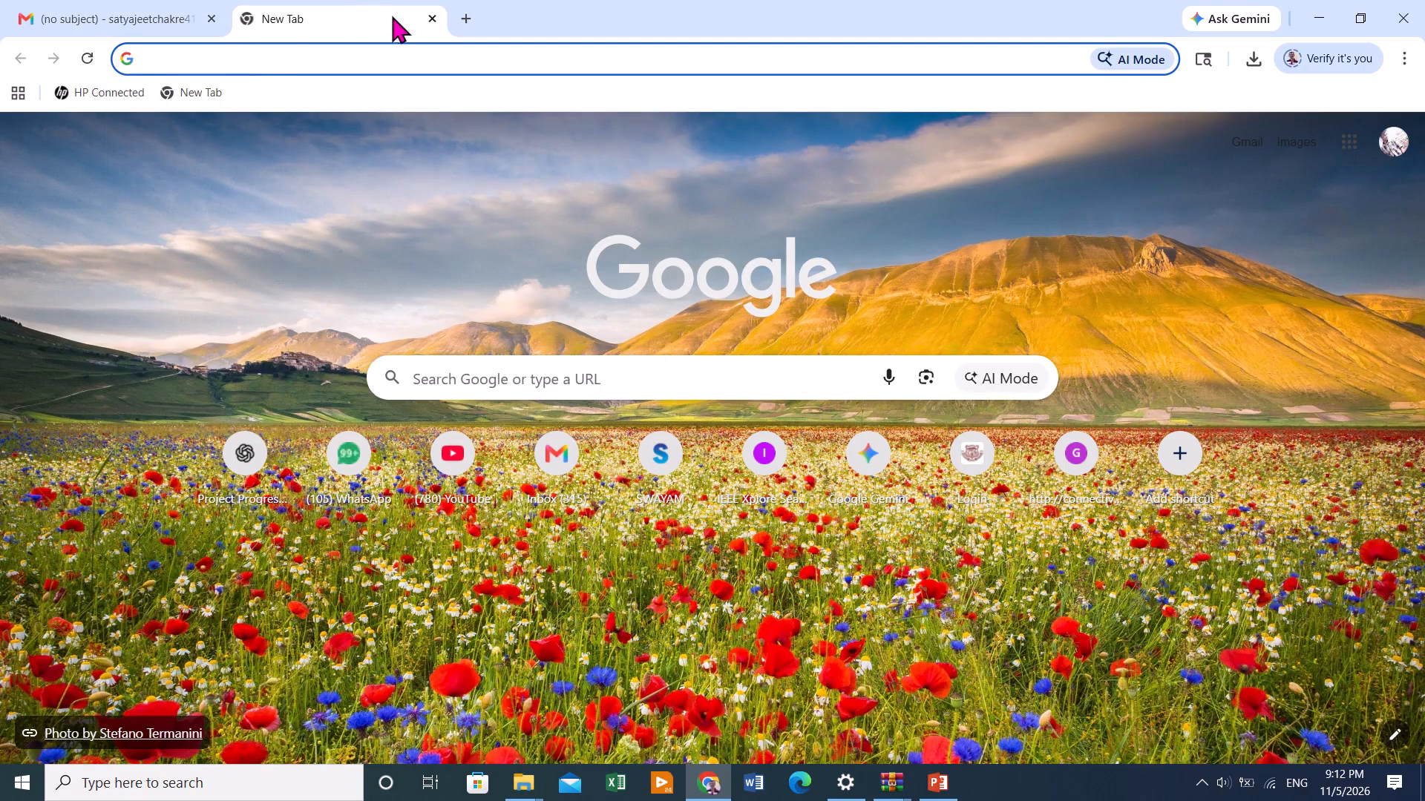
Switch to the EV_PI_MPC_Detailed_Equations_and_Simulation_Diagrams presentation in PowerPoint and dismiss the Office activation wizard.
{"action": "left_click", "coordinate": [926, 782]}
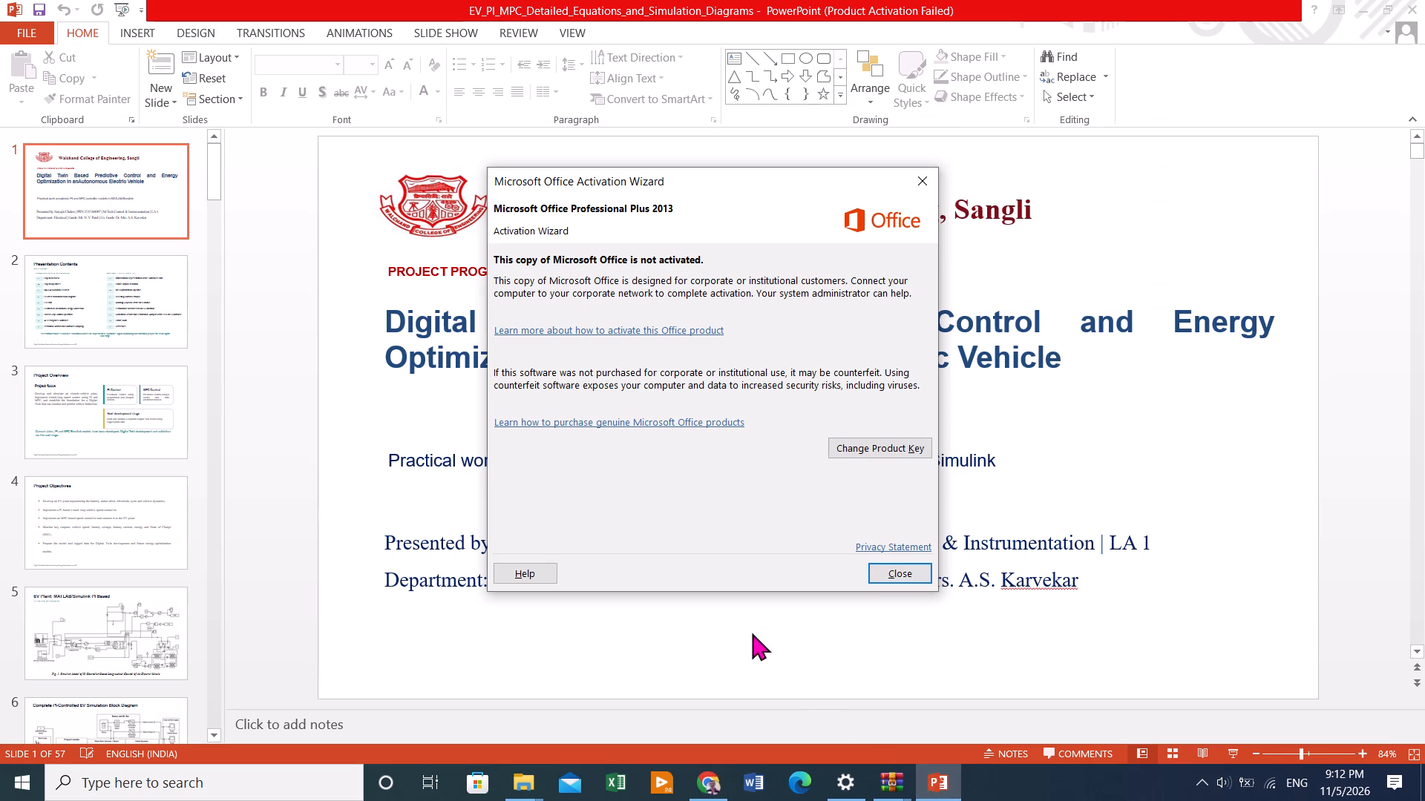
{"action": "left_click", "coordinate": [891, 571]}
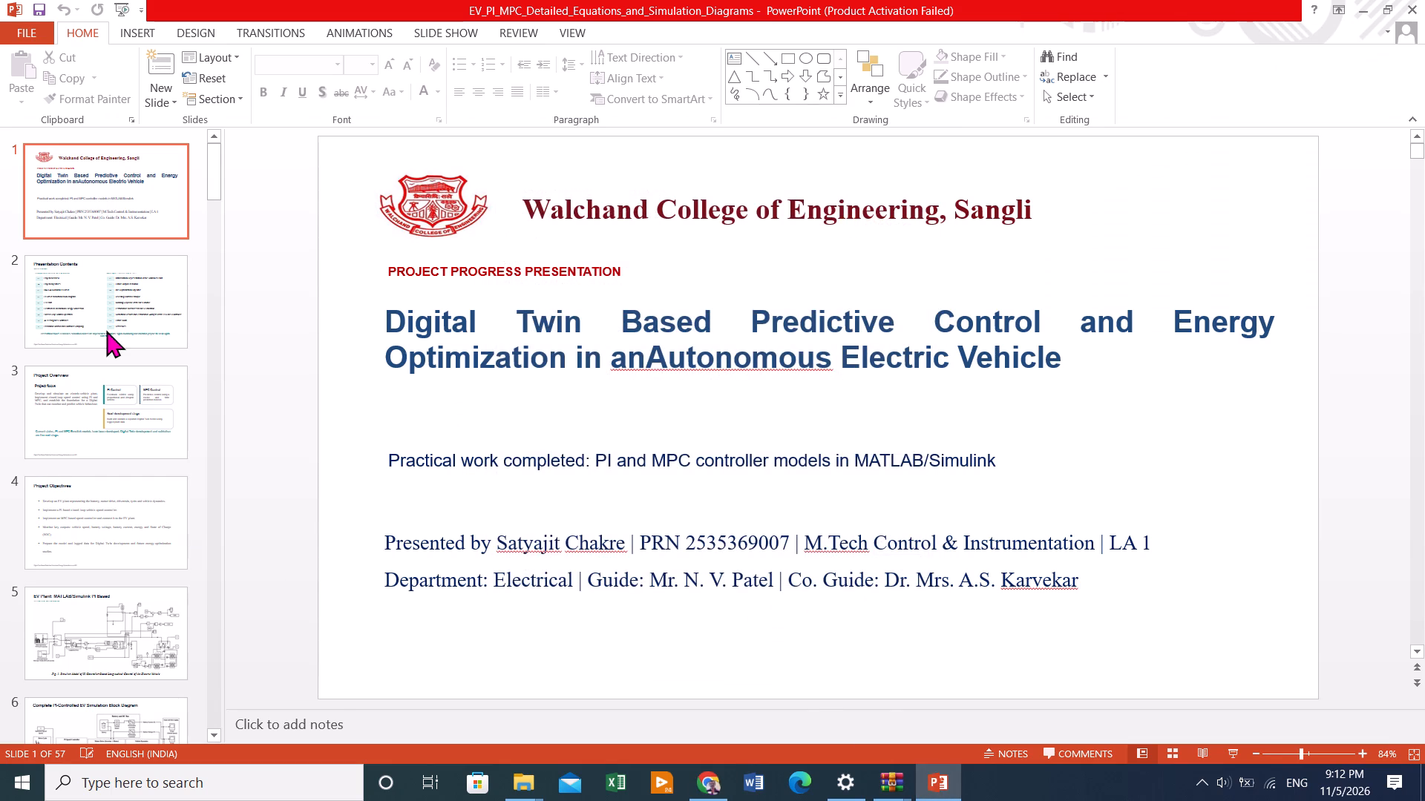
Review the opening slides of the presentation, including Presentation Contents and Project Overview.
{"action": "left_click", "coordinate": [105, 314]}
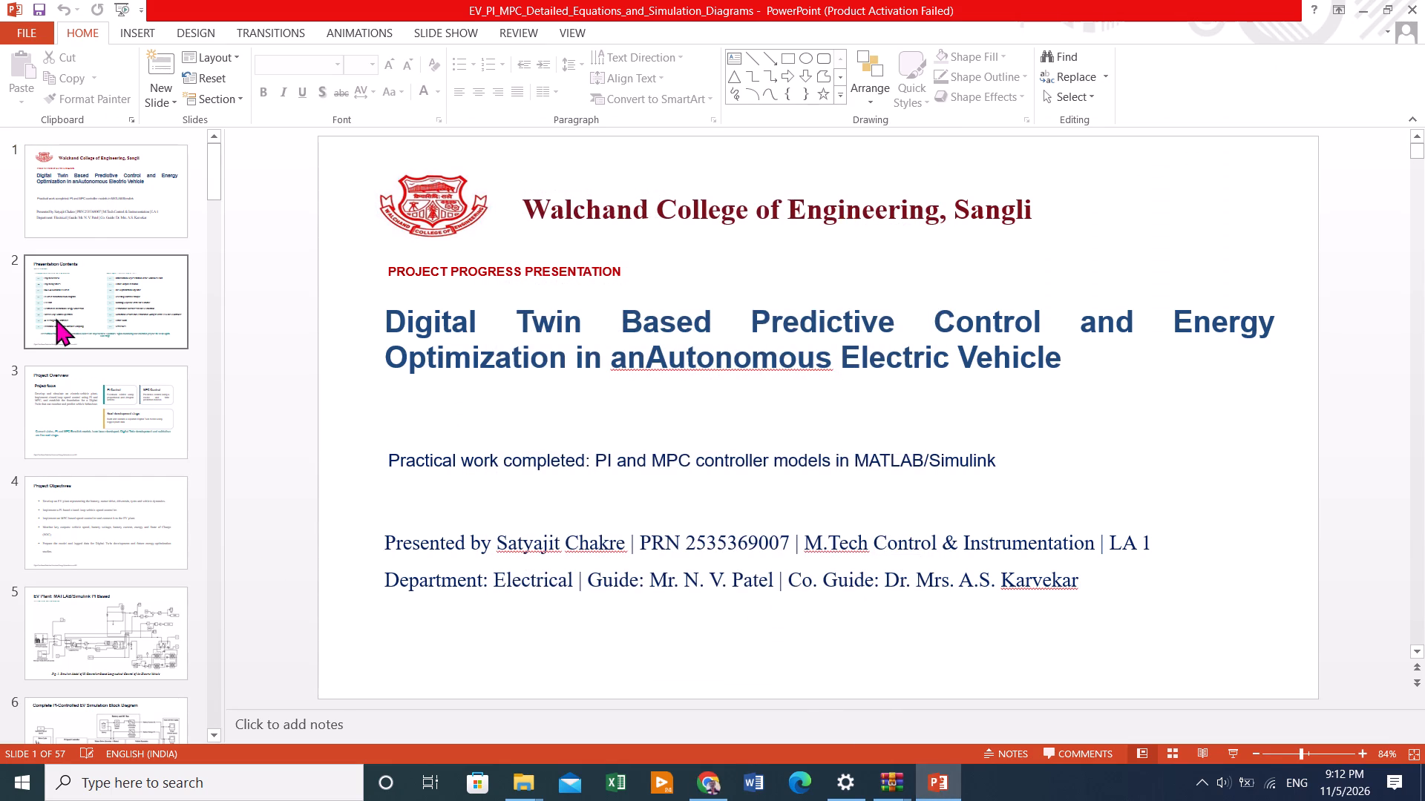
{"action": "left_click", "coordinate": [96, 194]}
{"action": "left_click", "coordinate": [151, 303]}
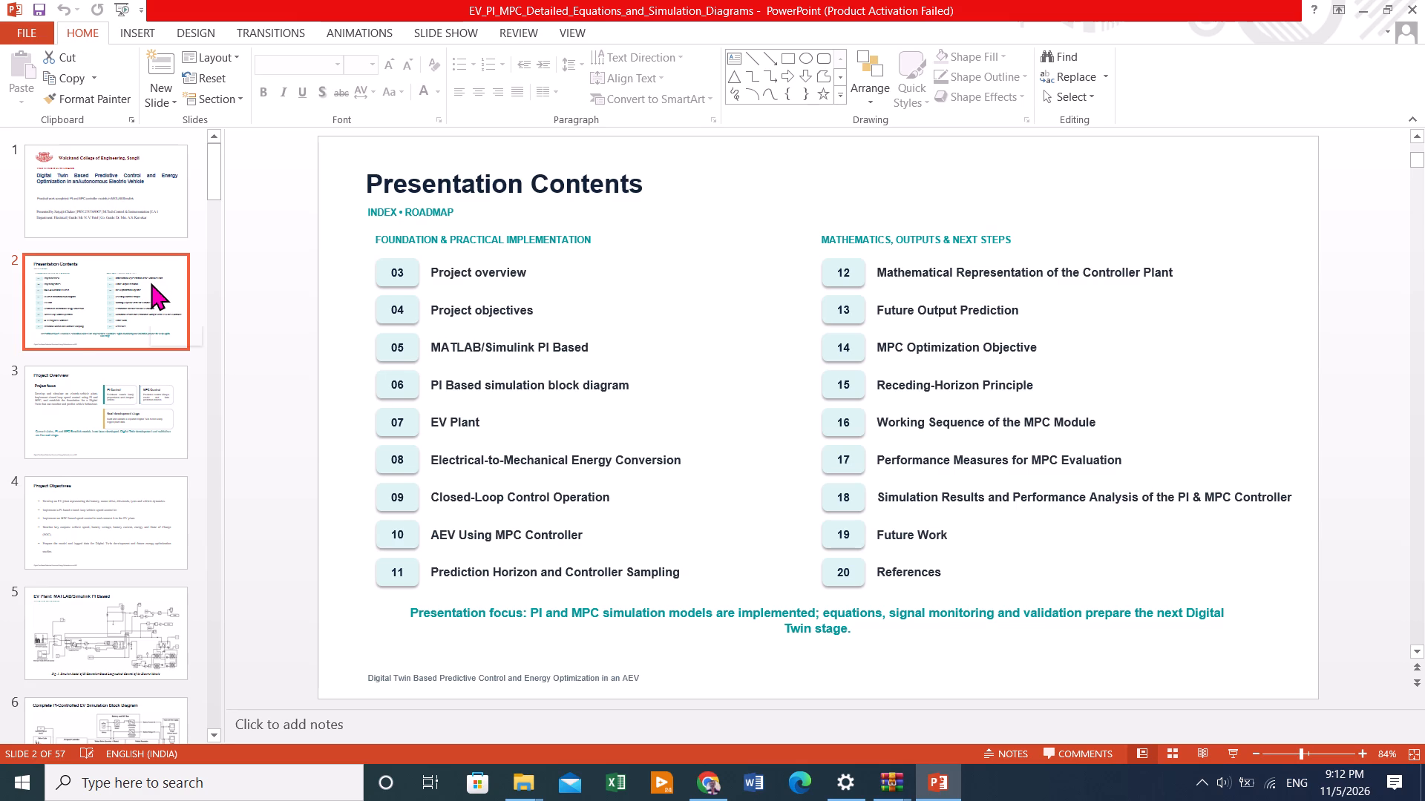
{"action": "scroll", "coordinate": [151, 283], "scroll_direction": "down", "scroll_amount": 1}
{"action": "left_click", "coordinate": [151, 283]}
{"action": "scroll", "coordinate": [146, 283], "scroll_direction": "down", "scroll_amount": 1}
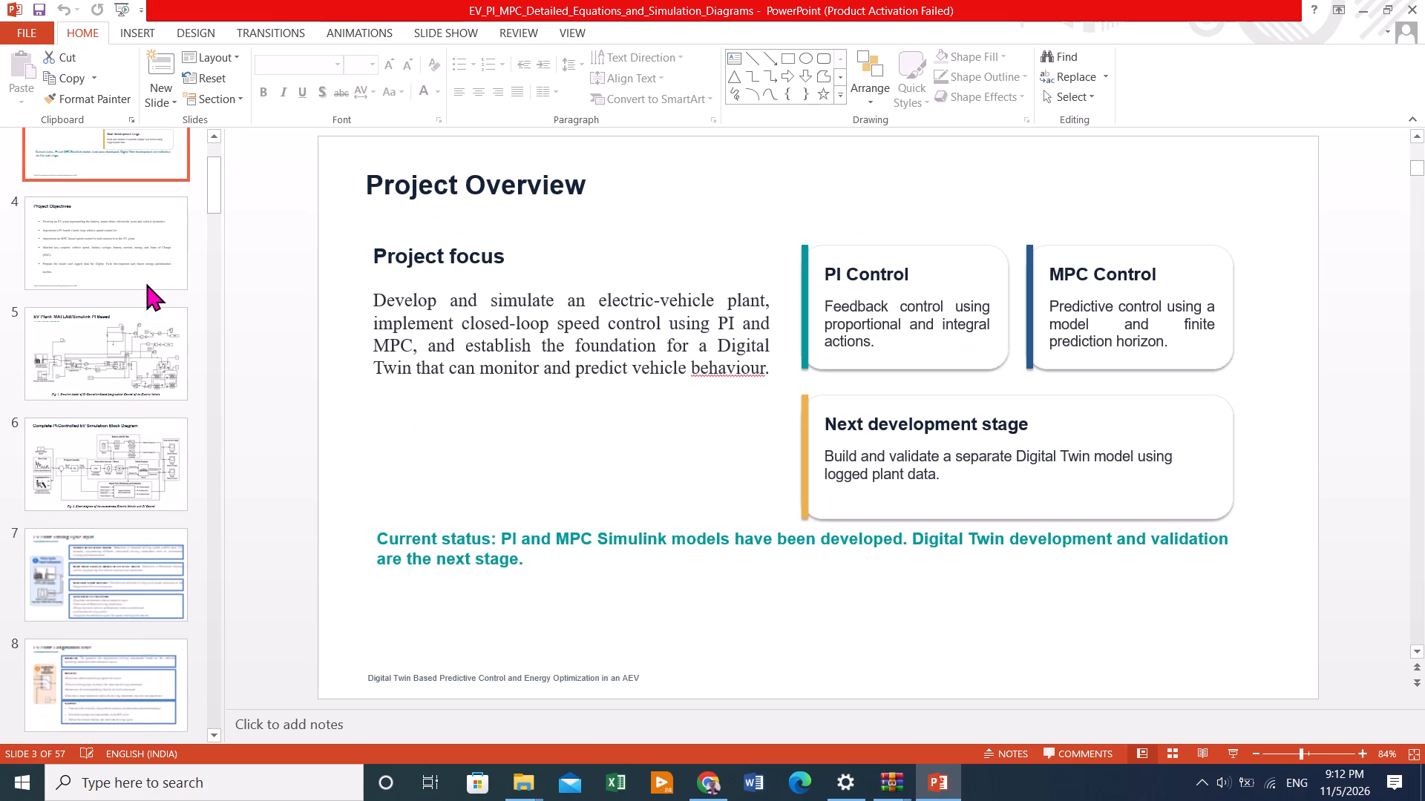
Delete the footer text box "Digital Twin Based Predictive Control and Energy Optimization in an AEV" from the Project Objectives slide.
{"action": "left_click", "coordinate": [146, 283]}
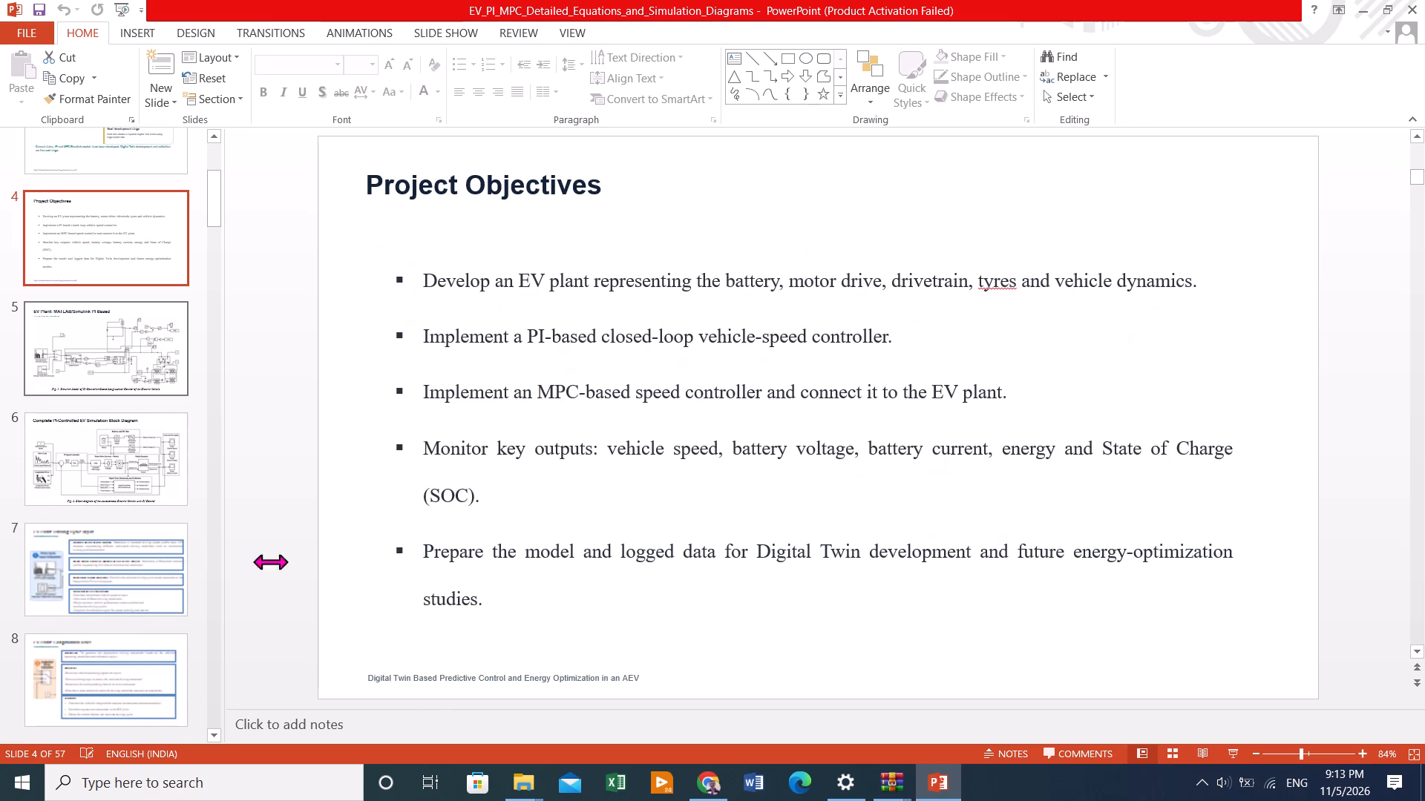
{"action": "left_click", "coordinate": [454, 679]}
{"action": "left_click", "coordinate": [645, 678]}
{"action": "left_click", "coordinate": [606, 673]}
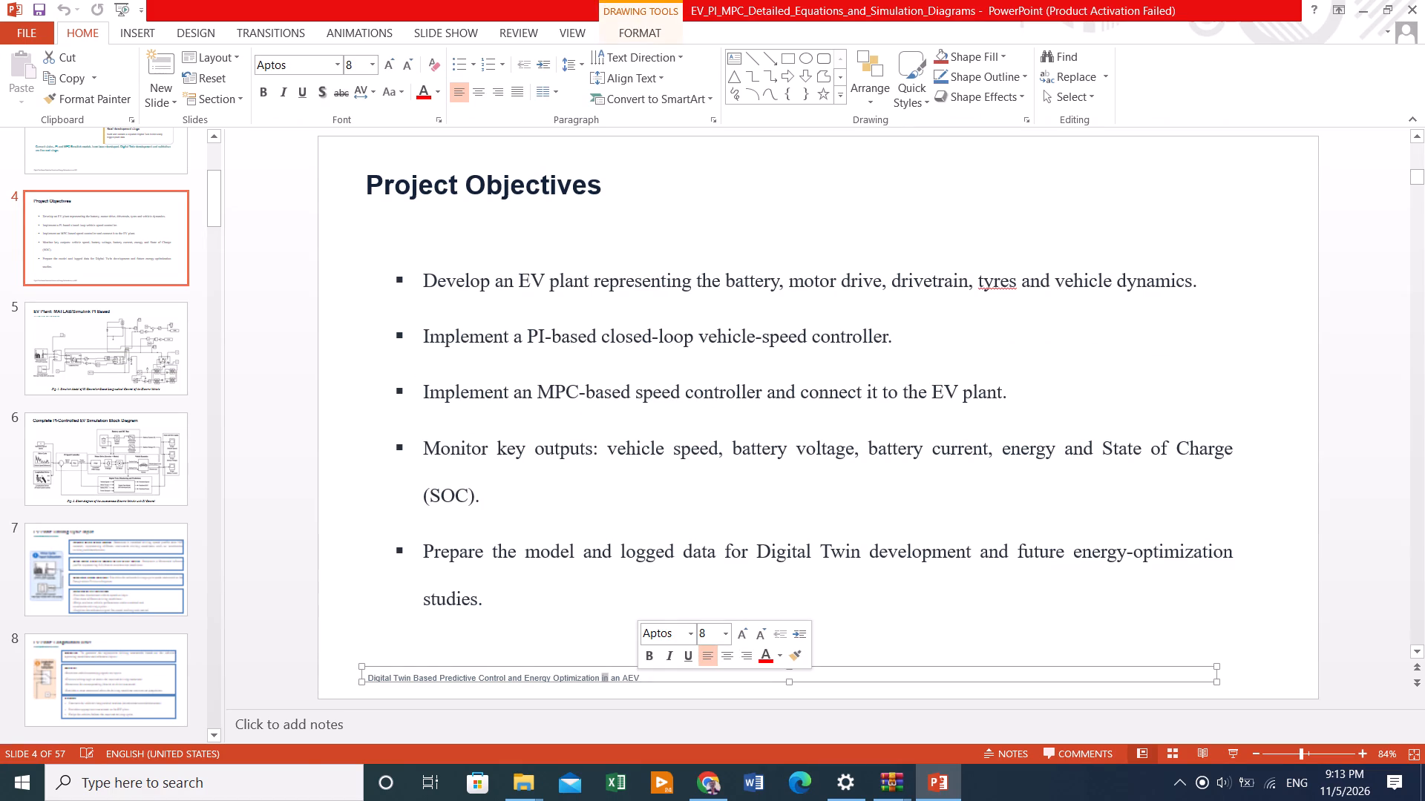
{"action": "left_click", "coordinate": [828, 679]}
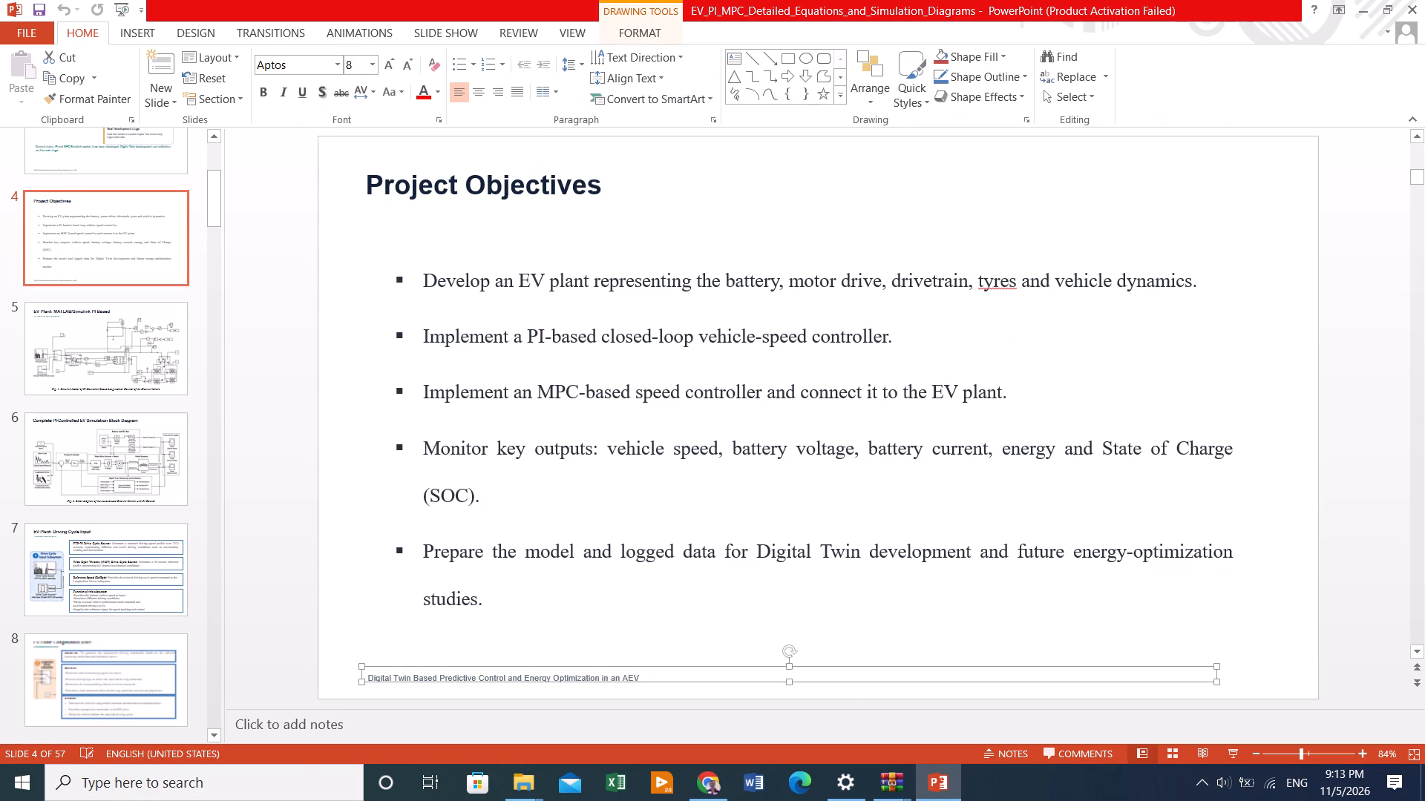
{"action": "key", "text": "Delete"}
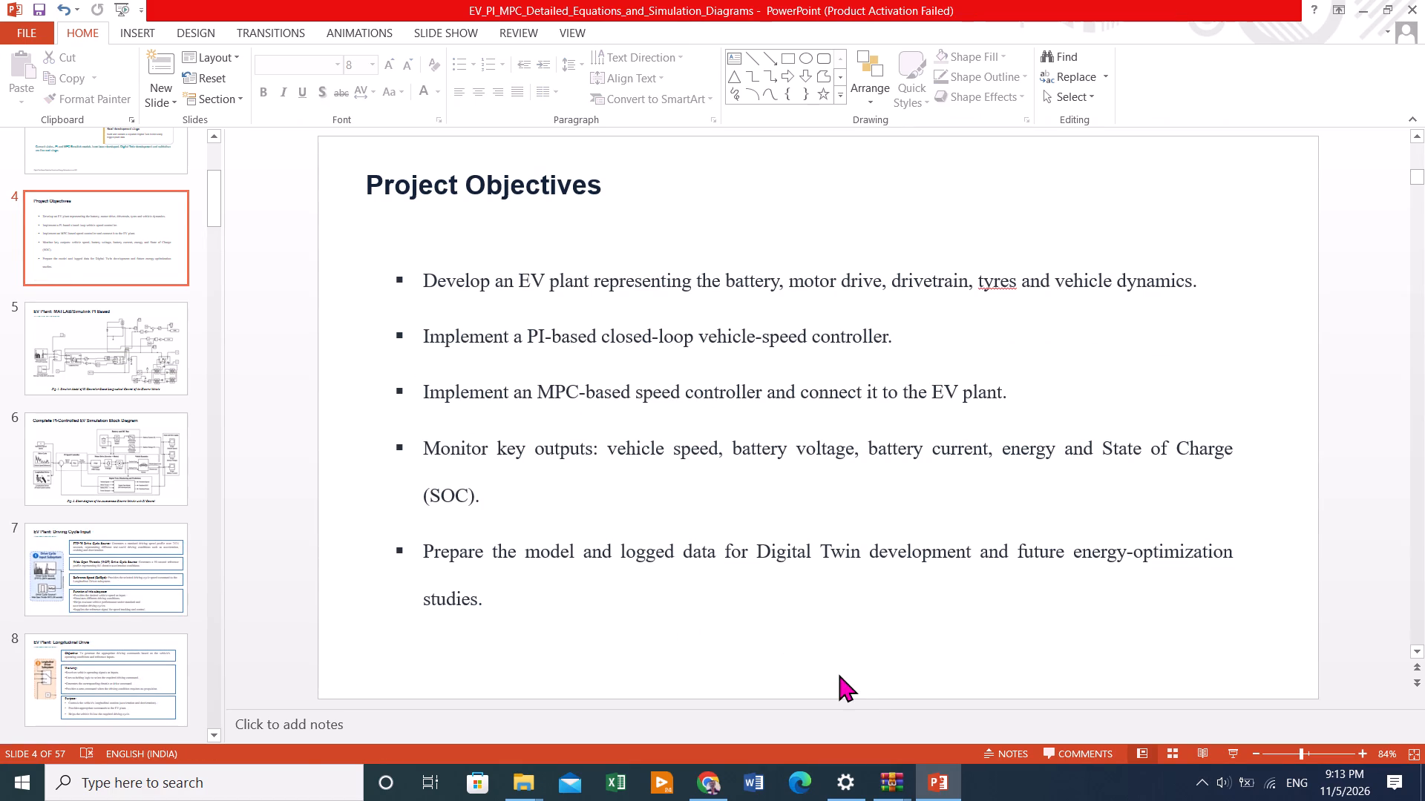
Review the EV Plant slides from the Simulink PI model on slide 5 to Controlled PWM Voltage on slide 12, and skim the following thumbnails.
{"action": "left_click", "coordinate": [62, 360]}
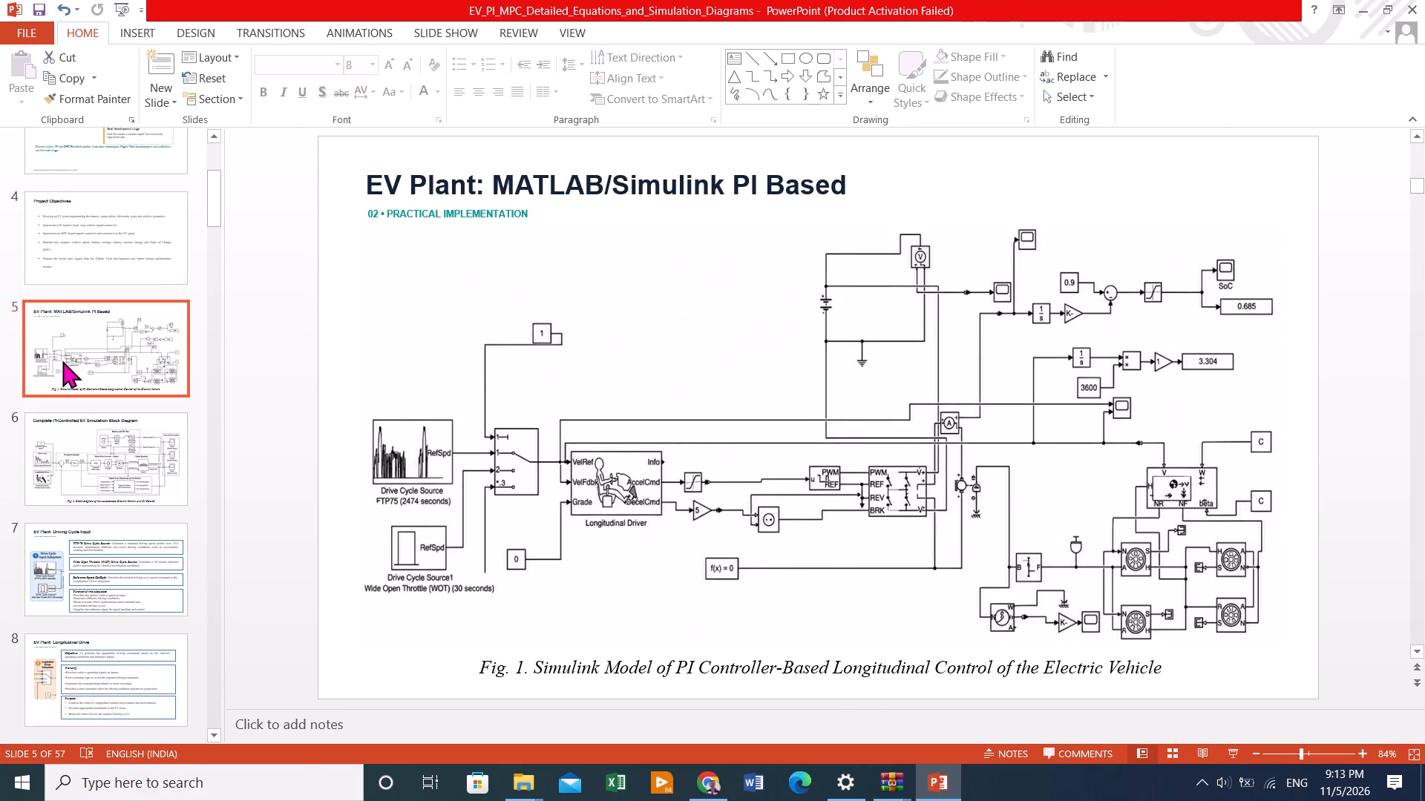
{"action": "left_click", "coordinate": [27, 465]}
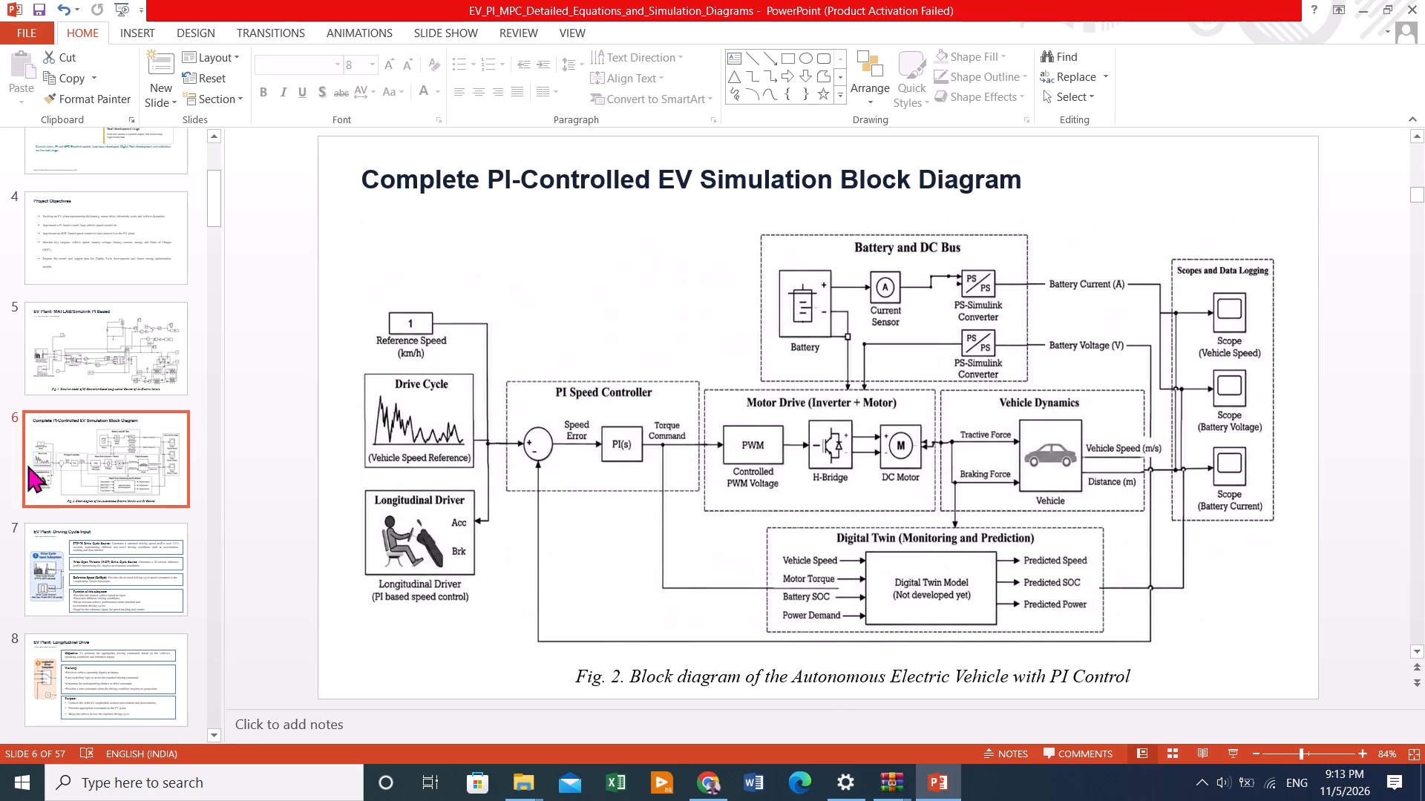
{"action": "left_click", "coordinate": [62, 546]}
{"action": "scroll", "coordinate": [65, 547], "scroll_direction": "down", "scroll_amount": 3}
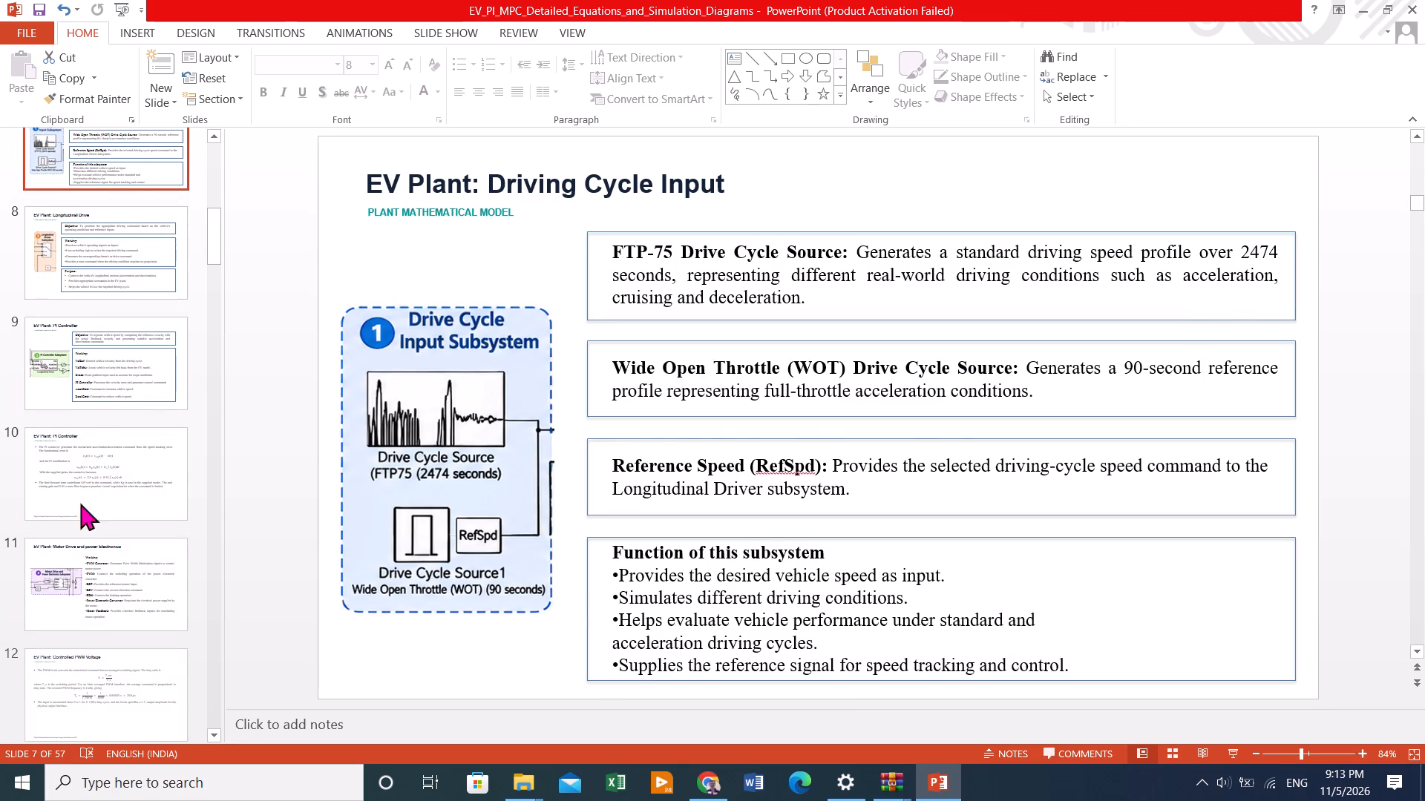
{"action": "left_click", "coordinate": [76, 286]}
{"action": "left_click", "coordinate": [82, 343]}
{"action": "left_click", "coordinate": [91, 453]}
{"action": "scroll", "coordinate": [91, 455], "scroll_direction": "down", "scroll_amount": 2}
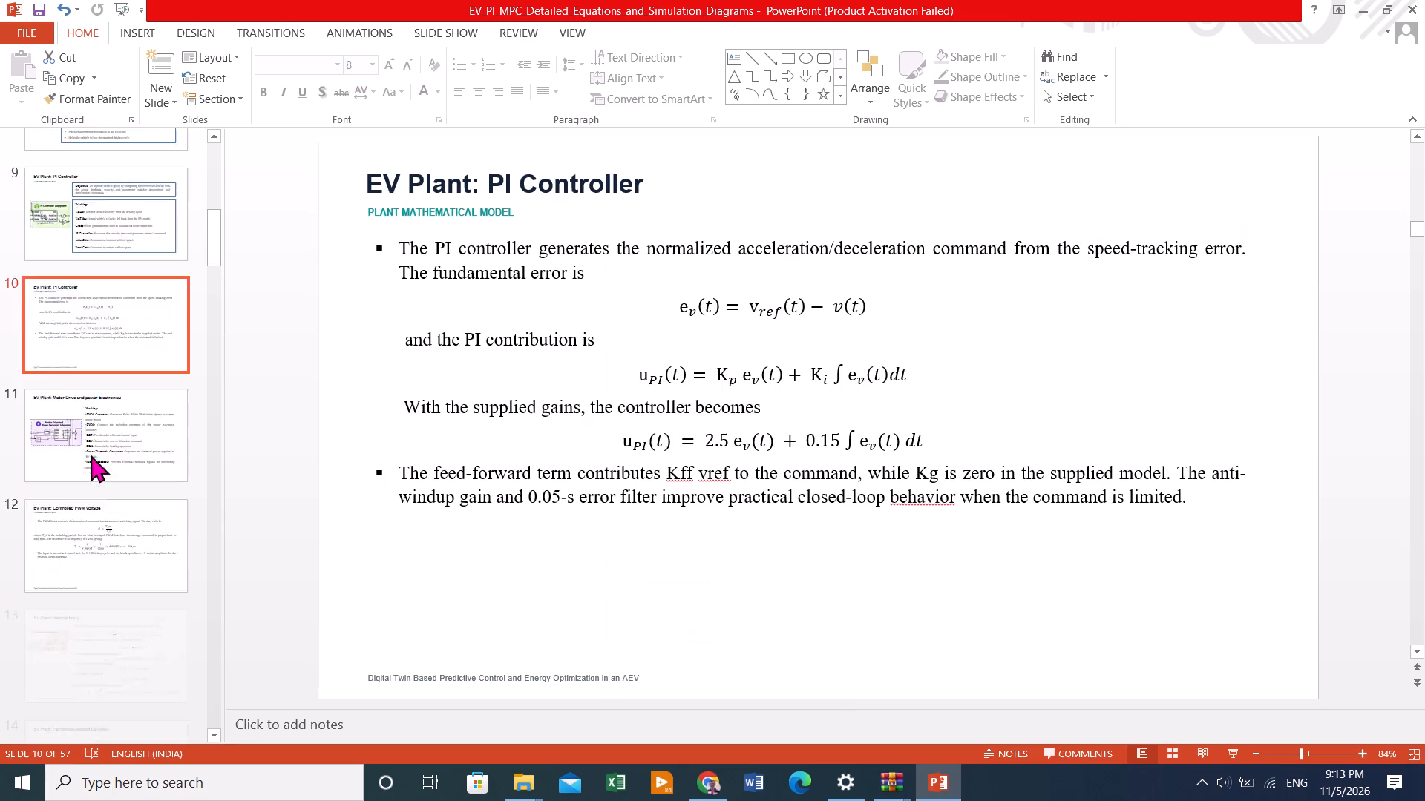
{"action": "left_click", "coordinate": [94, 323]}
{"action": "left_click", "coordinate": [85, 400]}
{"action": "scroll", "coordinate": [105, 546], "scroll_direction": "down", "scroll_amount": 3}
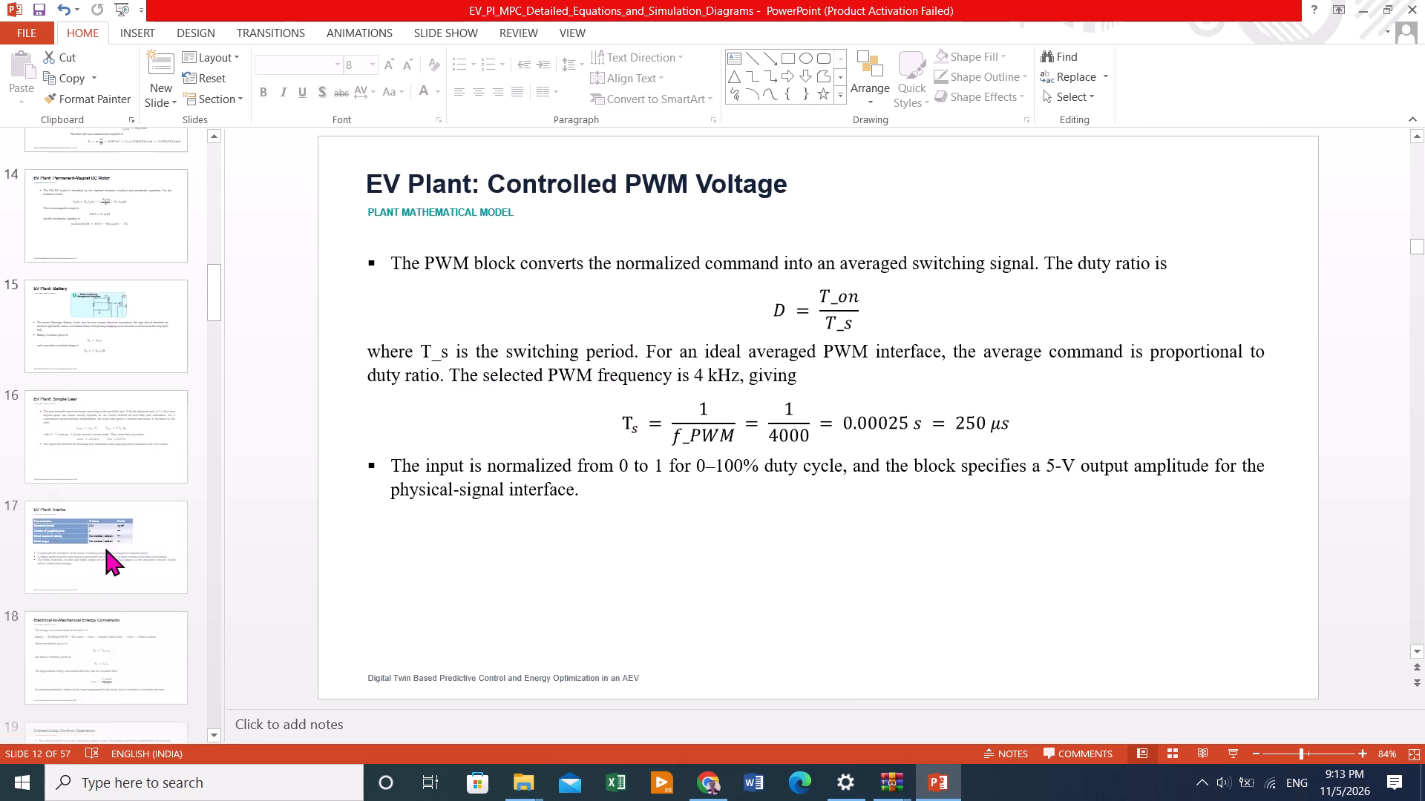
{"action": "scroll", "coordinate": [105, 548], "scroll_direction": "down", "scroll_amount": 8}
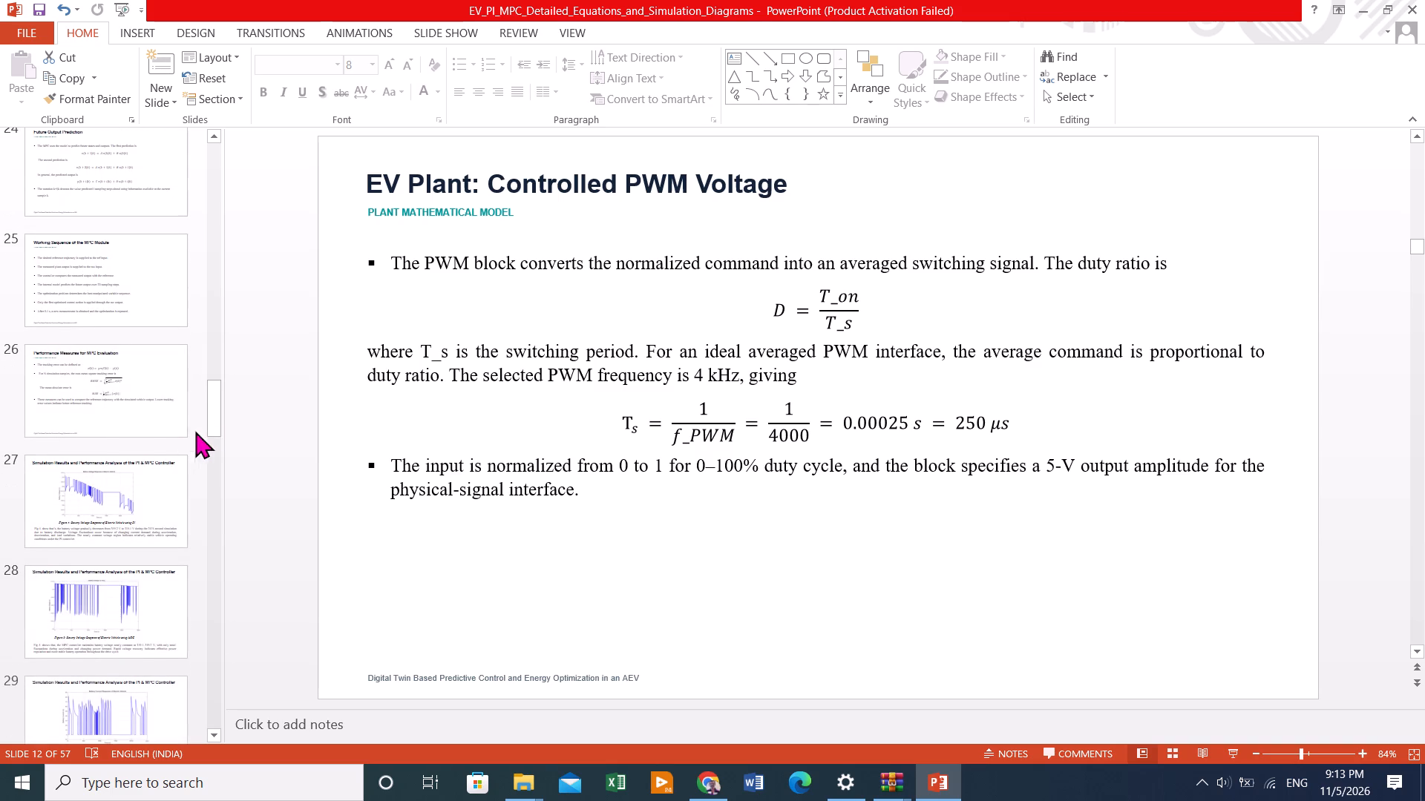
Examine the Digital Twin Results plots on slides 53 to 57 near the end of the presentation.
{"action": "left_click_drag", "start_coordinate": [207, 418], "coordinate": [208, 699]}
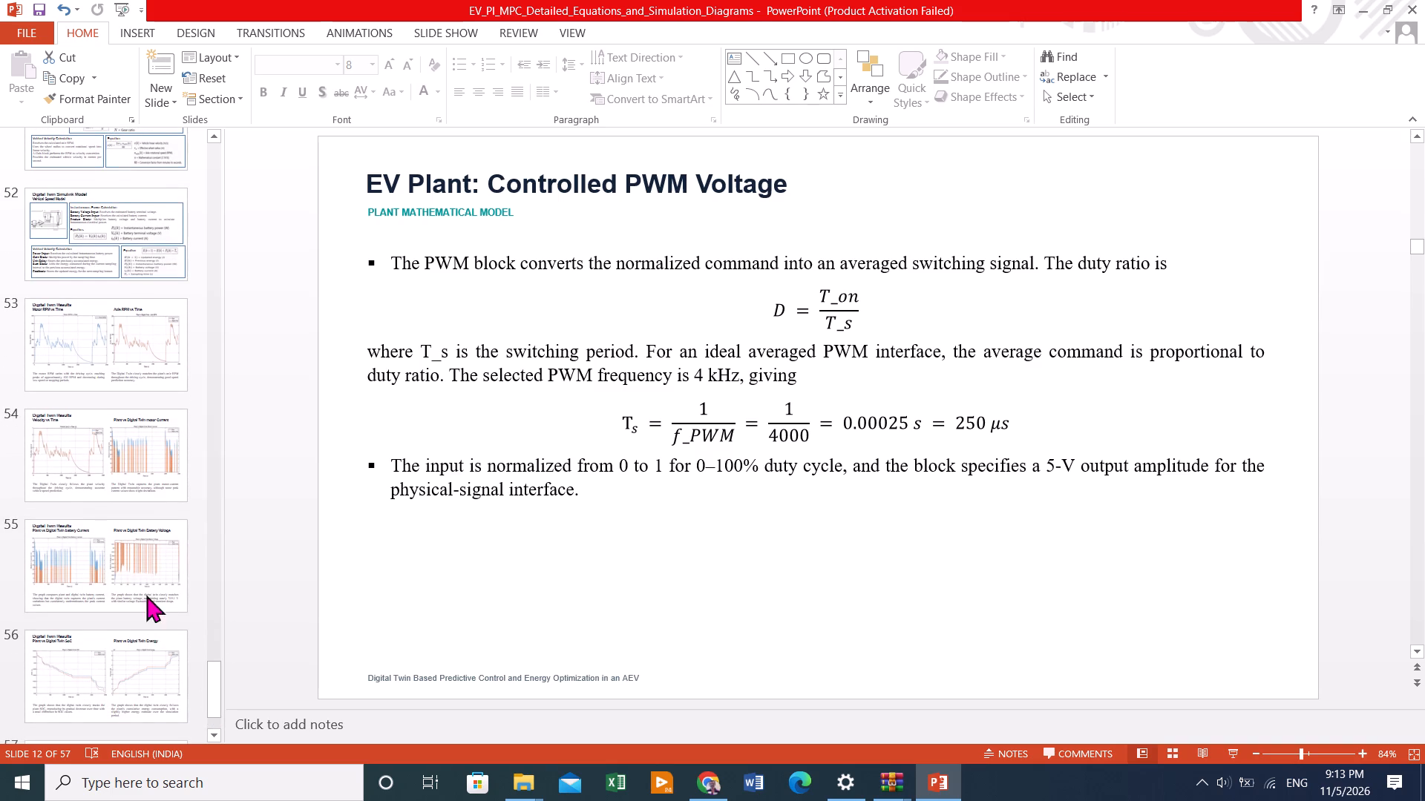
{"action": "left_click", "coordinate": [134, 560]}
{"action": "left_click", "coordinate": [109, 484]}
{"action": "left_click", "coordinate": [108, 350]}
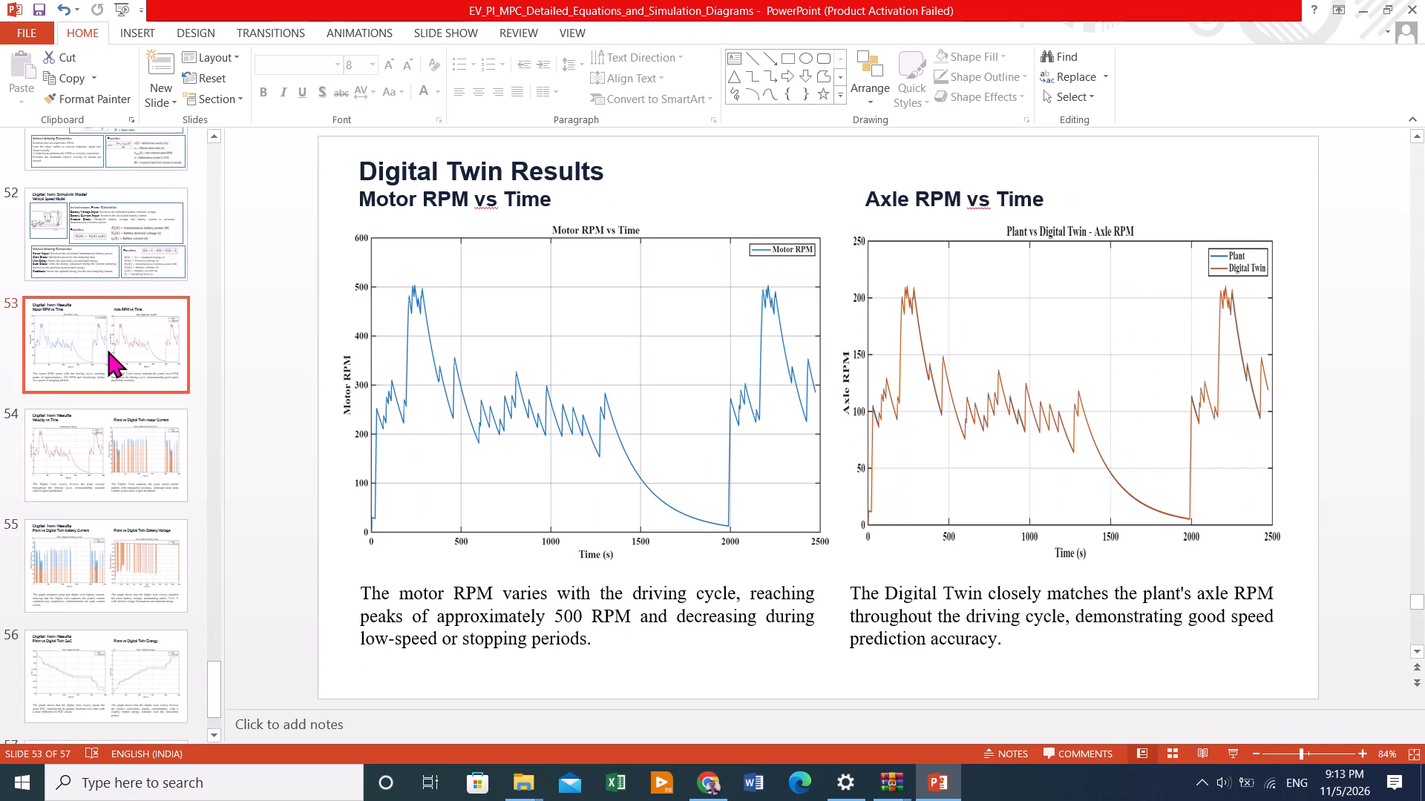
{"action": "scroll", "coordinate": [91, 544], "scroll_direction": "down", "scroll_amount": 2}
{"action": "left_click", "coordinate": [91, 545]}
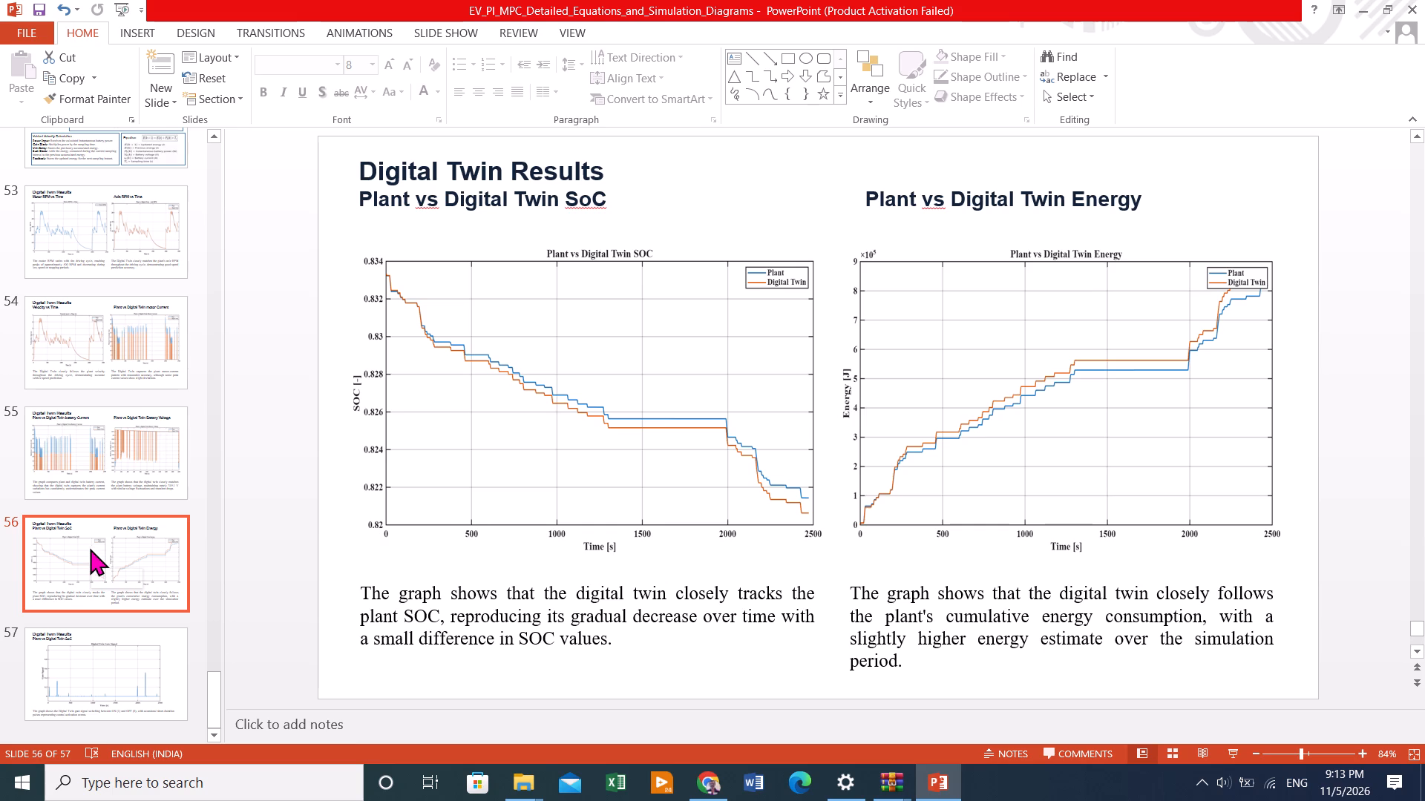
{"action": "scroll", "coordinate": [90, 548], "scroll_direction": "down", "scroll_amount": 1}
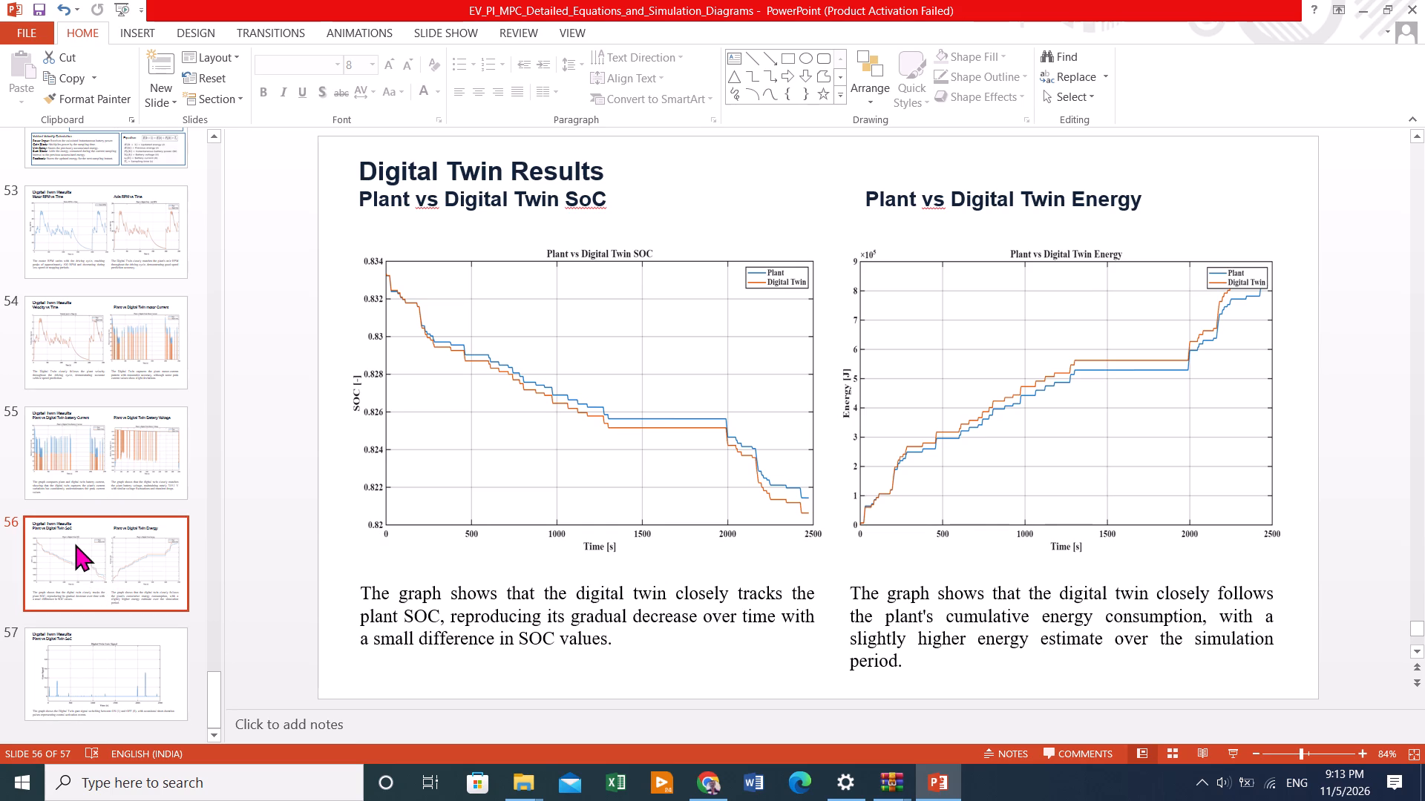
{"action": "left_click", "coordinate": [75, 545]}
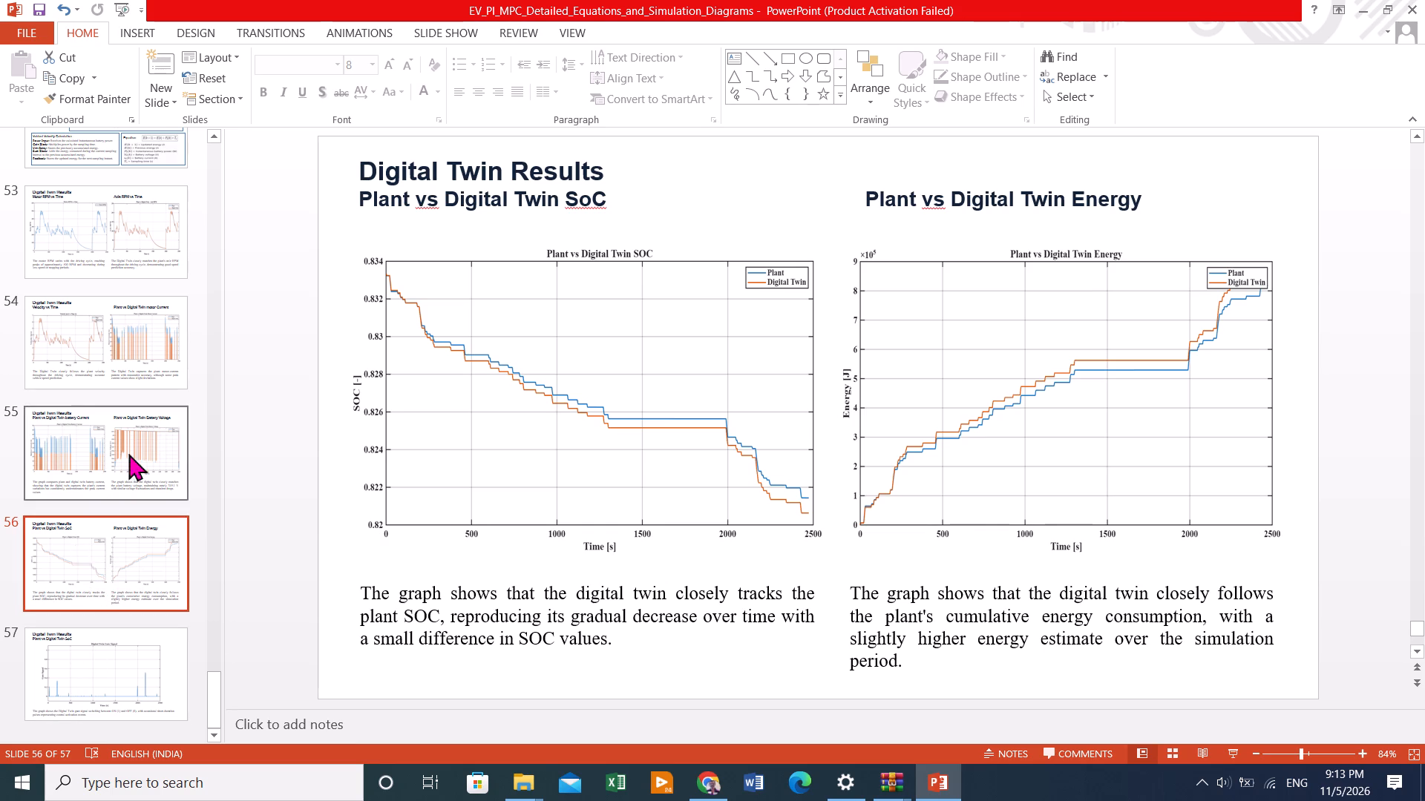
{"action": "left_click", "coordinate": [132, 447]}
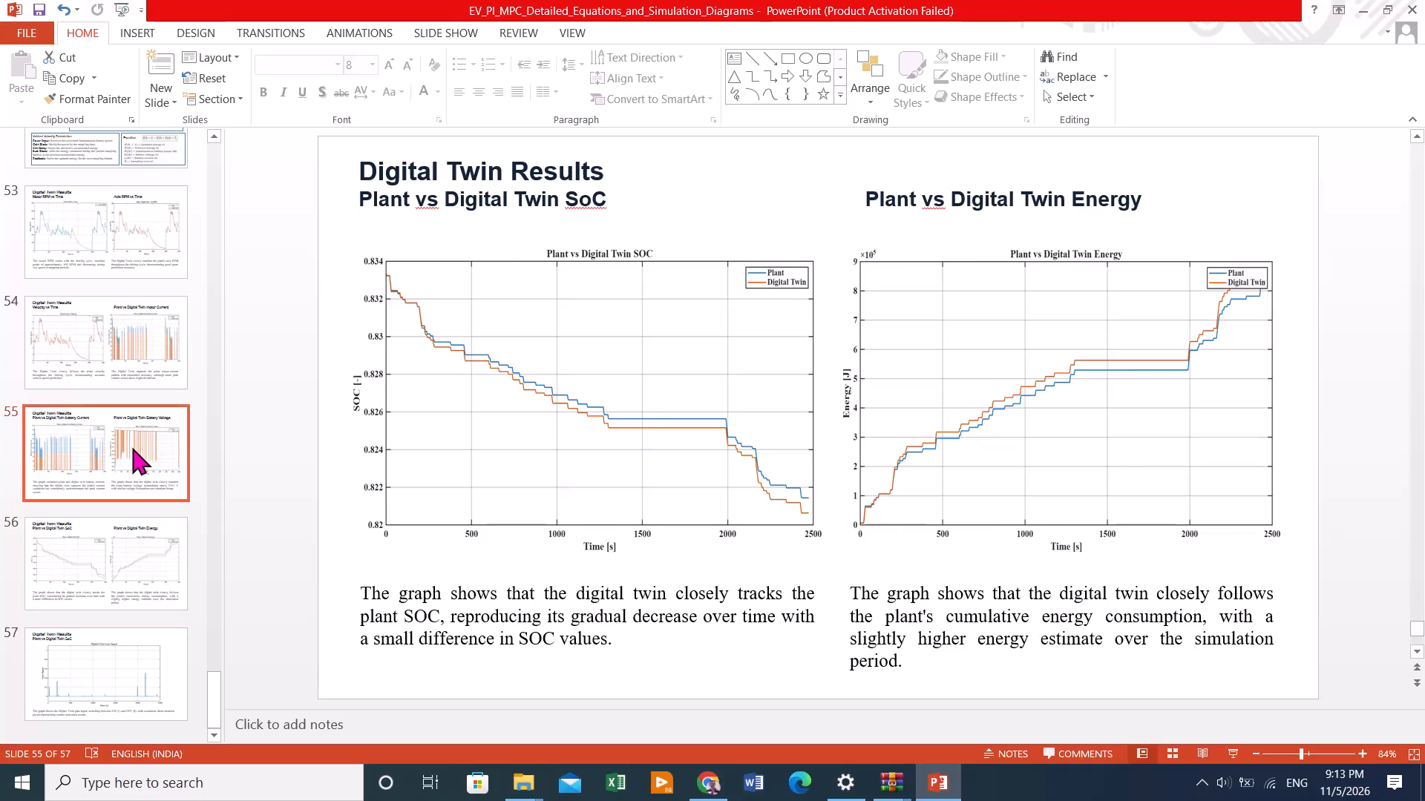
{"action": "left_click", "coordinate": [85, 570]}
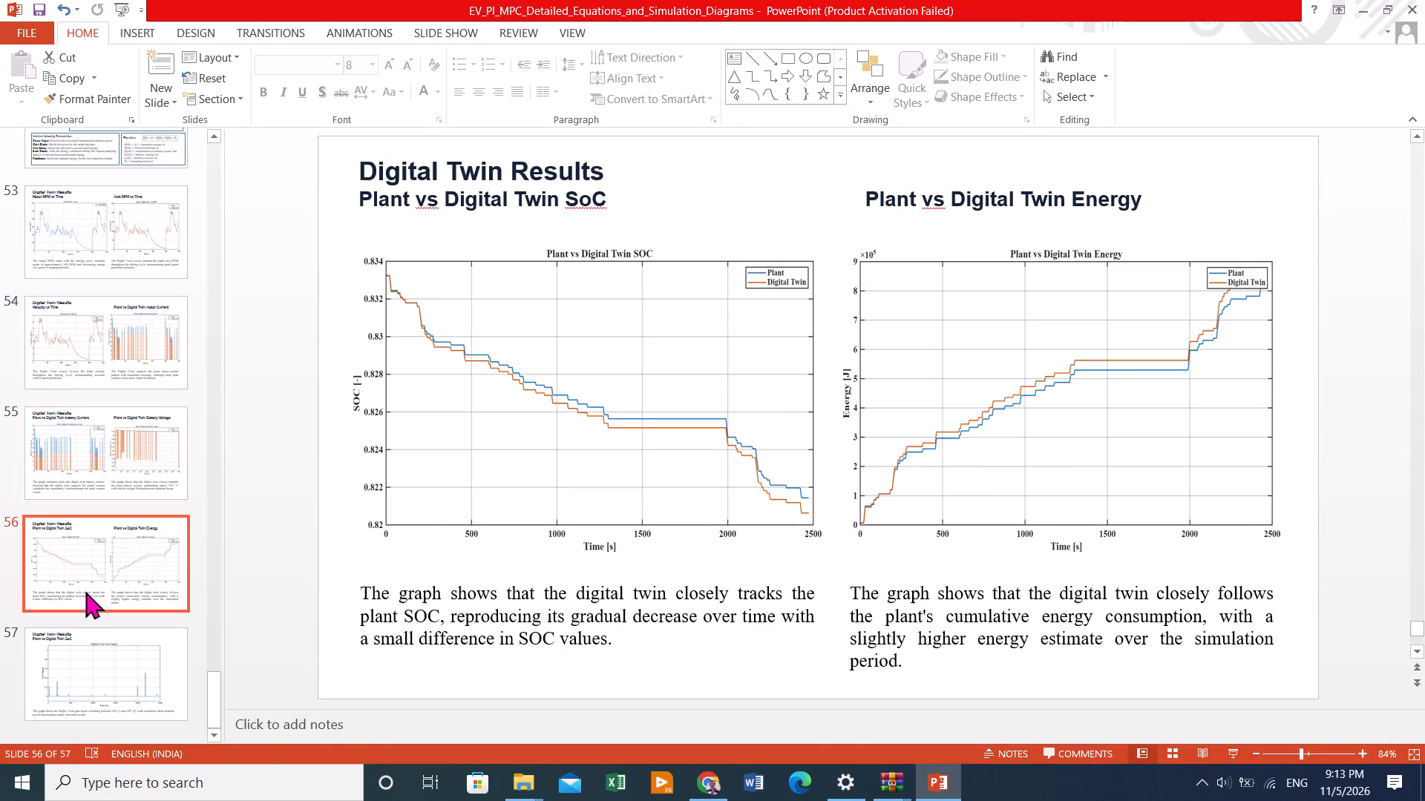
{"action": "left_click", "coordinate": [97, 658]}
{"action": "scroll", "coordinate": [97, 654], "scroll_direction": "down", "scroll_amount": 2}
{"action": "left_click", "coordinate": [120, 581]}
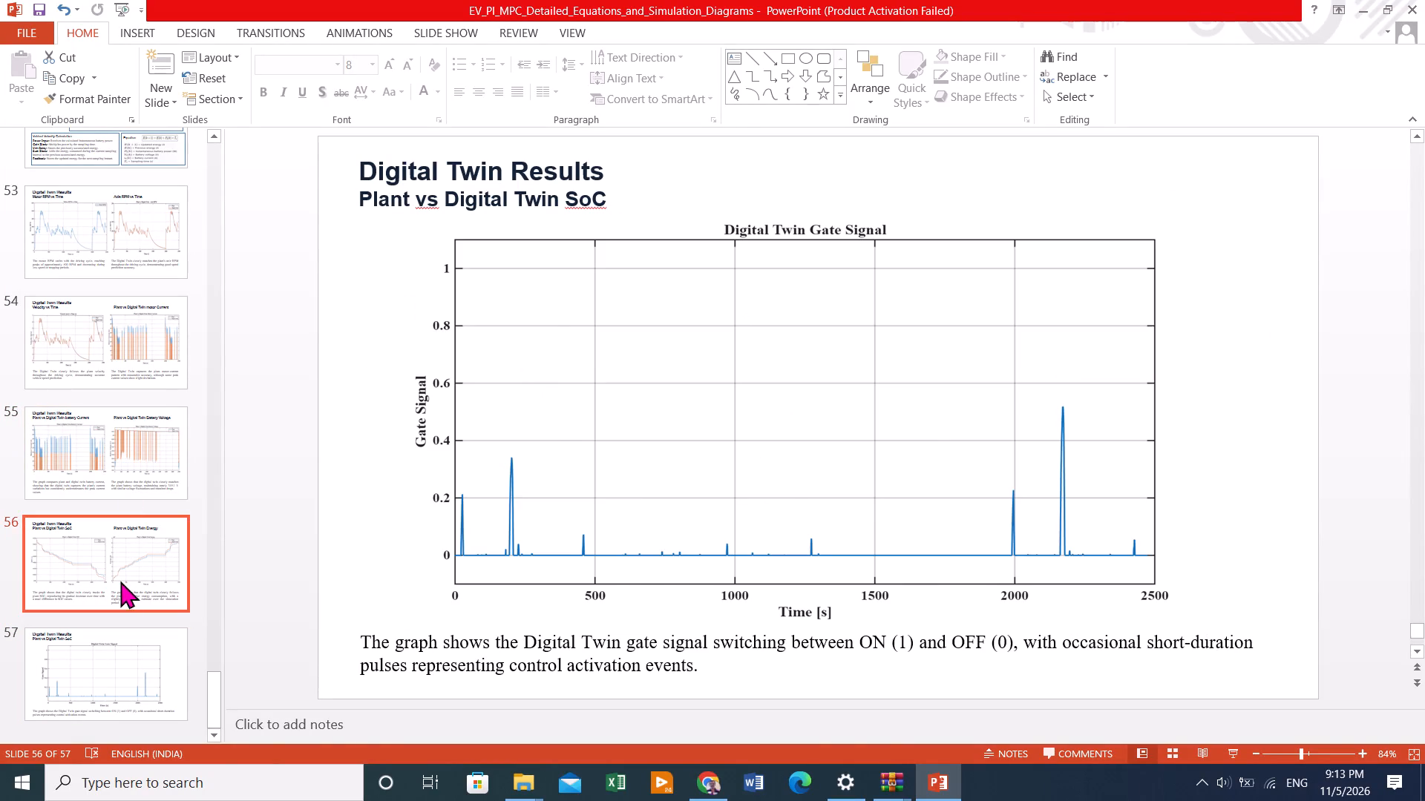
{"action": "left_click", "coordinate": [122, 485]}
{"action": "left_click", "coordinate": [105, 351]}
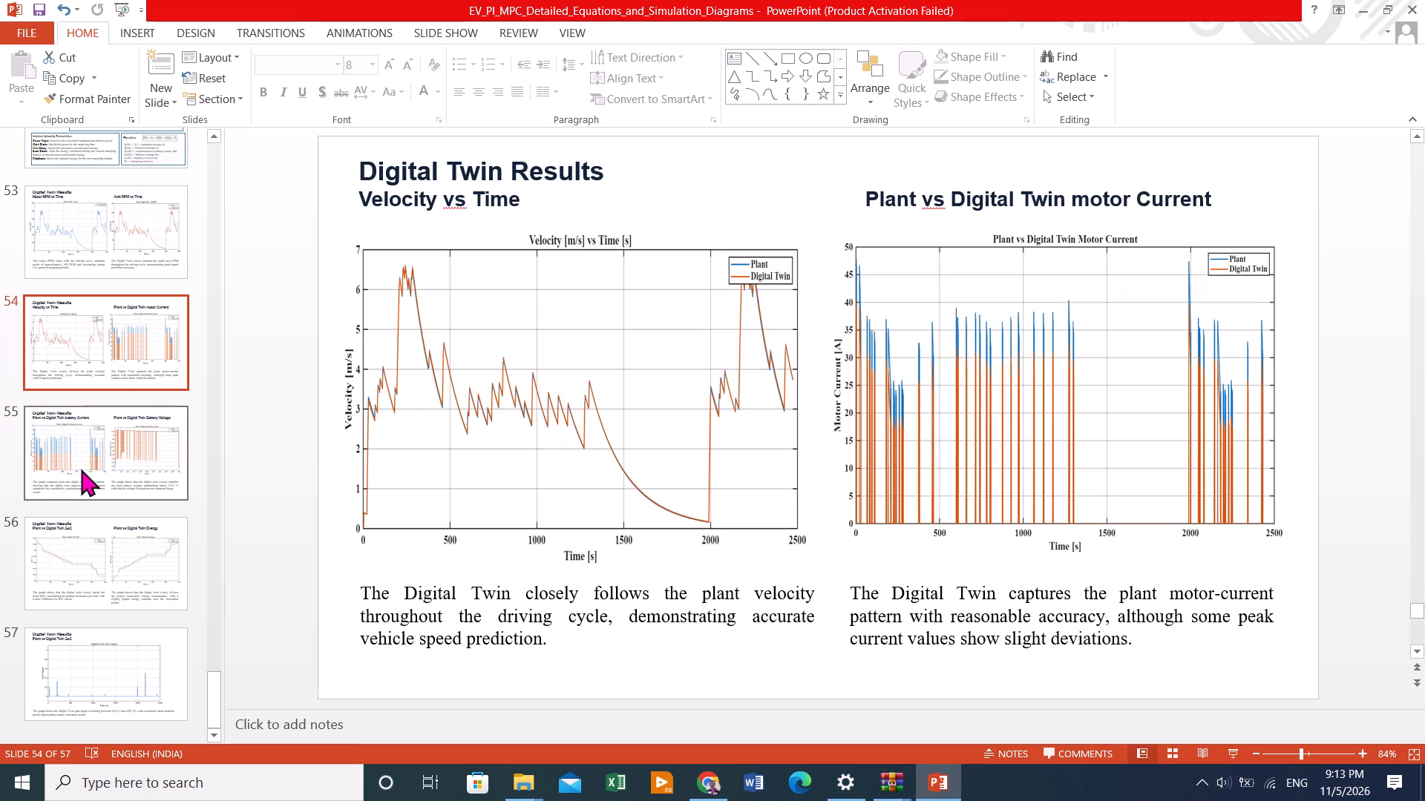
{"action": "scroll", "coordinate": [81, 469], "scroll_direction": "up", "scroll_amount": 1}
{"action": "left_click", "coordinate": [85, 372]}
Return to the PI and MPC controller simulation results and examine the plots on slides 34 to 36.
{"action": "scroll", "coordinate": [77, 438], "scroll_direction": "up", "scroll_amount": 3}
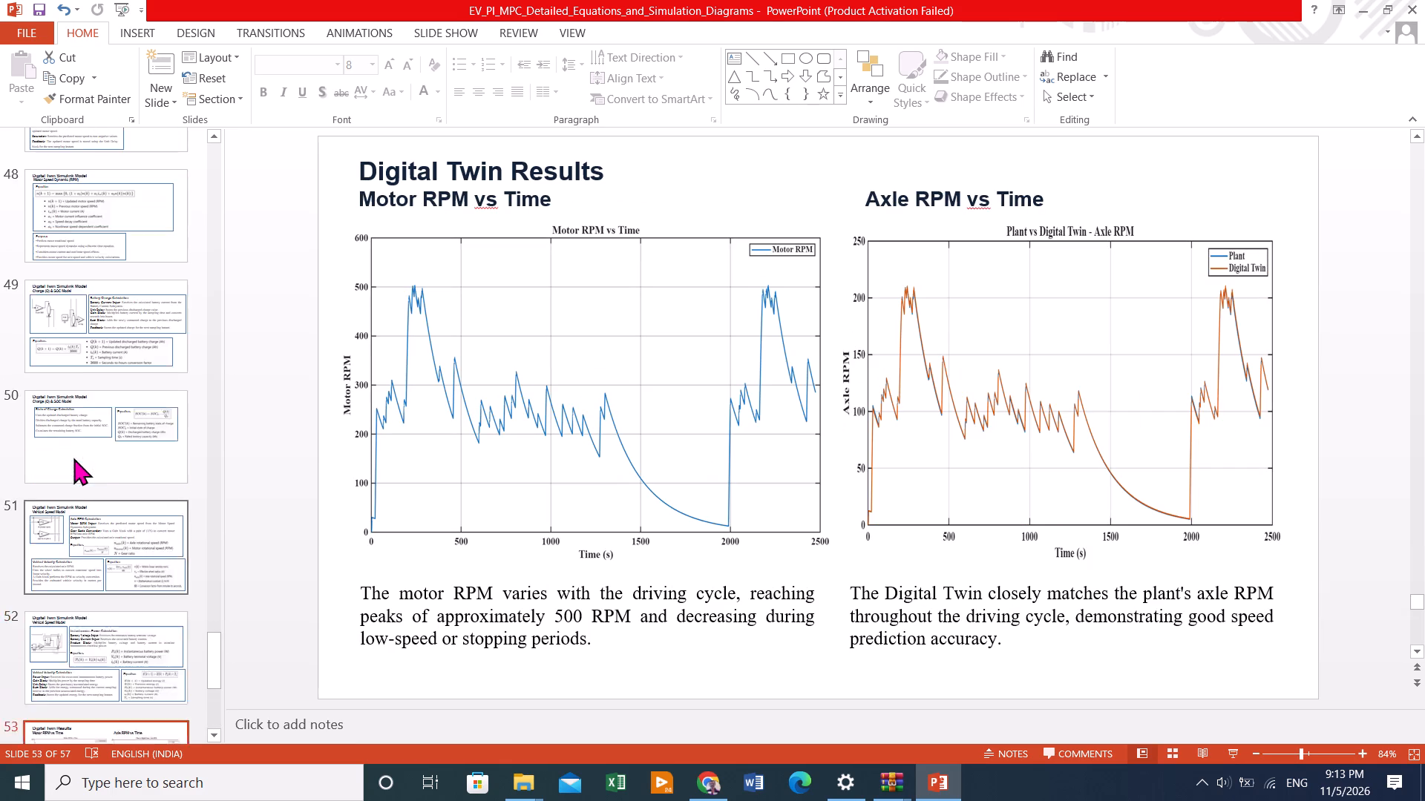
{"action": "scroll", "coordinate": [71, 461], "scroll_direction": "up", "scroll_amount": 10}
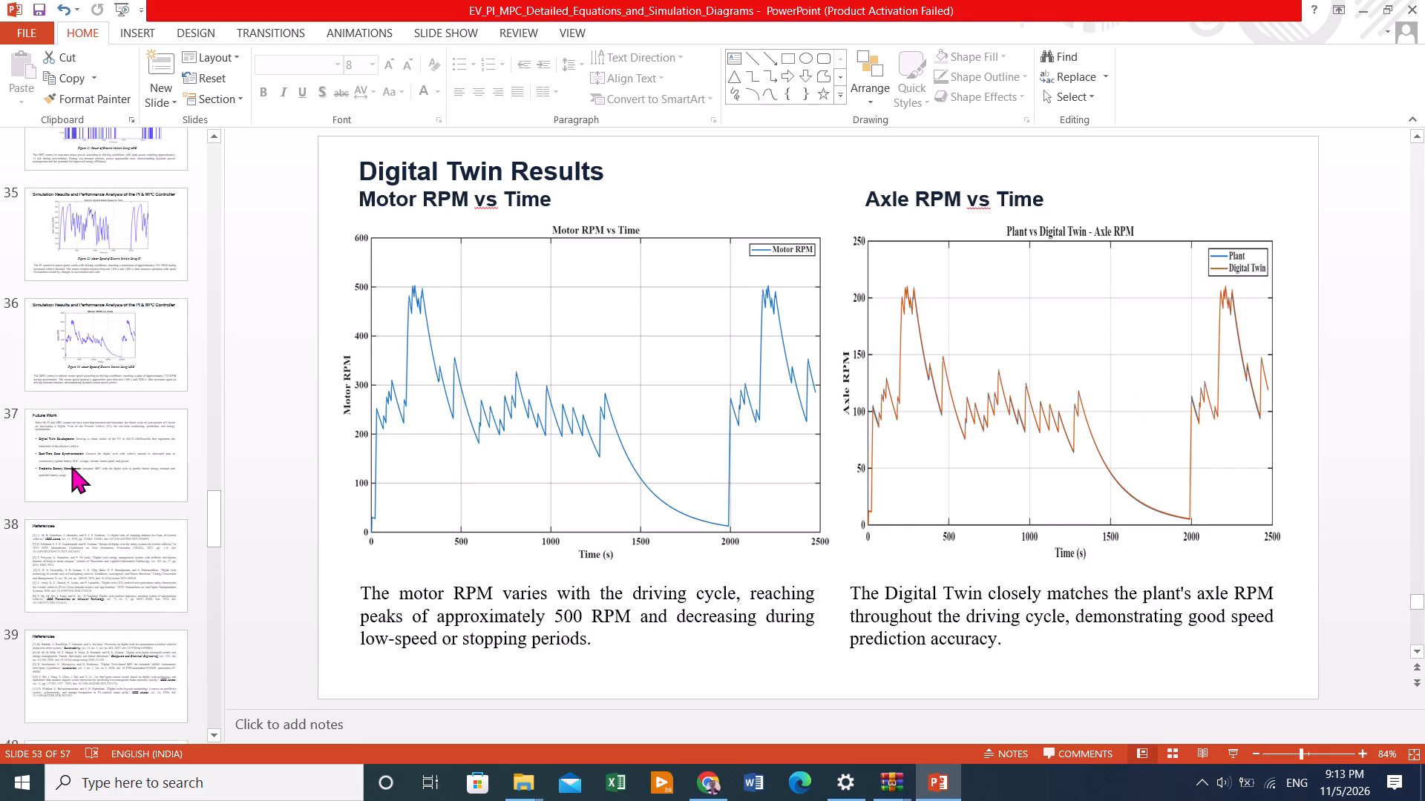
{"action": "scroll", "coordinate": [71, 466], "scroll_direction": "up", "scroll_amount": 2}
{"action": "left_click", "coordinate": [89, 641]}
{"action": "left_click", "coordinate": [122, 521]}
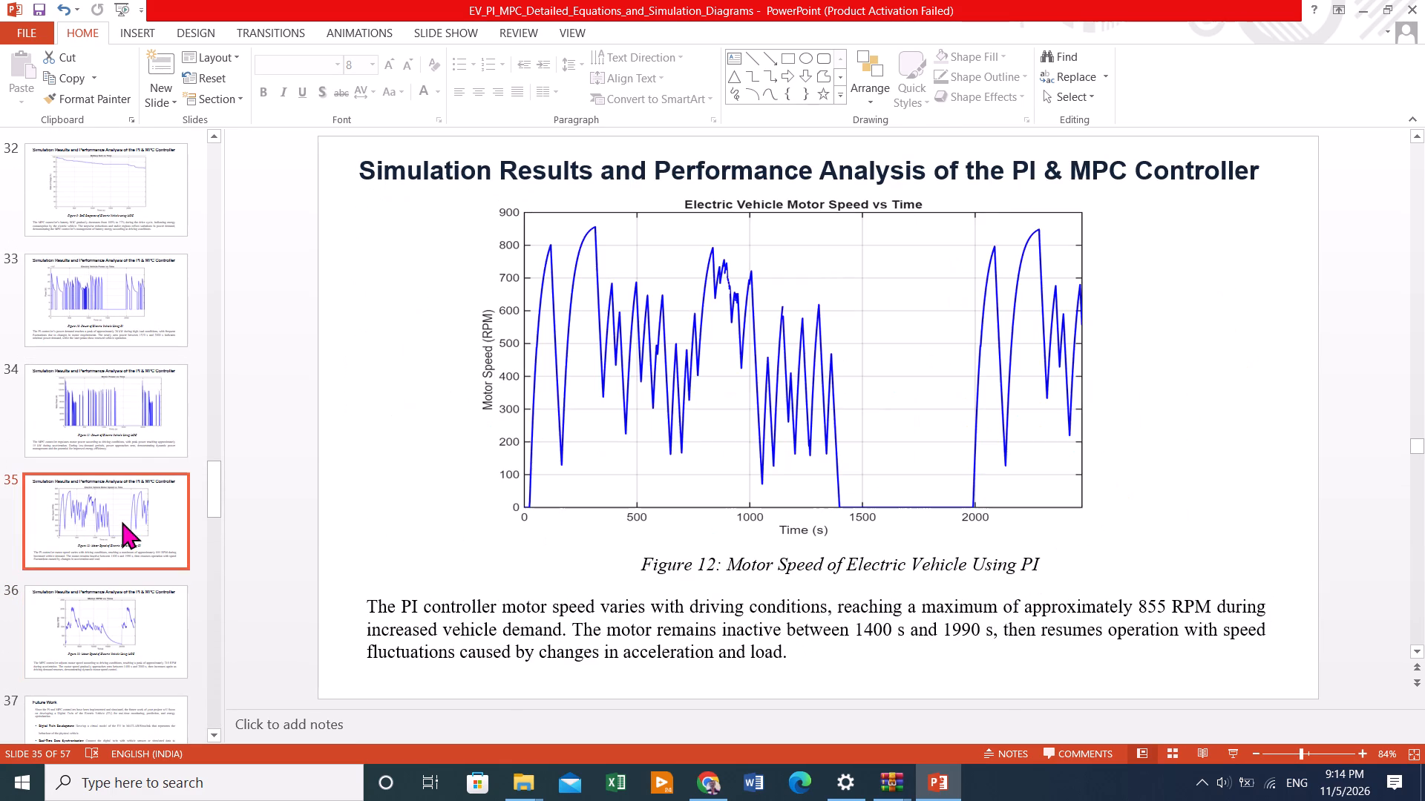
{"action": "left_click", "coordinate": [126, 420]}
{"action": "scroll", "coordinate": [106, 524], "scroll_direction": "up", "scroll_amount": 2}
Compare the battery state-of-charge plots for the PI controller on slide 31 and the MPC controller on slide 32.
{"action": "left_click", "coordinate": [110, 464]}
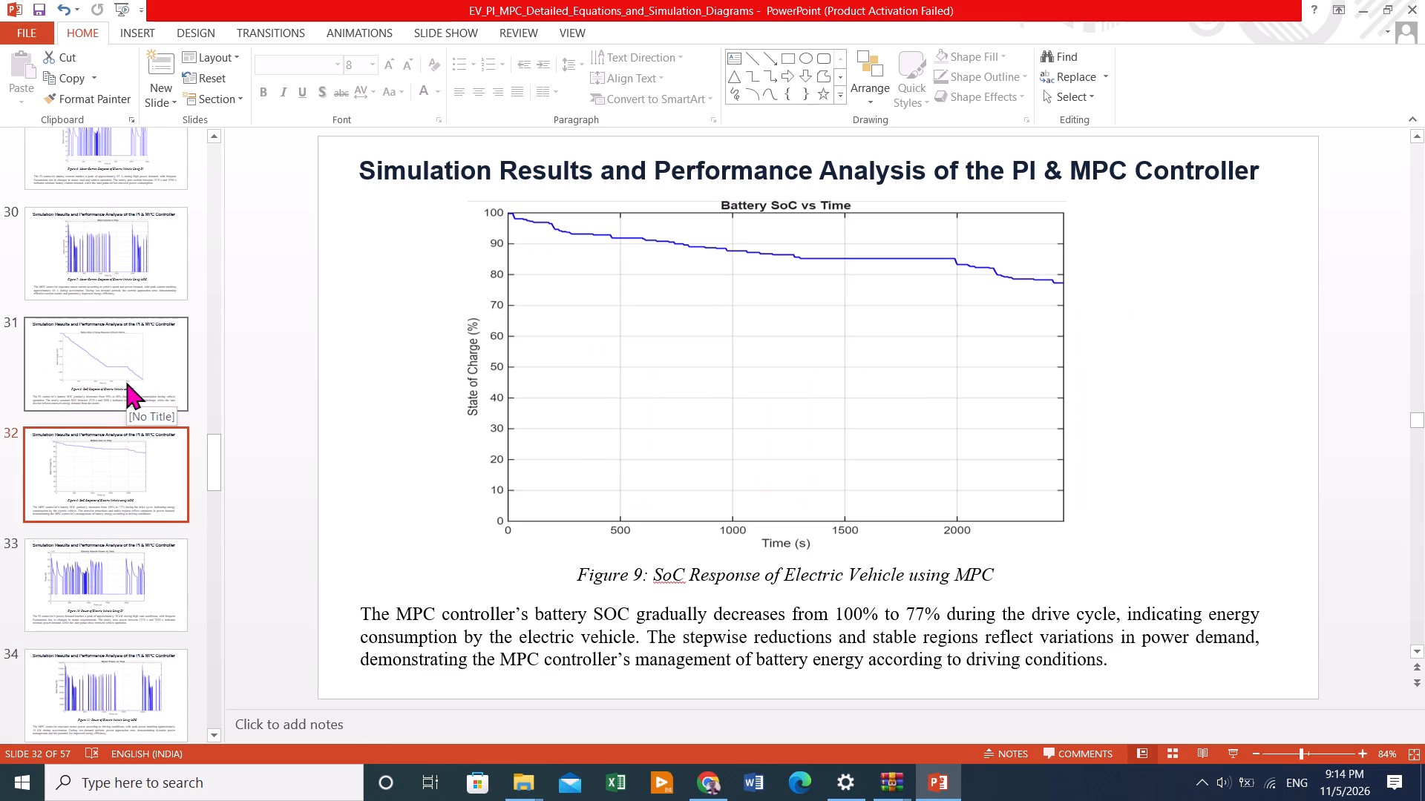
{"action": "left_click", "coordinate": [114, 371]}
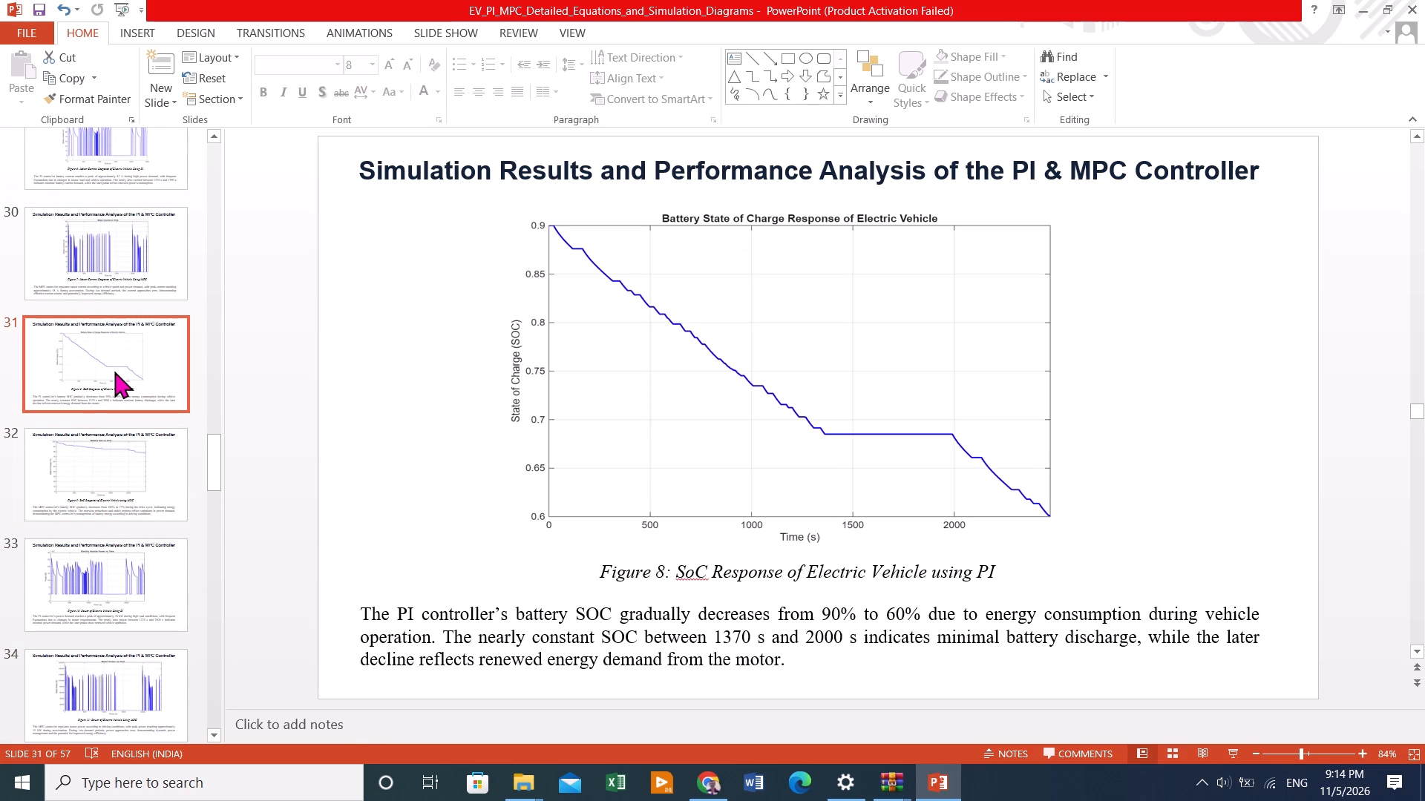
{"action": "left_click", "coordinate": [97, 450]}
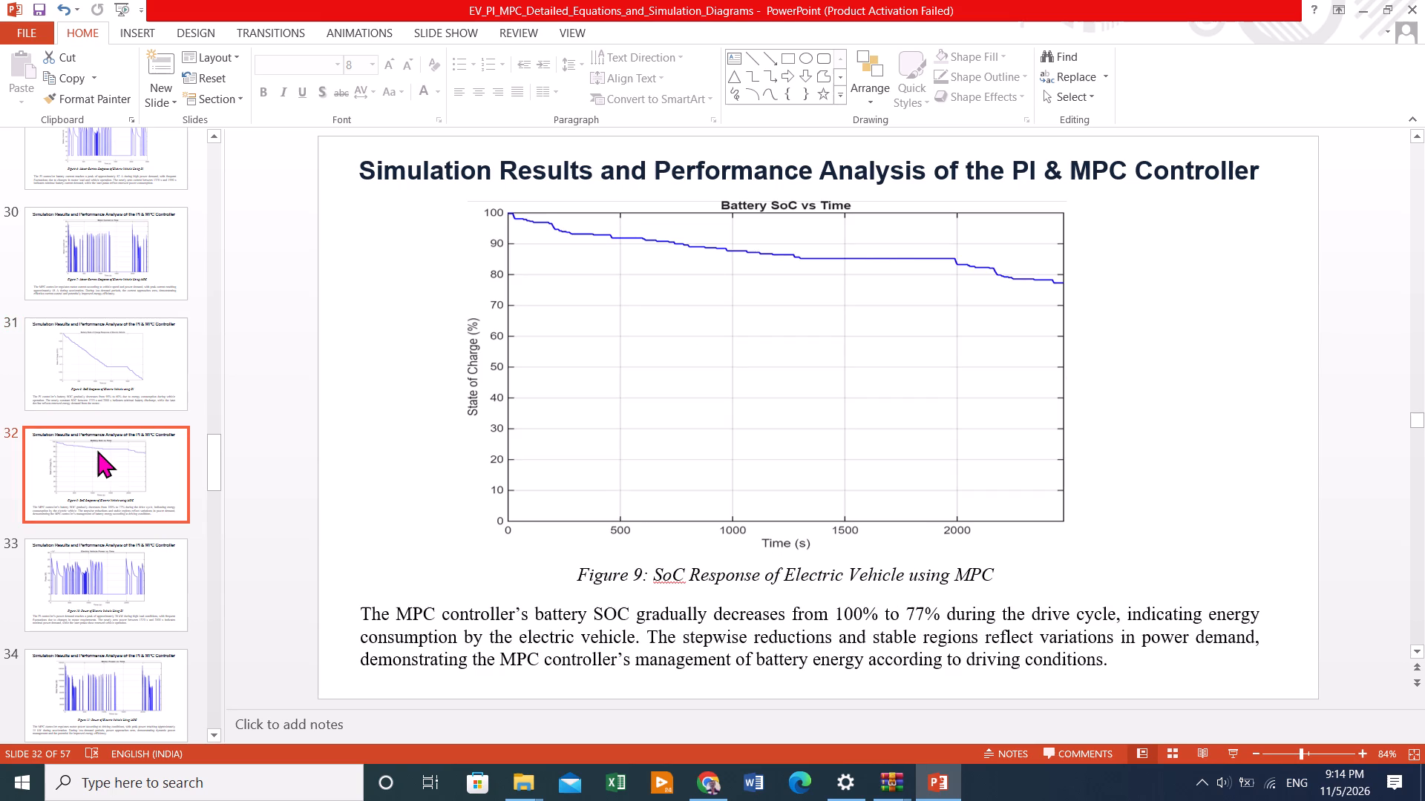
{"action": "left_click", "coordinate": [126, 349]}
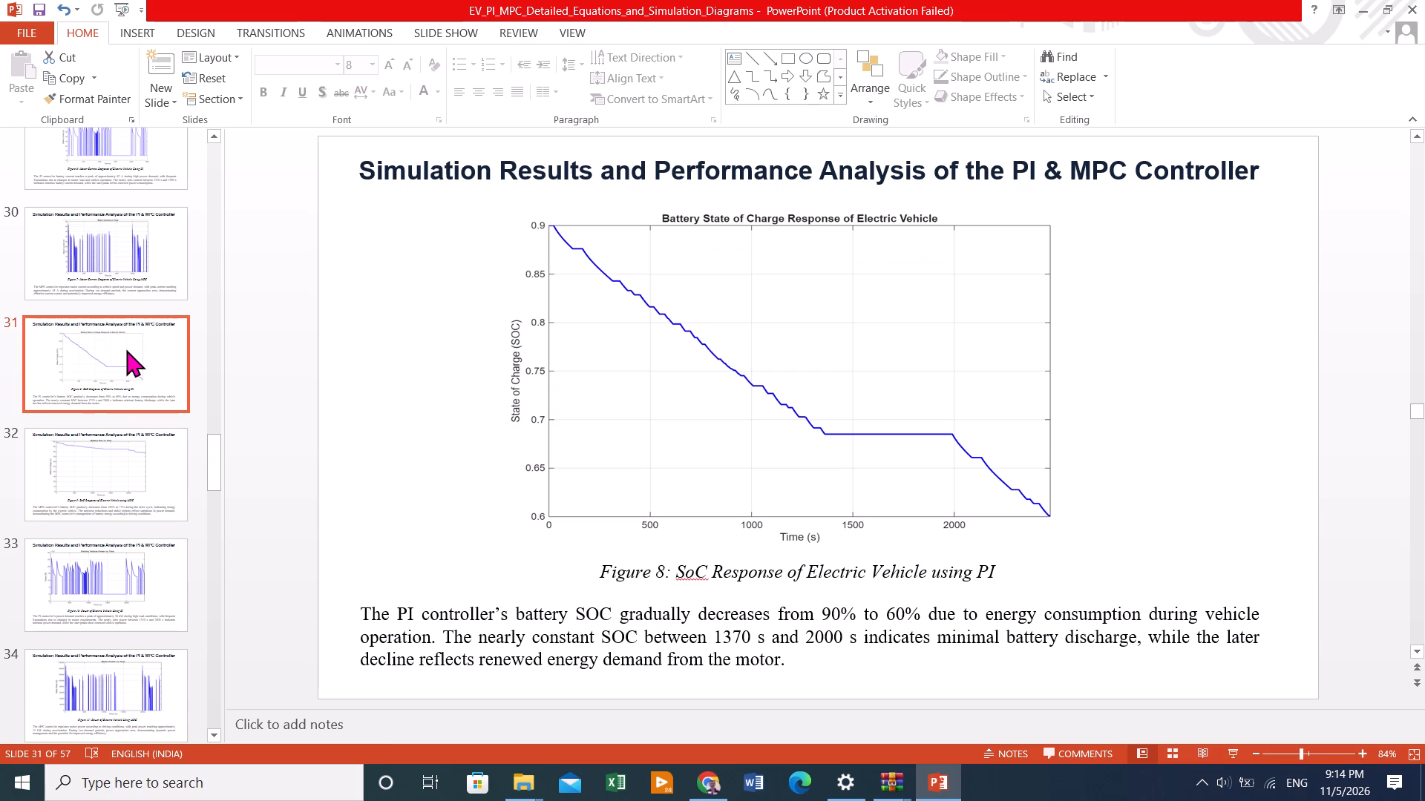
{"action": "left_click", "coordinate": [170, 450]}
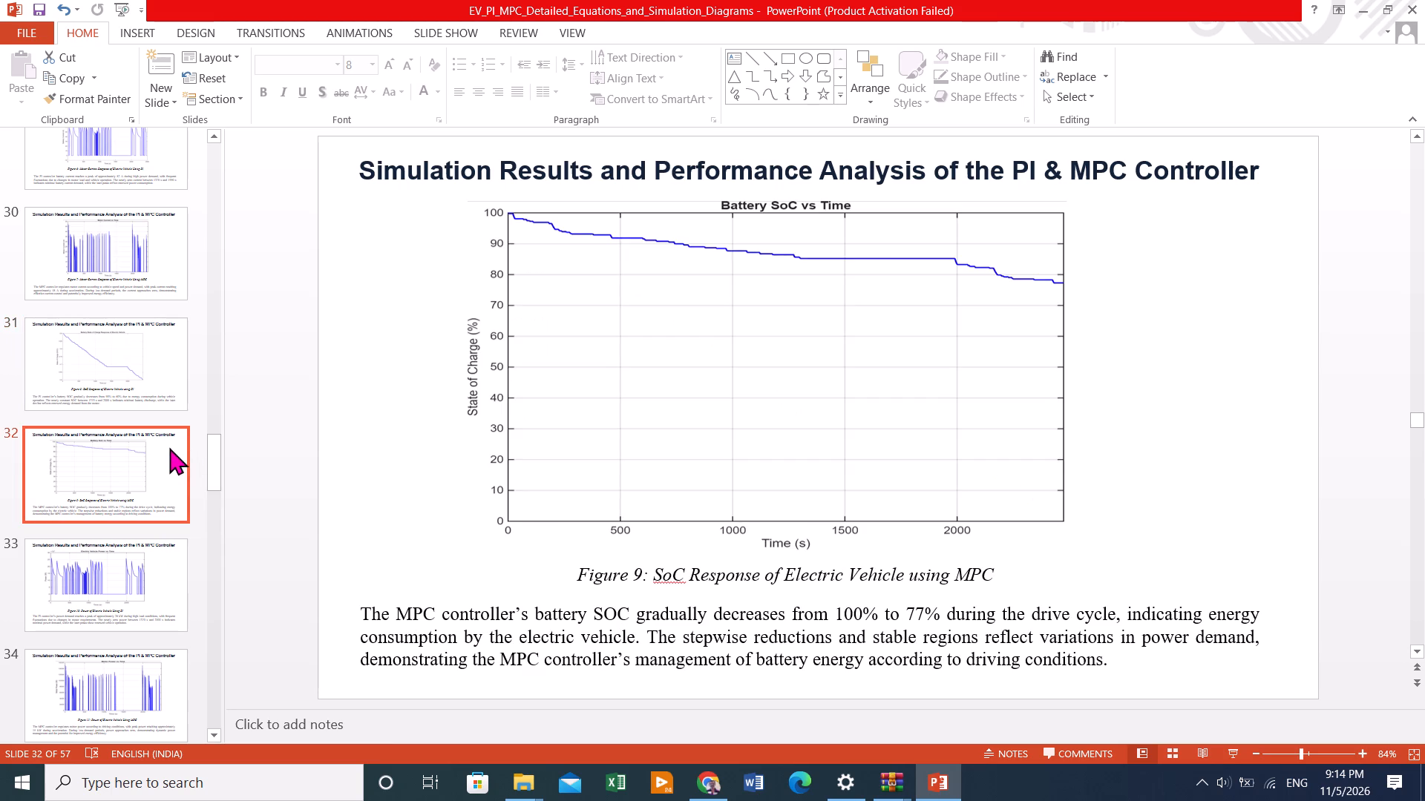
{"action": "left_click", "coordinate": [157, 378]}
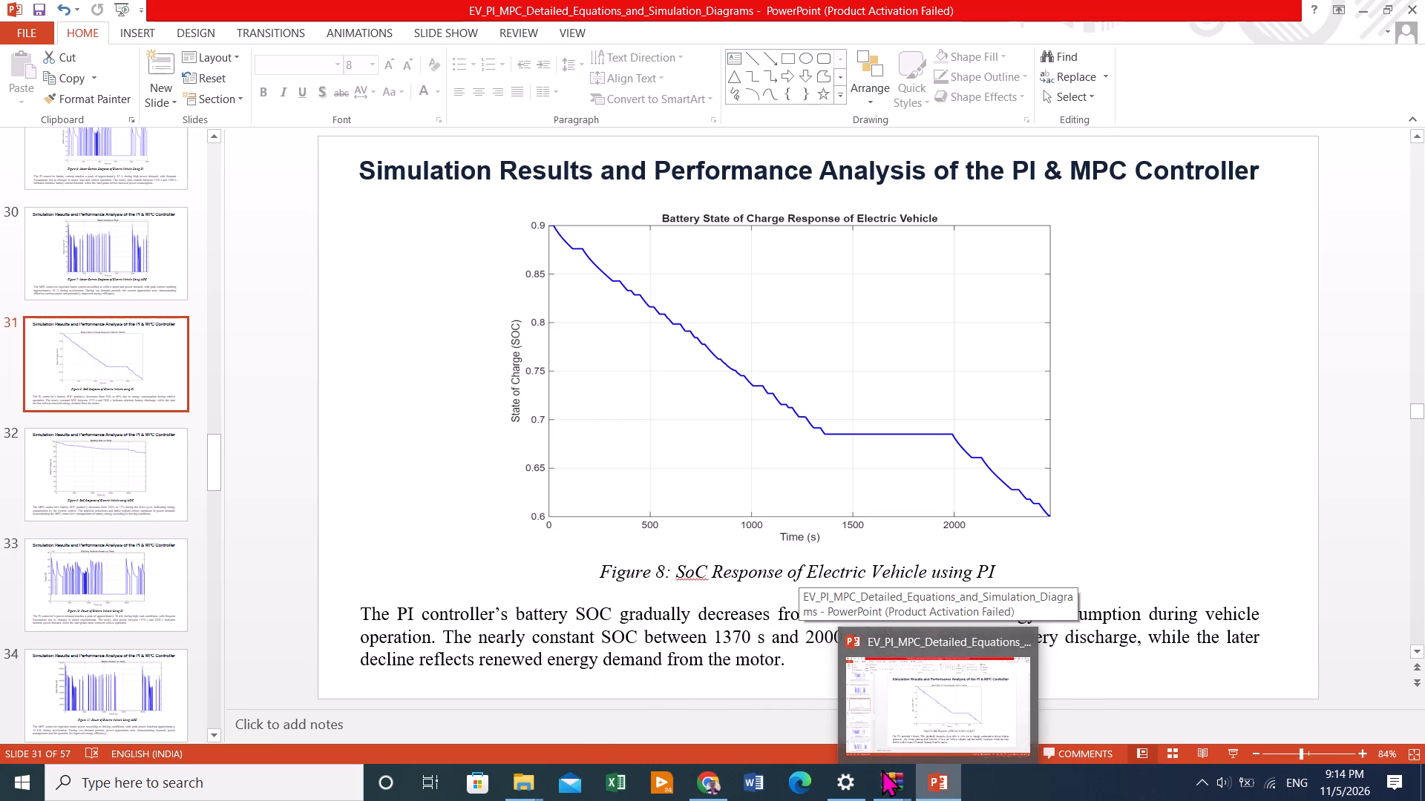
Switch to File Explorer and open the Simulink folder inside DT_EV_MPC on USB Drive (G:).
{"action": "left_click", "coordinate": [711, 787]}
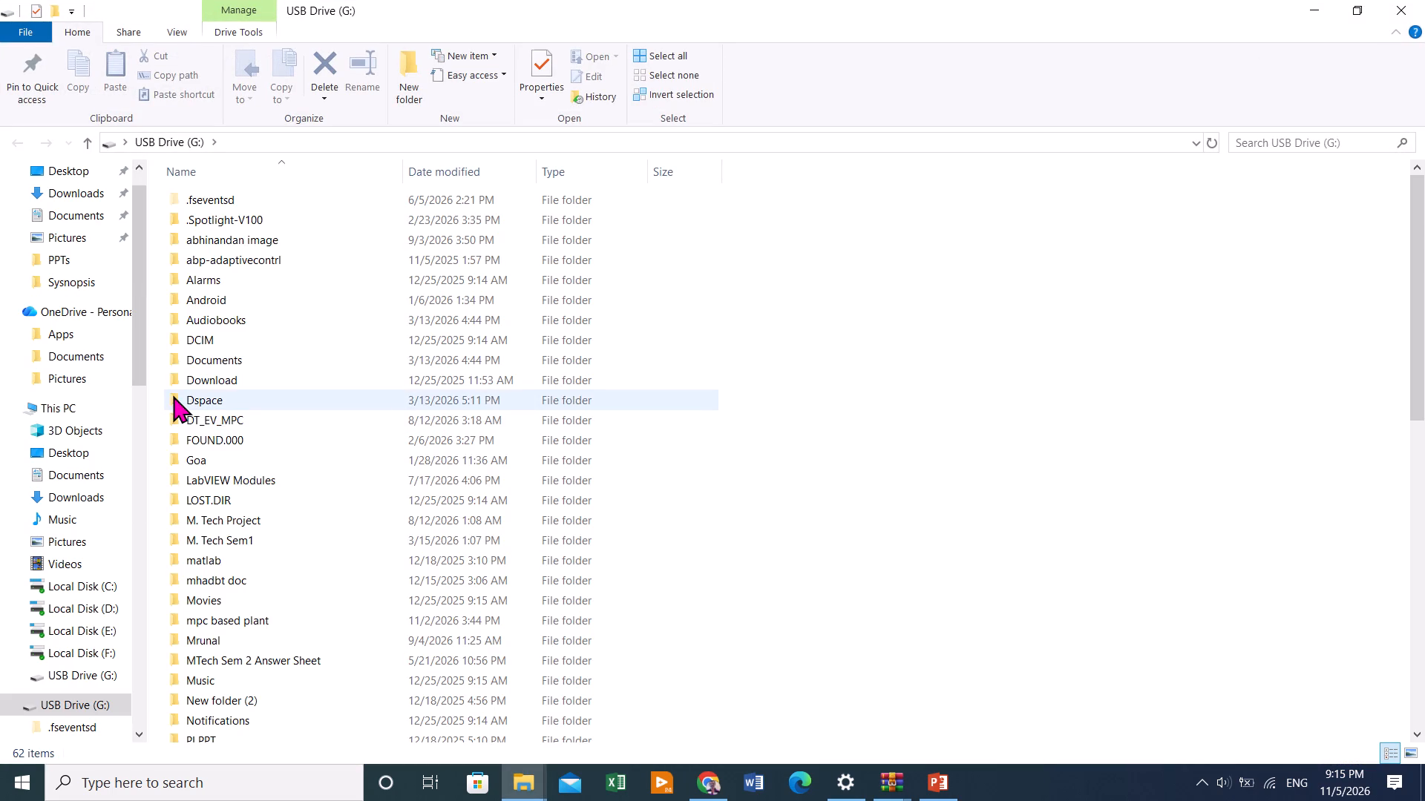
{"action": "scroll", "coordinate": [258, 446], "scroll_direction": "down", "scroll_amount": 2}
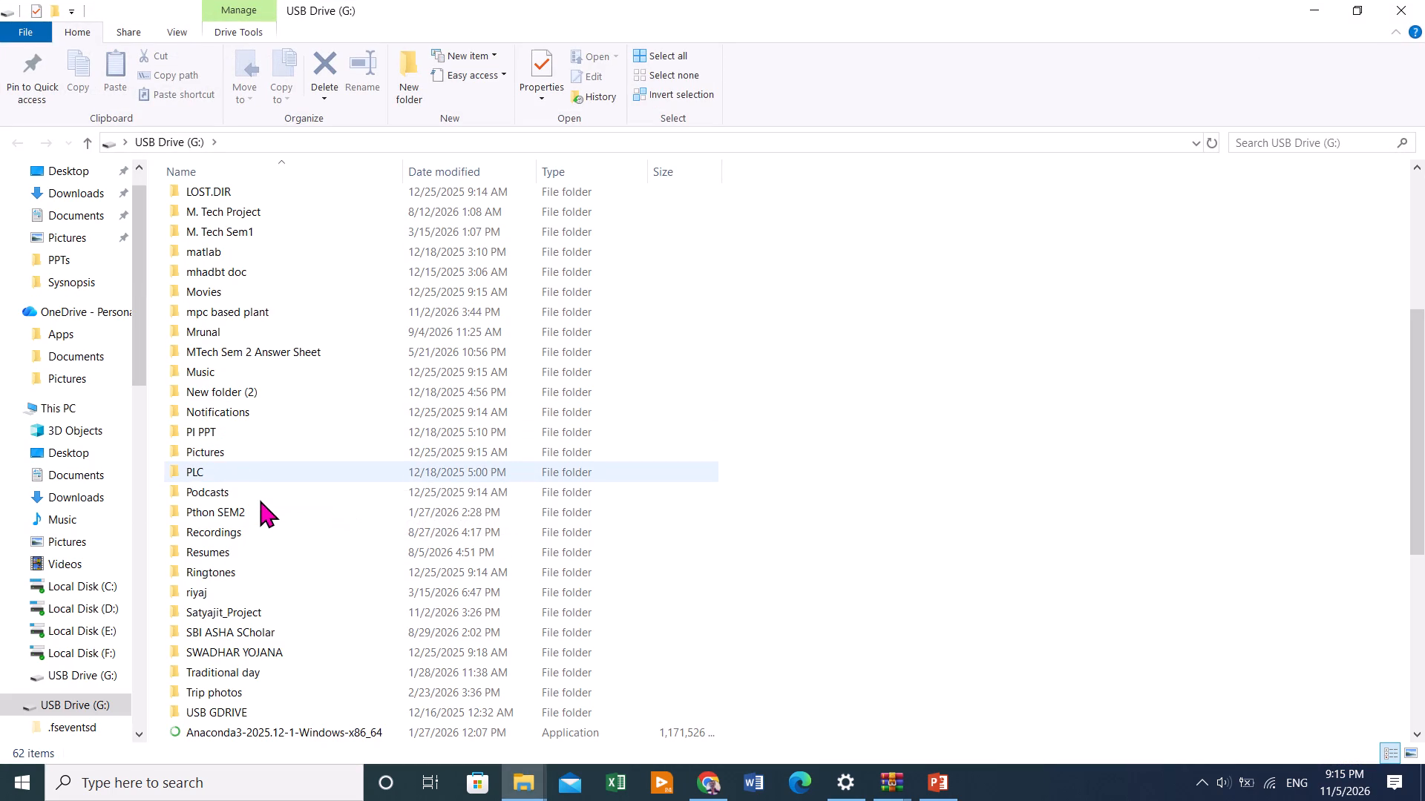
{"action": "scroll", "coordinate": [272, 492], "scroll_direction": "down", "scroll_amount": 1}
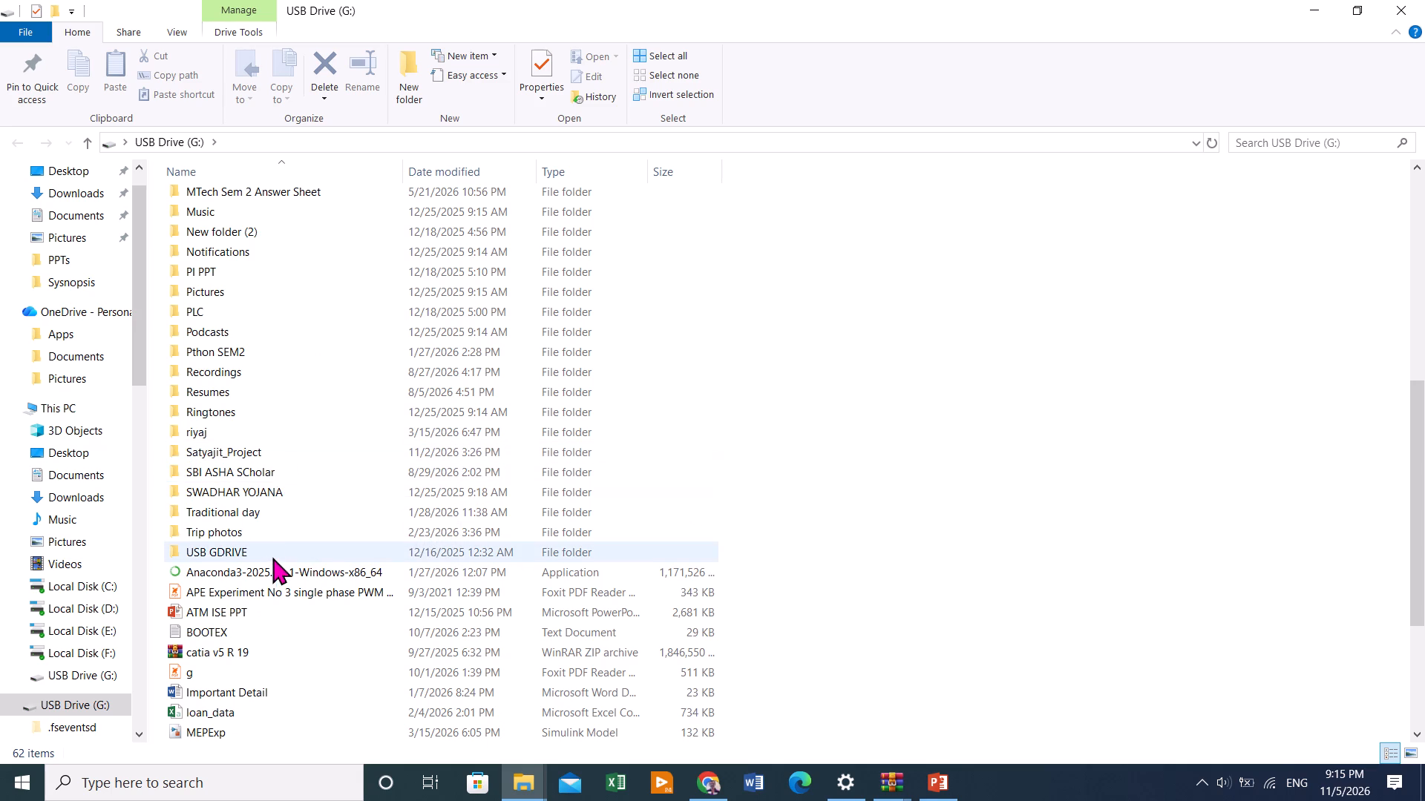
{"action": "scroll", "coordinate": [255, 385], "scroll_direction": "up", "scroll_amount": 1}
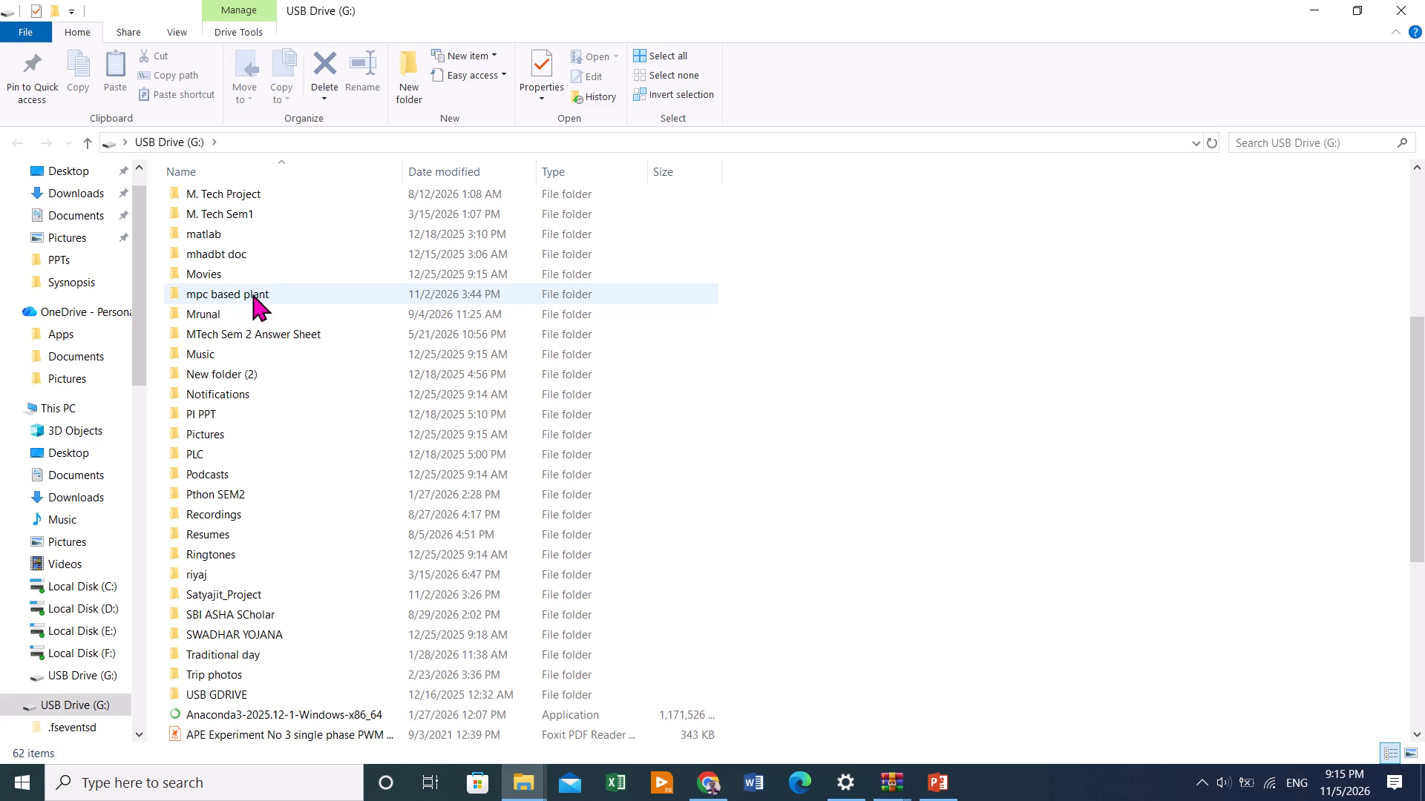
{"action": "scroll", "coordinate": [252, 294], "scroll_direction": "up", "scroll_amount": 1}
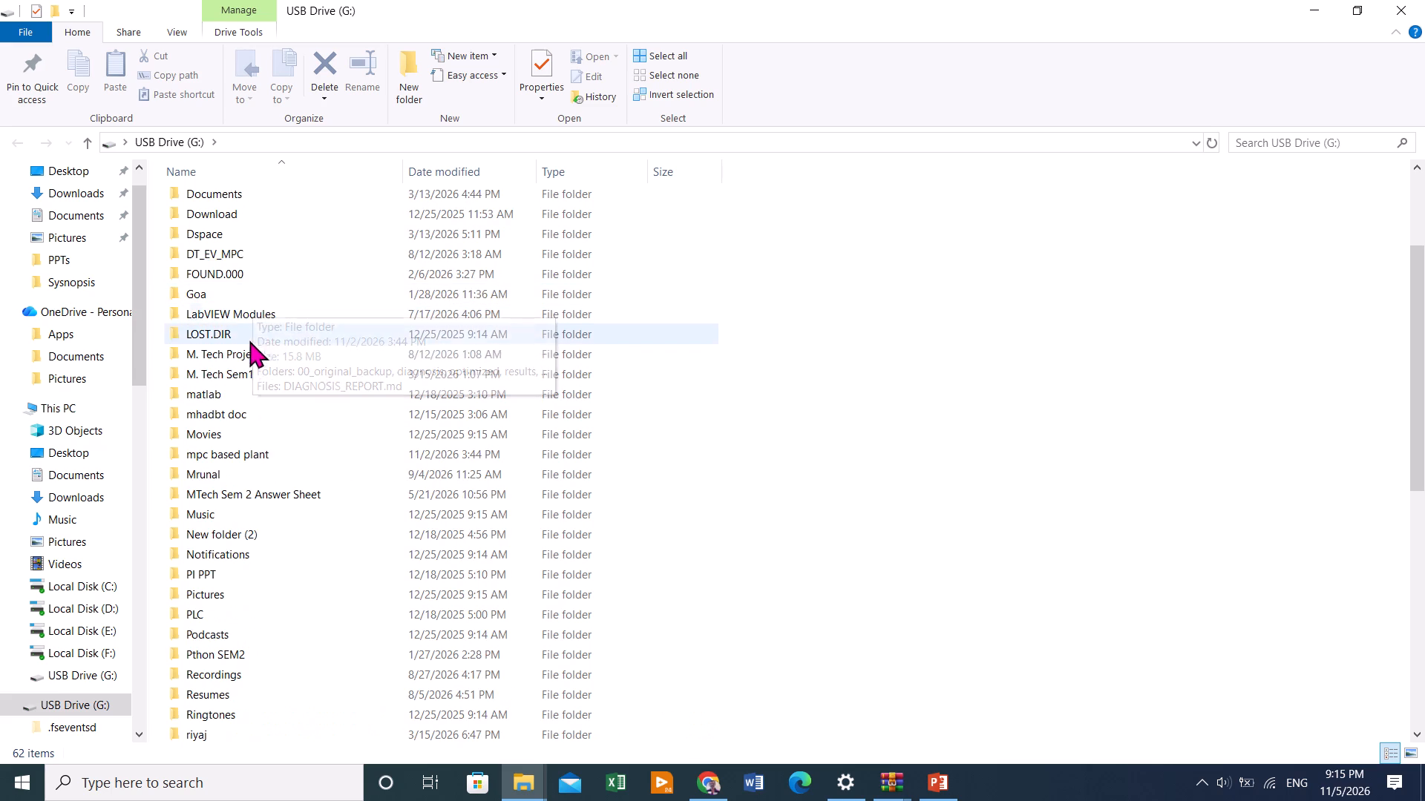
{"action": "scroll", "coordinate": [243, 408], "scroll_direction": "down", "scroll_amount": 1}
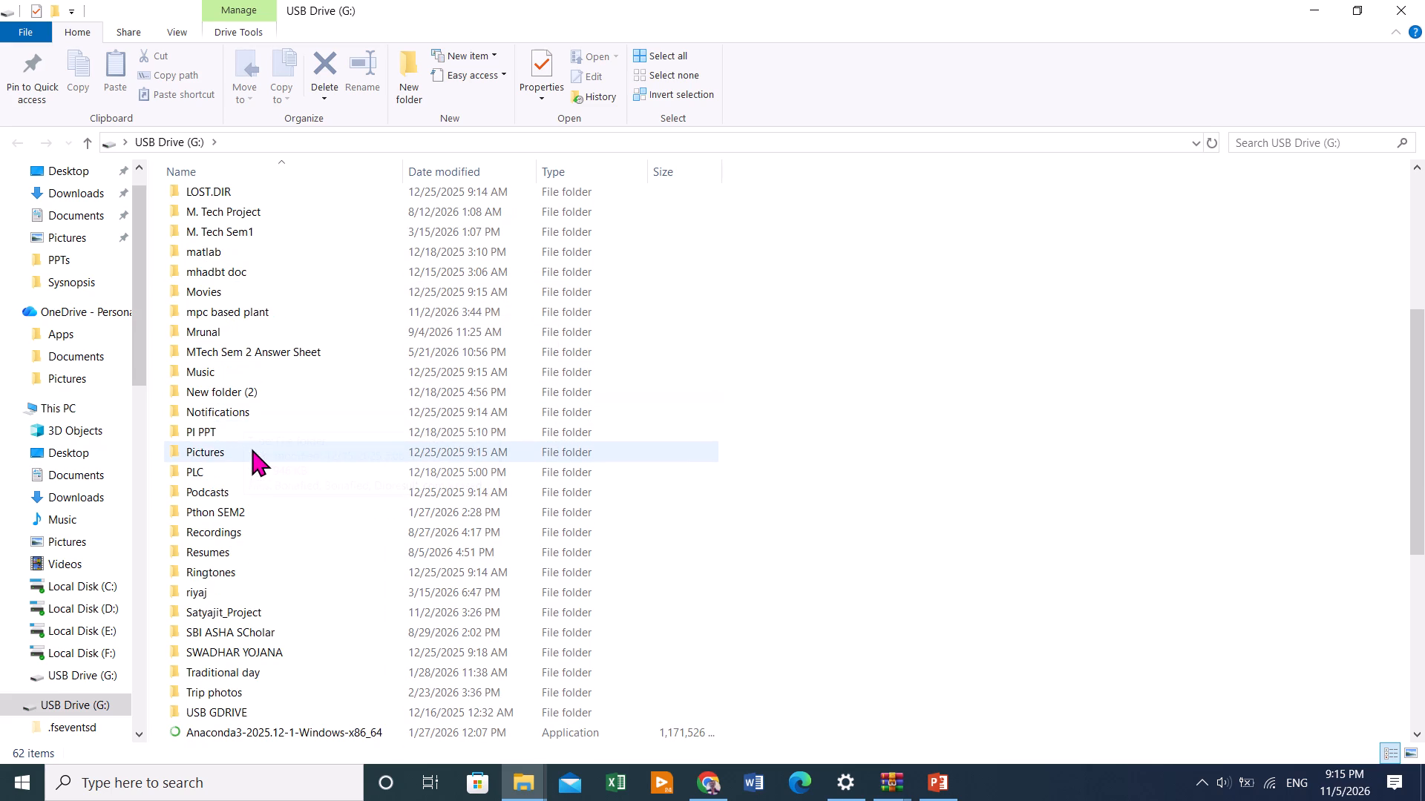
{"action": "scroll", "coordinate": [252, 449], "scroll_direction": "down", "scroll_amount": 1}
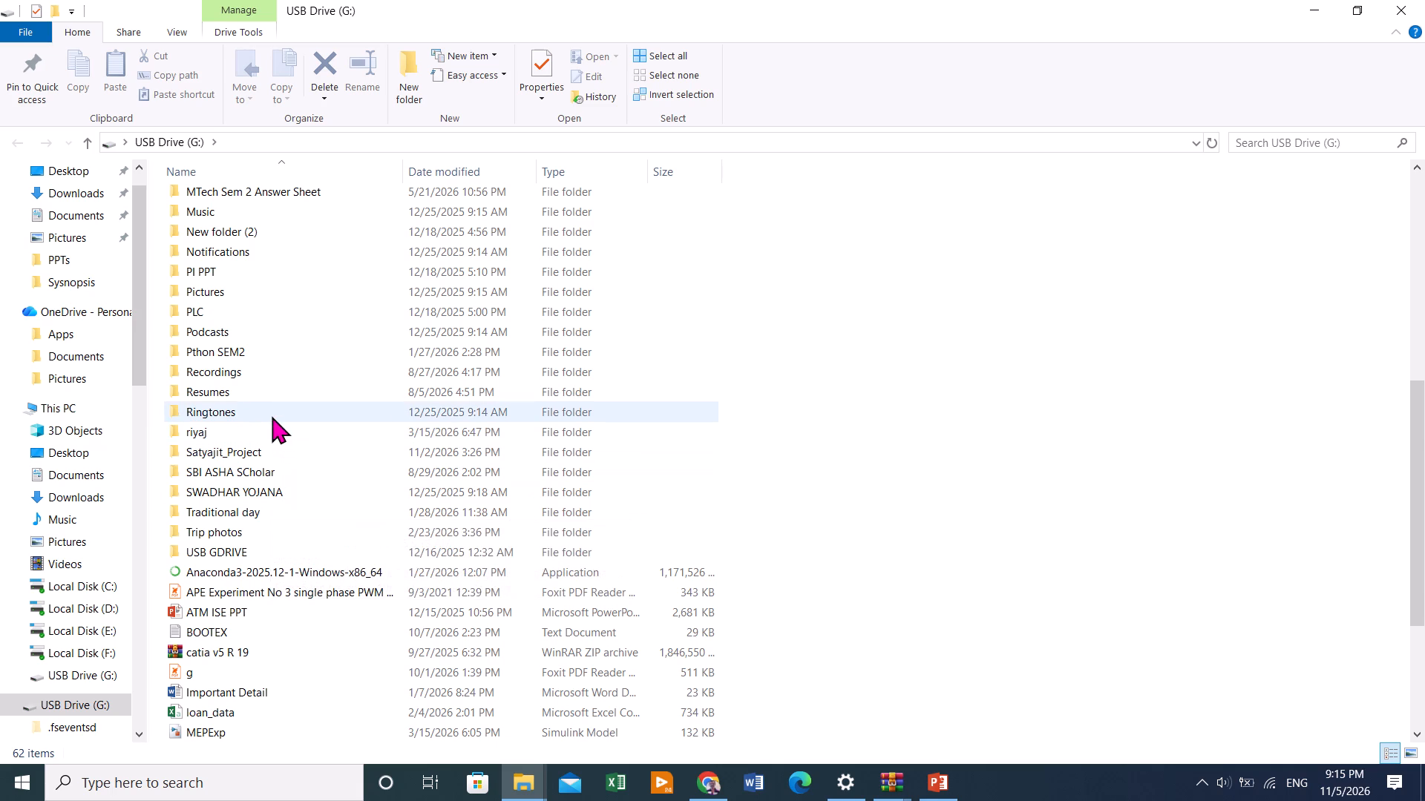
{"action": "scroll", "coordinate": [260, 466], "scroll_direction": "up", "scroll_amount": 2}
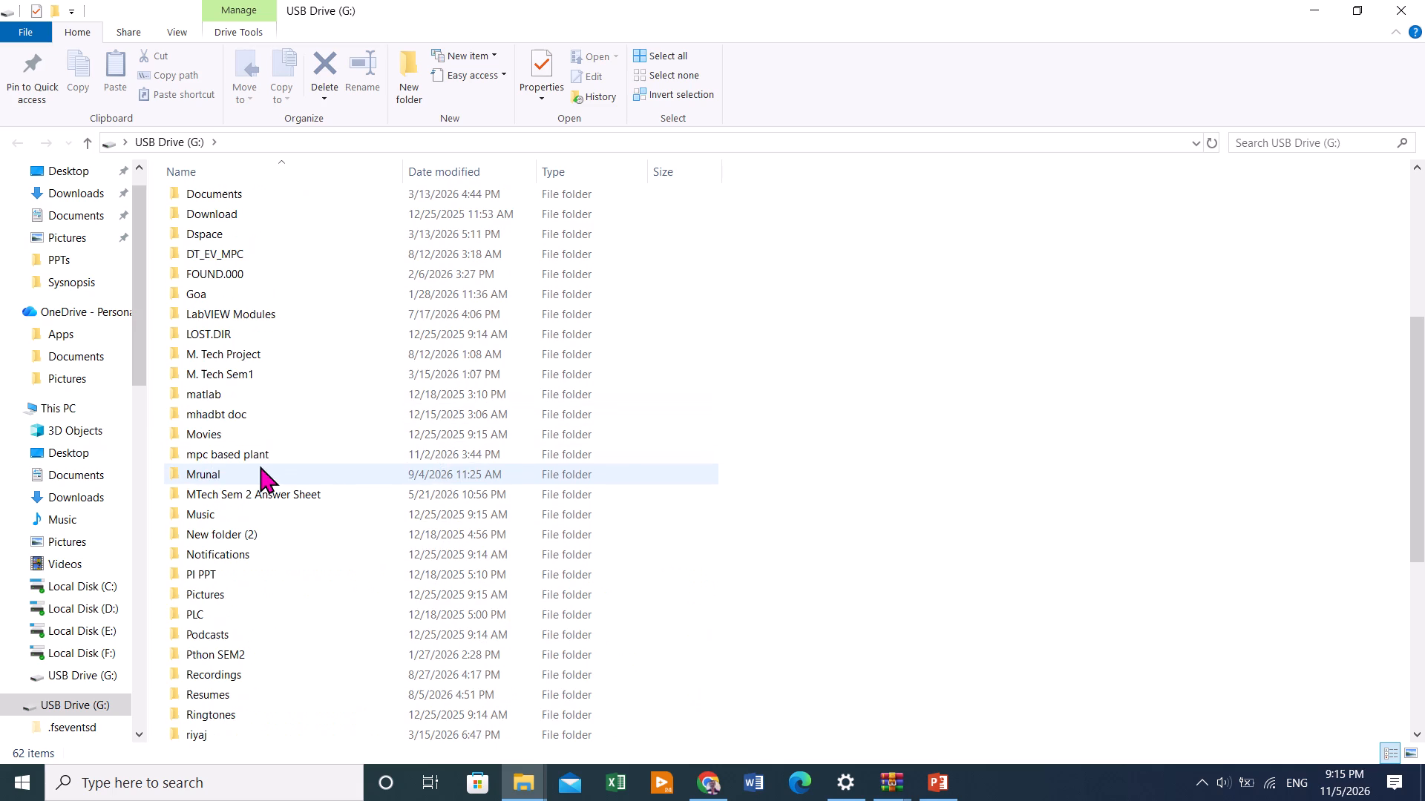
{"action": "double_click", "coordinate": [246, 262]}
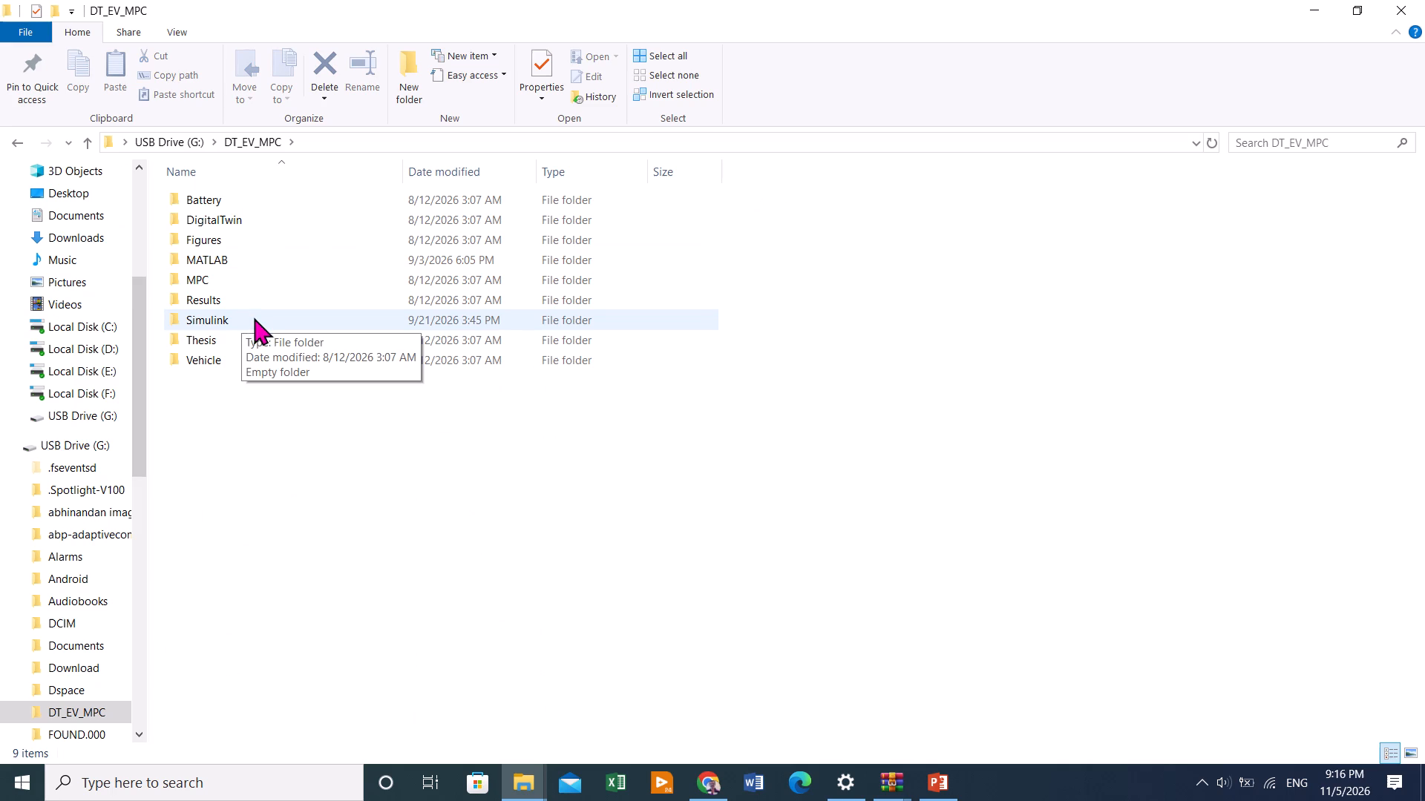
{"action": "double_click", "coordinate": [263, 317]}
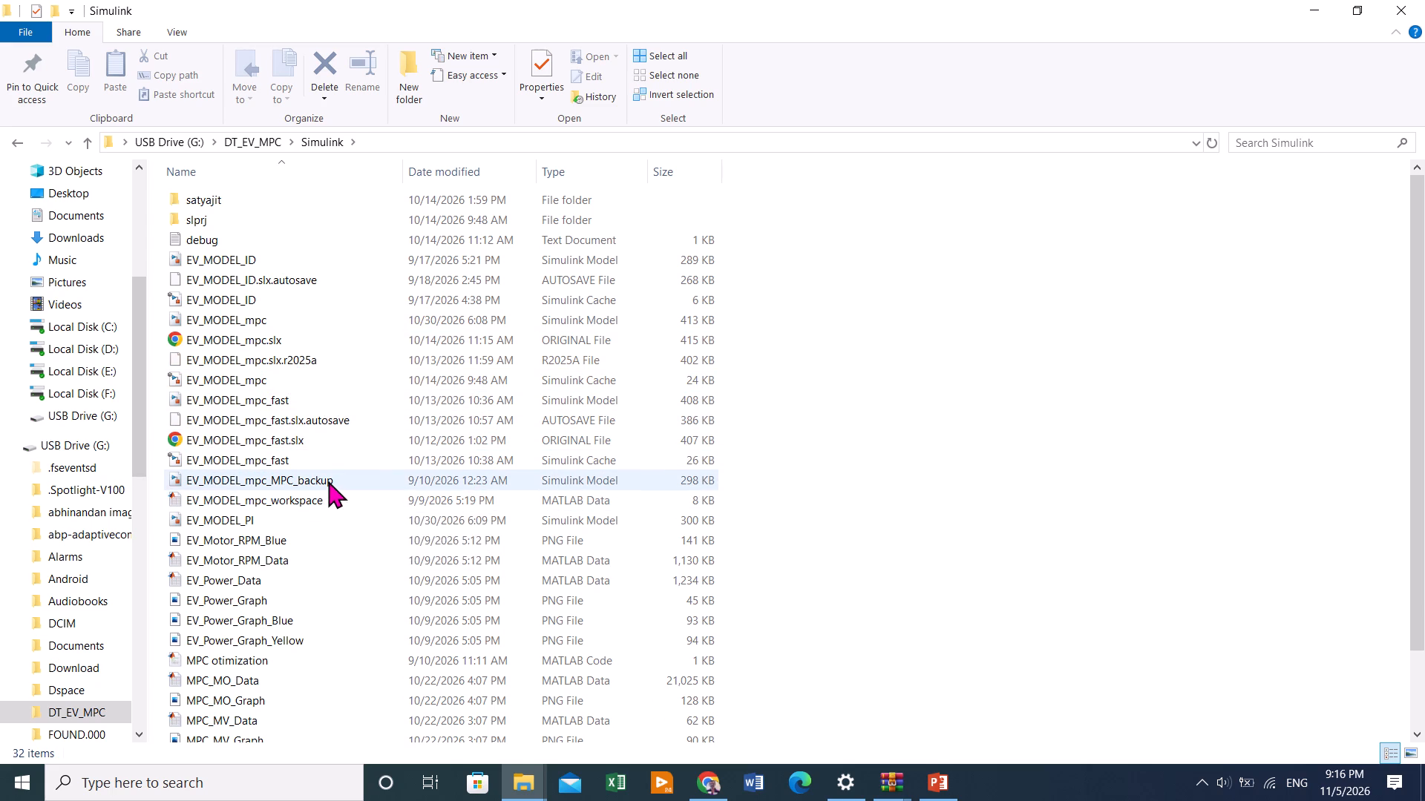
Open the EV_MODEL_mpc Simulink model file in MATLAB.
{"action": "right_click", "coordinate": [278, 317]}
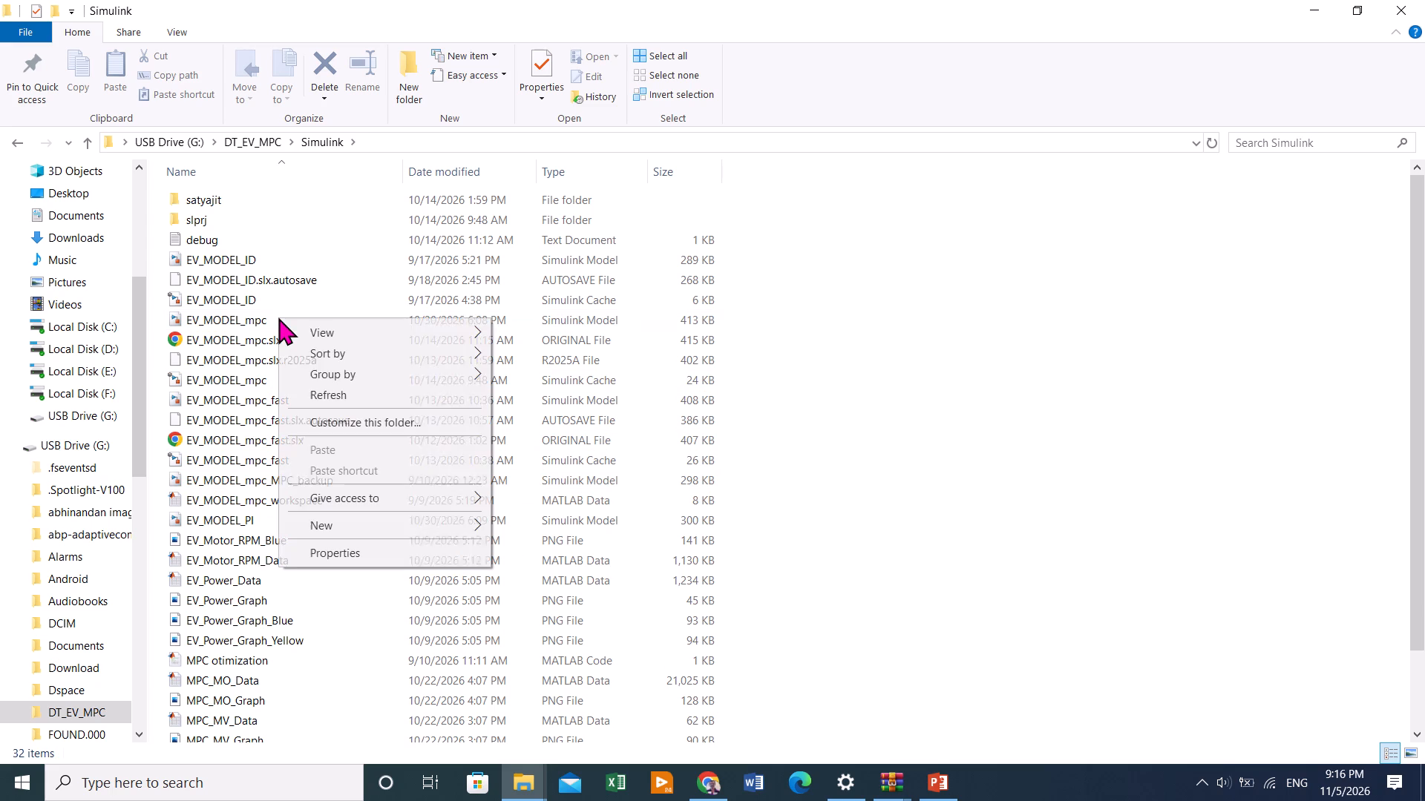
{"action": "left_click", "coordinate": [273, 318]}
{"action": "left_click", "coordinate": [273, 318]}
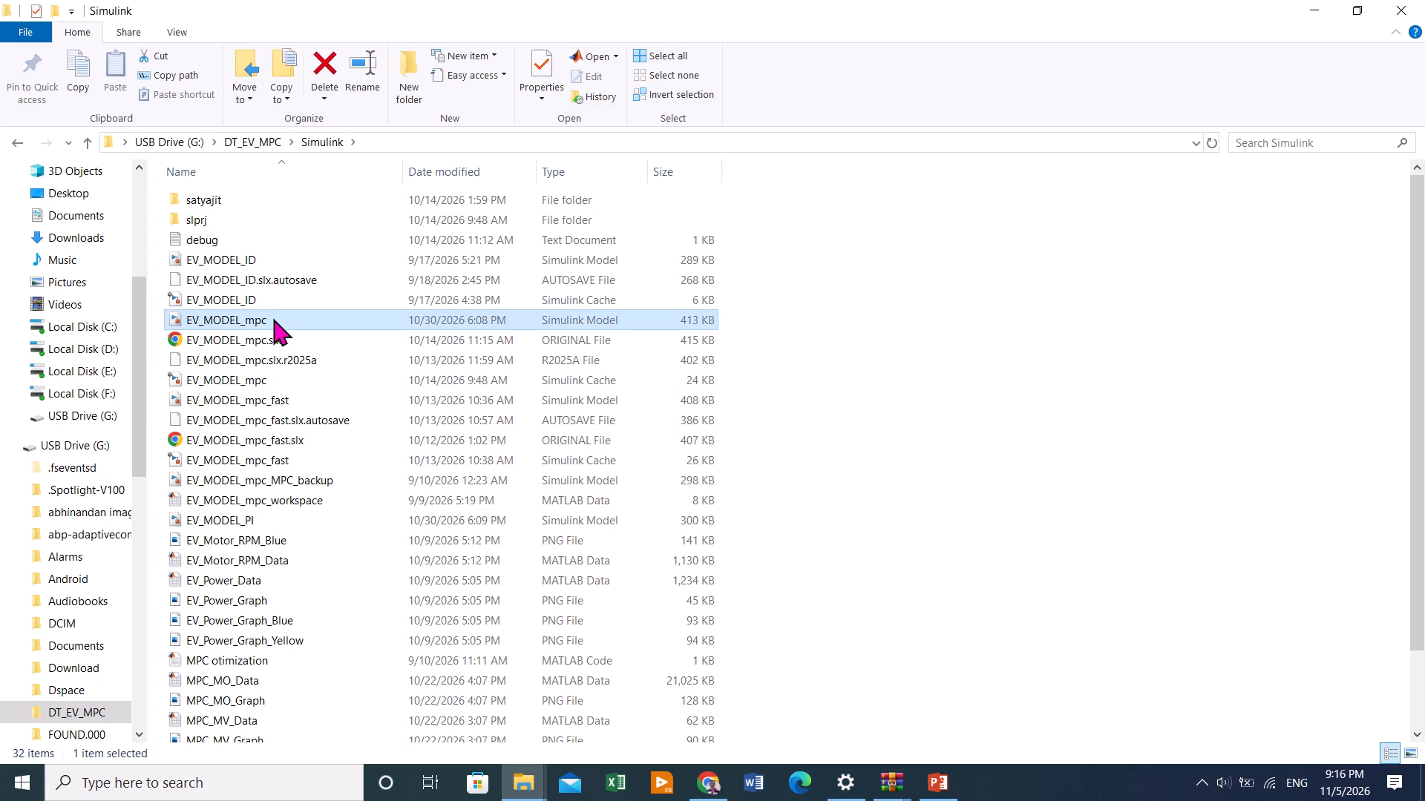
{"action": "double_click", "coordinate": [335, 319]}
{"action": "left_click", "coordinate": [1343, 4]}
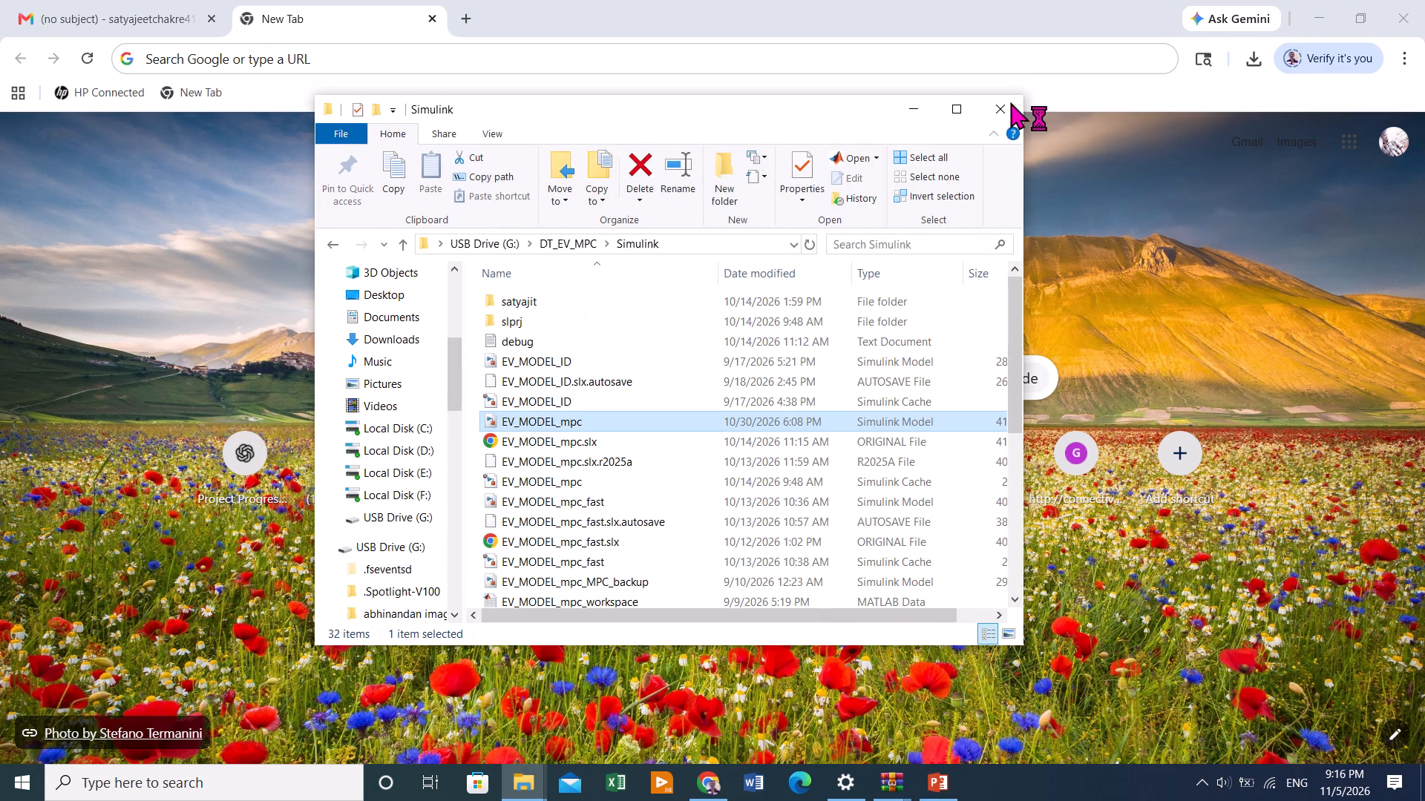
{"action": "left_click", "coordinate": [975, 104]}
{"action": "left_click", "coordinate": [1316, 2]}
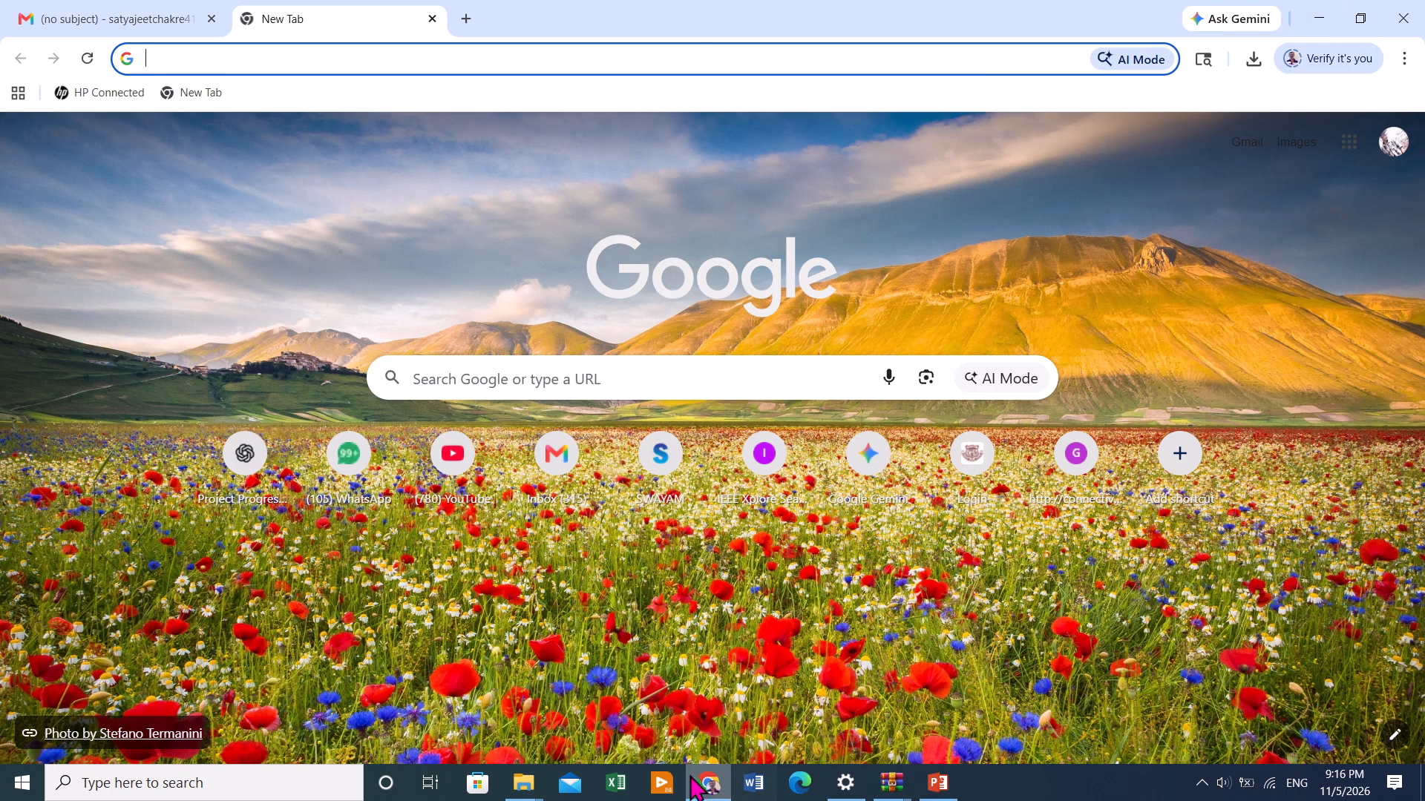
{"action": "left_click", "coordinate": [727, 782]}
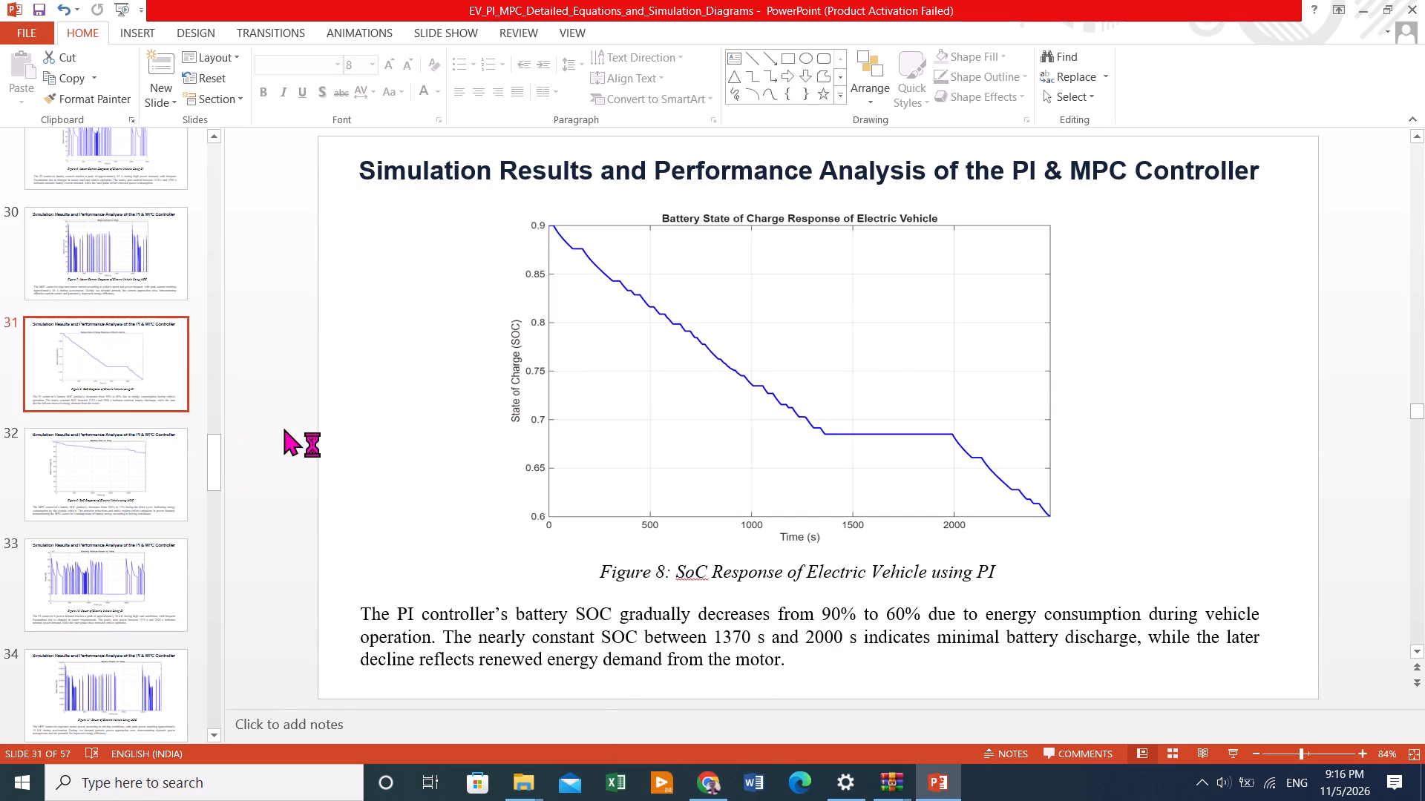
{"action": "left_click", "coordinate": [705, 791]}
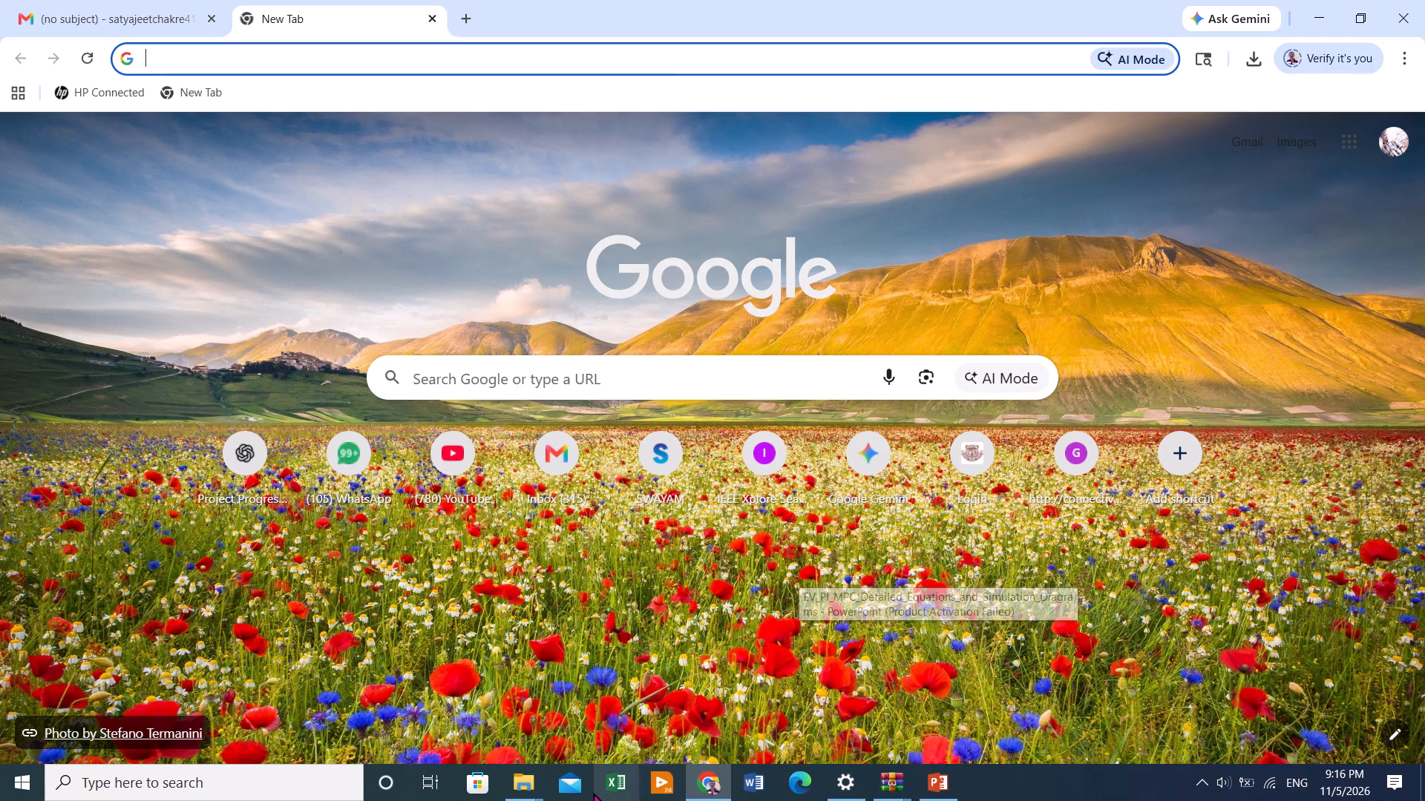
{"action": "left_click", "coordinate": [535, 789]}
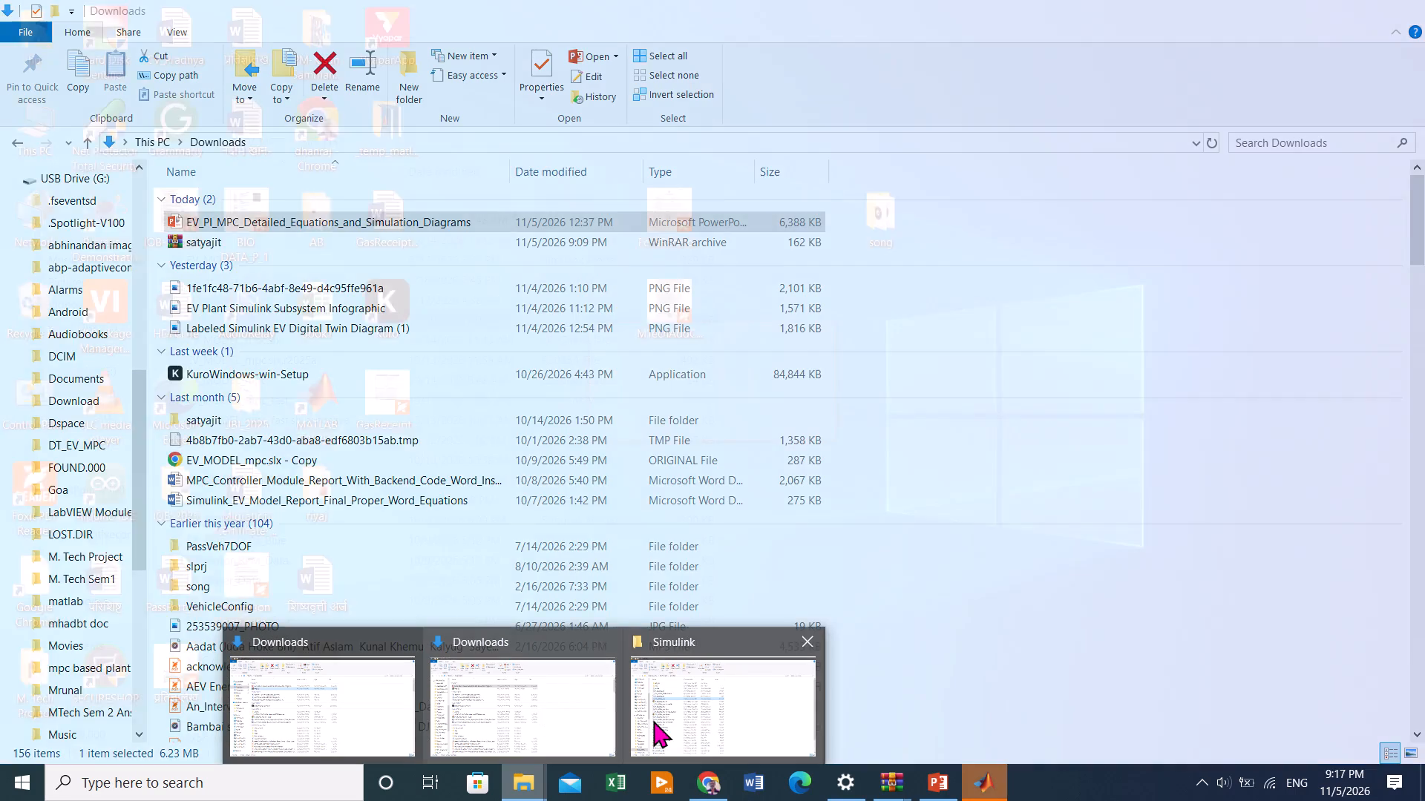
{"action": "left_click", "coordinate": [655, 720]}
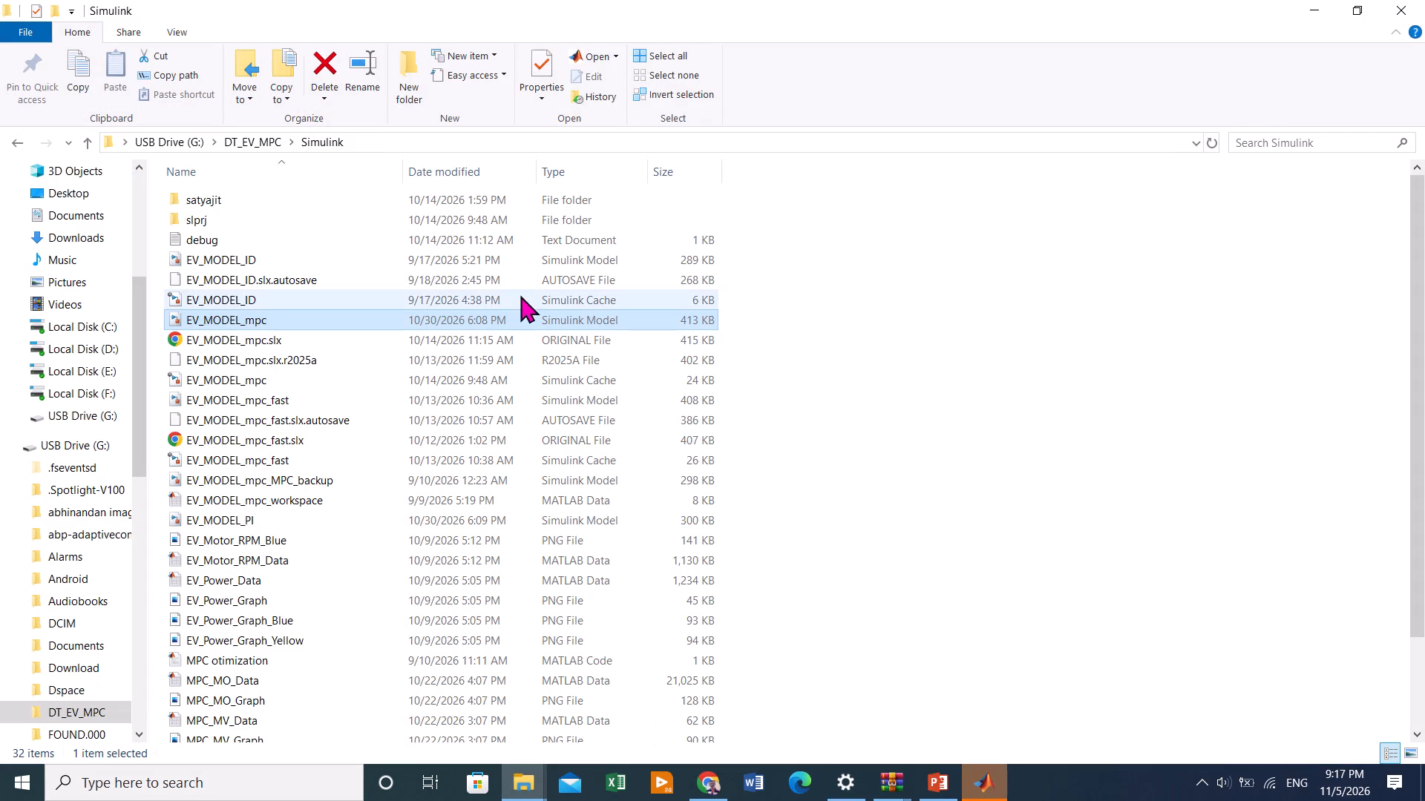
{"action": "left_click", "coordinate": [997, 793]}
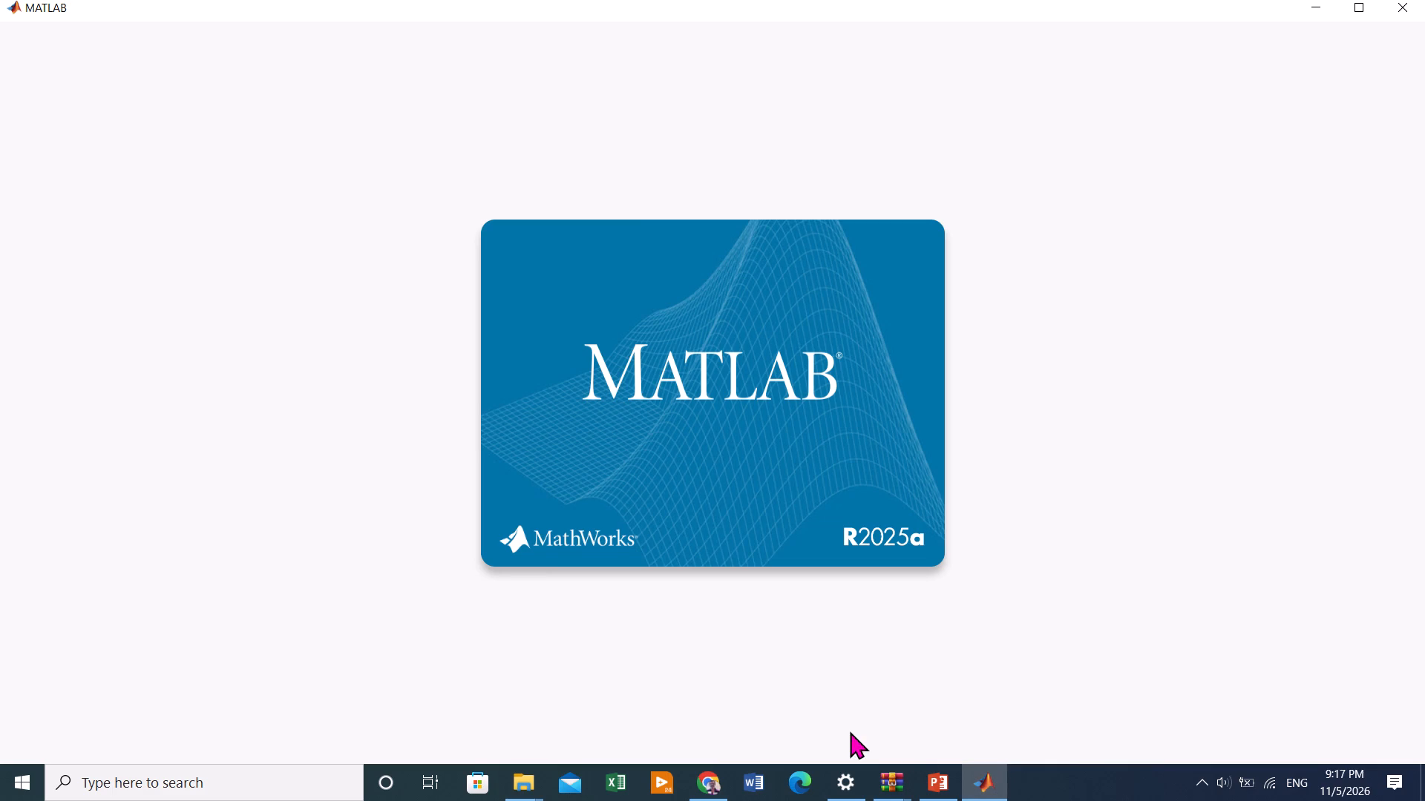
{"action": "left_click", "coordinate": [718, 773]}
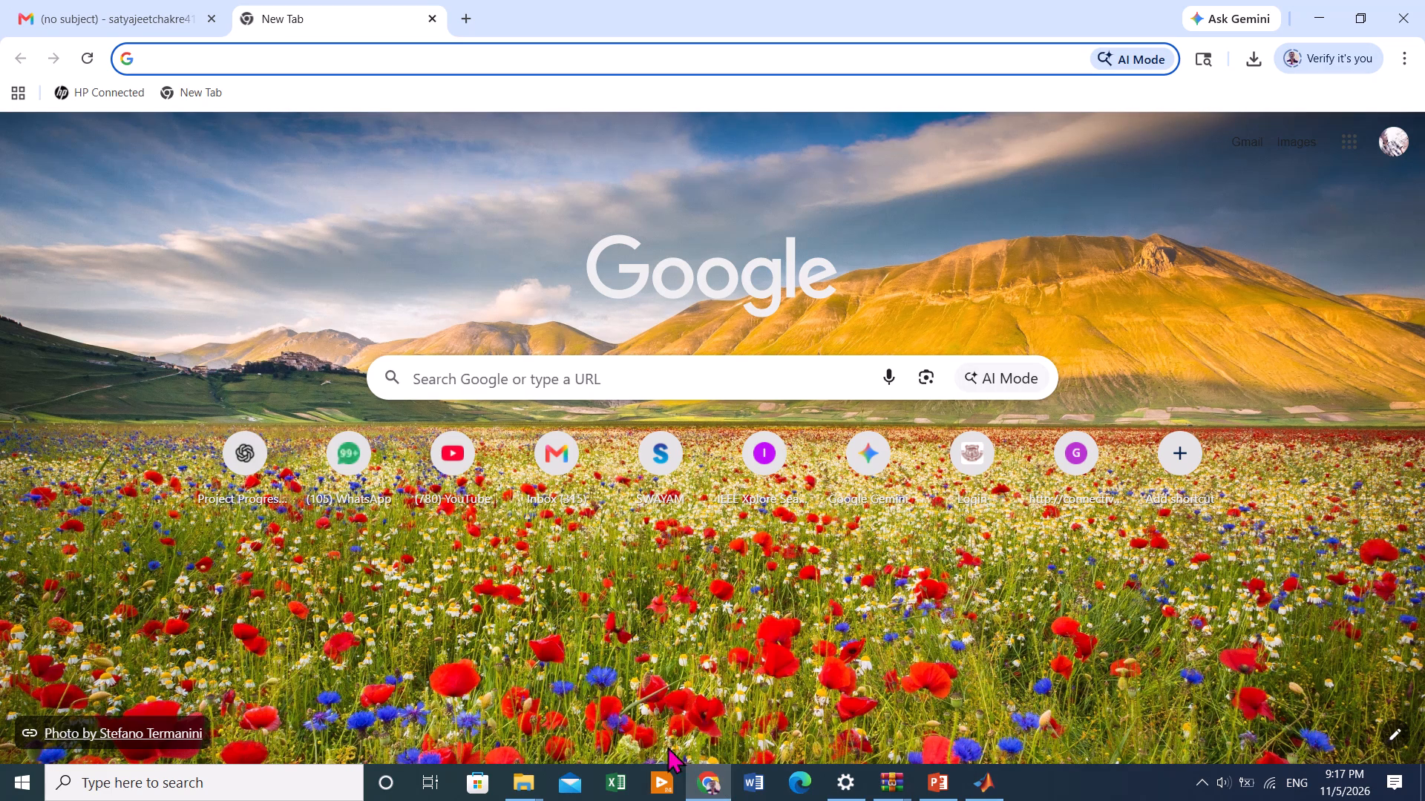
Switch to the Windows display settings and turn on Night light.
{"action": "left_click", "coordinate": [833, 781]}
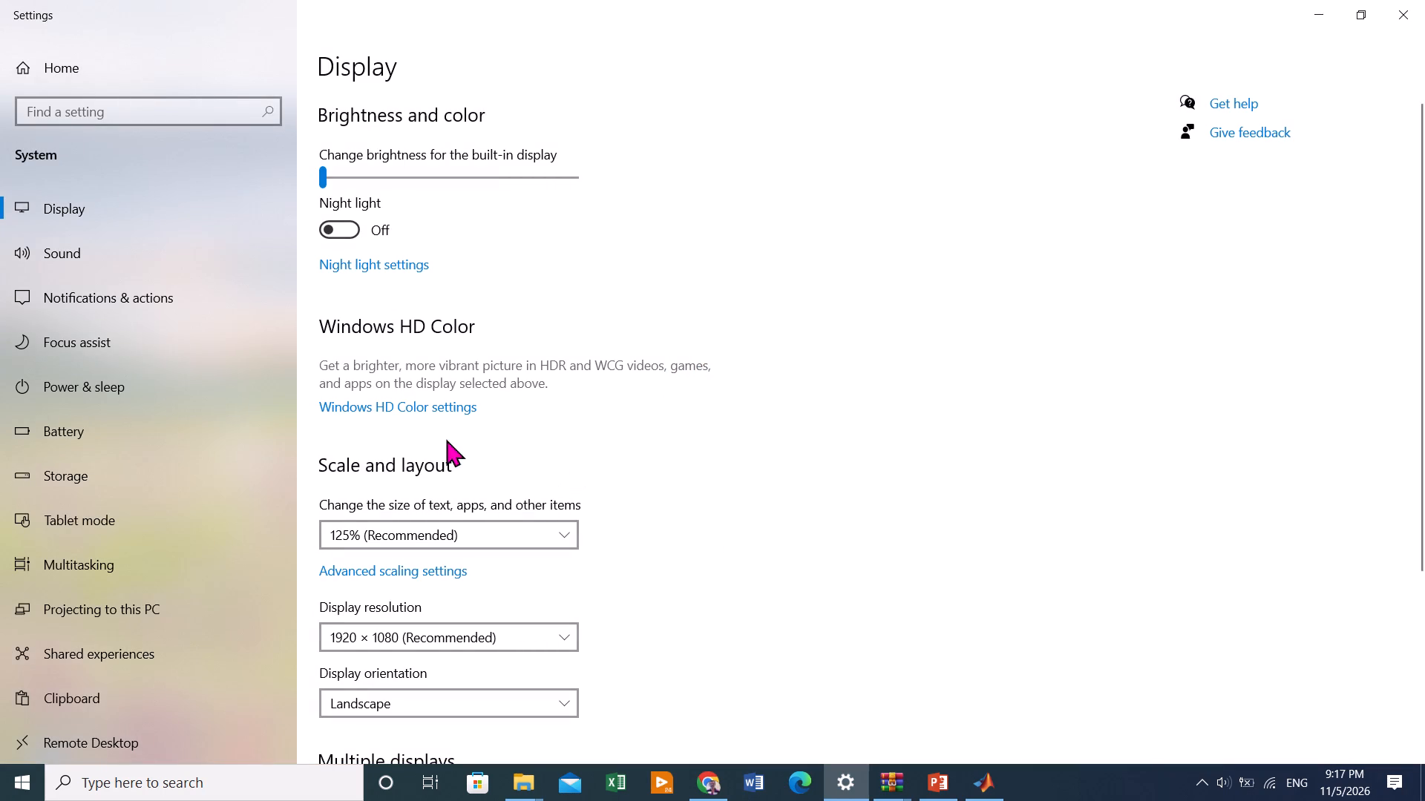
{"action": "left_click", "coordinate": [341, 234]}
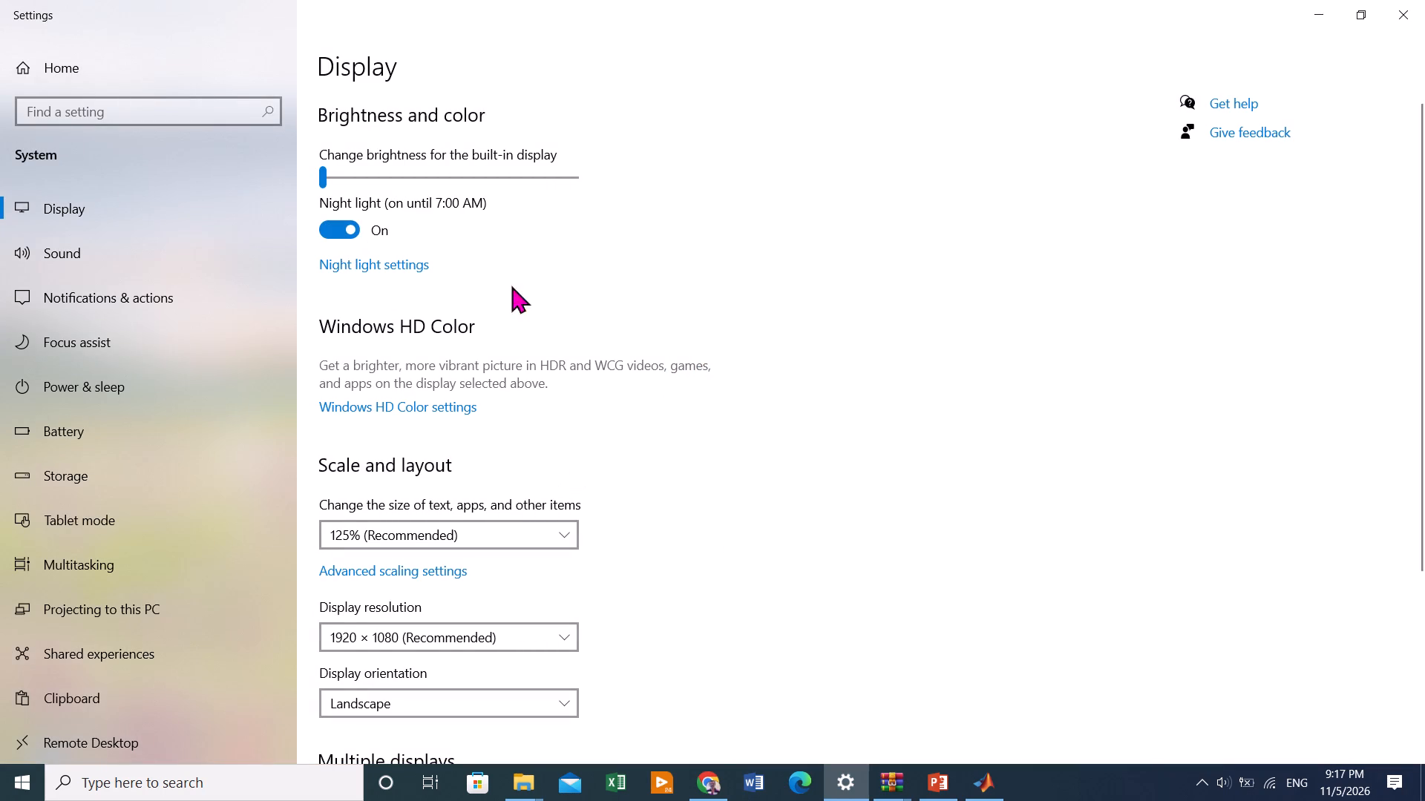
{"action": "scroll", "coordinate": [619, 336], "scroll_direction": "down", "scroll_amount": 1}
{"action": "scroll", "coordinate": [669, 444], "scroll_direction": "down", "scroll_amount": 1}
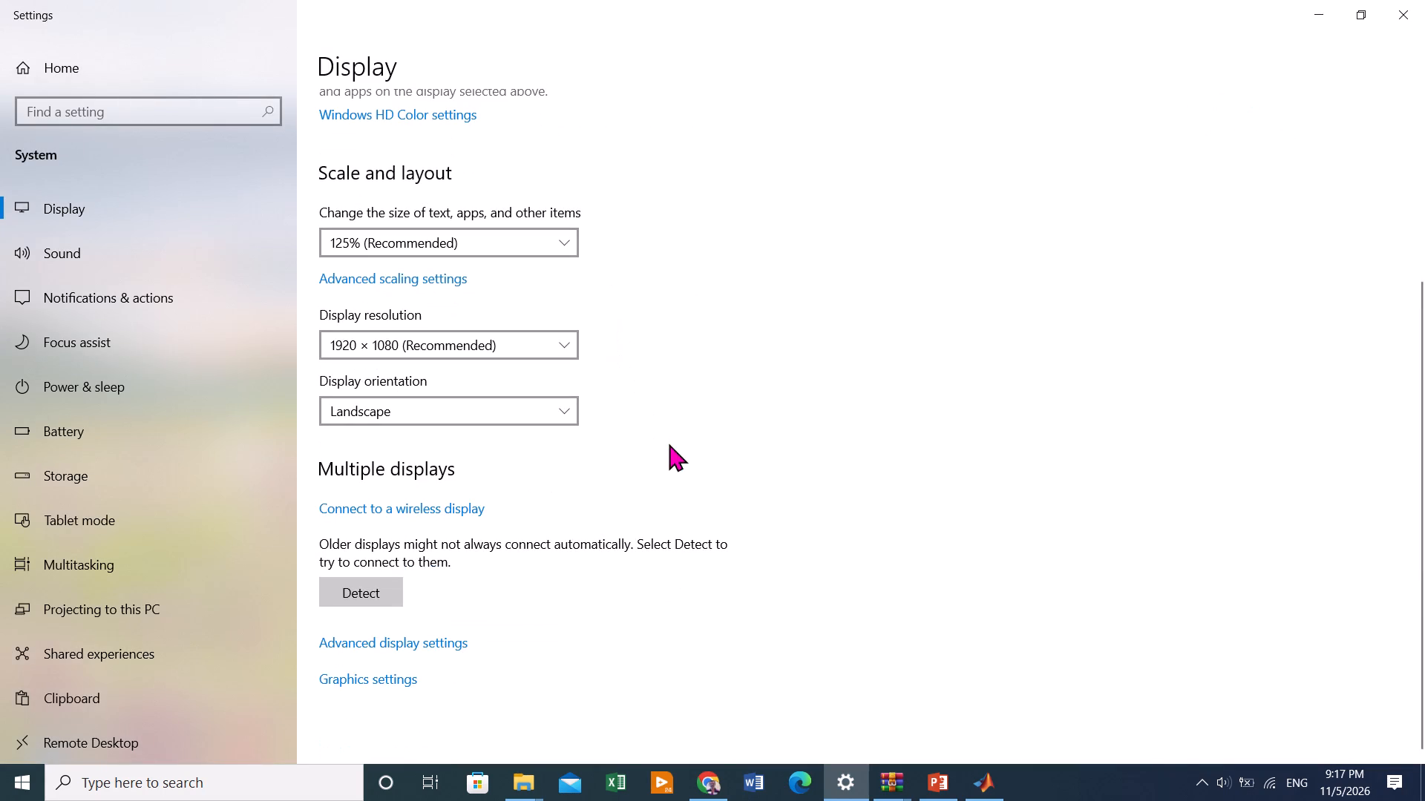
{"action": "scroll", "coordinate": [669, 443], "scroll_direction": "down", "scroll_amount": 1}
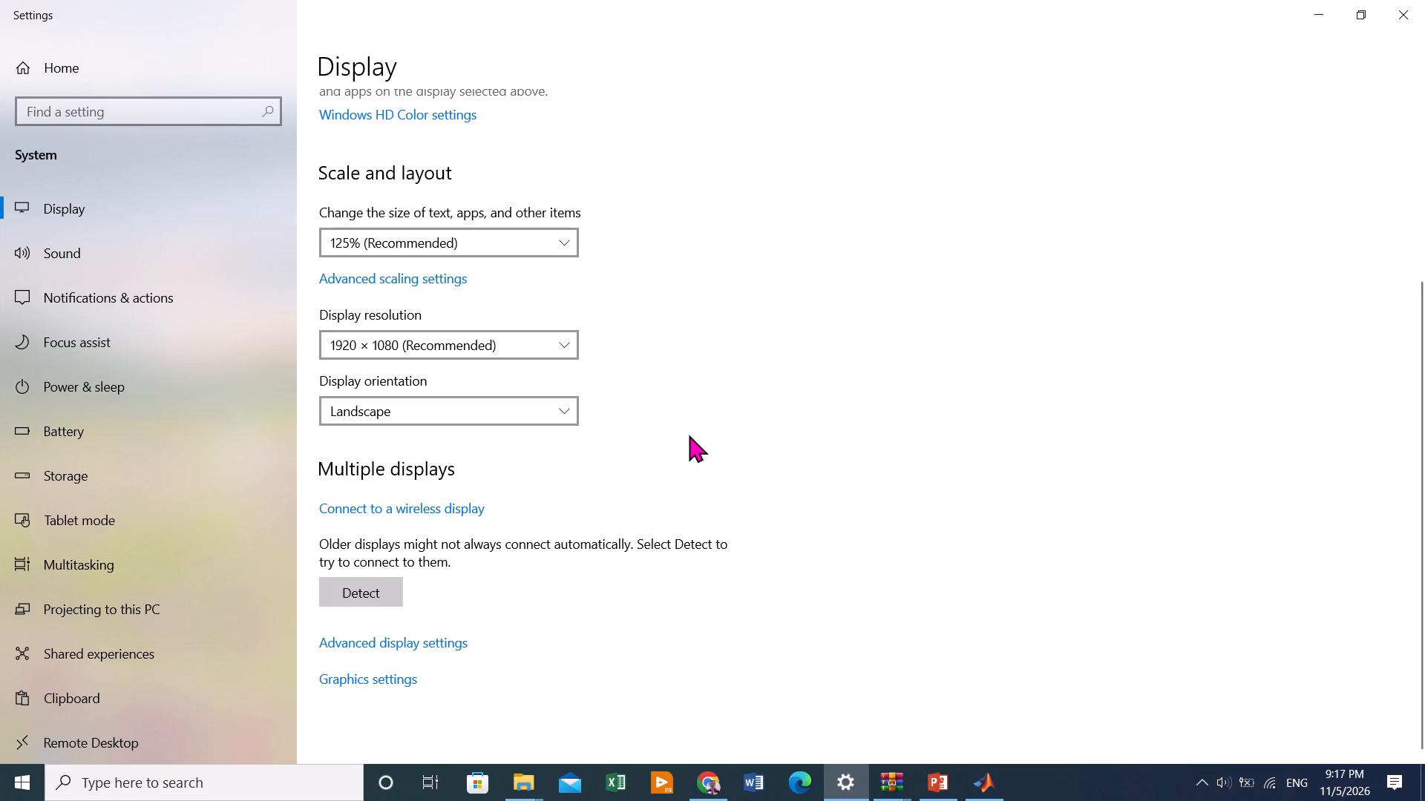
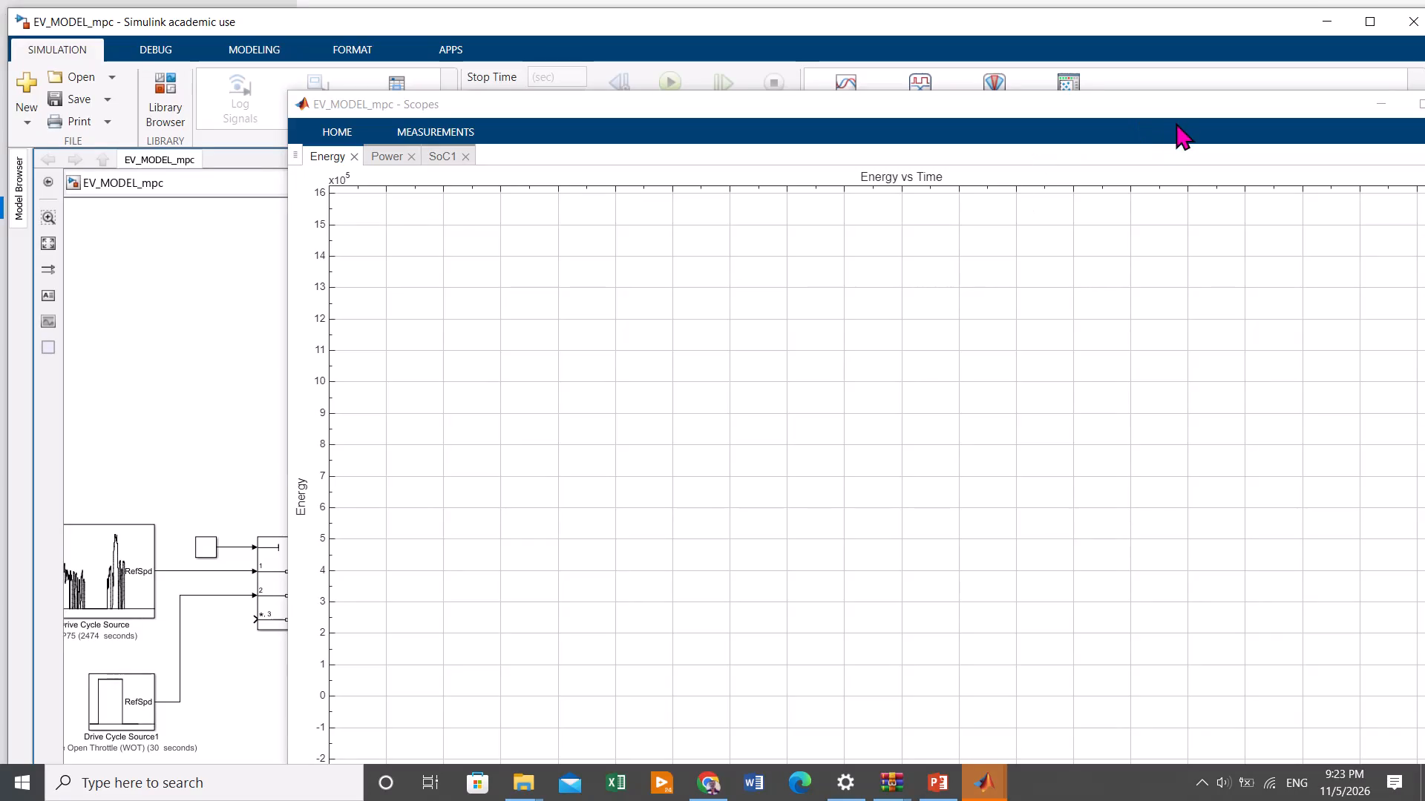
Minimise the EV_MODEL_mpc Scopes window so the Simulink model behind it is uncovered.
{"action": "left_click", "coordinate": [1170, 105]}
{"action": "left_click_drag", "start_coordinate": [1170, 108], "coordinate": [1089, 116]}
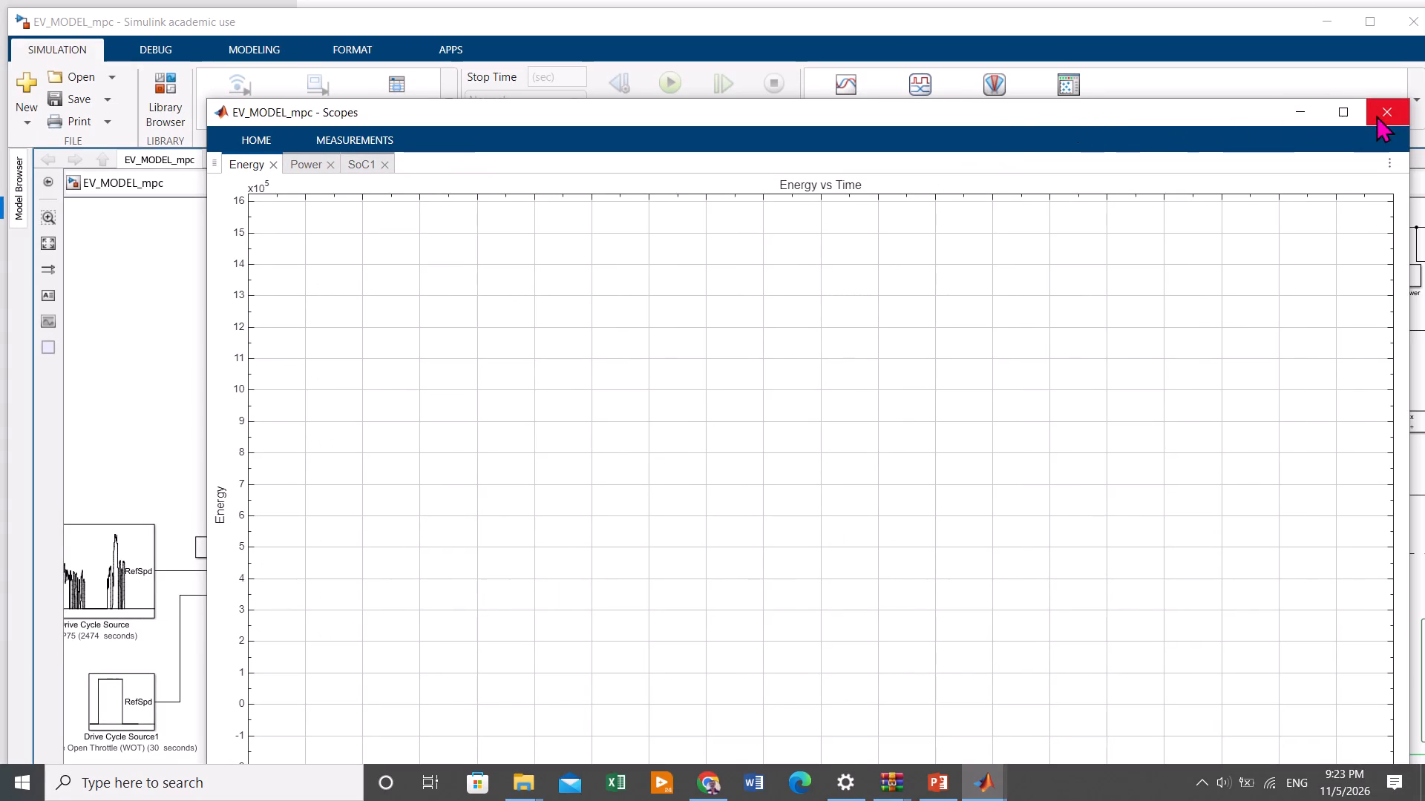
{"action": "left_click", "coordinate": [1377, 113]}
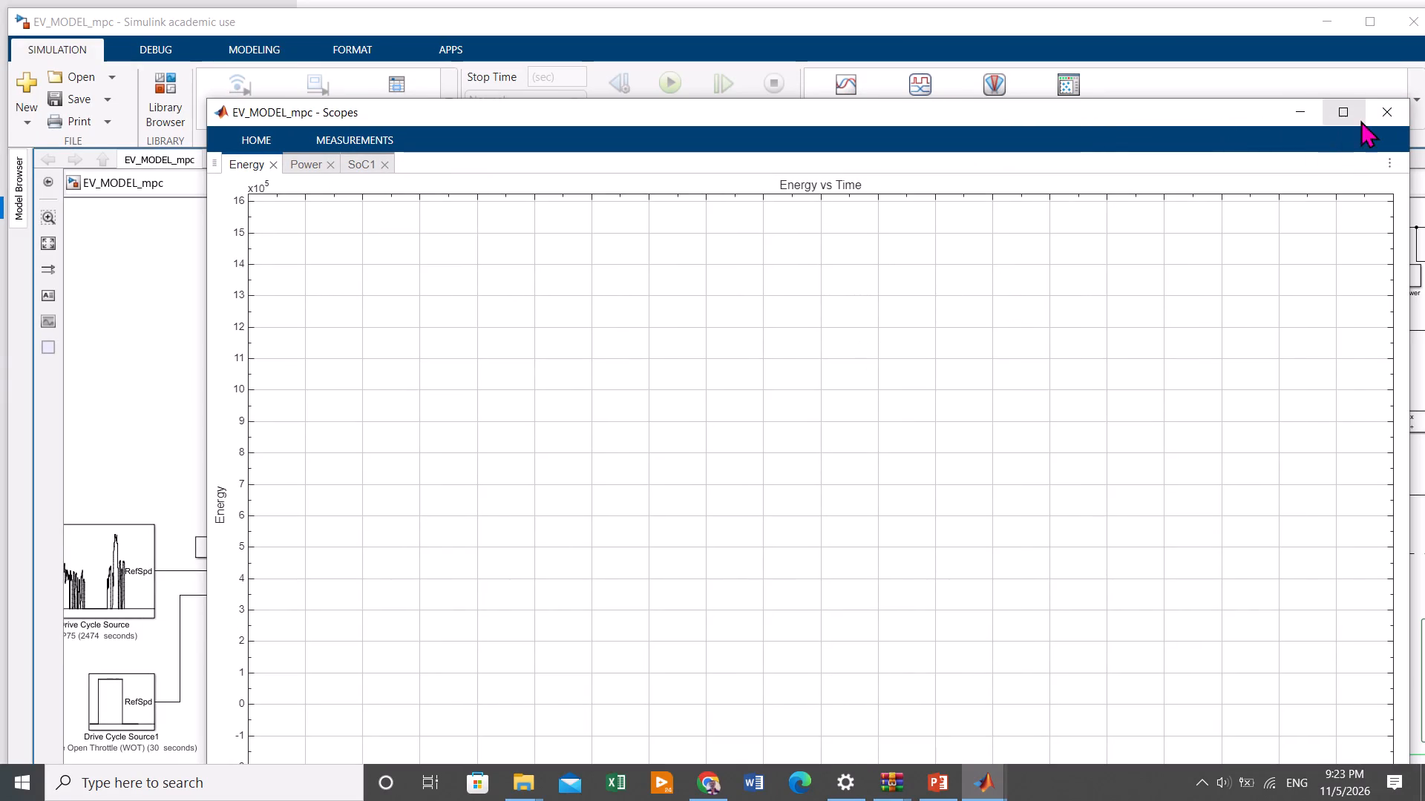
{"action": "left_click", "coordinate": [1385, 114]}
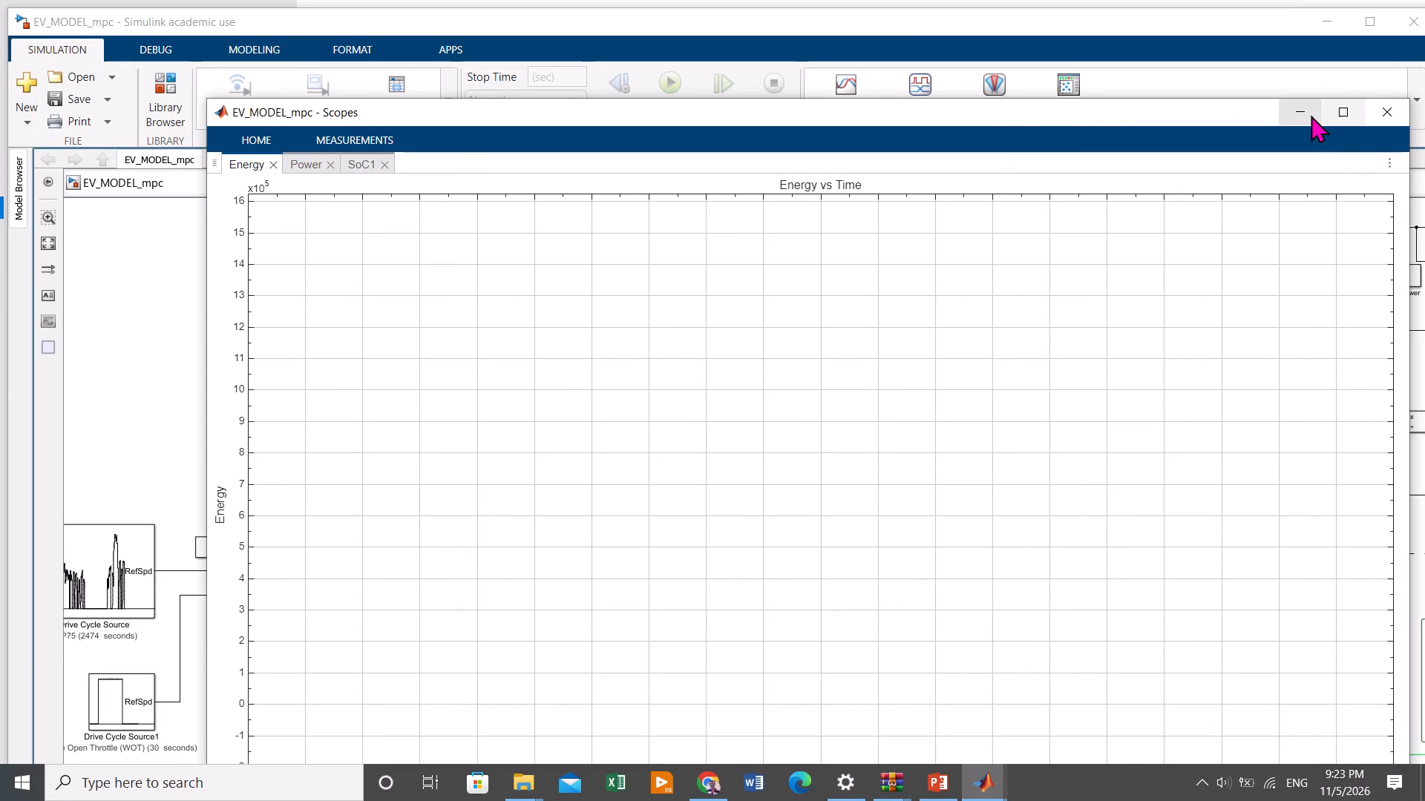
{"action": "left_click", "coordinate": [1377, 115]}
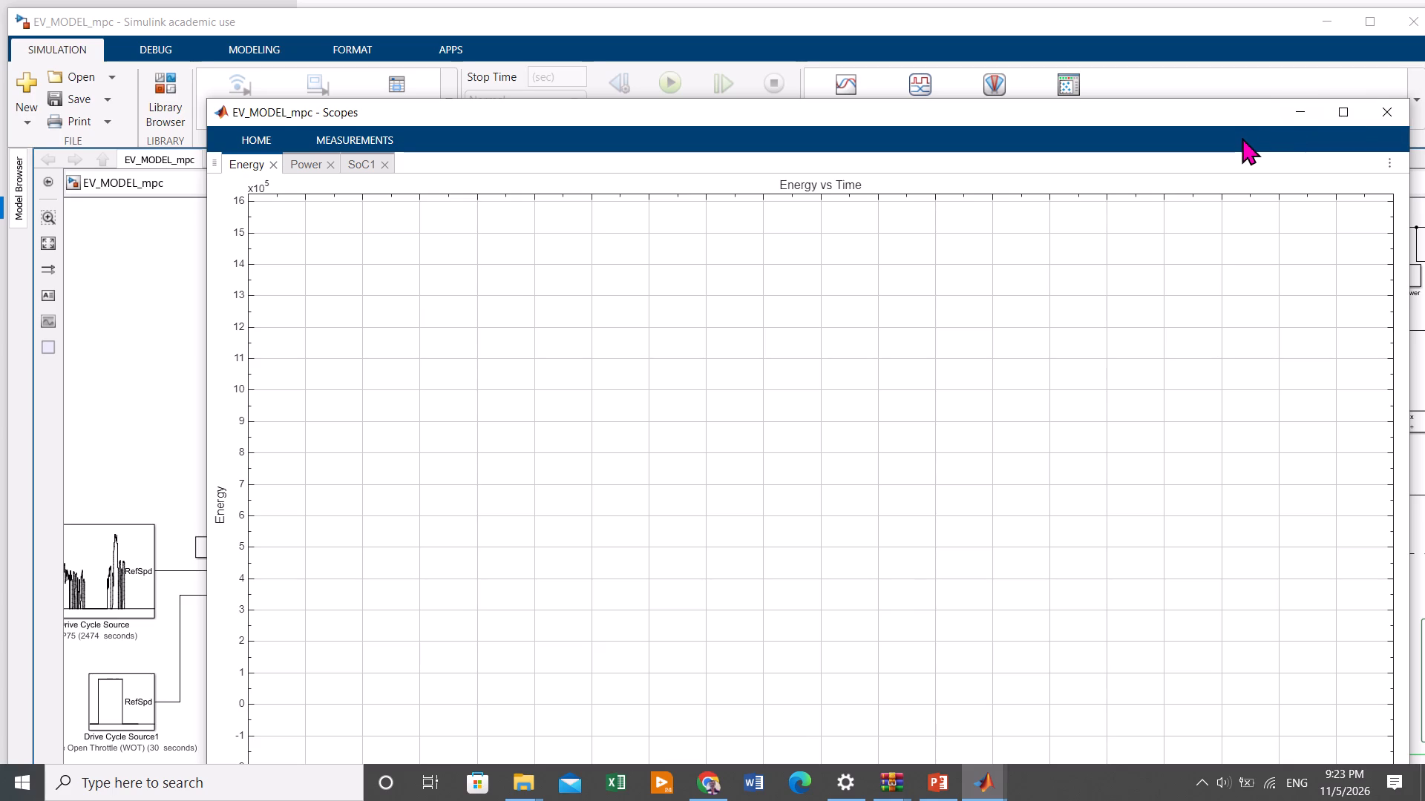
{"action": "left_click", "coordinate": [1285, 118]}
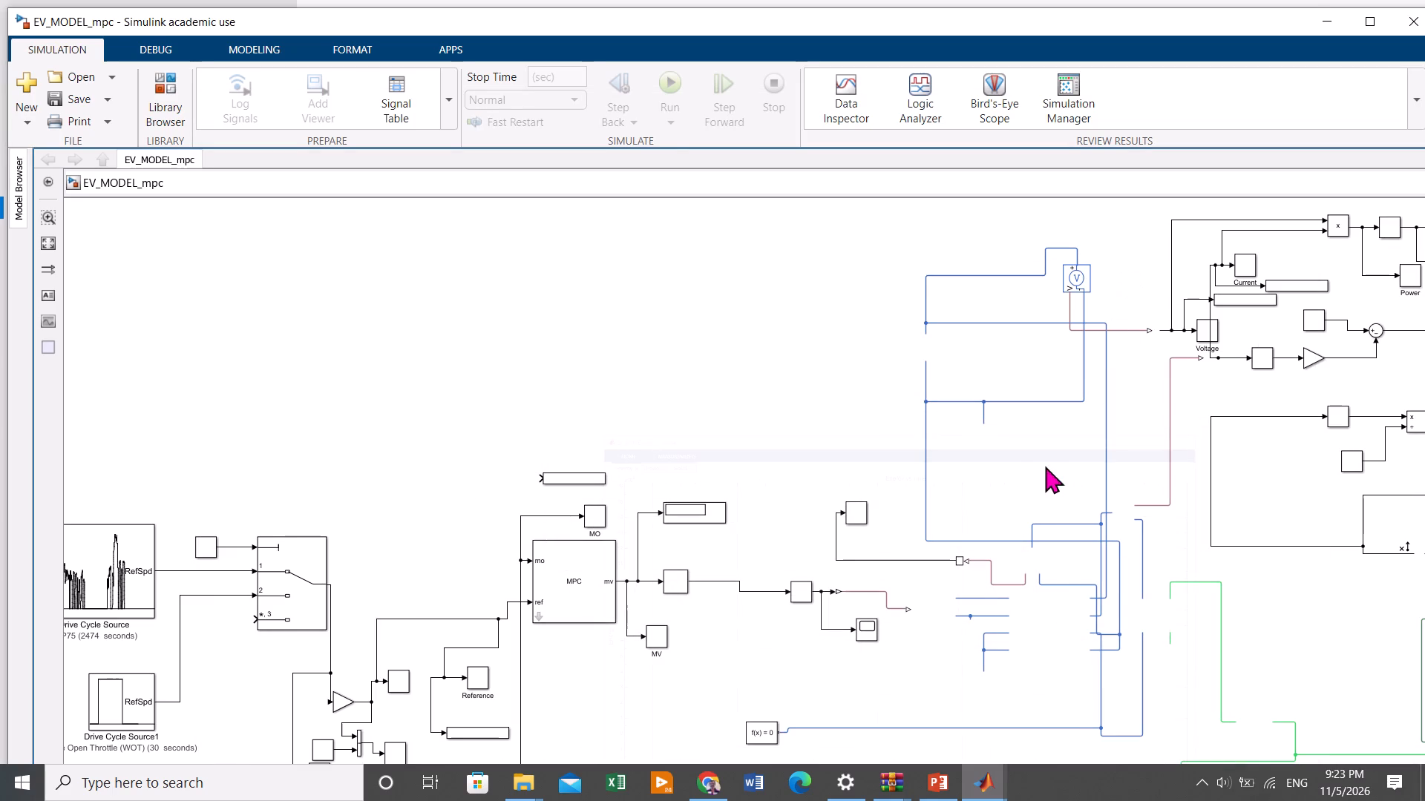
Run the EV_MODEL_mpc simulation.
{"action": "left_click", "coordinate": [47, 244]}
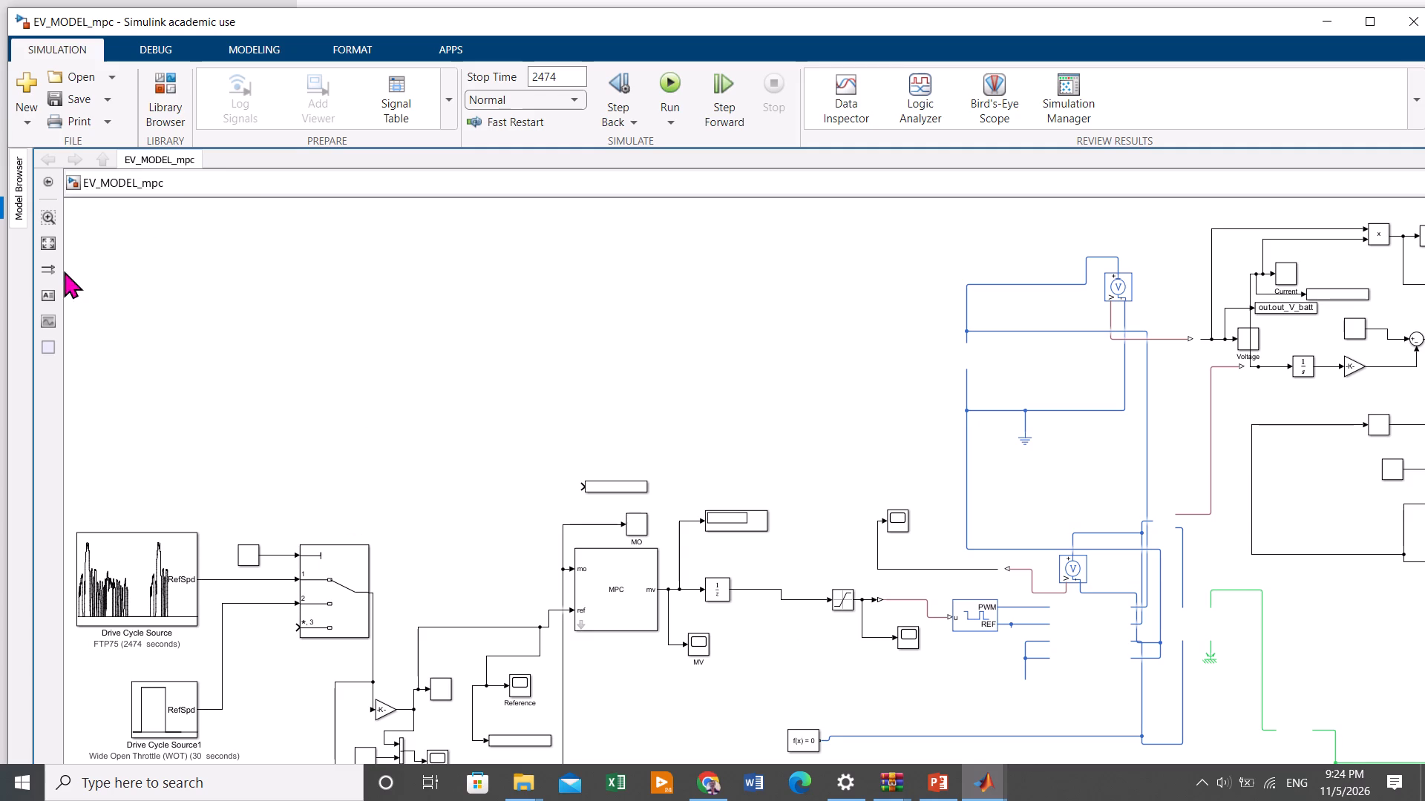
{"action": "left_click", "coordinate": [53, 238]}
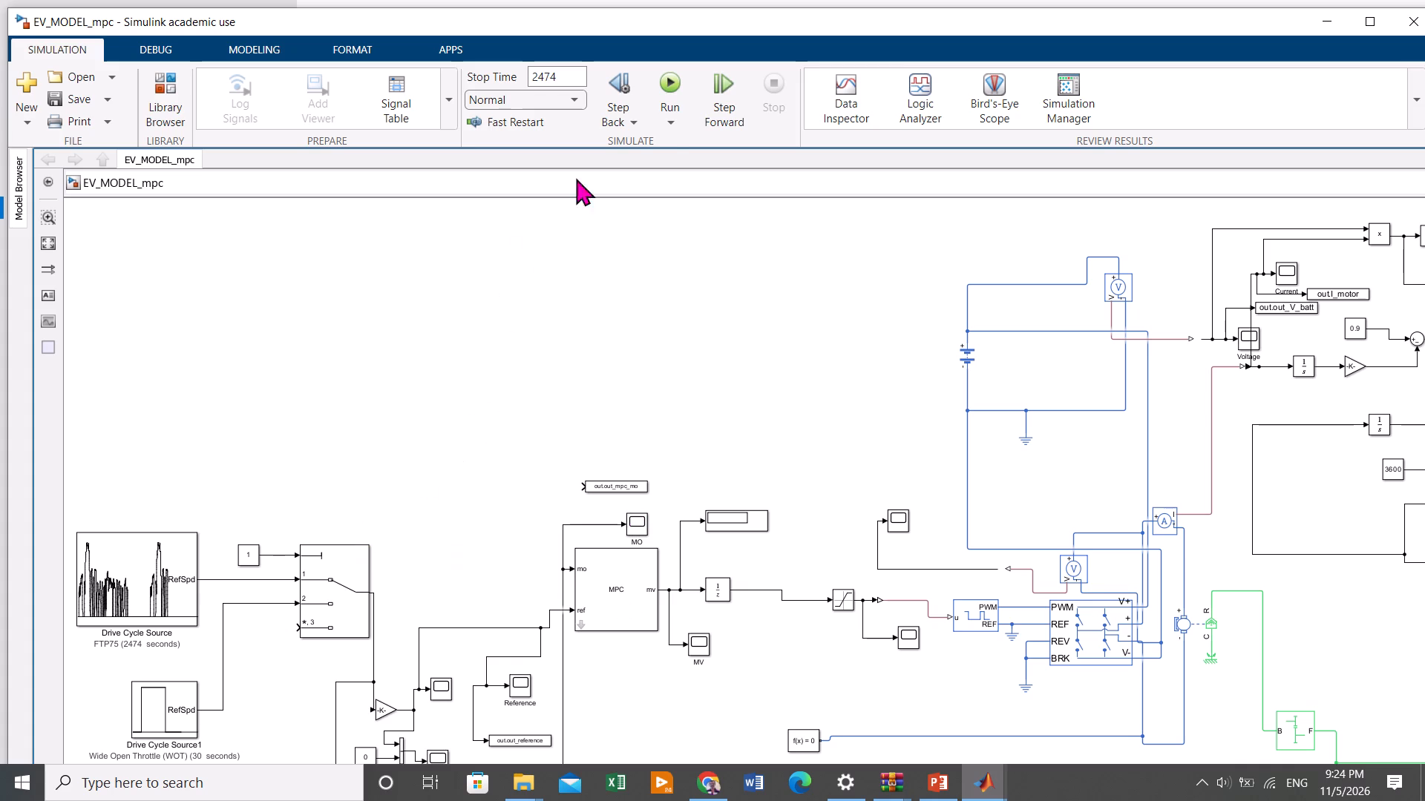
{"action": "left_click", "coordinate": [665, 86]}
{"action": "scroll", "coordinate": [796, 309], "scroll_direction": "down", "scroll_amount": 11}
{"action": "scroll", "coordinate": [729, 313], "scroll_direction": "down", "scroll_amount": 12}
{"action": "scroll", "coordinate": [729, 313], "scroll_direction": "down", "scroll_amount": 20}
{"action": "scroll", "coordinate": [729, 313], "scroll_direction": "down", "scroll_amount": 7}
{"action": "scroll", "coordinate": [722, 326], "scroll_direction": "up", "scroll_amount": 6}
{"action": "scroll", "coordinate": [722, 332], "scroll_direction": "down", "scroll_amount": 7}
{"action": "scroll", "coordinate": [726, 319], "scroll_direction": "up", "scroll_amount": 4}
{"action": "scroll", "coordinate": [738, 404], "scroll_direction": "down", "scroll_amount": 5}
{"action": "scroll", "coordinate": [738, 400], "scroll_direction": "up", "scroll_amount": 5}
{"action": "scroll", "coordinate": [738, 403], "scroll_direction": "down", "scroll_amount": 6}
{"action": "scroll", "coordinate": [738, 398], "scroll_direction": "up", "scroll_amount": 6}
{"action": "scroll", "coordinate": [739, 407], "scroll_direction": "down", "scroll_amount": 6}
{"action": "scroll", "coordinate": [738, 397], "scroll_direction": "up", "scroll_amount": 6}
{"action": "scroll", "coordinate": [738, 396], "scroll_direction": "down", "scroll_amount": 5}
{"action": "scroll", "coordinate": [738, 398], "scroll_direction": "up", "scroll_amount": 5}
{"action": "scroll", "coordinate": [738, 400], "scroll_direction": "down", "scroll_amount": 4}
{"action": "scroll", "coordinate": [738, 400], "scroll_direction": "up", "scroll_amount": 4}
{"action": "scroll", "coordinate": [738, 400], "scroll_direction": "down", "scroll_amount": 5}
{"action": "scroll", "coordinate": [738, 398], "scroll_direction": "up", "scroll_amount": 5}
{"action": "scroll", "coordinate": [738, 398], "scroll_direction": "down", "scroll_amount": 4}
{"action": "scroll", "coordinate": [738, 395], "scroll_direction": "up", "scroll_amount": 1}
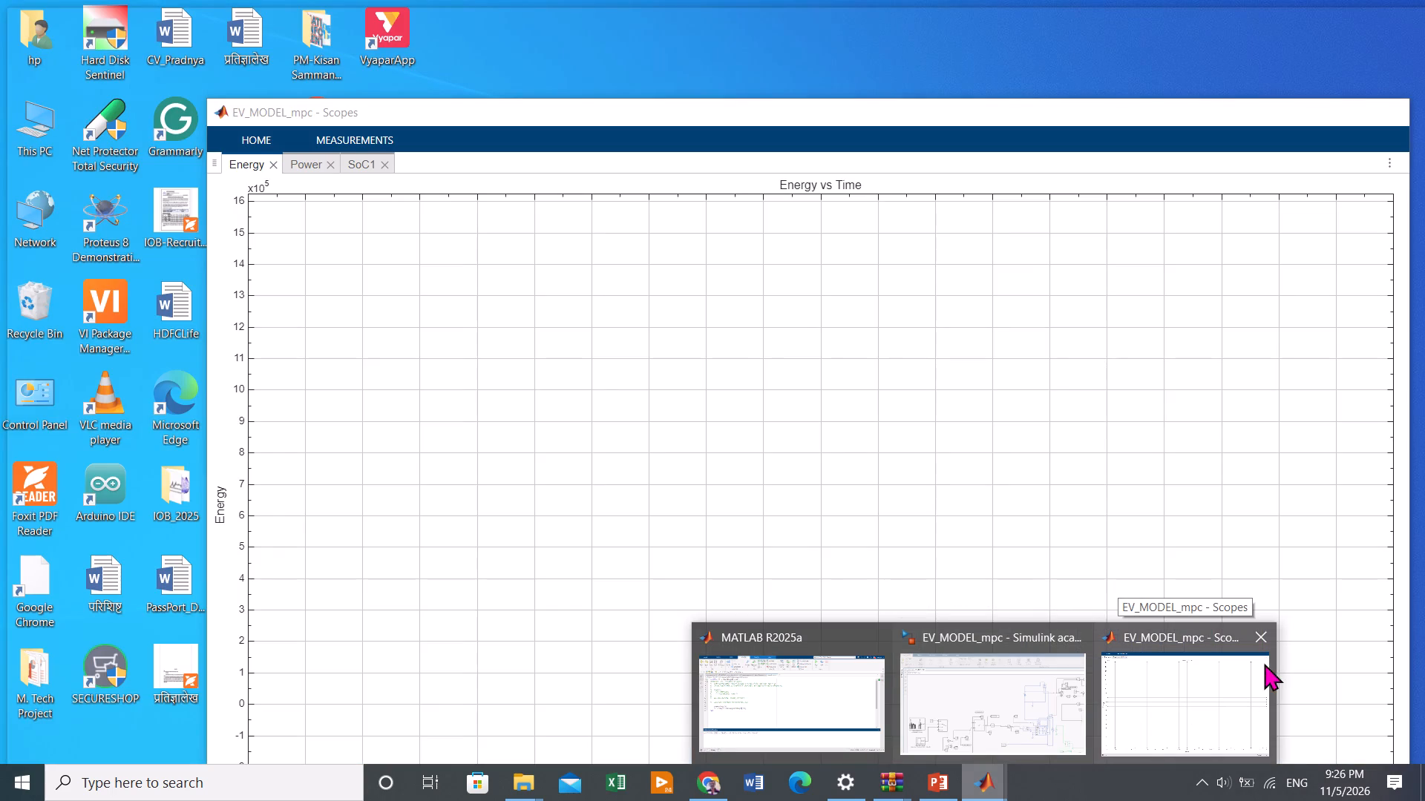
Try to close the EV_MODEL_mpc Scopes window, and bring the Simulink model diagram back to the front.
{"action": "left_click", "coordinate": [1202, 683]}
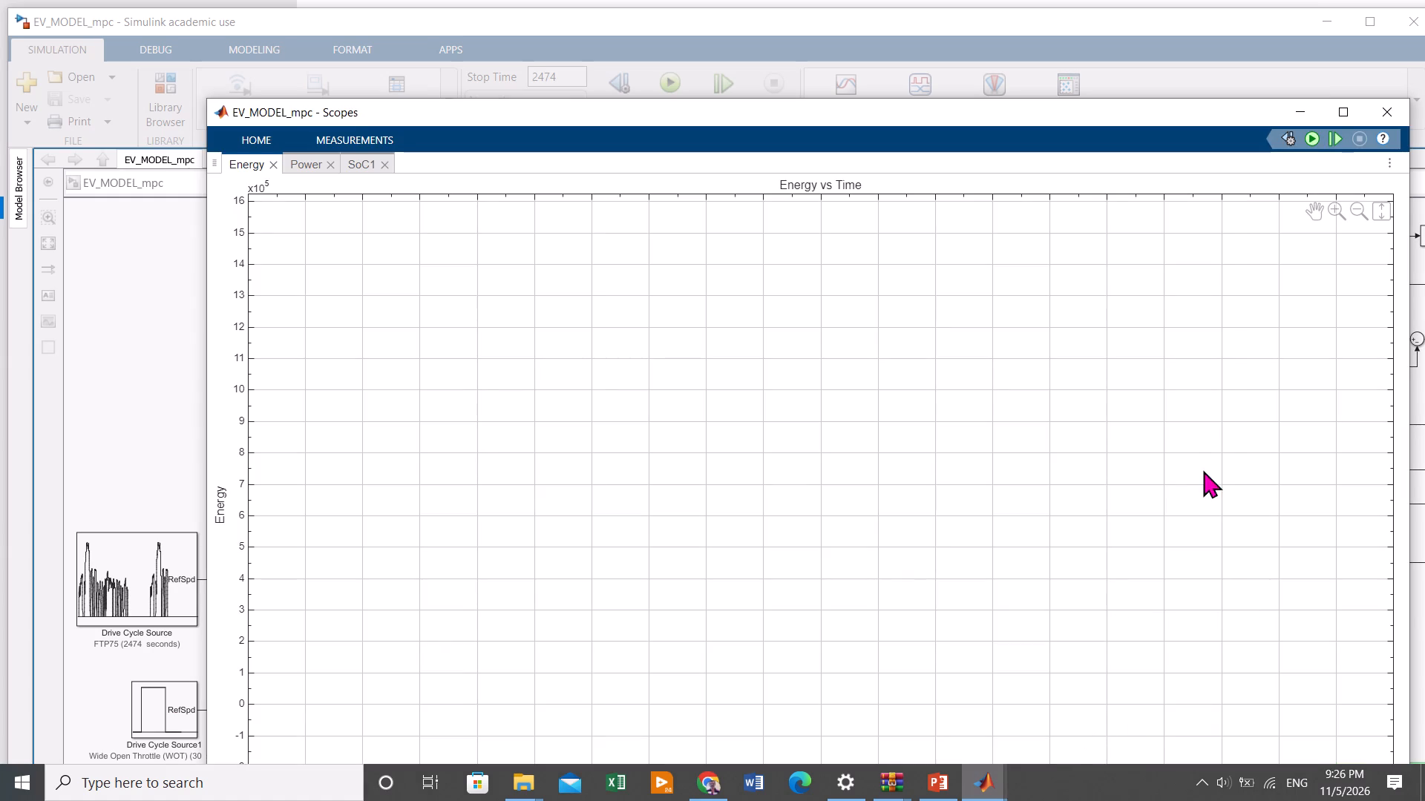
{"action": "left_click", "coordinate": [1394, 104]}
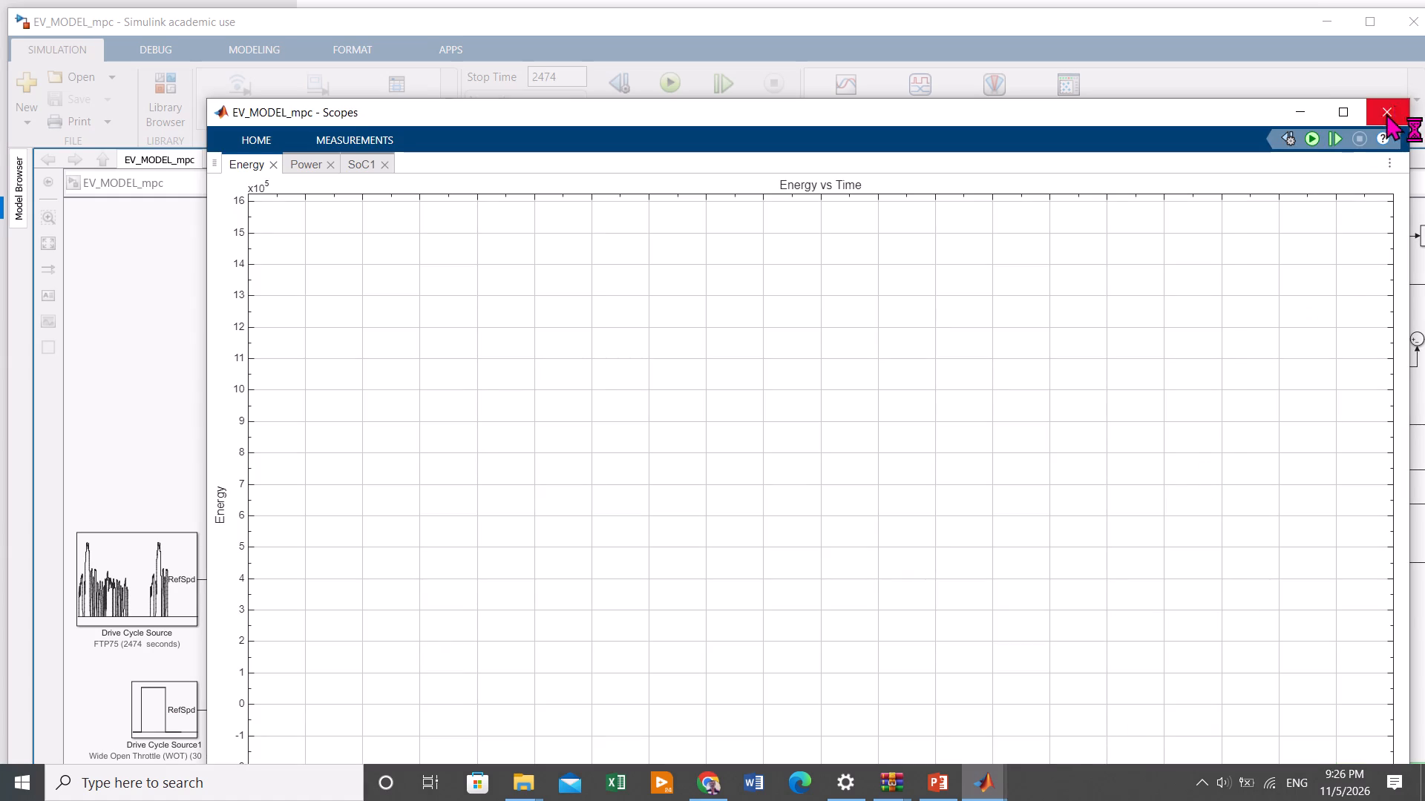
{"action": "left_click", "coordinate": [995, 781]}
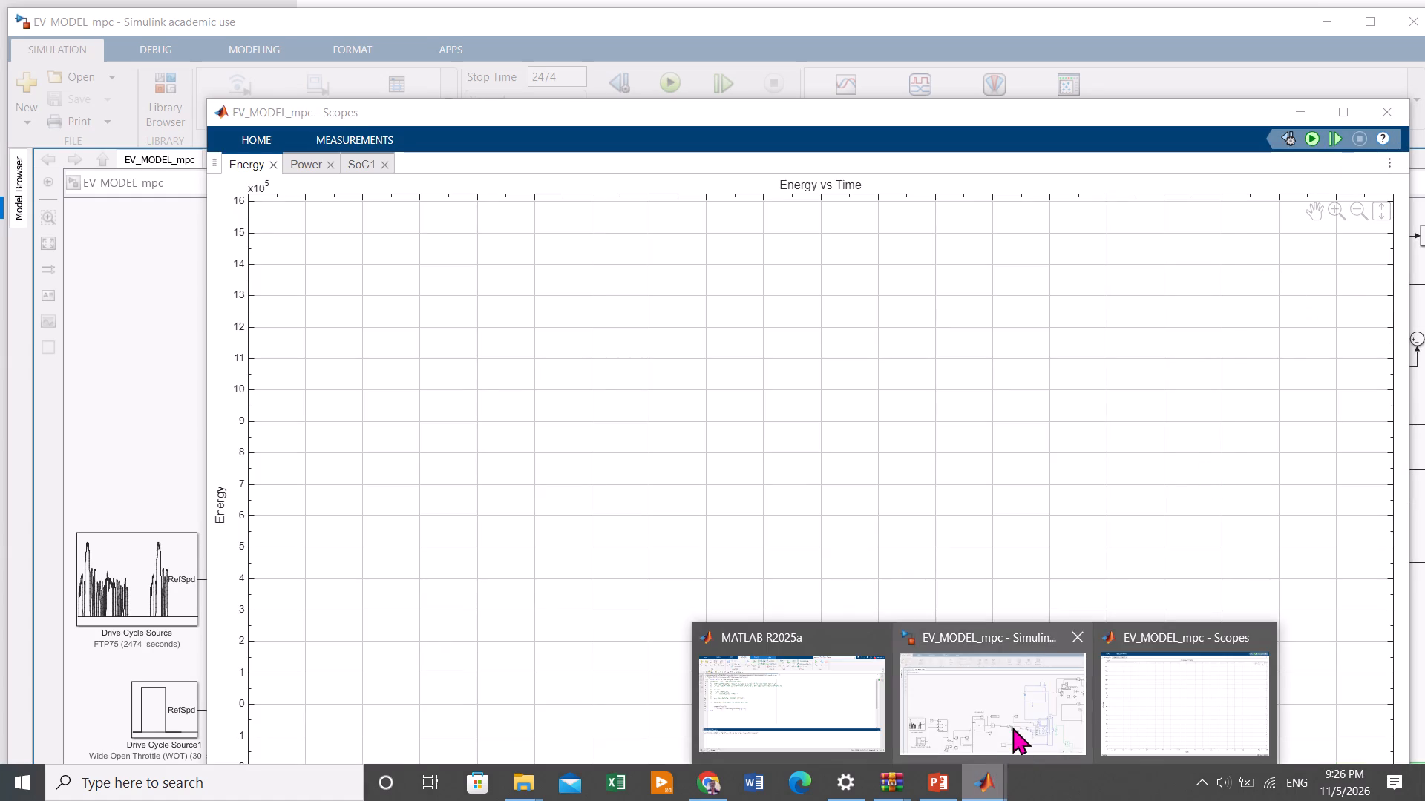
{"action": "left_click", "coordinate": [1012, 727]}
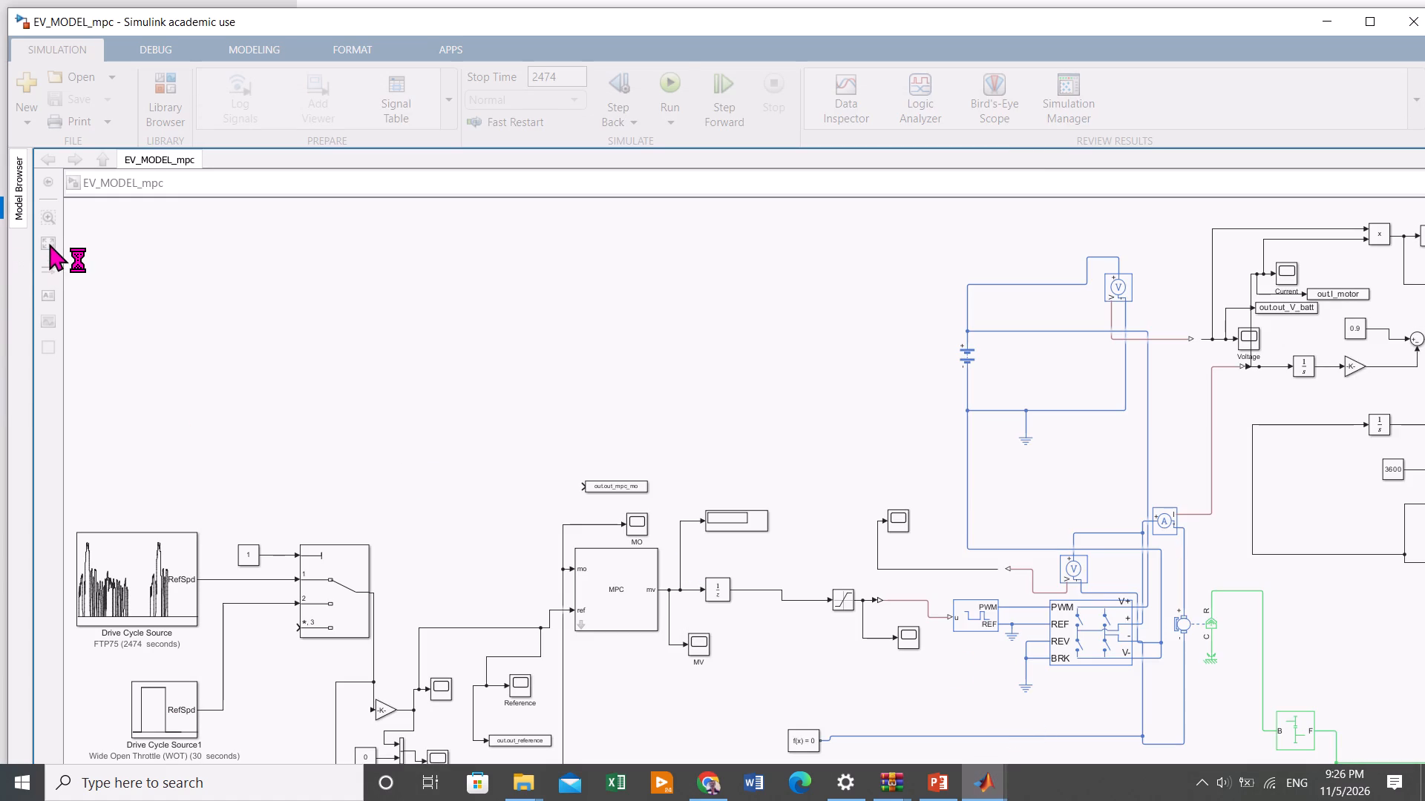
{"action": "left_click", "coordinate": [49, 243]}
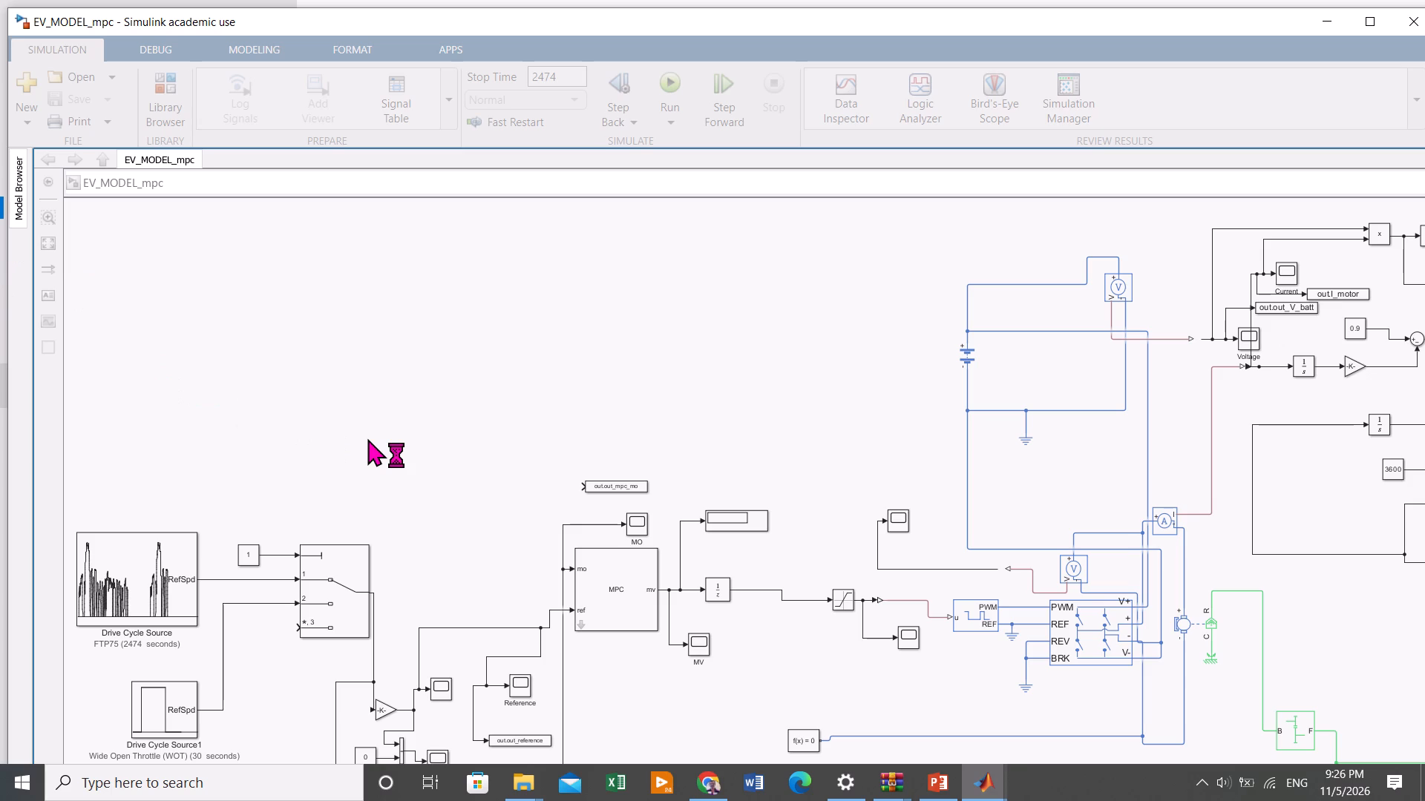
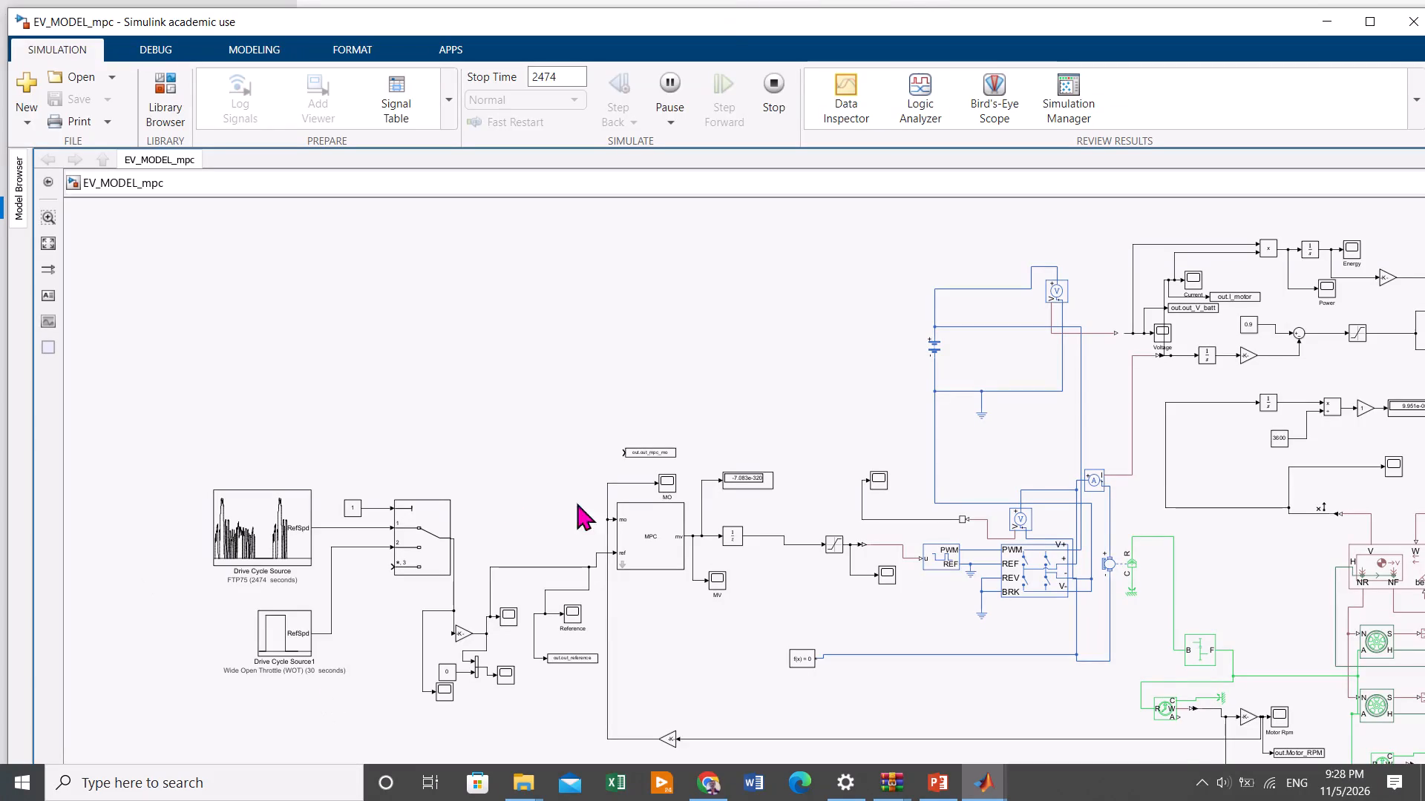
Keep the EV_MODEL_mpc model open with its simulation running, and maximise the model window.
{"action": "left_click", "coordinate": [1417, 26]}
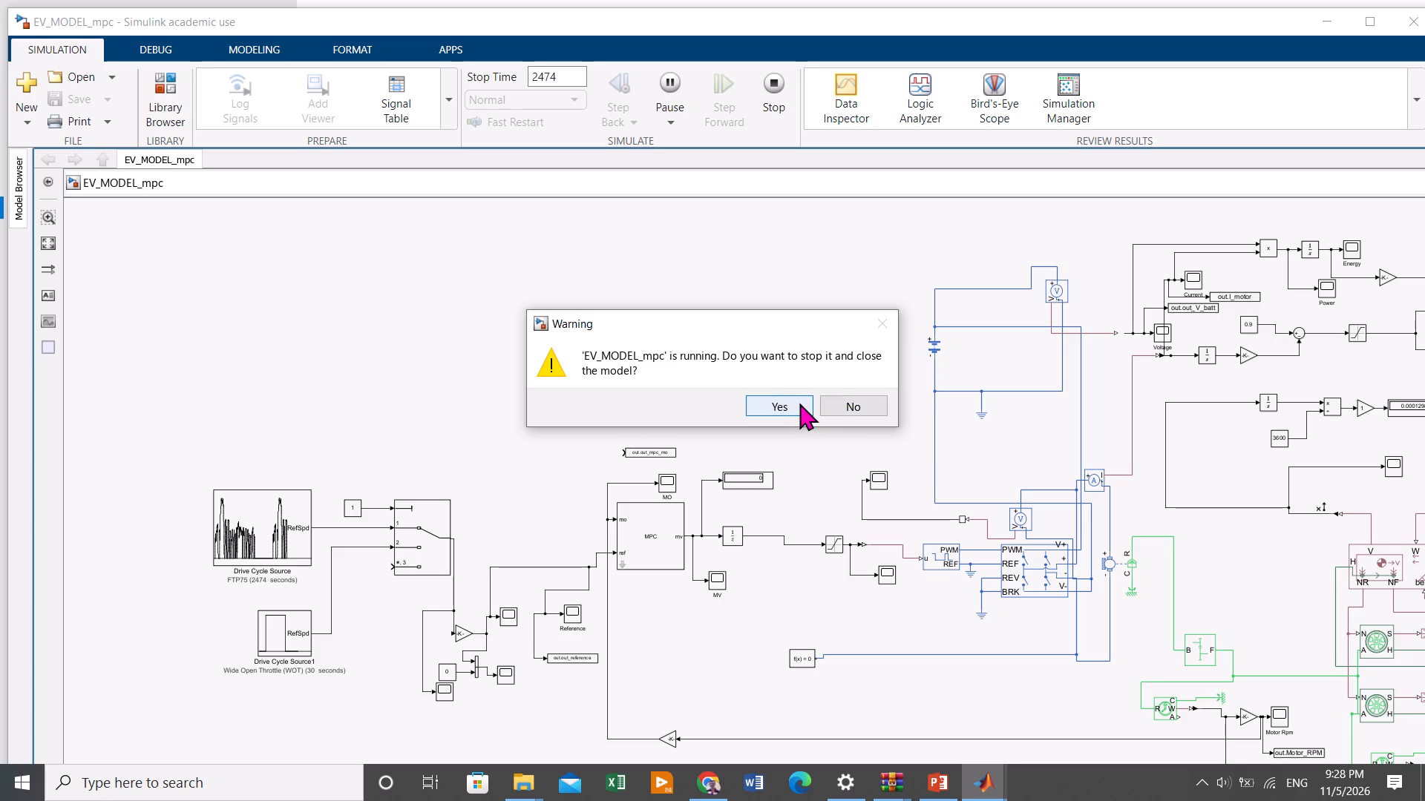
{"action": "left_click", "coordinate": [848, 403]}
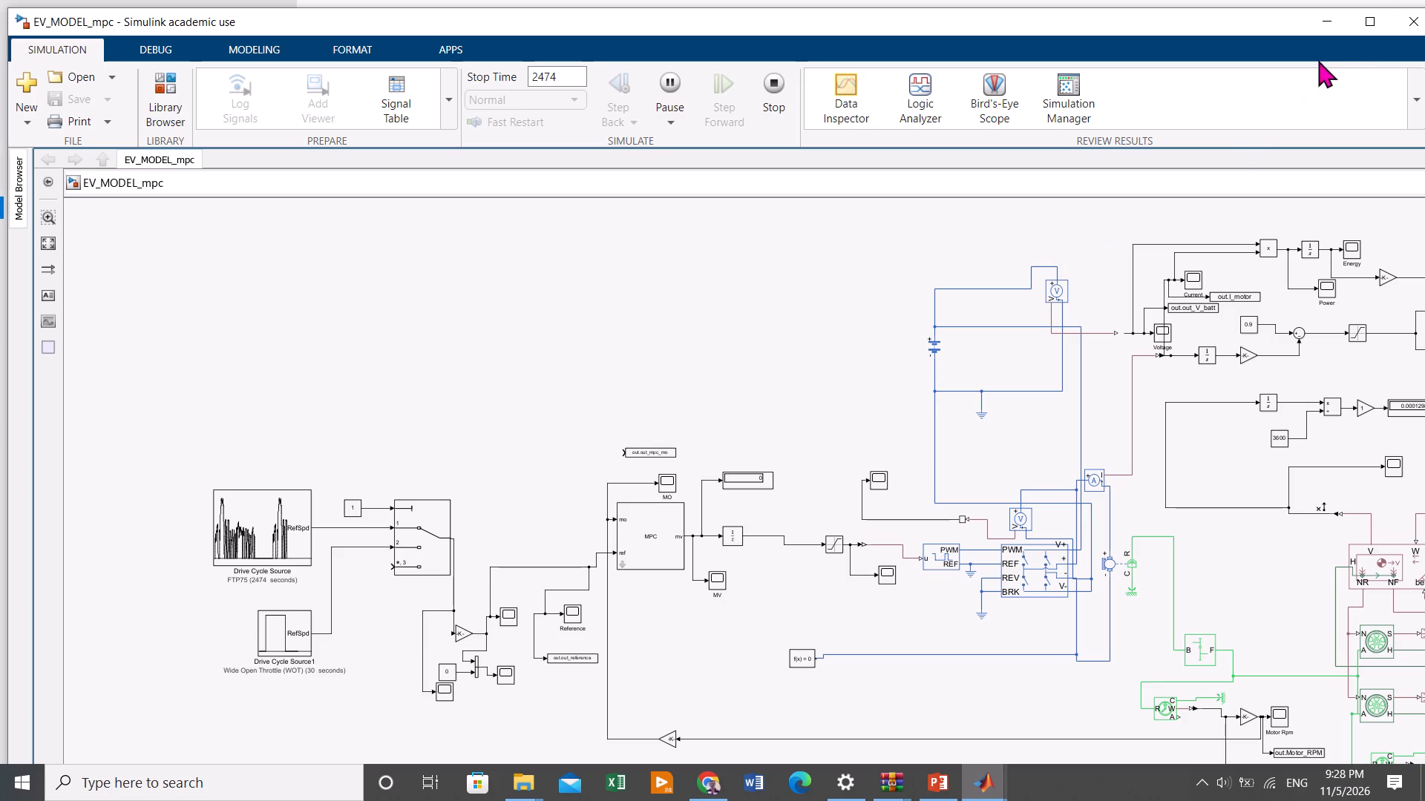
{"action": "left_click", "coordinate": [1363, 22]}
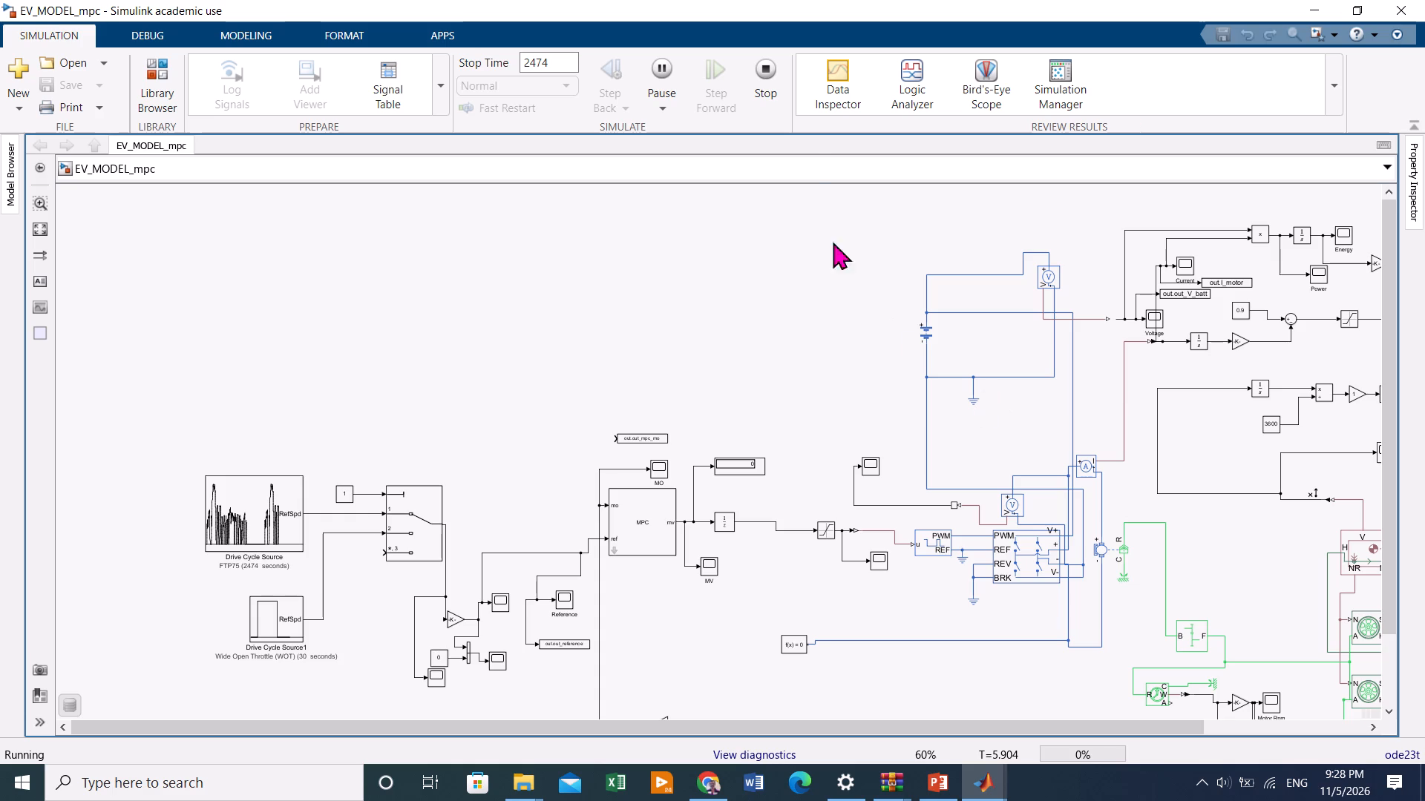
Stop the running EV_MODEL_mpc simulation.
{"action": "left_click", "coordinate": [767, 72]}
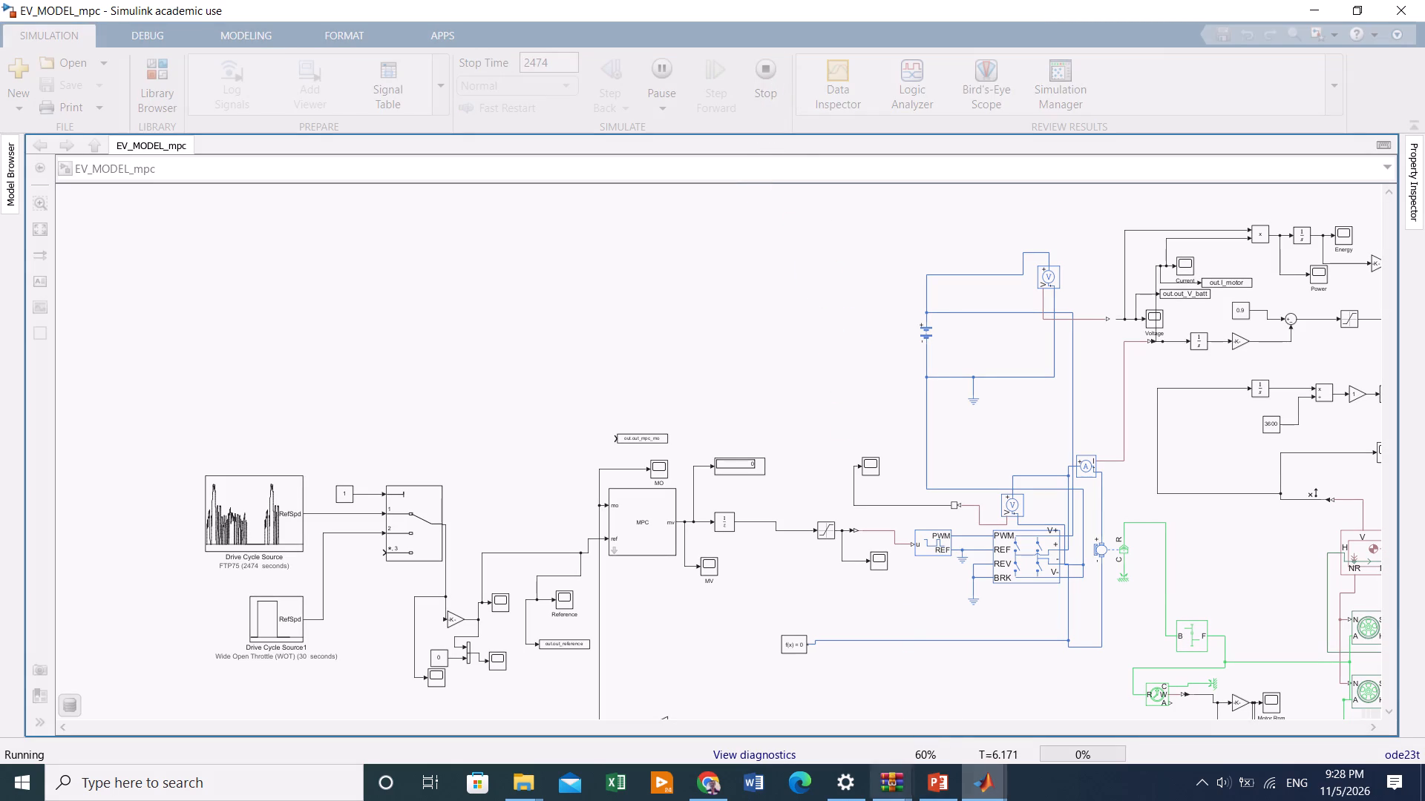
Switch to Google Chrome and open WhatsApp from the new tab page's shortcuts.
{"action": "left_click", "coordinate": [689, 790]}
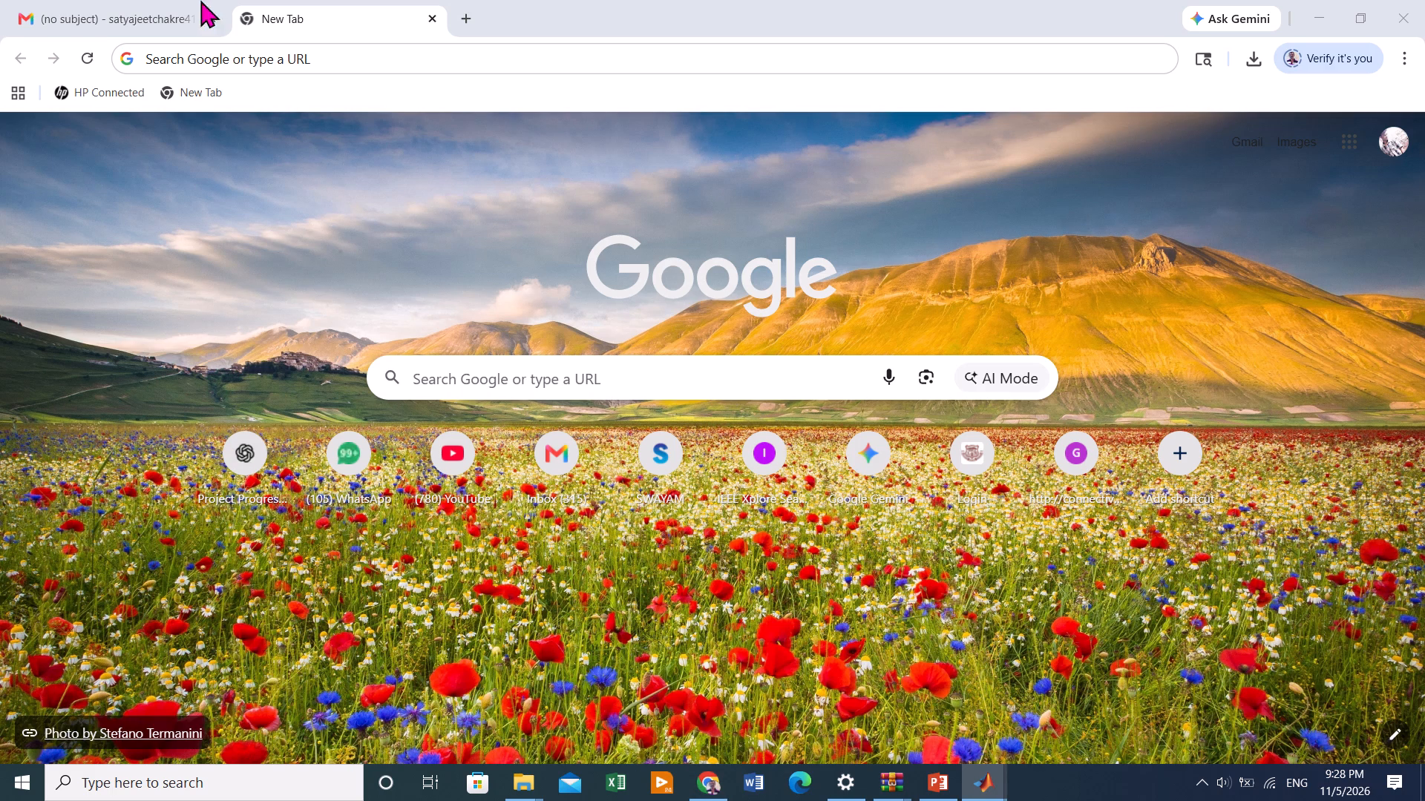
{"action": "left_click", "coordinate": [327, 459]}
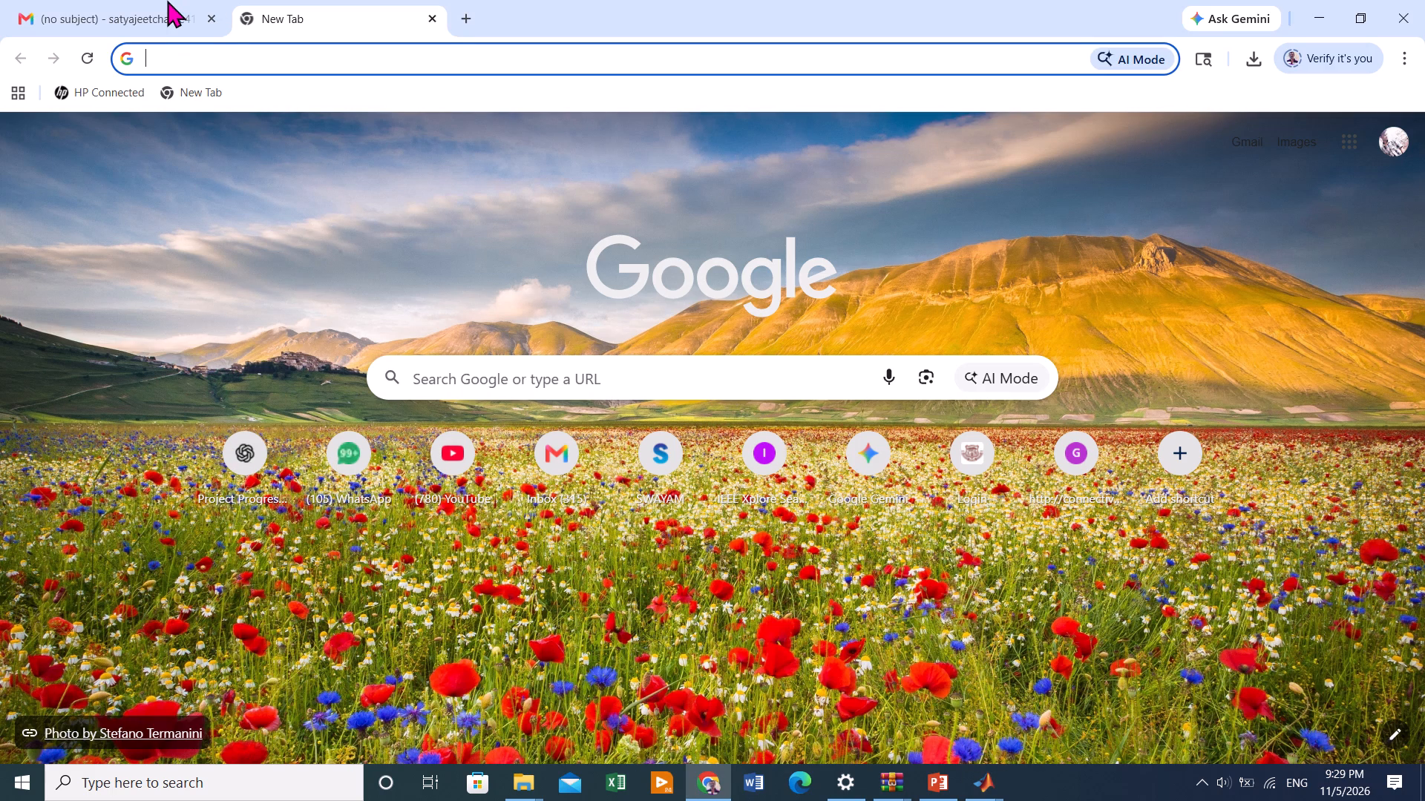
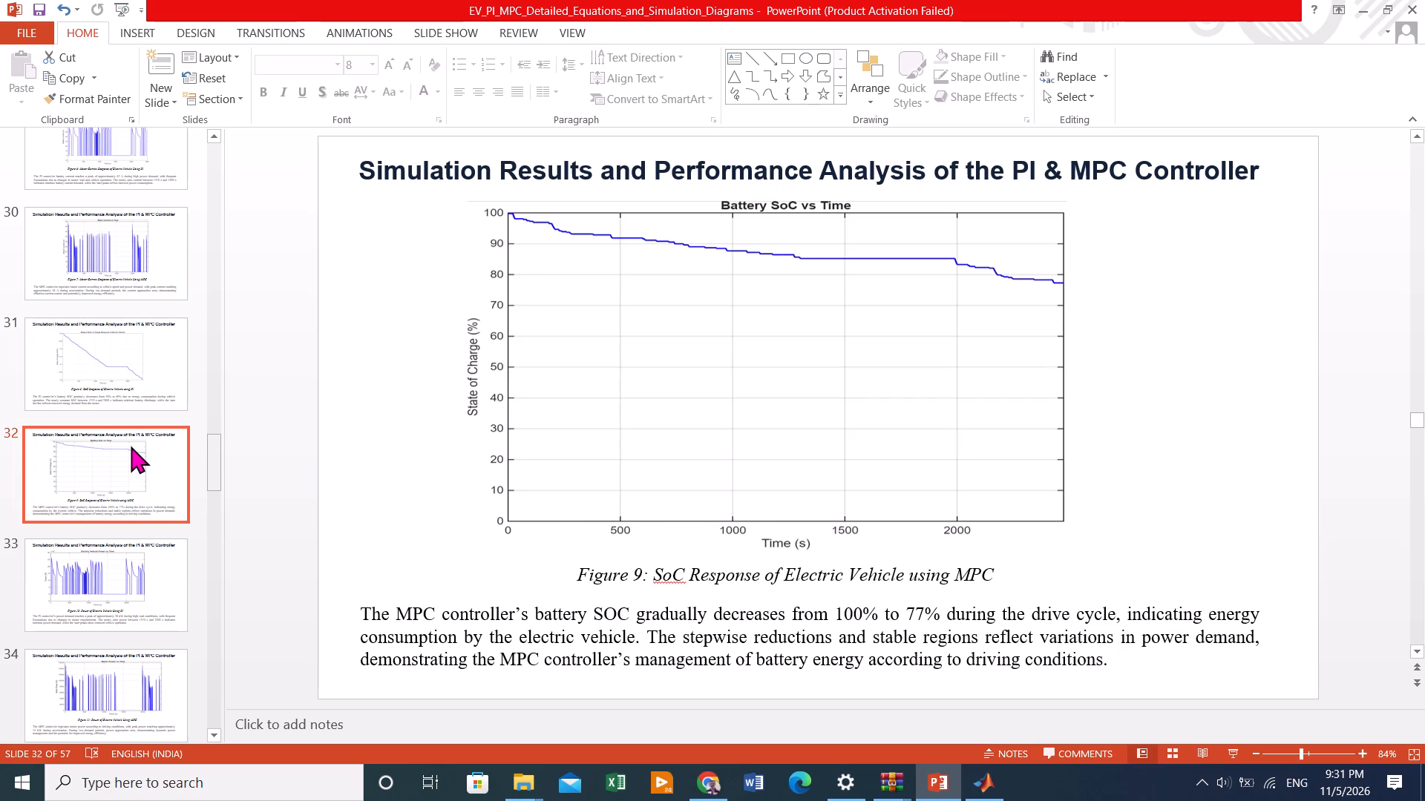
Compare the battery SoC response slides for the PI and MPC controllers, slides 31 and 32, ending on the PI slide.
{"action": "scroll", "coordinate": [129, 435], "scroll_direction": "down", "scroll_amount": 2}
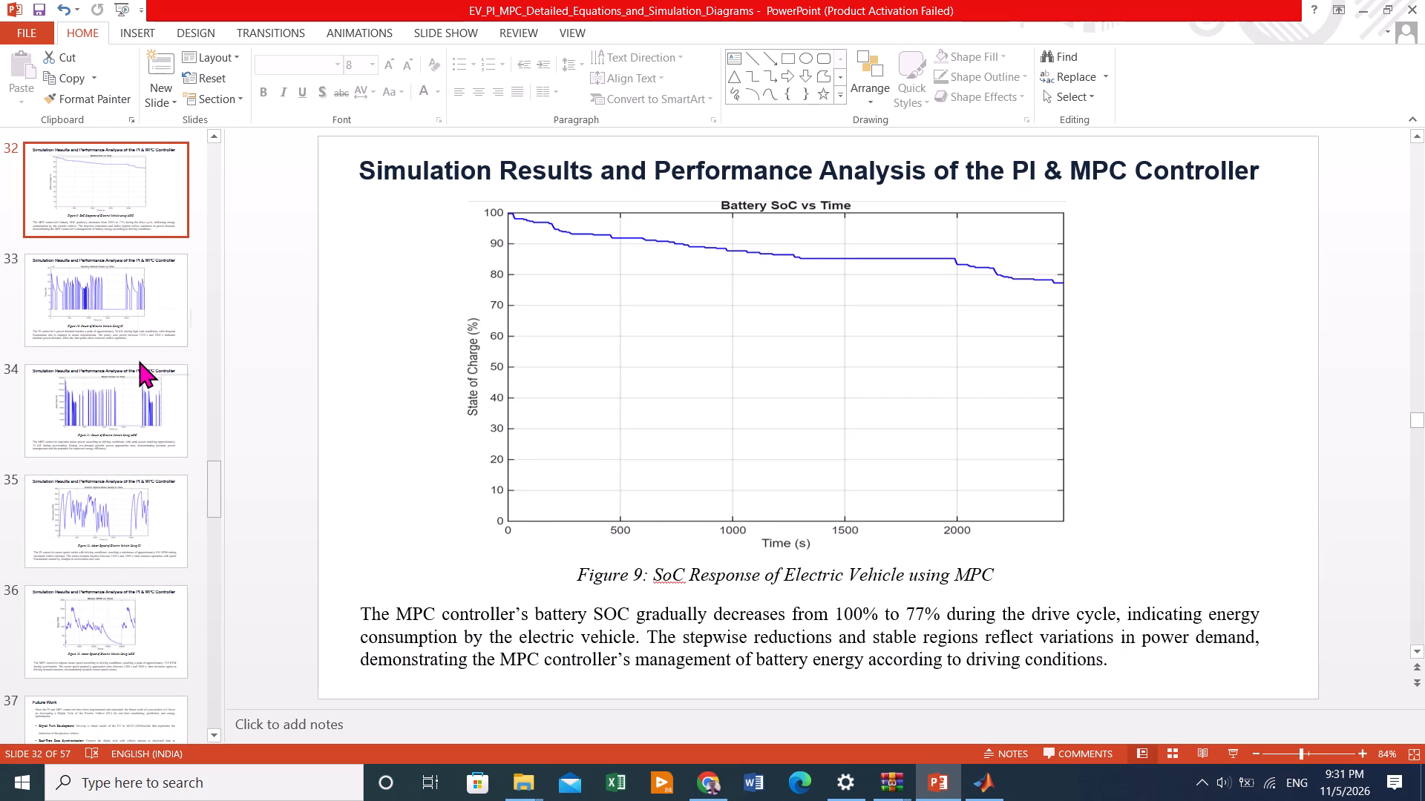
{"action": "scroll", "coordinate": [139, 360], "scroll_direction": "up", "scroll_amount": 1}
{"action": "left_click", "coordinate": [170, 199]}
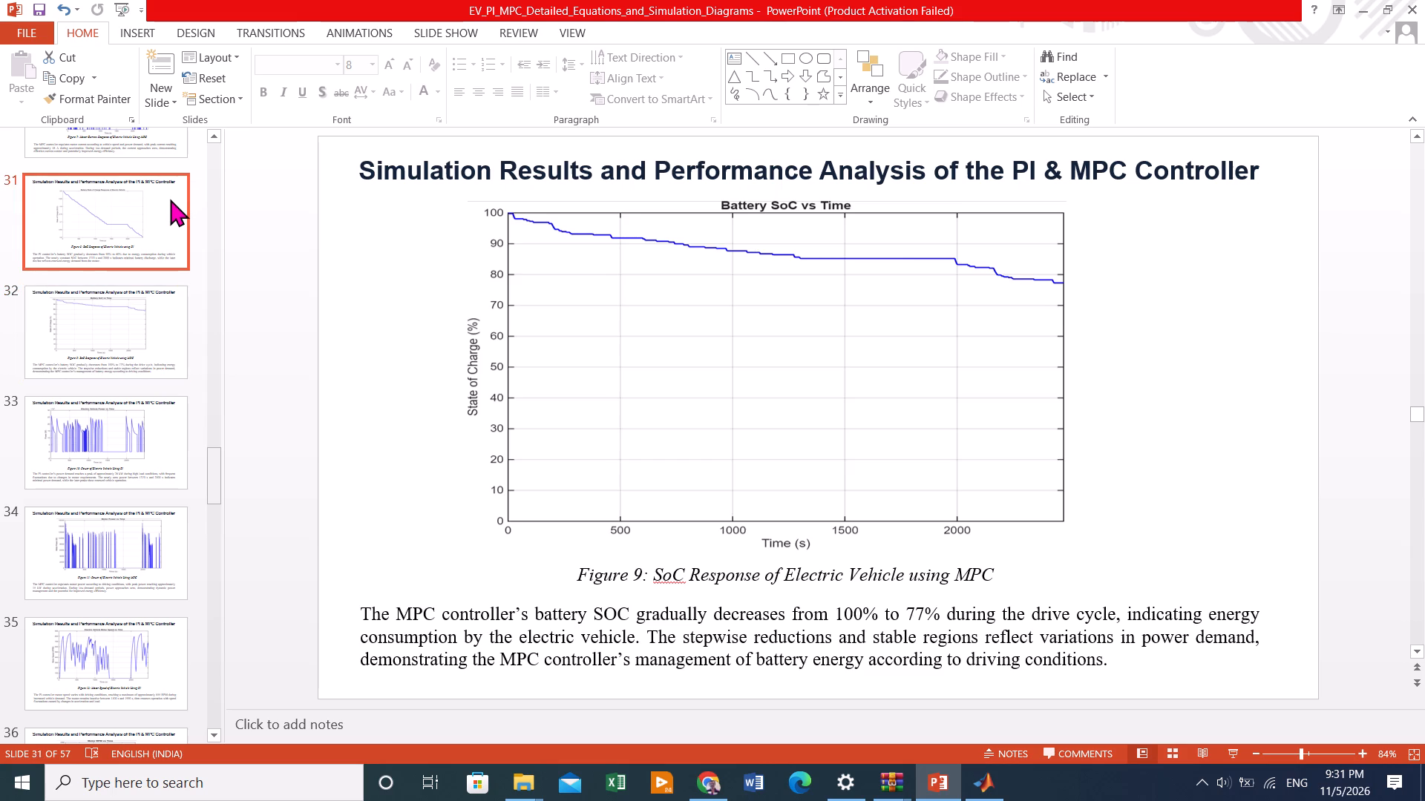
{"action": "left_click", "coordinate": [149, 300]}
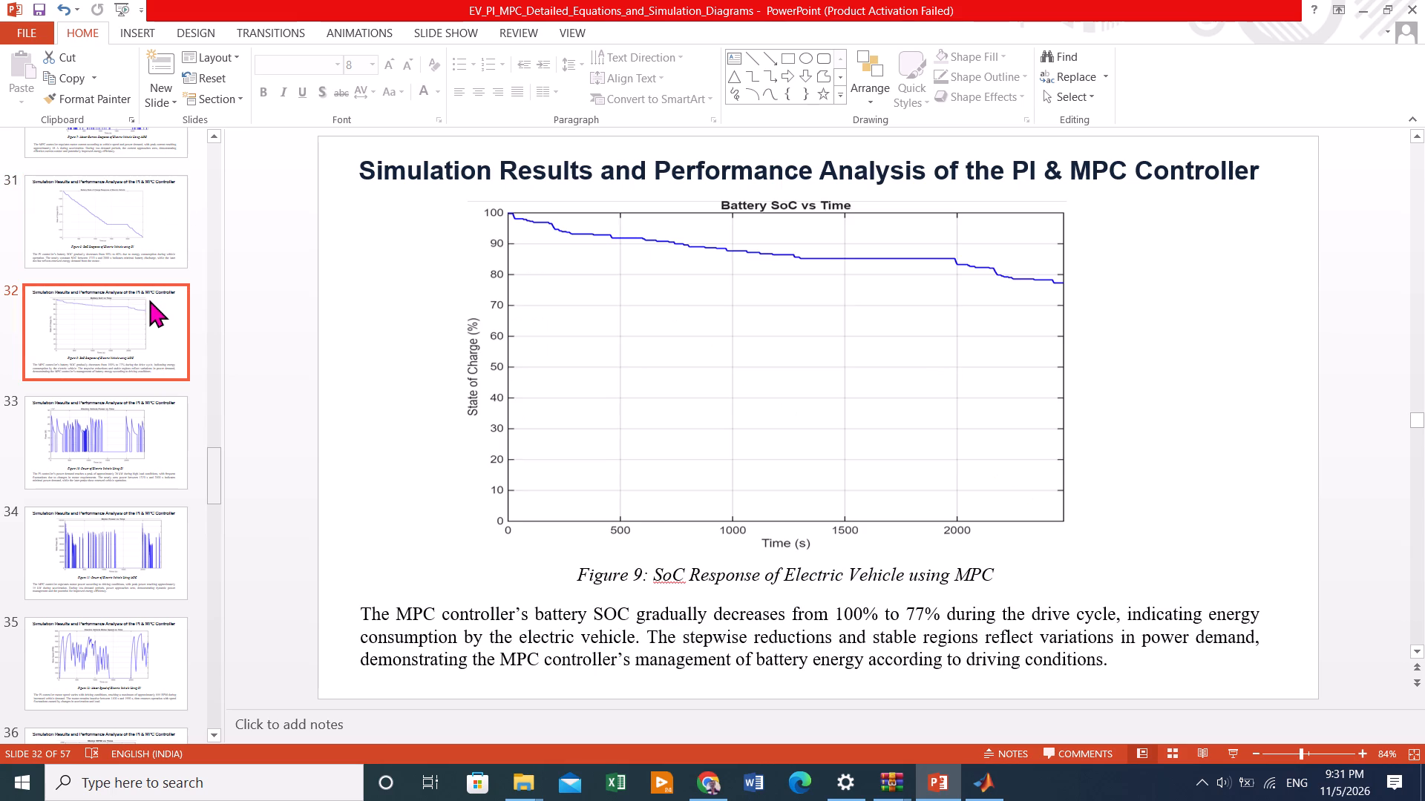
{"action": "left_click", "coordinate": [169, 217]}
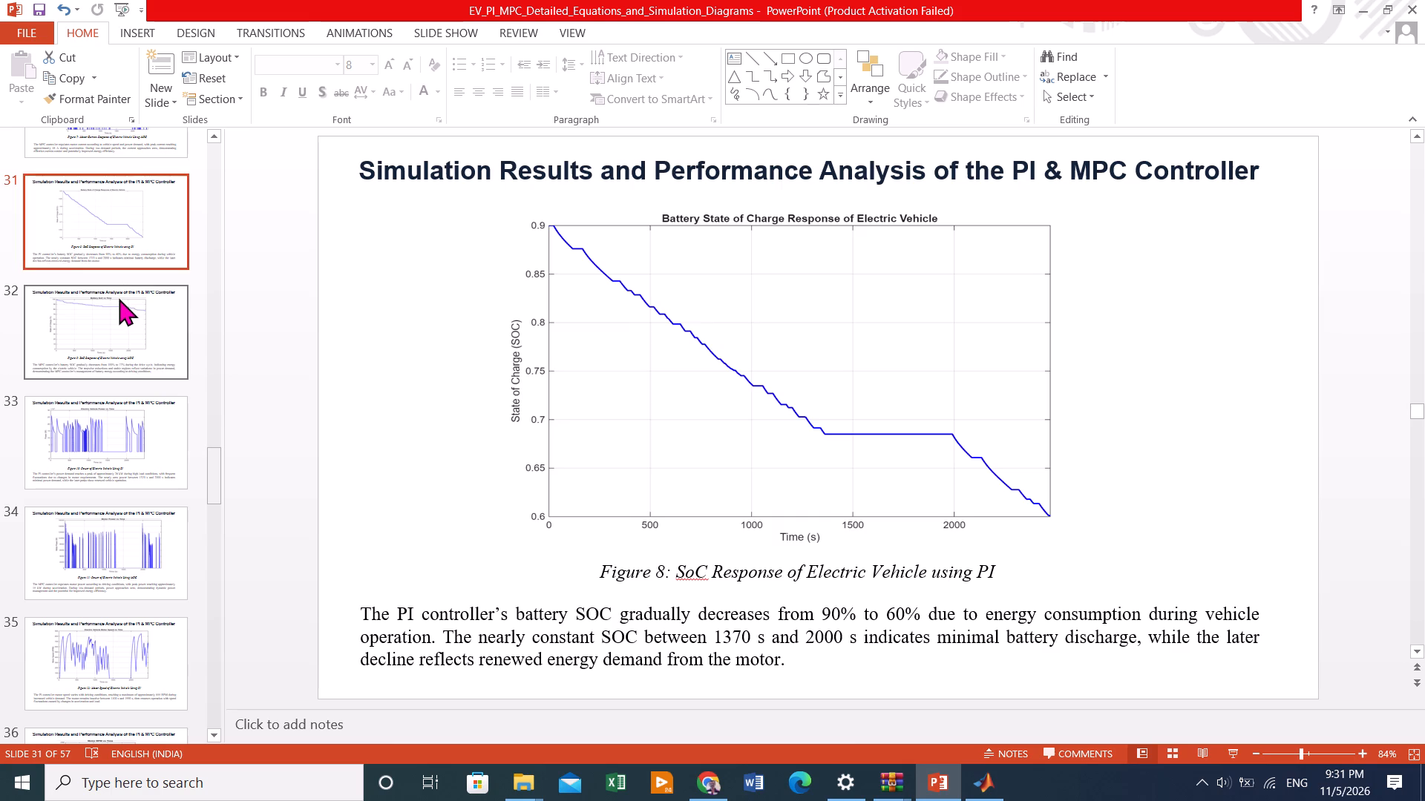
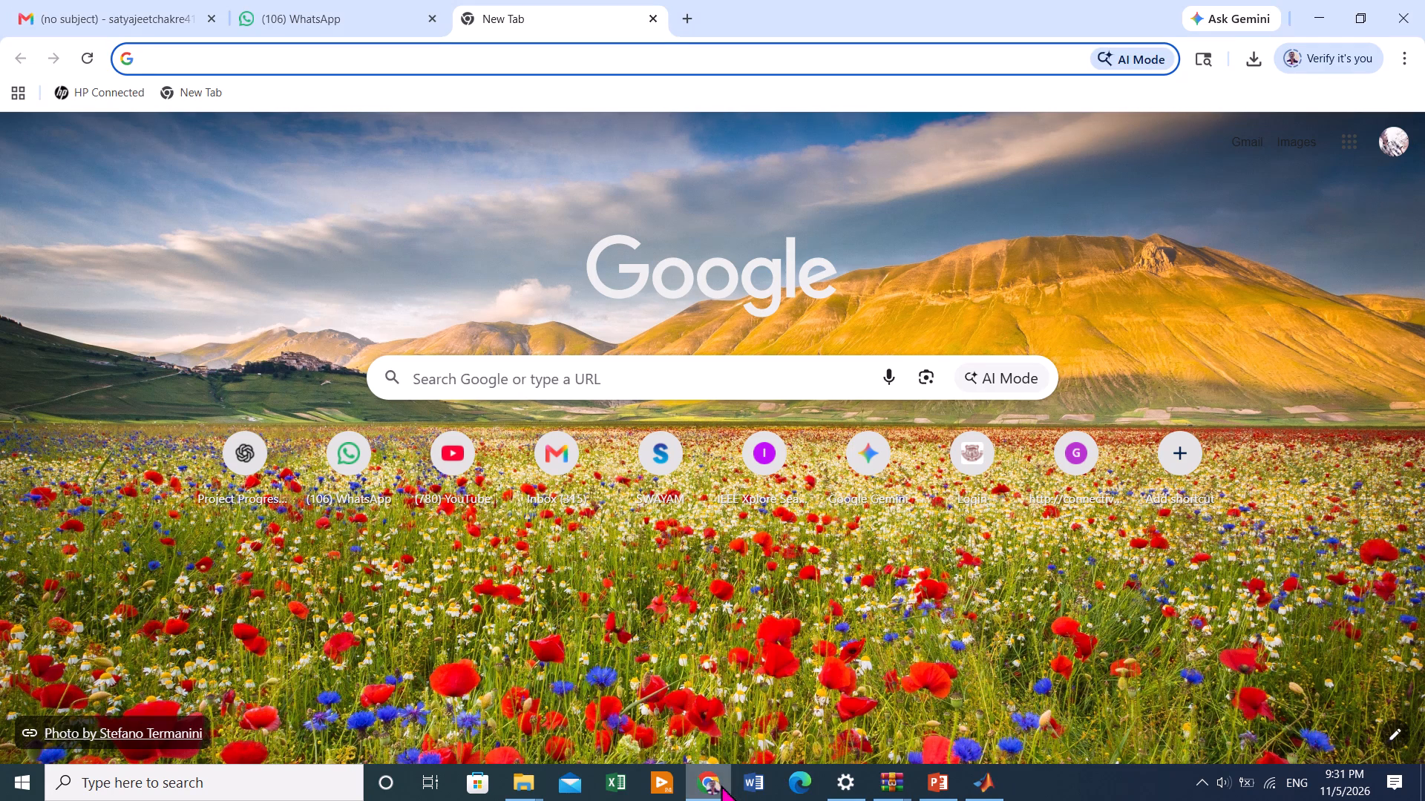
Switch back to the PowerPoint presentation and open slide 31 with the PI controller's battery SoC response.
{"action": "left_click", "coordinate": [928, 790]}
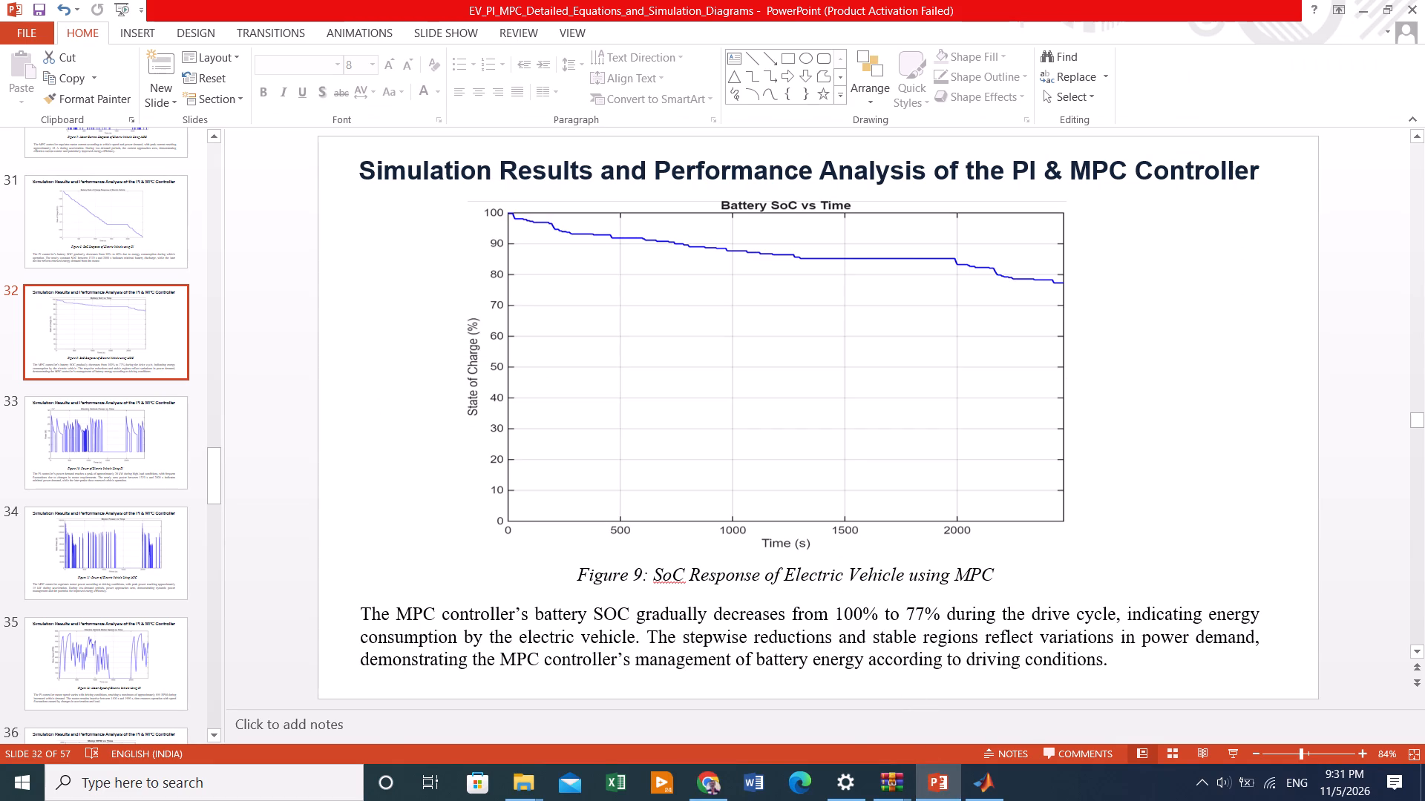
{"action": "left_click", "coordinate": [164, 227]}
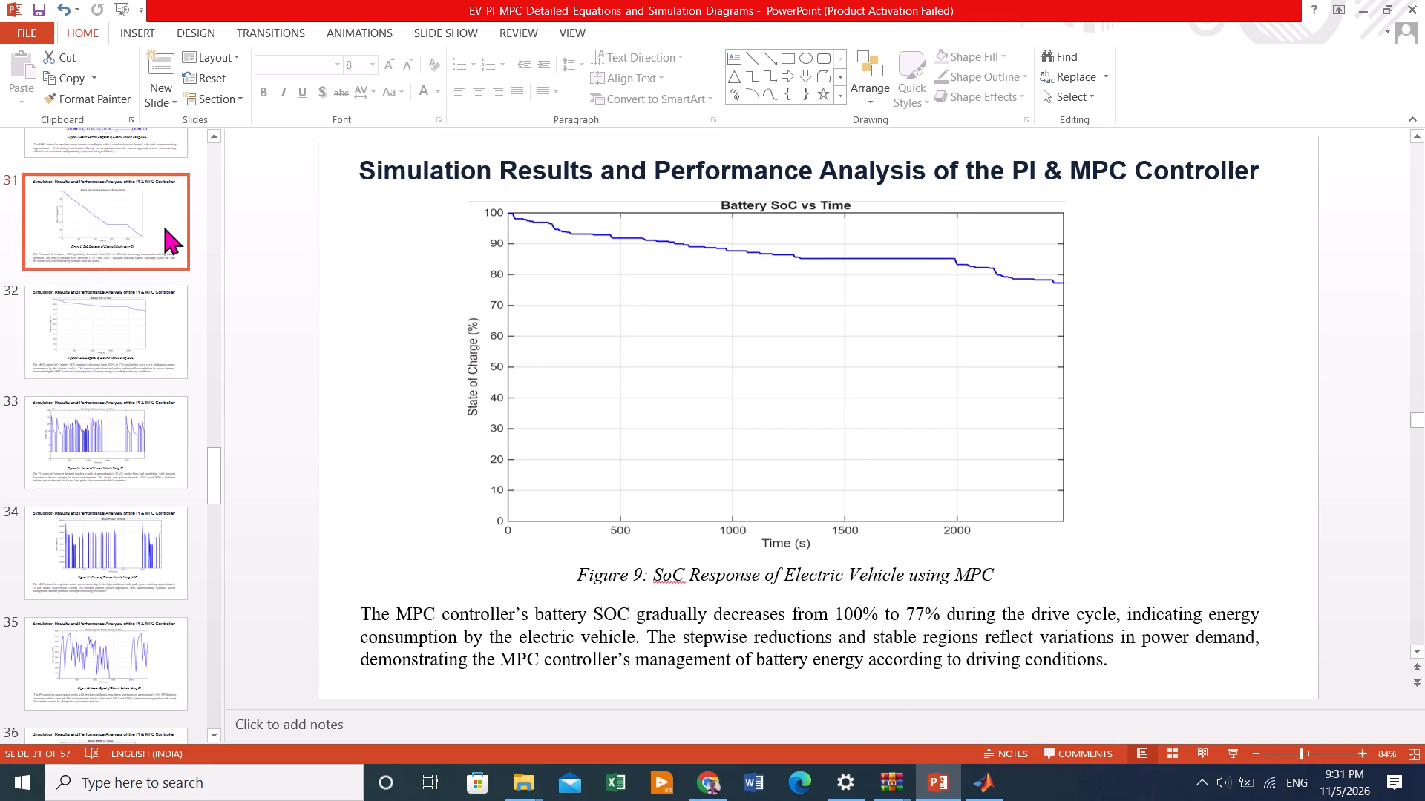
Compare the PI and MPC battery SoC slides, 31 and 32, and copy slide 32 with the MPC response.
{"action": "left_click", "coordinate": [136, 329]}
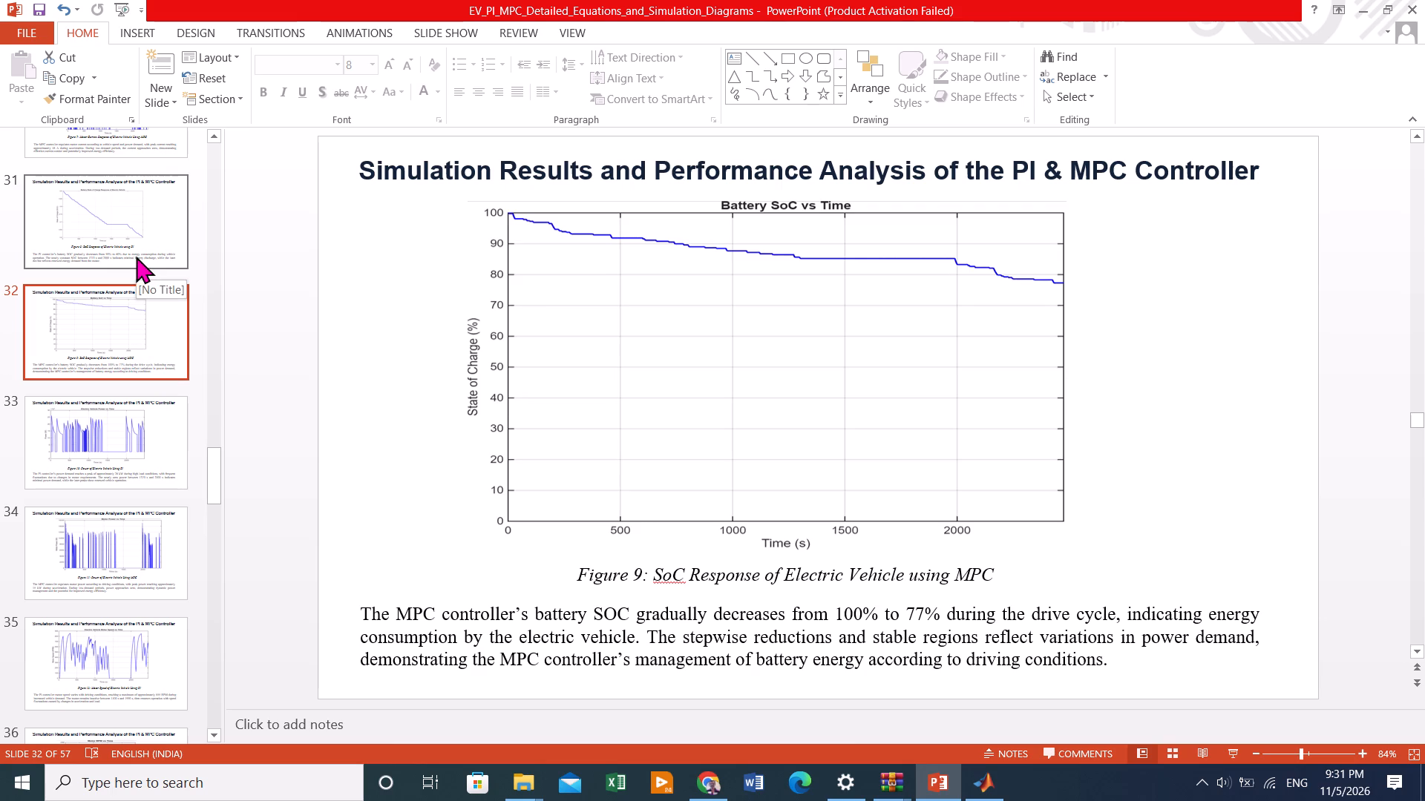
{"action": "left_click", "coordinate": [137, 202]}
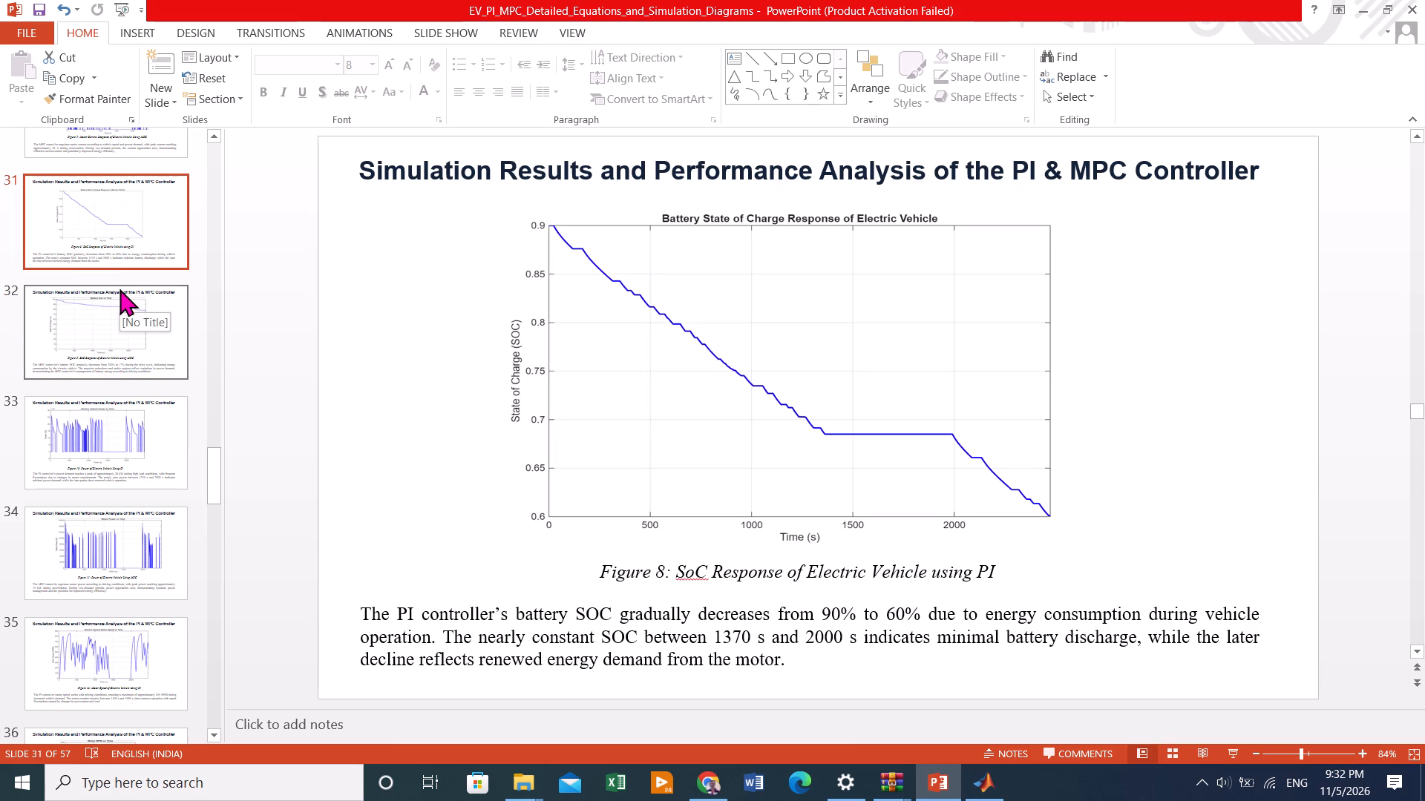
{"action": "left_click", "coordinate": [119, 289]}
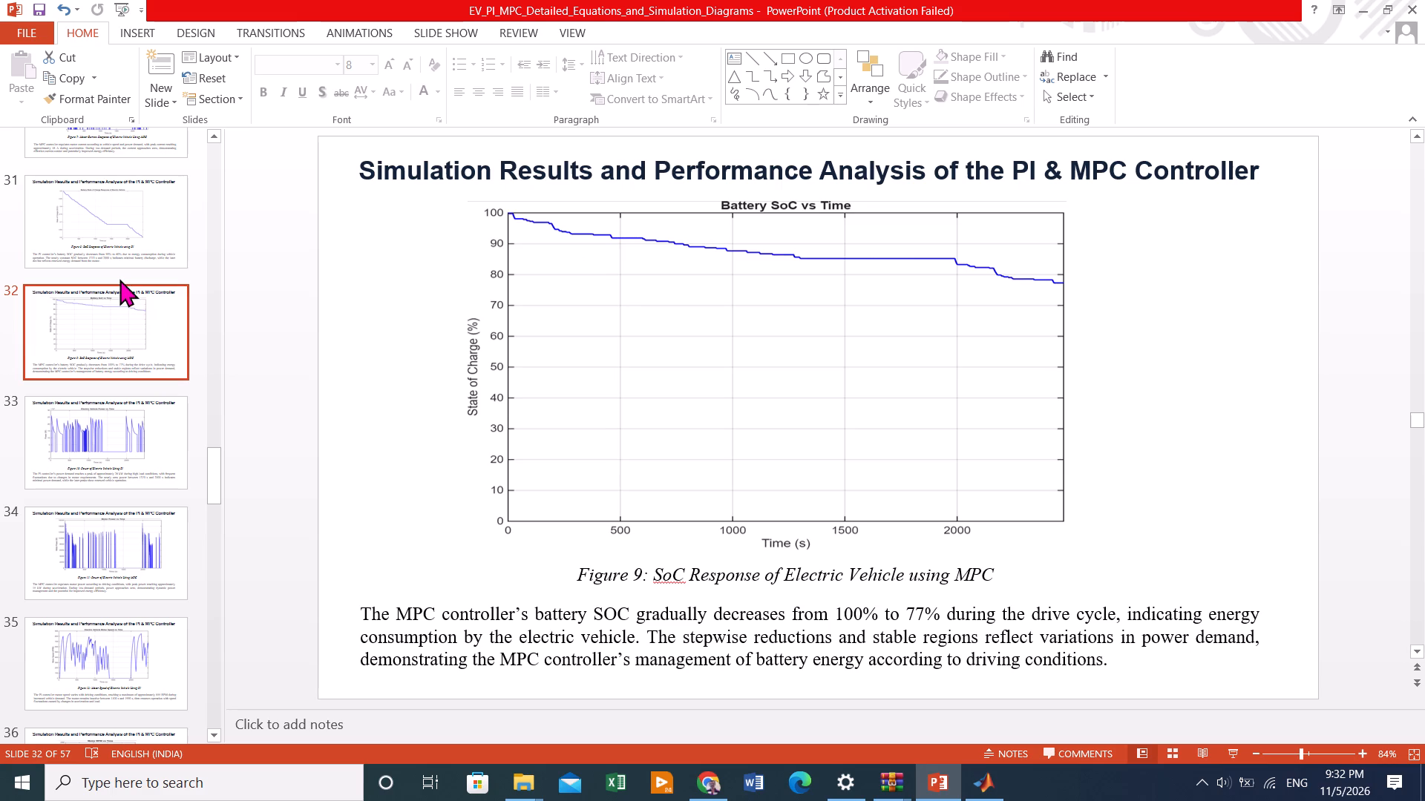
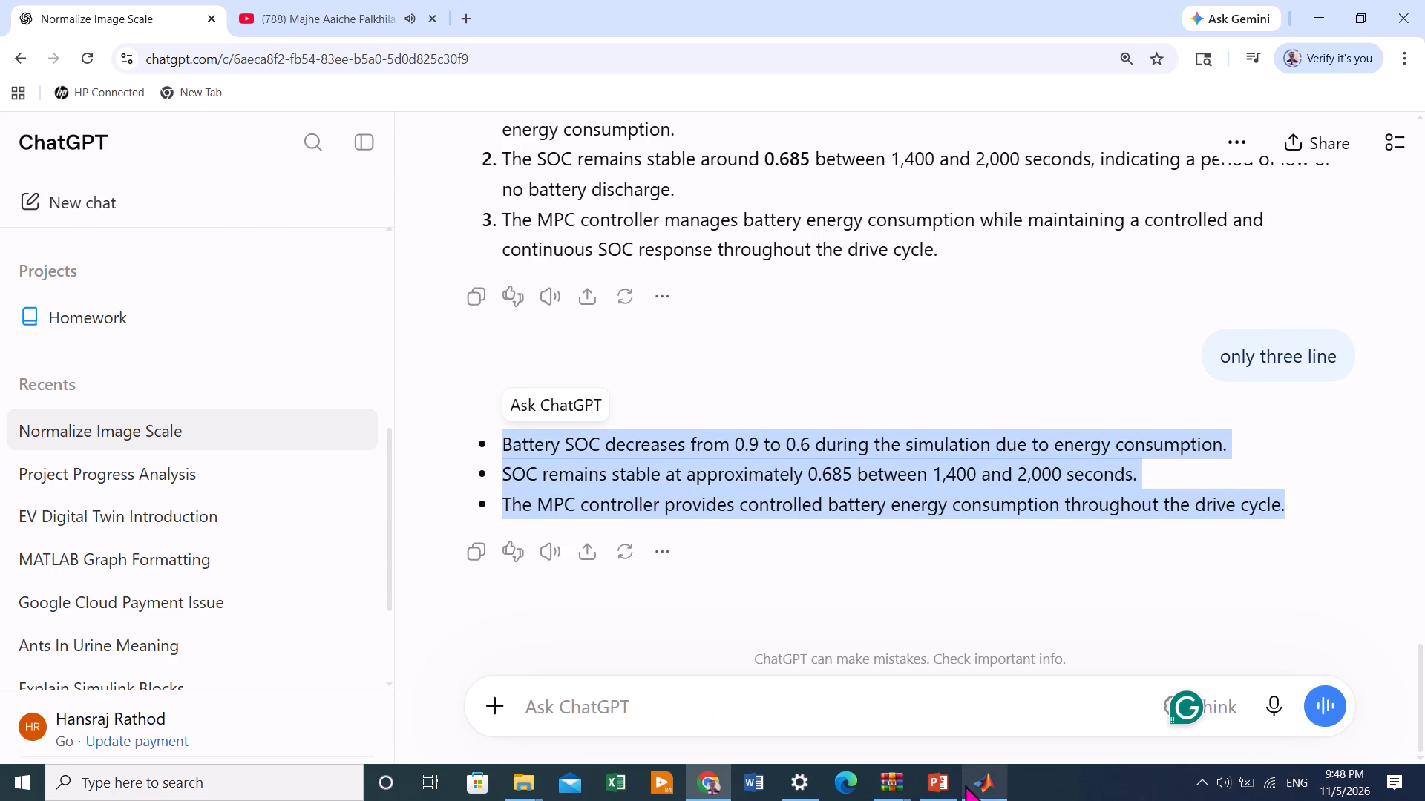
{"action": "left_click", "coordinate": [965, 785]}
{"action": "left_click", "coordinate": [935, 779]}
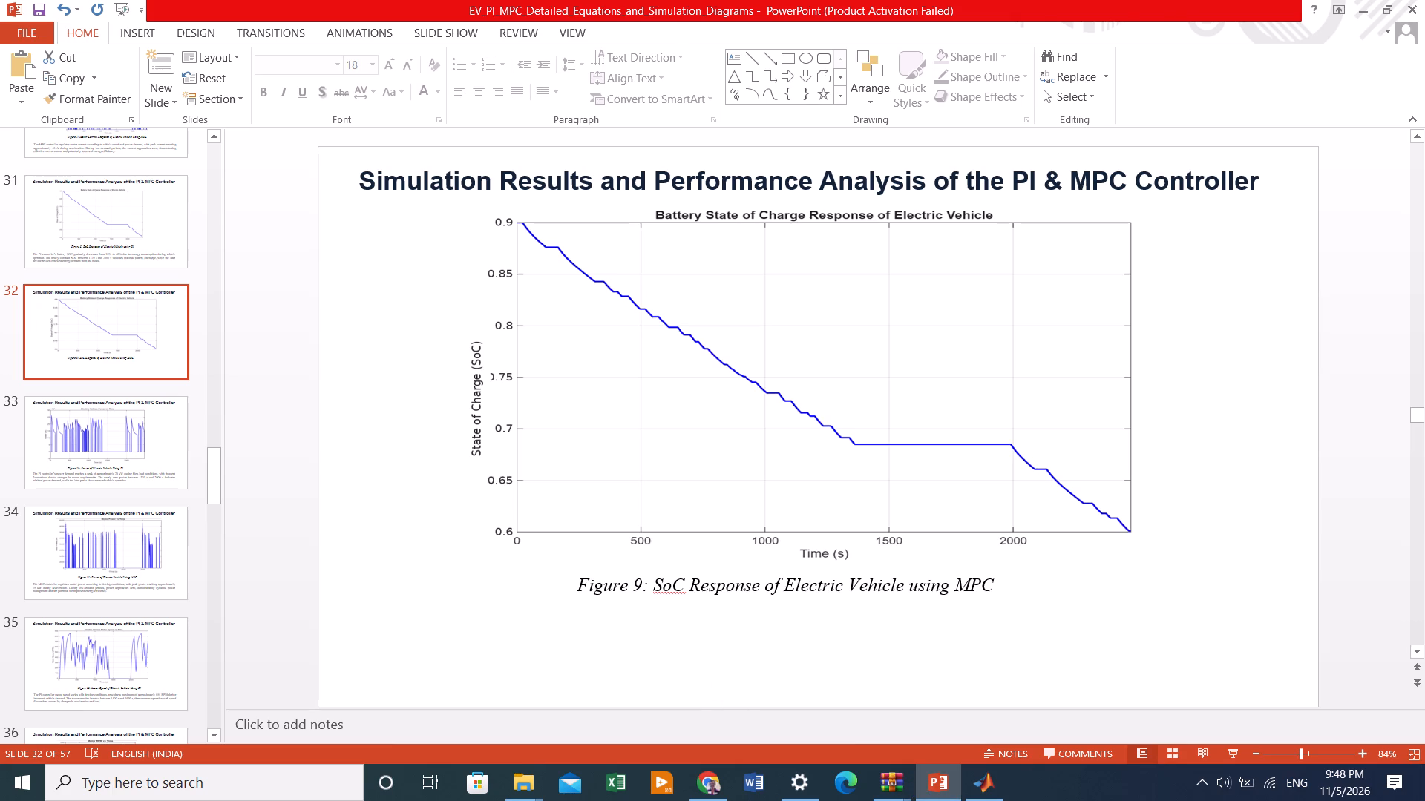
{"action": "left_click", "coordinate": [768, 470]}
{"action": "left_click", "coordinate": [547, 639]}
{"action": "key", "text": "ctrl+v"}
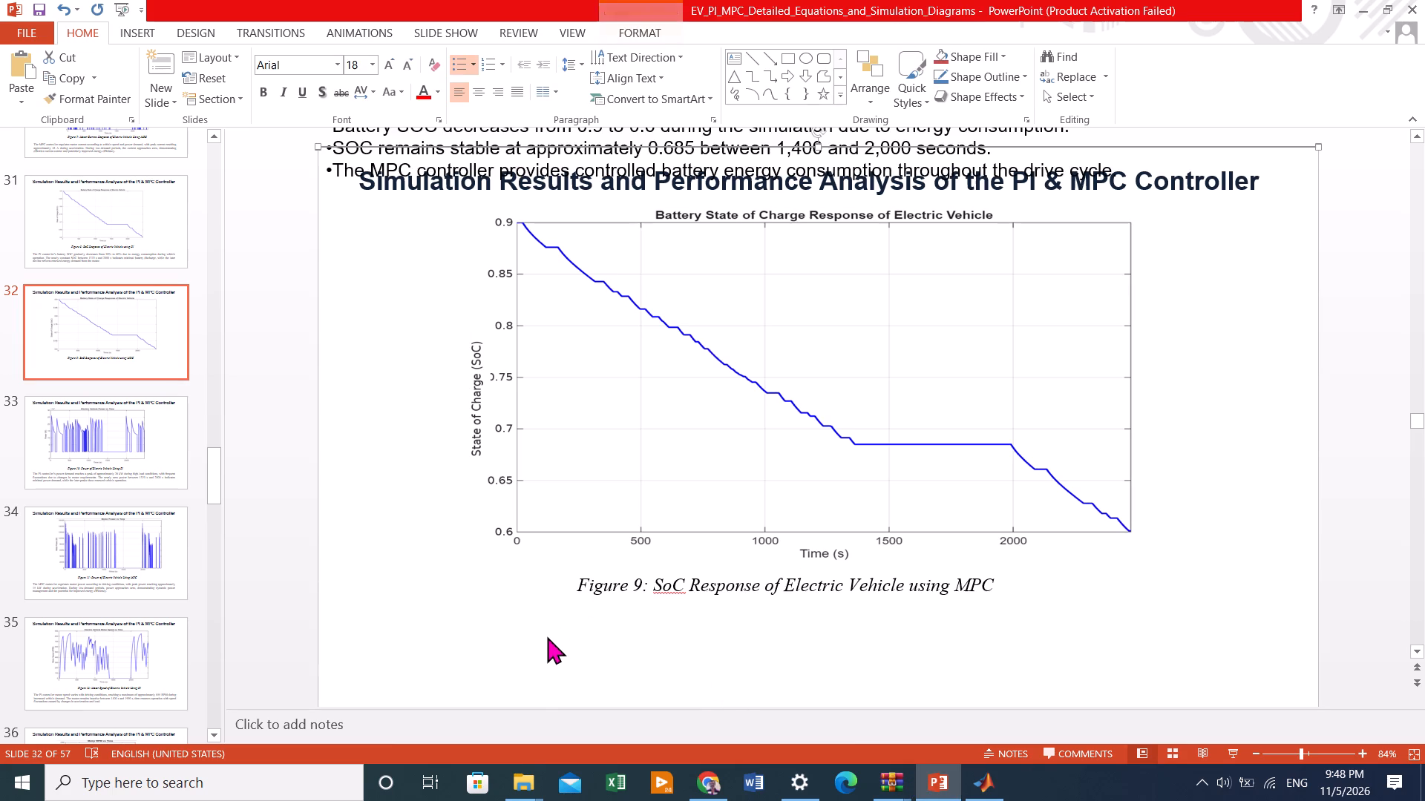
Move the "Battery SOC decreases from 0.9 to 0.6" bullet below the other two bullets in the pasted text box.
{"action": "left_click", "coordinate": [488, 163]}
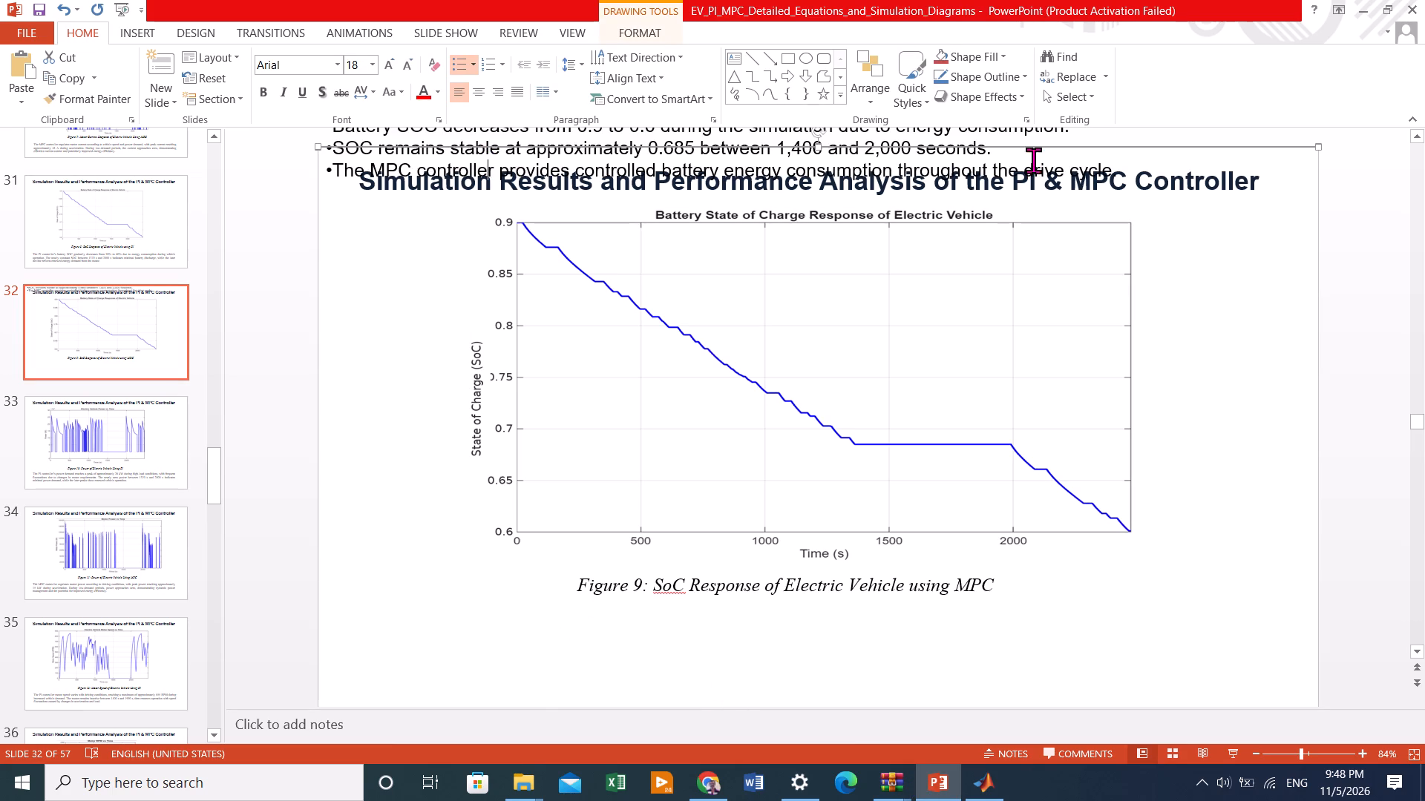
{"action": "left_click", "coordinate": [1285, 751]}
{"action": "left_click", "coordinate": [600, 228]}
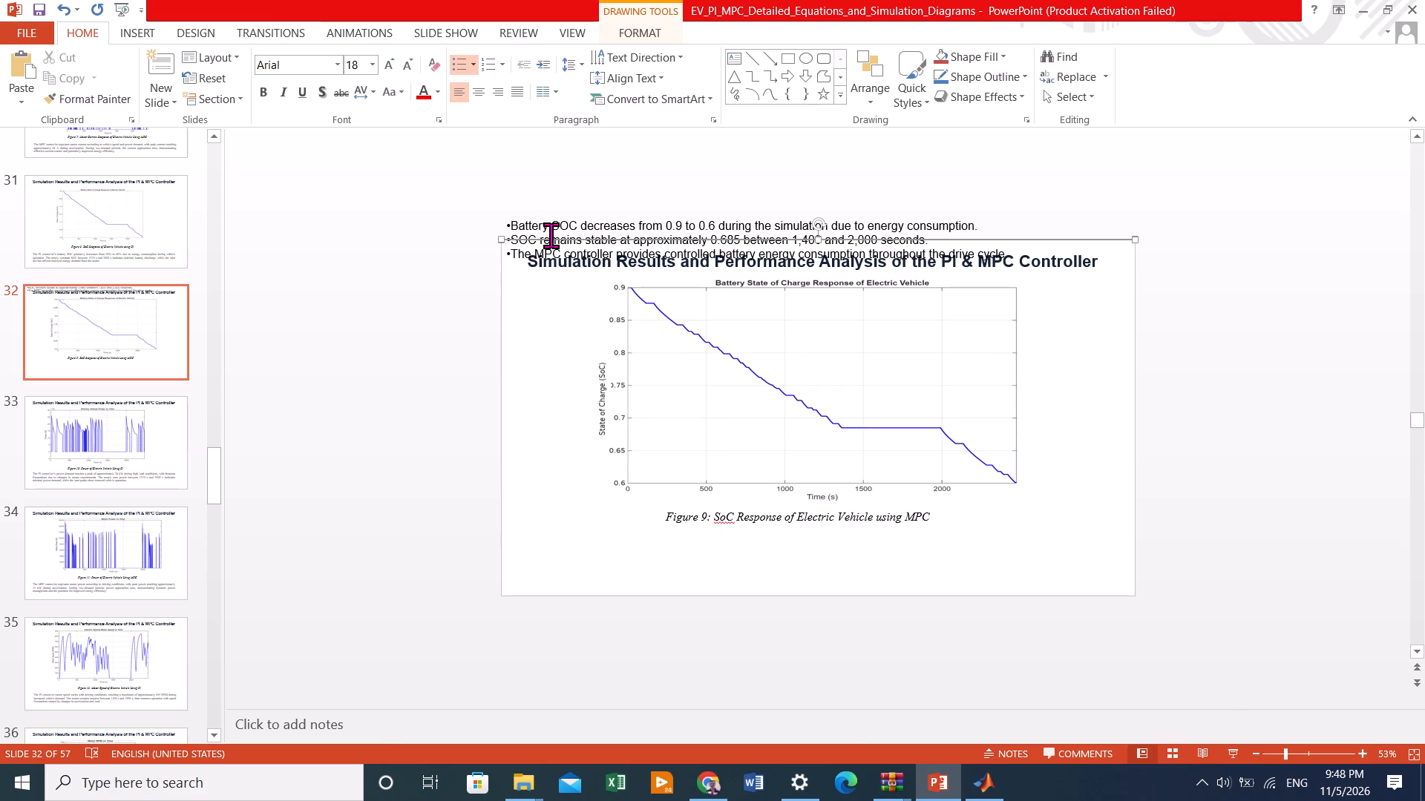
{"action": "left_click", "coordinate": [551, 235]}
{"action": "left_click", "coordinate": [533, 217]}
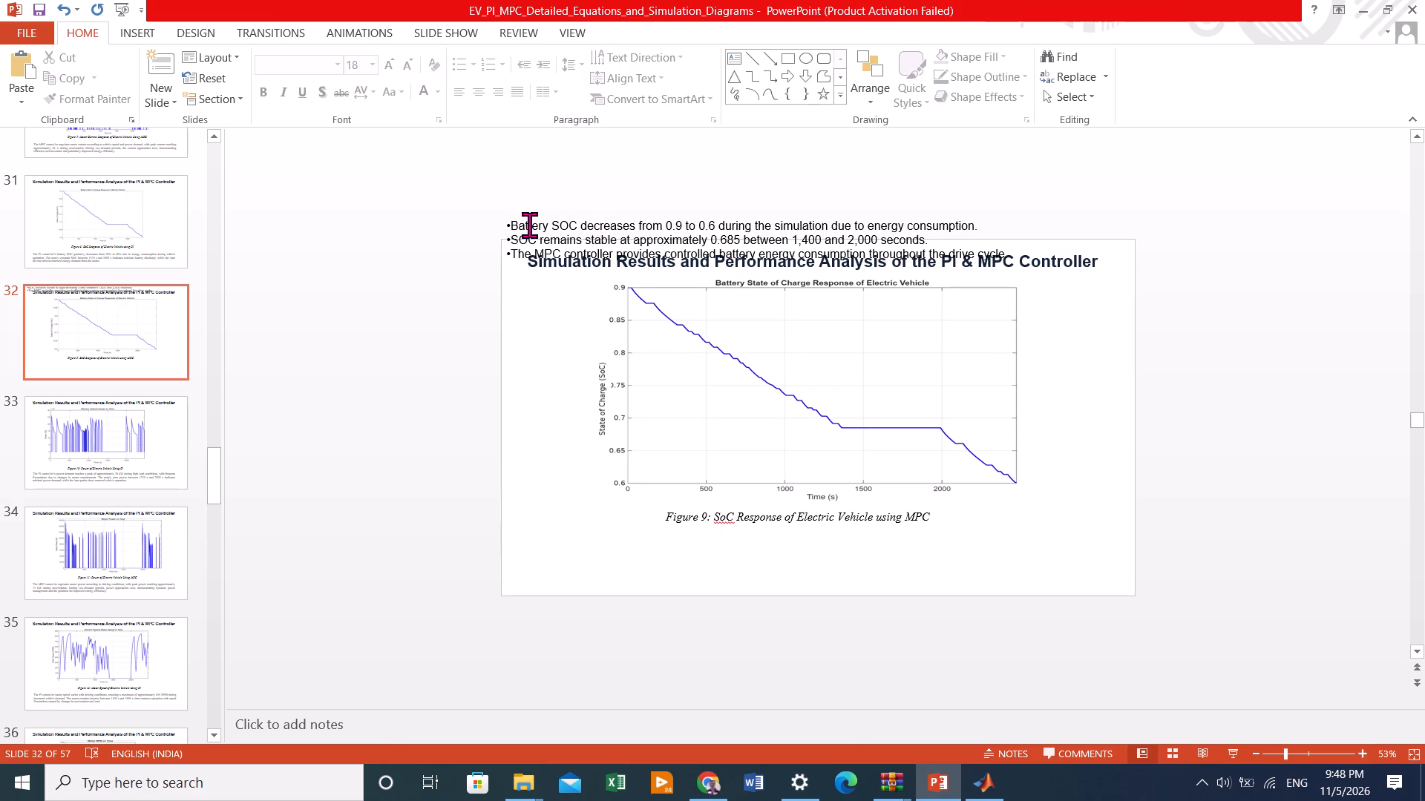
{"action": "left_click", "coordinate": [575, 236]}
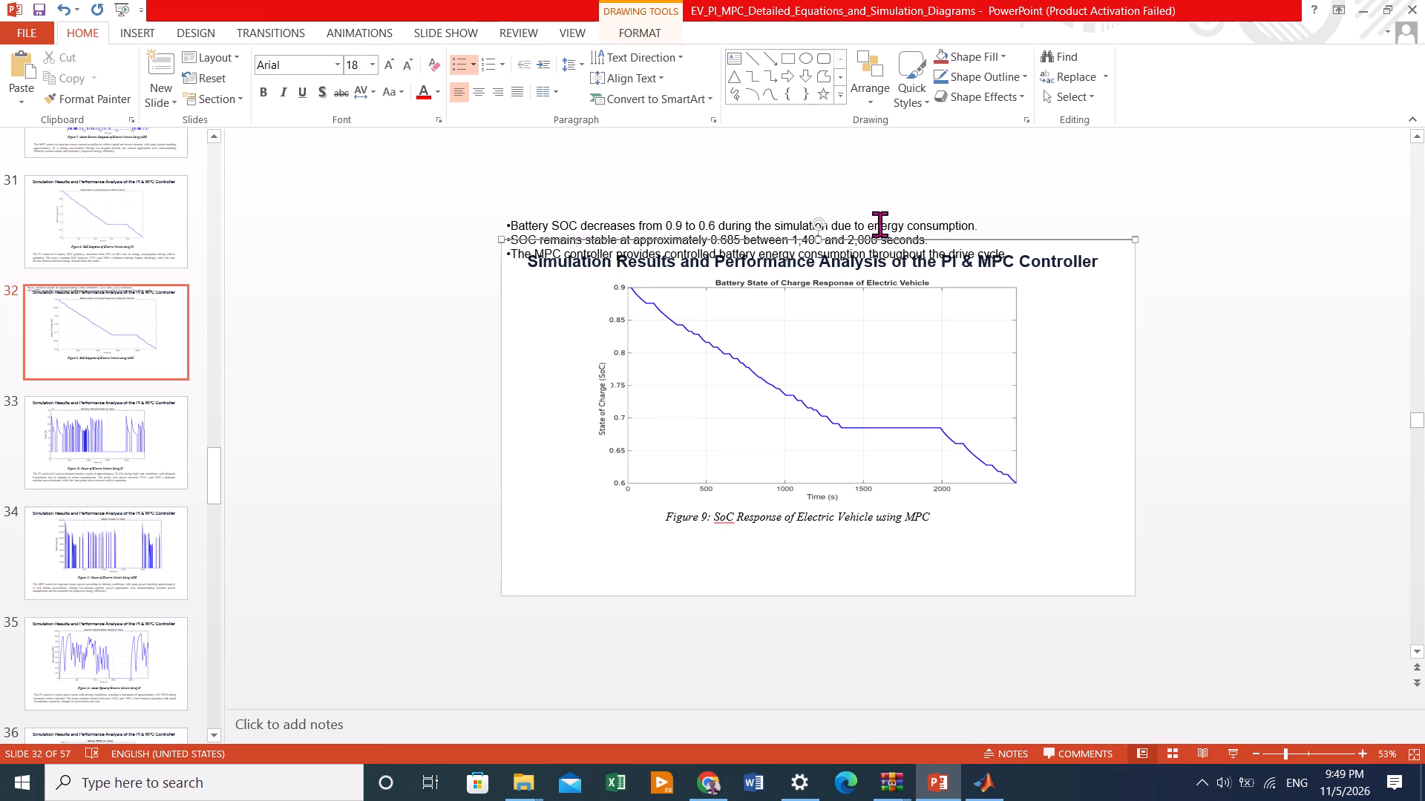
{"action": "left_click", "coordinate": [925, 215]}
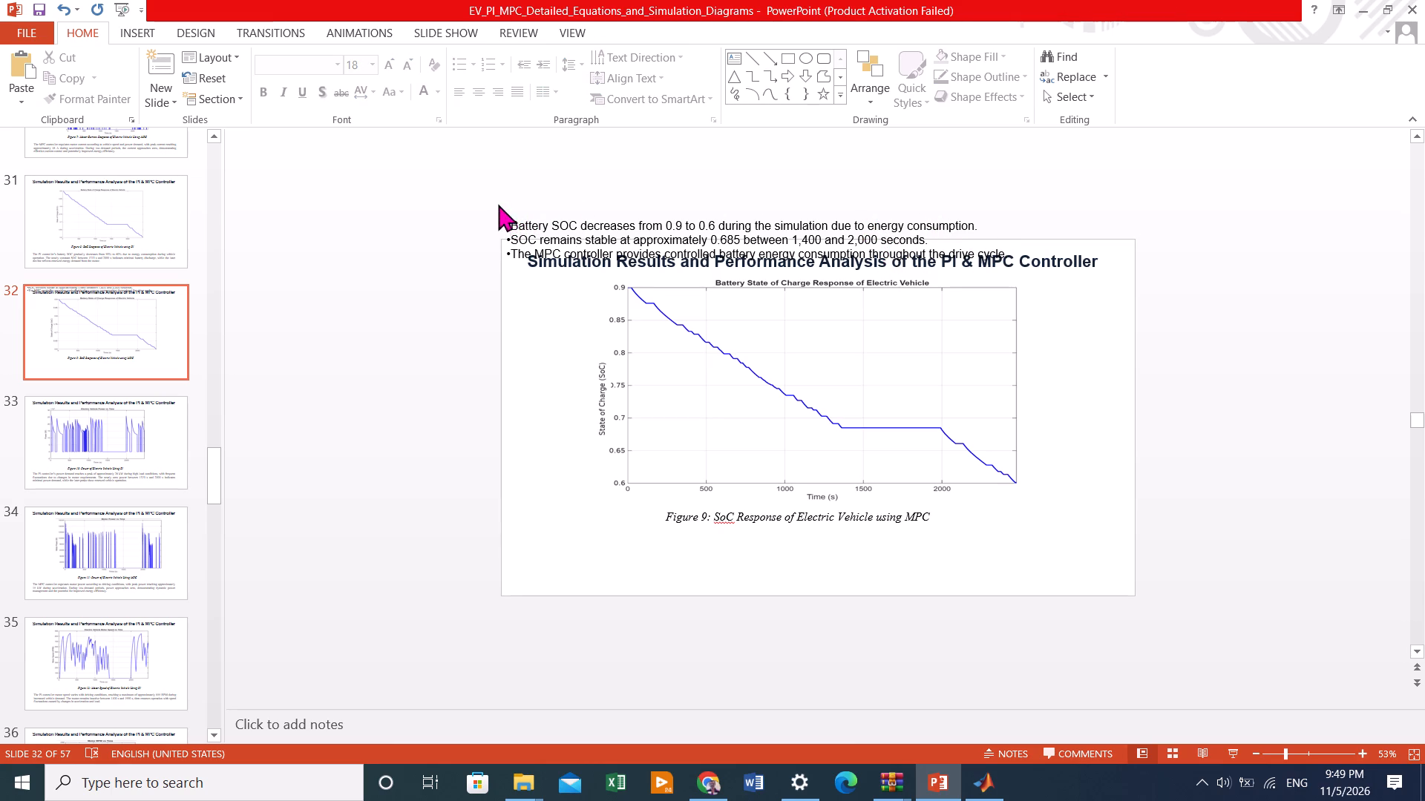
{"action": "left_click_drag", "start_coordinate": [508, 221], "coordinate": [522, 246]}
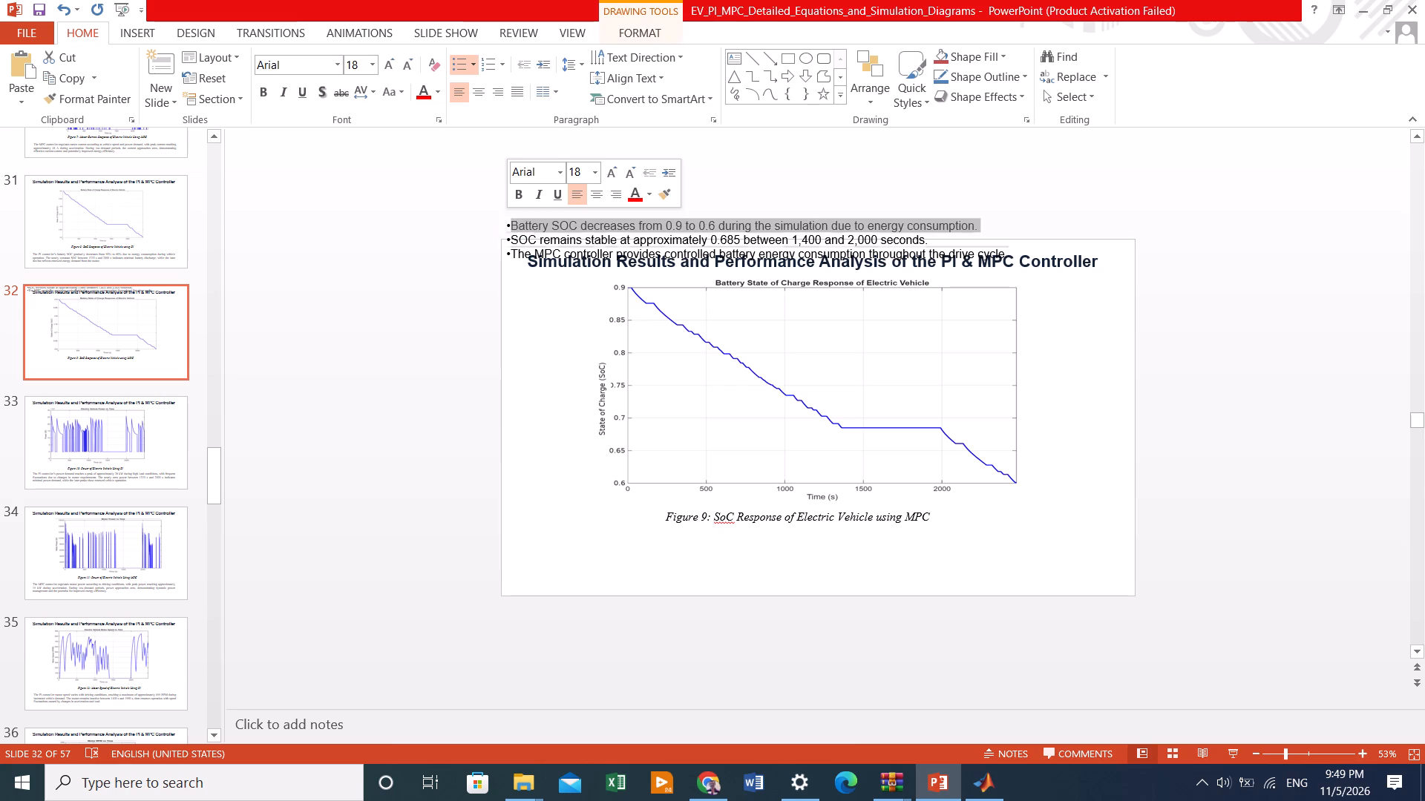
{"action": "left_click_drag", "start_coordinate": [522, 246], "coordinate": [532, 226]}
{"action": "left_click", "coordinate": [641, 220]}
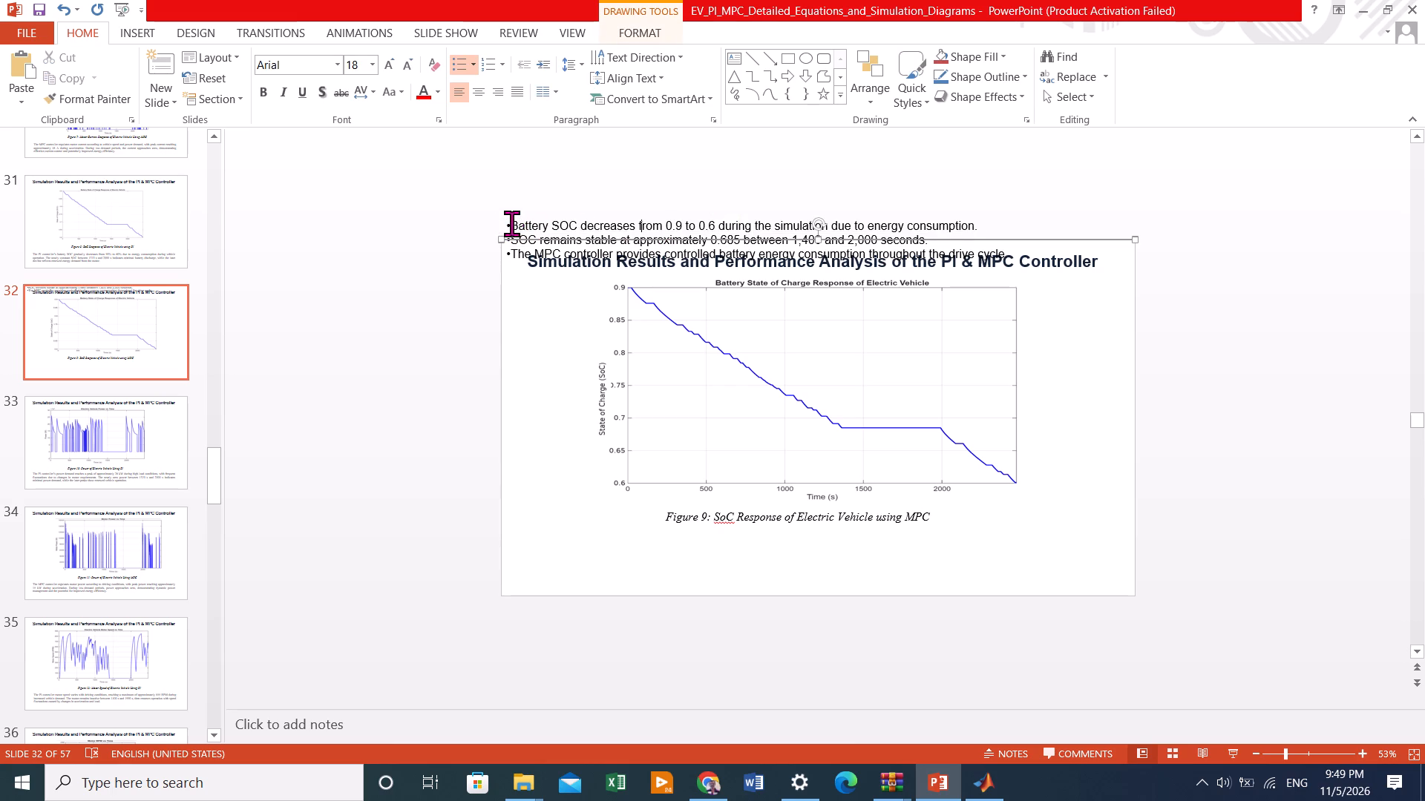
{"action": "left_click_drag", "start_coordinate": [510, 222], "coordinate": [547, 258]}
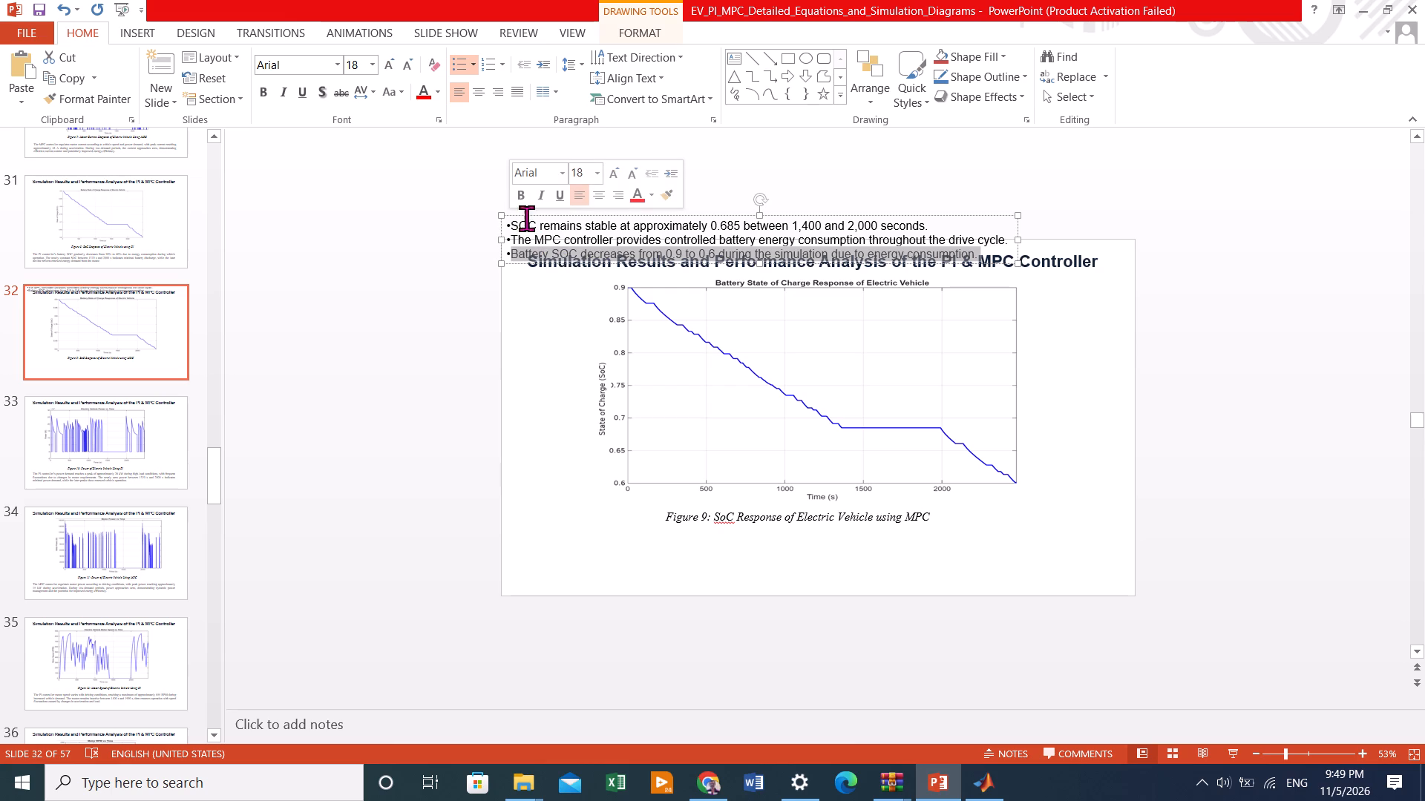
Resize the bullet text box down over the SoC graph and rotate it so the text reads upright.
{"action": "left_click_drag", "start_coordinate": [503, 218], "coordinate": [566, 457]}
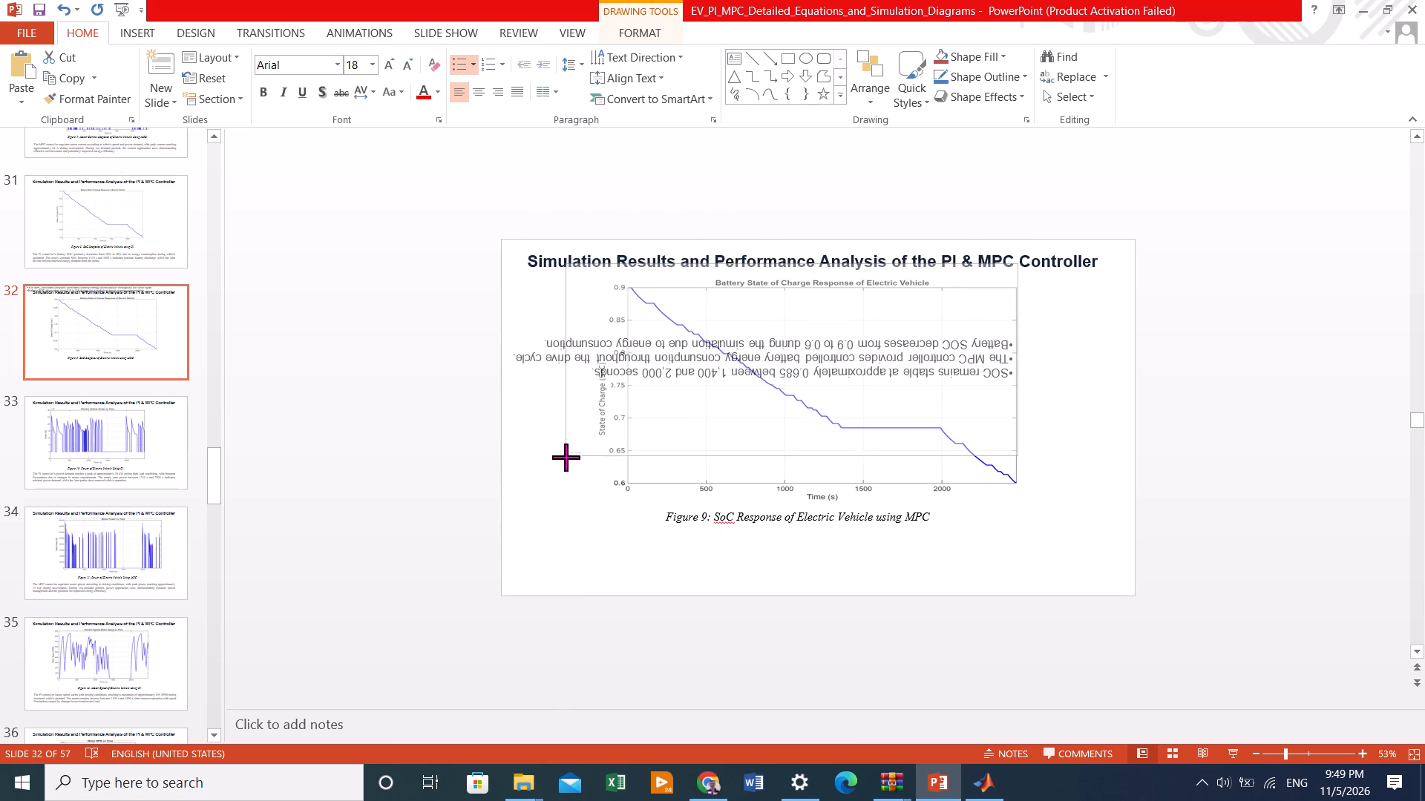
{"action": "left_click_drag", "start_coordinate": [566, 457], "coordinate": [588, 572]}
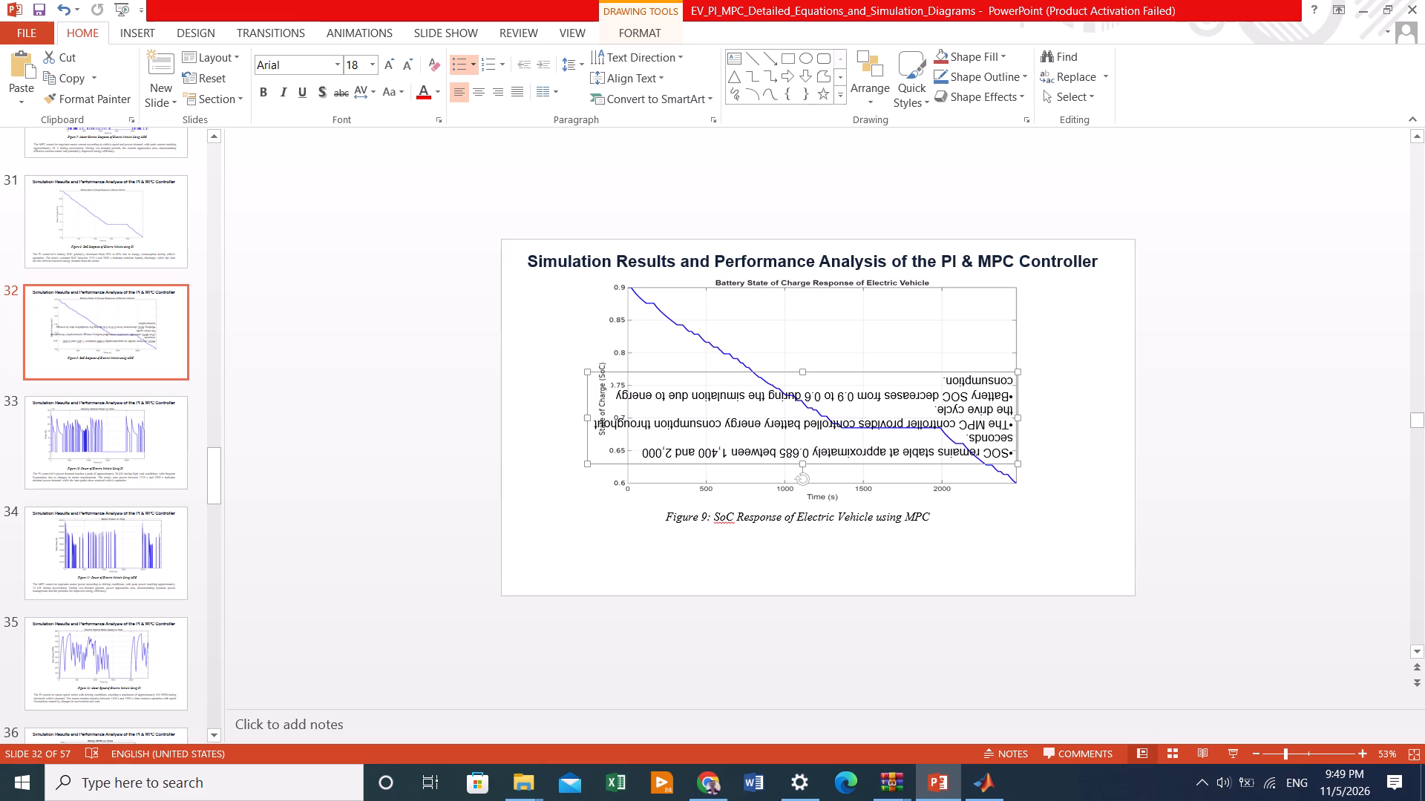
{"action": "left_click_drag", "start_coordinate": [801, 475], "coordinate": [729, 398]}
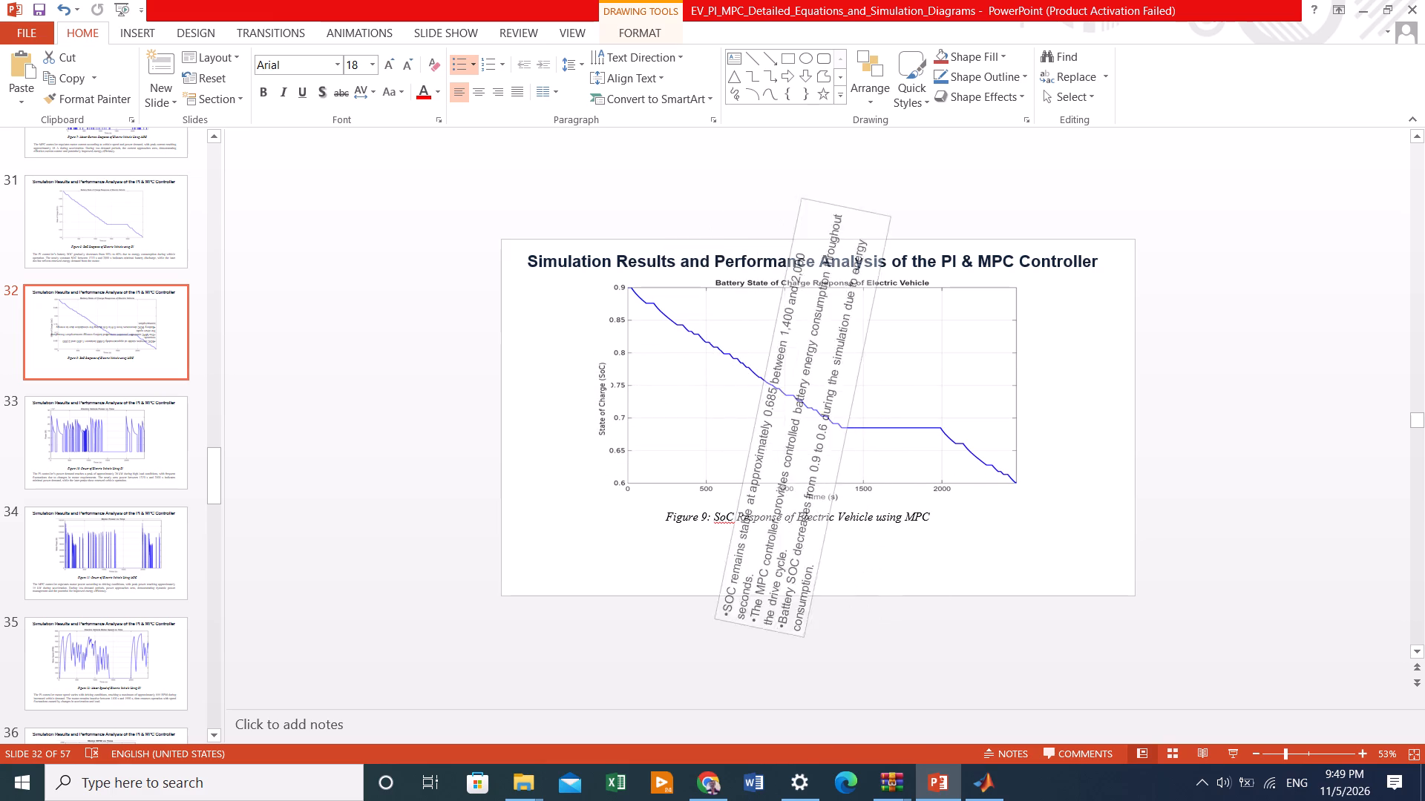
{"action": "left_click_drag", "start_coordinate": [729, 398], "coordinate": [802, 386]}
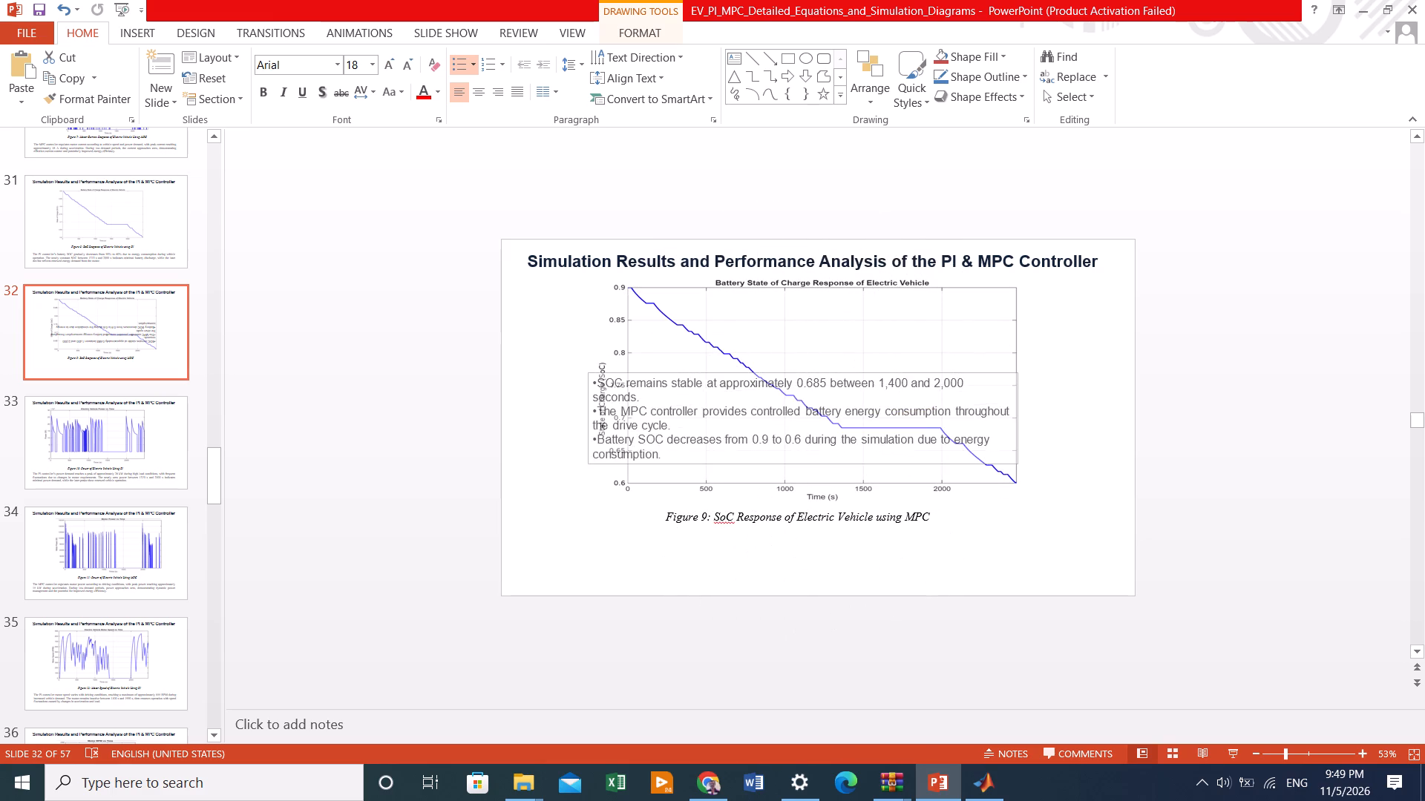
{"action": "left_click_drag", "start_coordinate": [802, 386], "coordinate": [805, 395]}
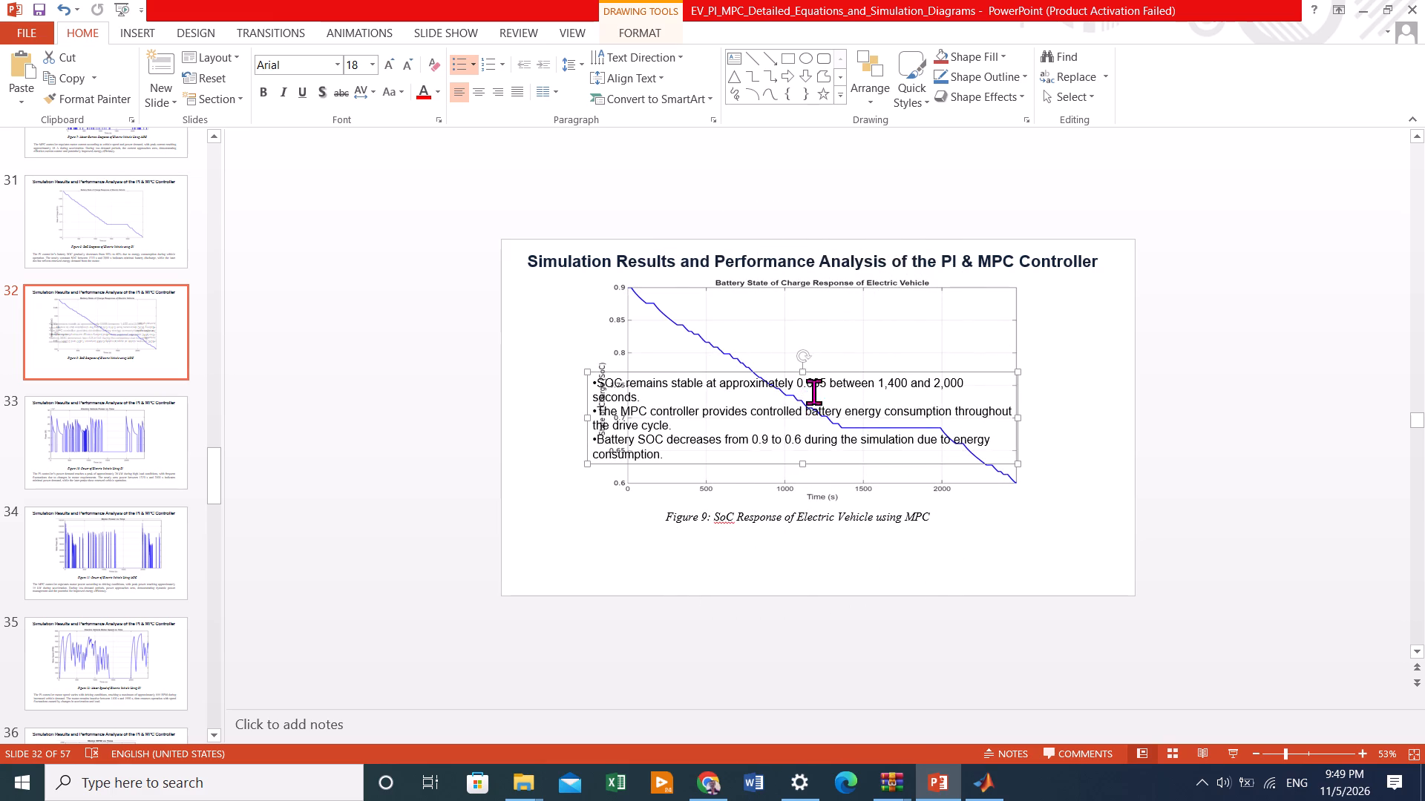
Move the bullet text box below the Figure 9 caption, widen it so each bullet fits one line, and shift it toward the slide's left margin.
{"action": "left_click_drag", "start_coordinate": [827, 370], "coordinate": [800, 521]}
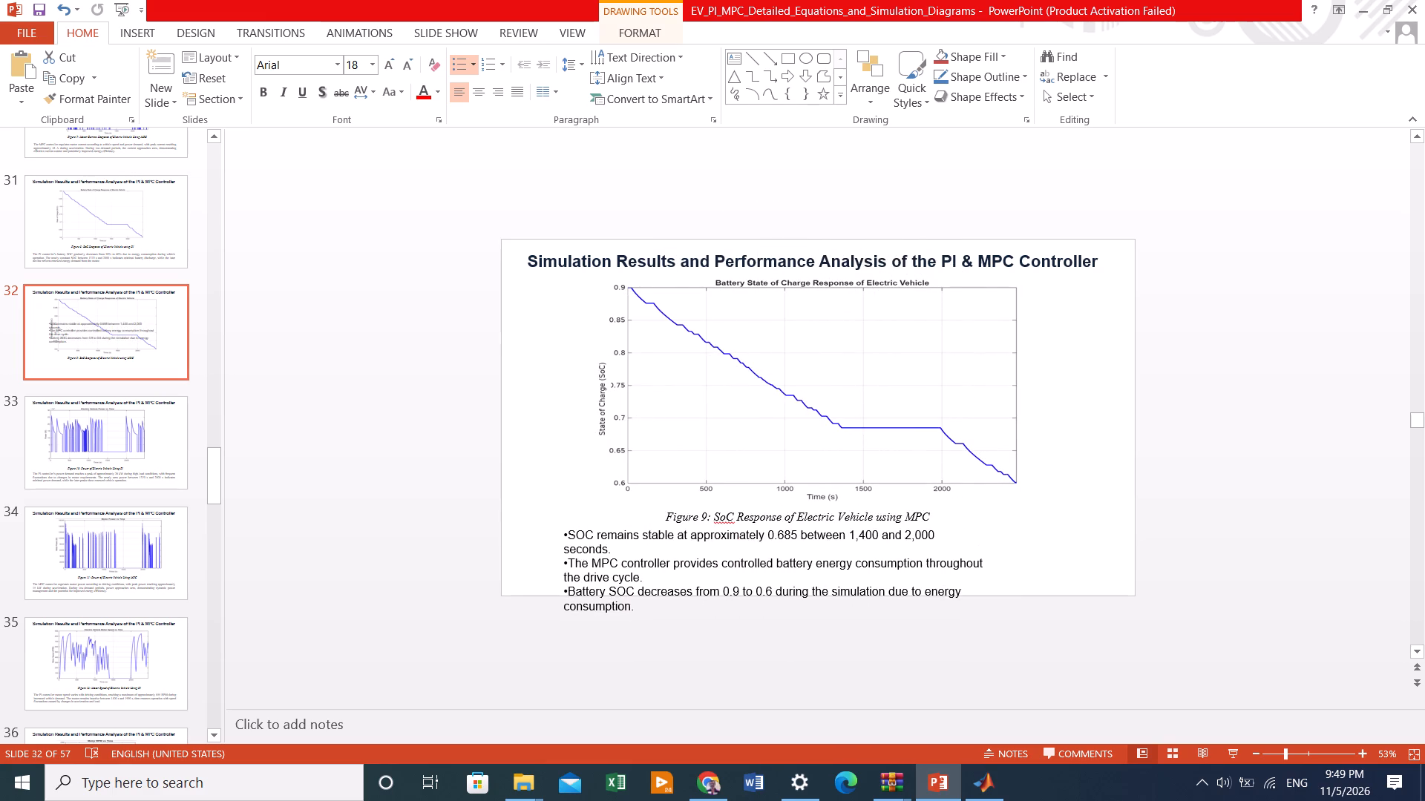
{"action": "left_click_drag", "start_coordinate": [800, 521], "coordinate": [802, 514]}
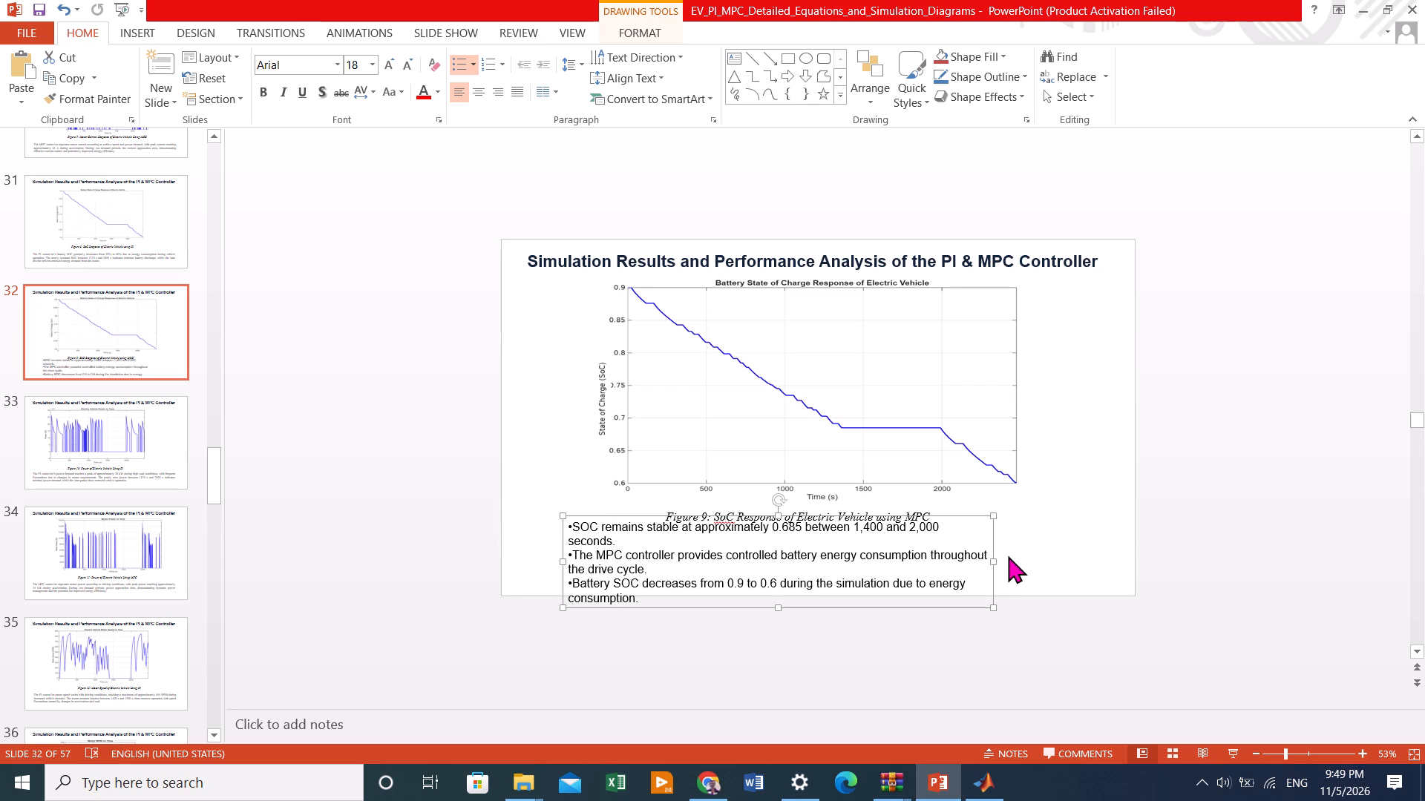
{"action": "left_click_drag", "start_coordinate": [991, 562], "coordinate": [1088, 565]}
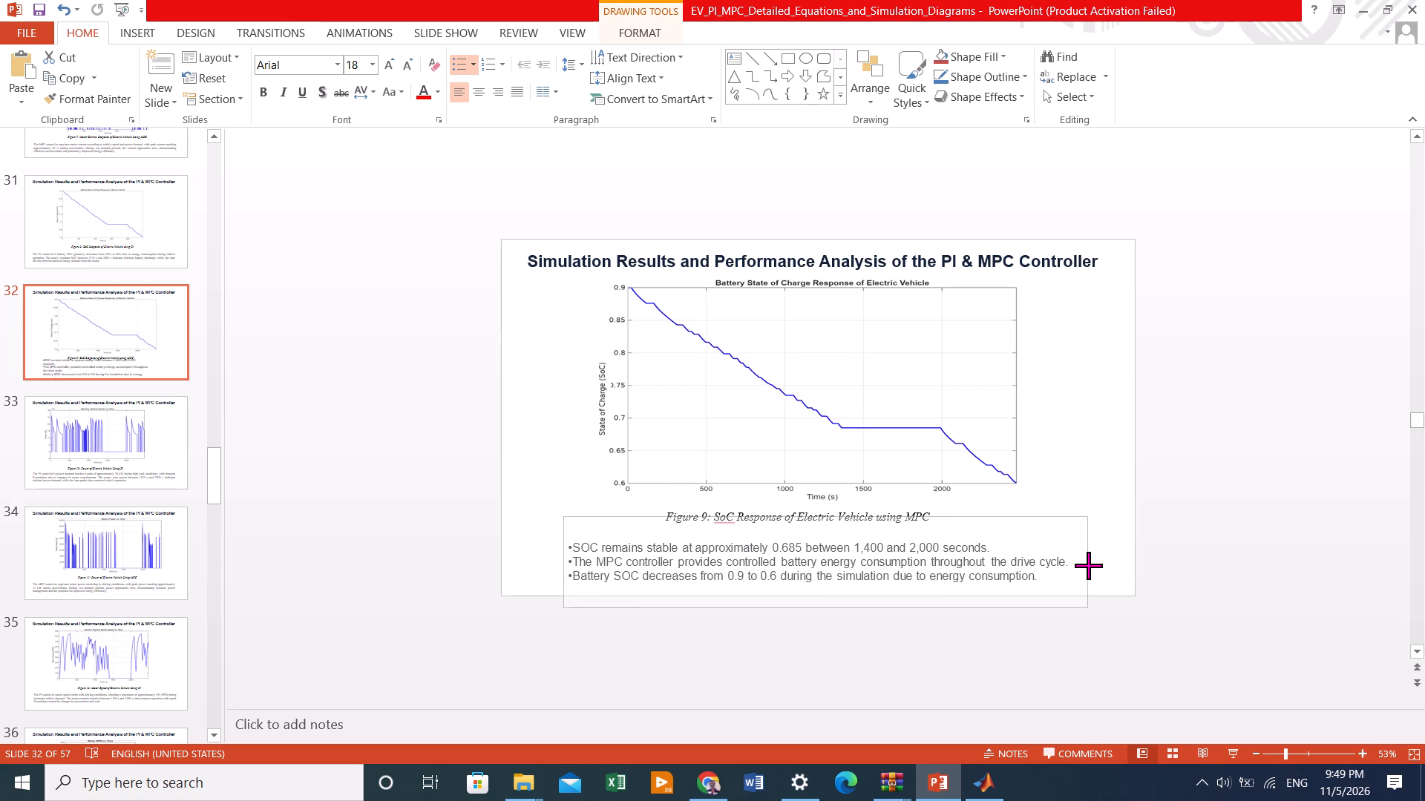
{"action": "left_click_drag", "start_coordinate": [1088, 565], "coordinate": [1085, 560]}
{"action": "left_click_drag", "start_coordinate": [771, 559], "coordinate": [750, 547]}
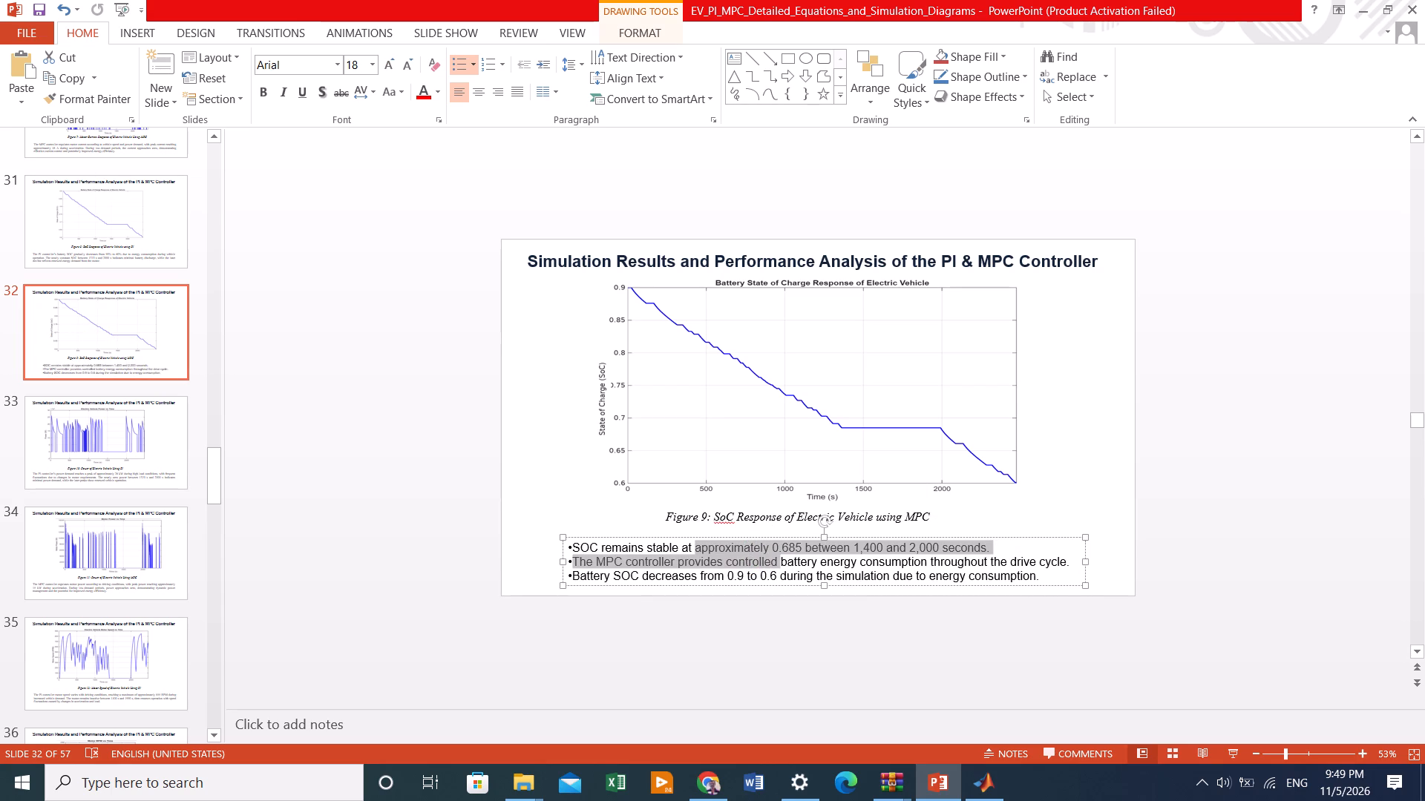
{"action": "left_click_drag", "start_coordinate": [563, 549], "coordinate": [532, 544]}
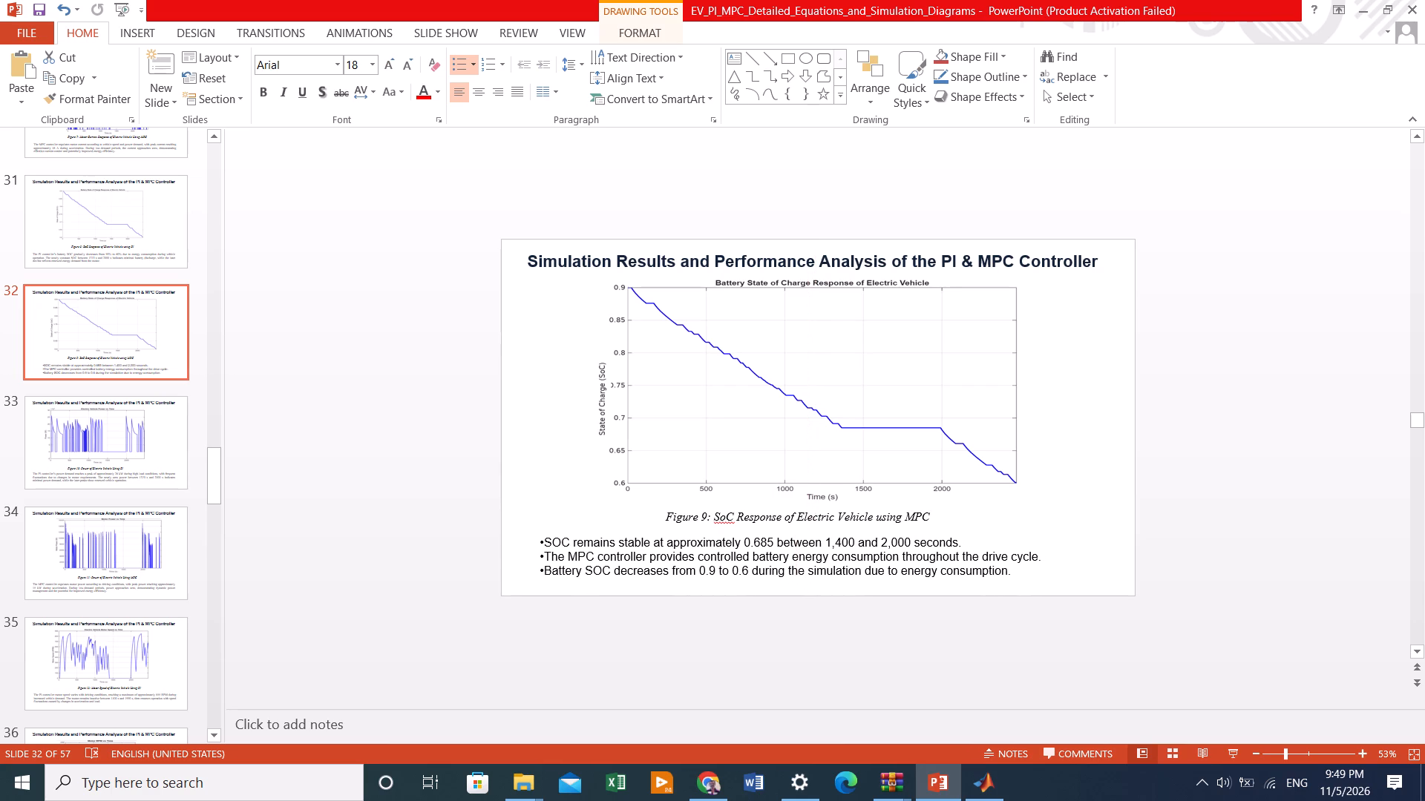
{"action": "left_click_drag", "start_coordinate": [532, 544], "coordinate": [528, 544]}
{"action": "left_click", "coordinate": [650, 561]}
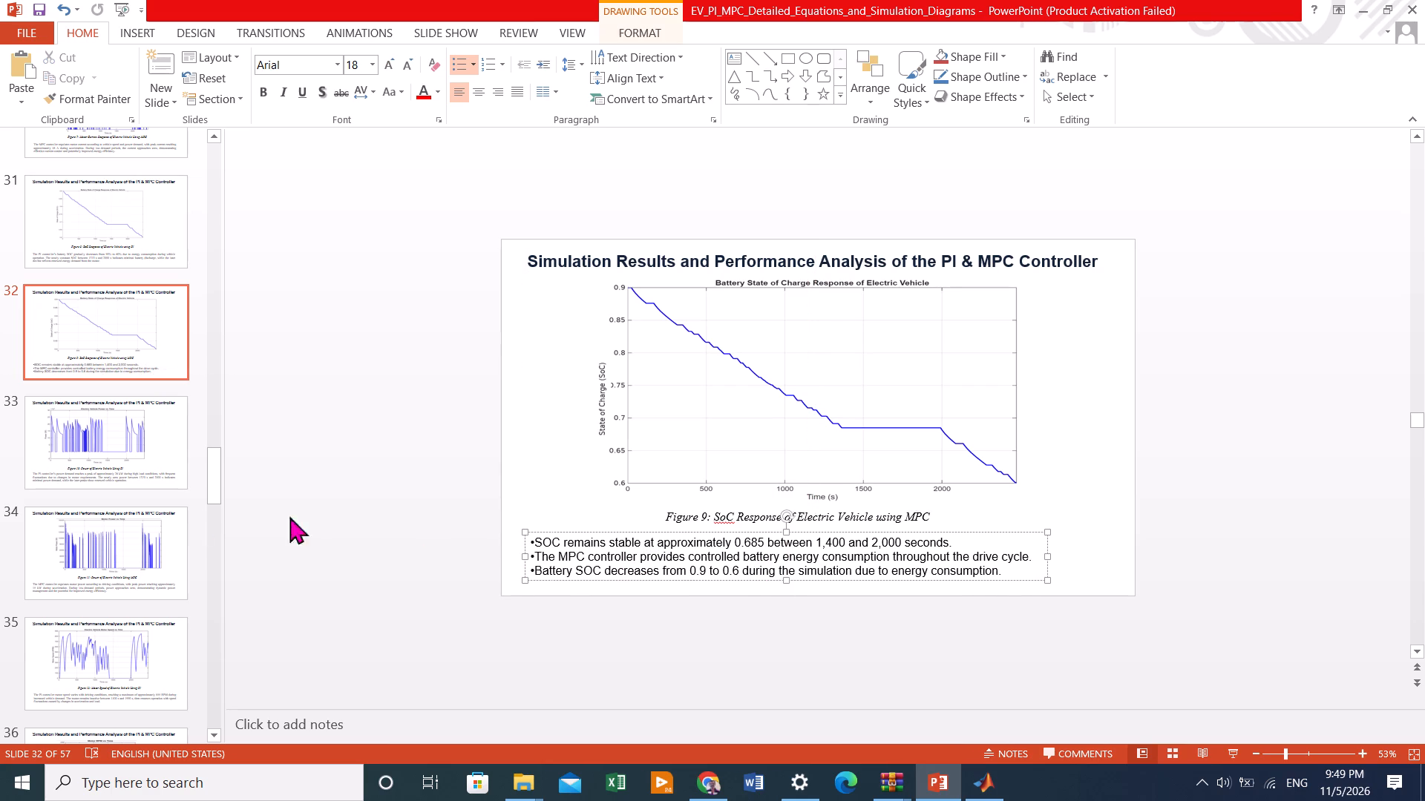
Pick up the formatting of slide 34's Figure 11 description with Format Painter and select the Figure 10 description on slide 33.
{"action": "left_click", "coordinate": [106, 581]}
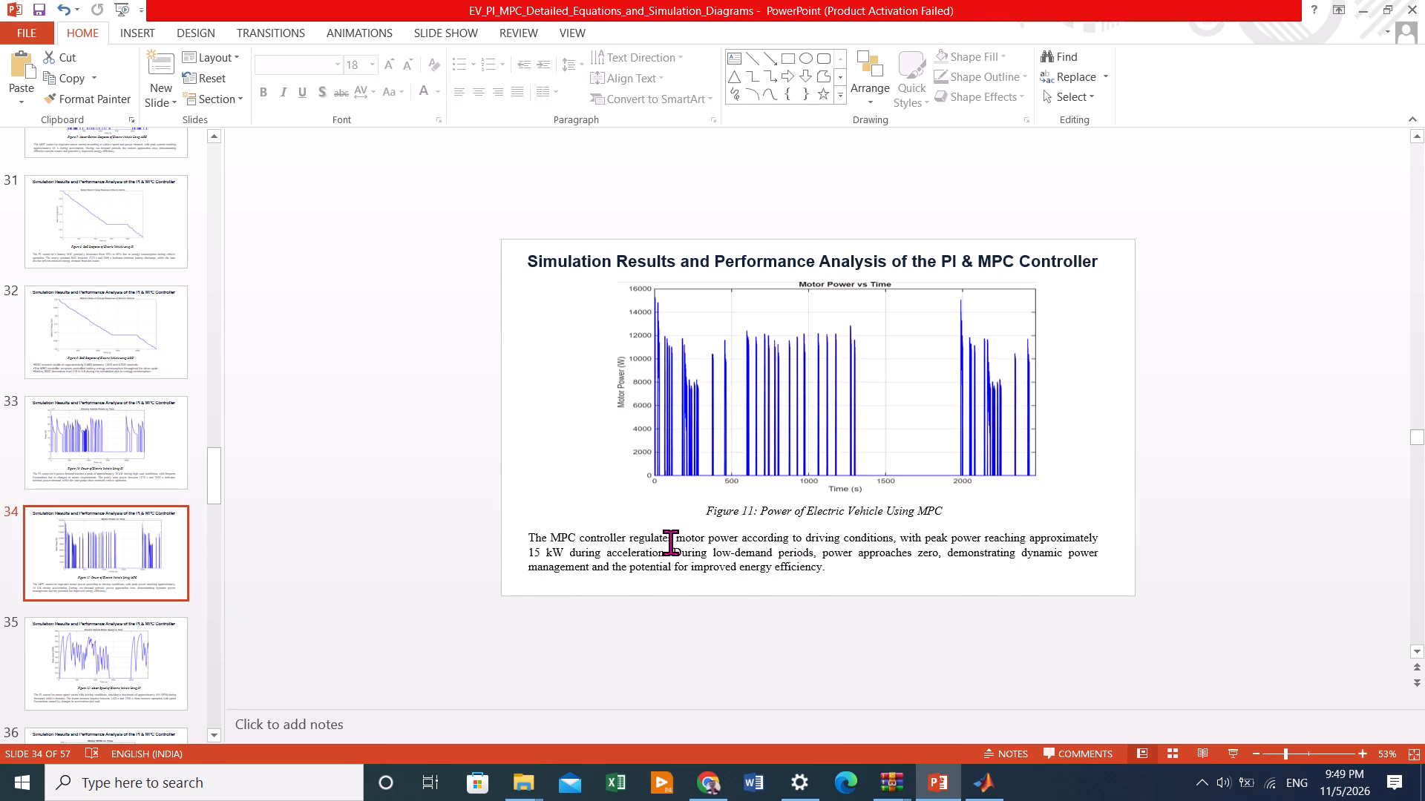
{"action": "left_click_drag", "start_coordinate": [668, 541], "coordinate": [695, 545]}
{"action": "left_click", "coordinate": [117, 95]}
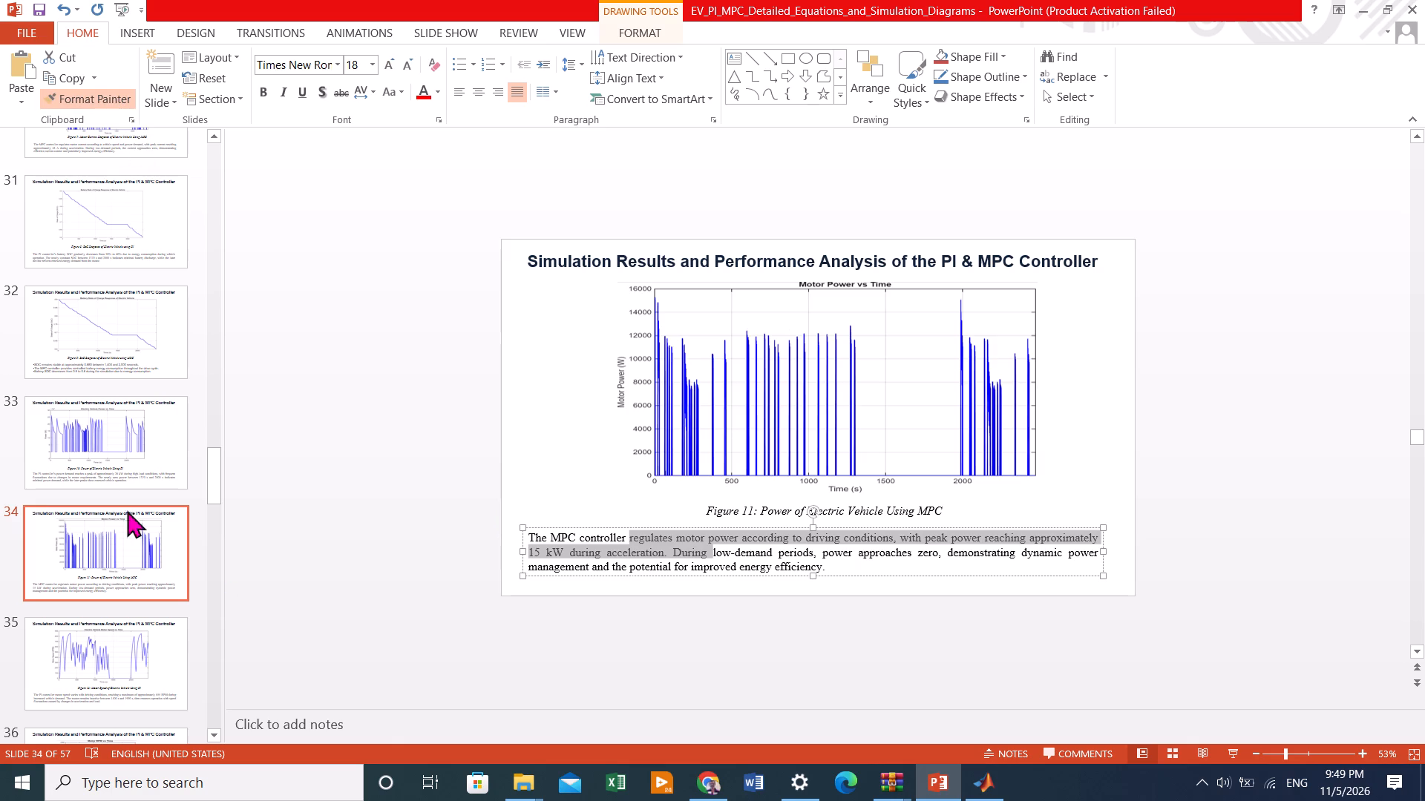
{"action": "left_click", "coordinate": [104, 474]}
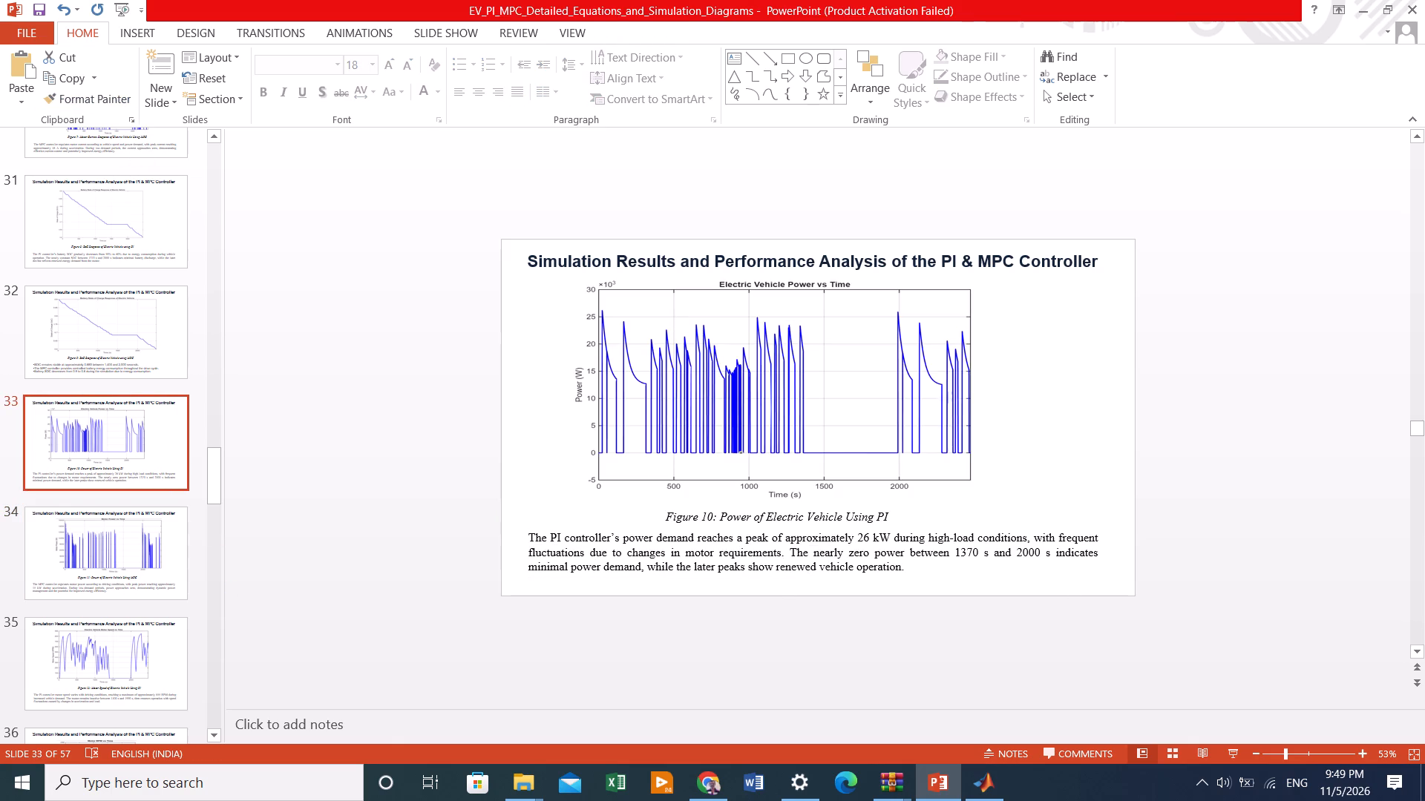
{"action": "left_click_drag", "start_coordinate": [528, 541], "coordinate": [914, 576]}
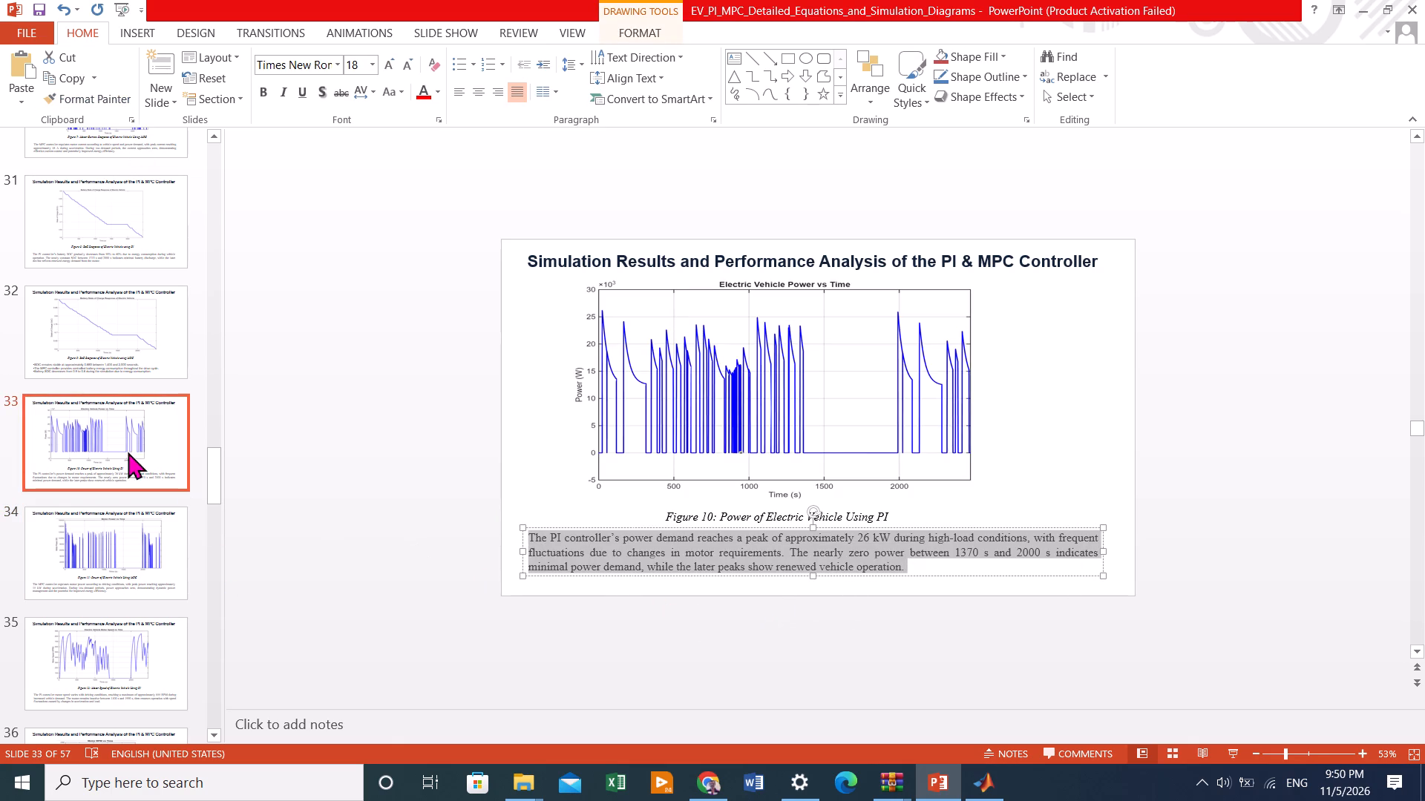
Save the presentation.
{"action": "left_click", "coordinate": [45, 4]}
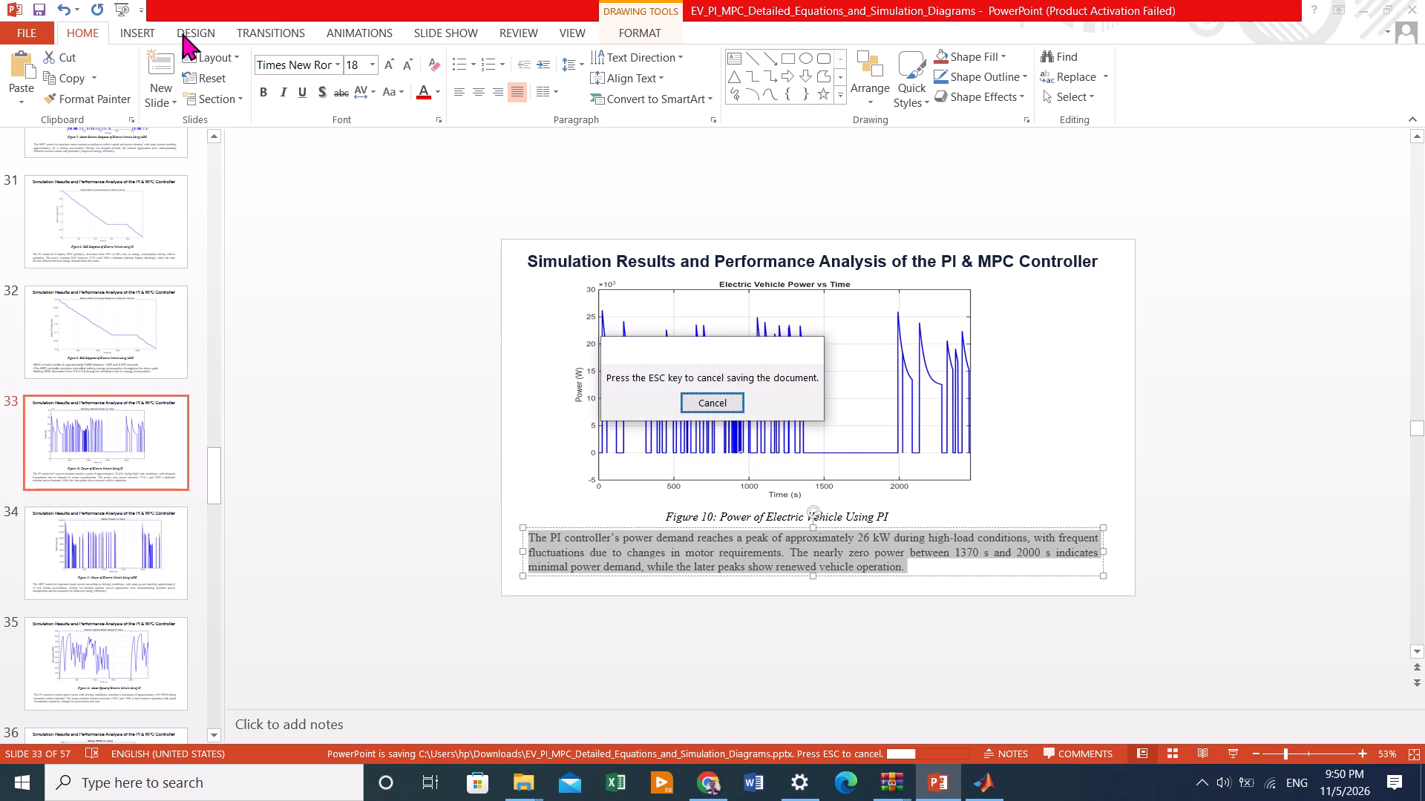
Run the slide show from the first slide and review the contents, objectives, PI-based model and PI controller slides.
{"action": "left_click", "coordinate": [431, 29]}
{"action": "left_click", "coordinate": [41, 67]}
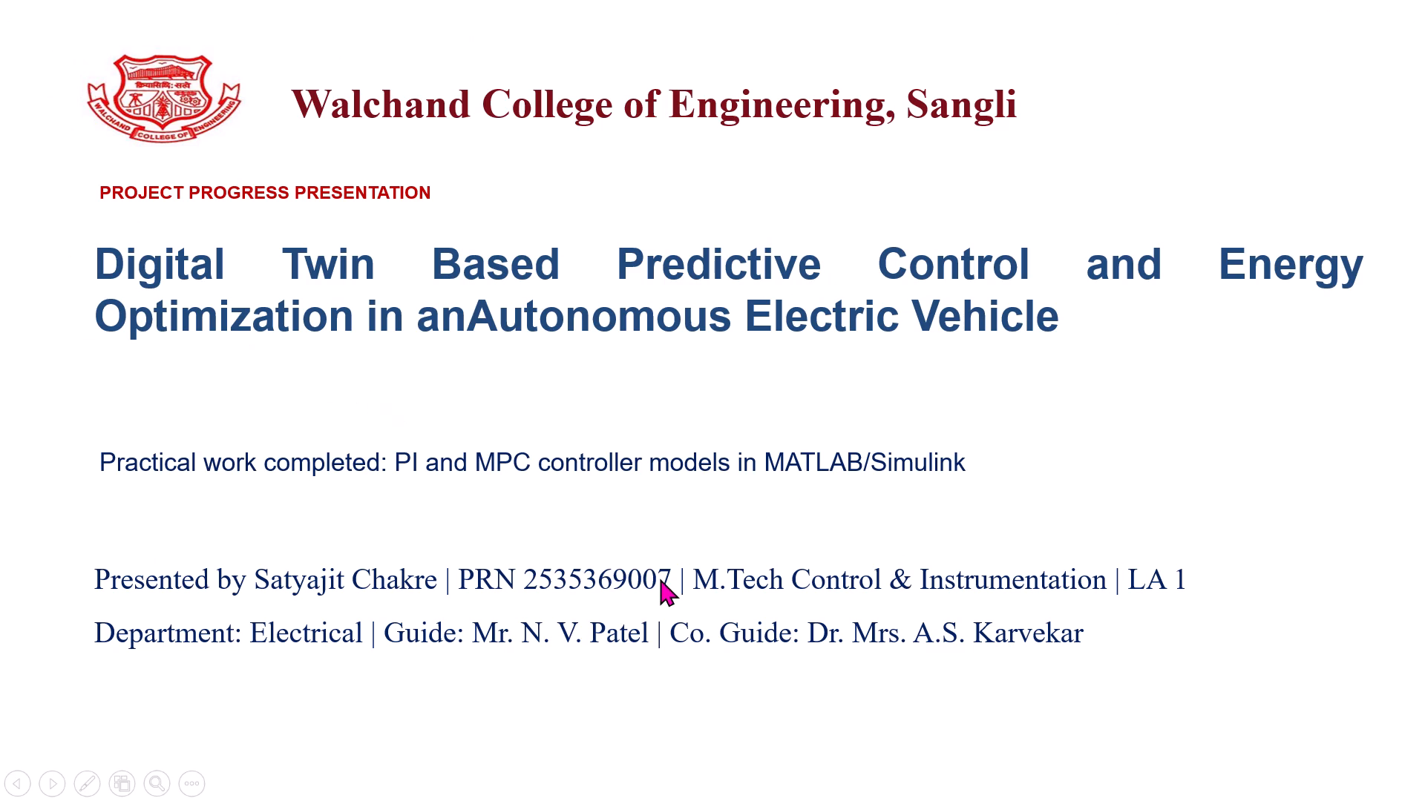
{"action": "key", "text": "Right"}
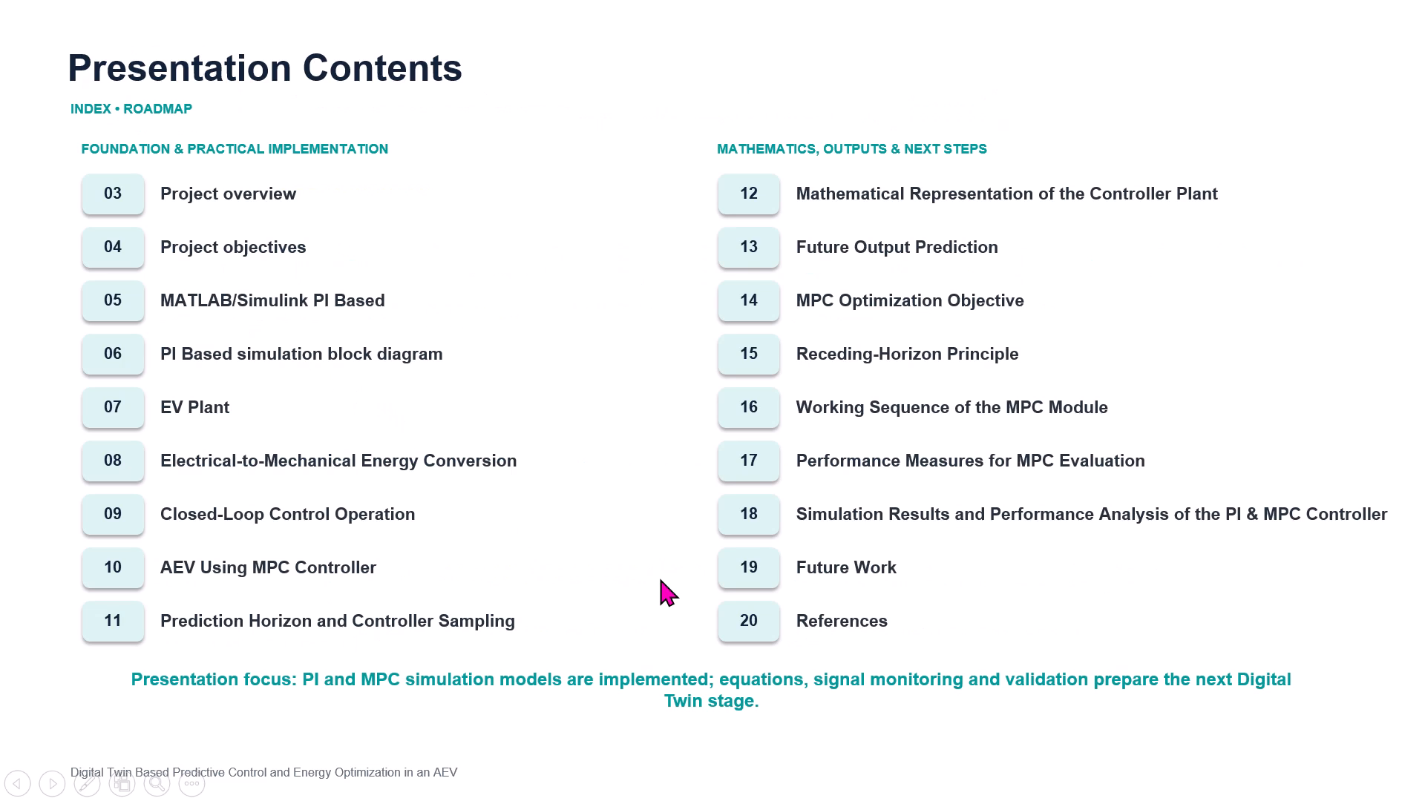
{"action": "key", "text": "Right"}
{"action": "key", "text": "Right"}
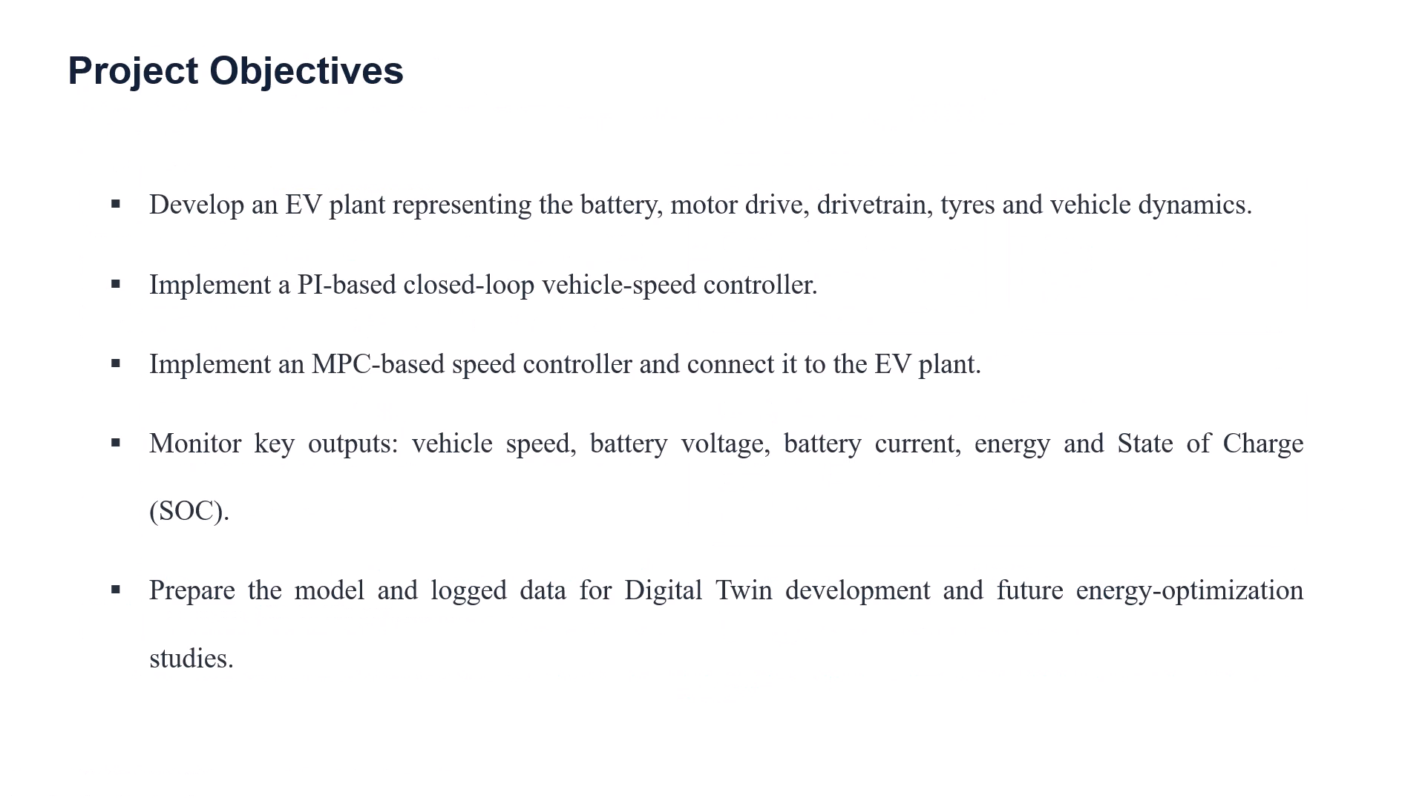
{"action": "key", "text": "Right"}
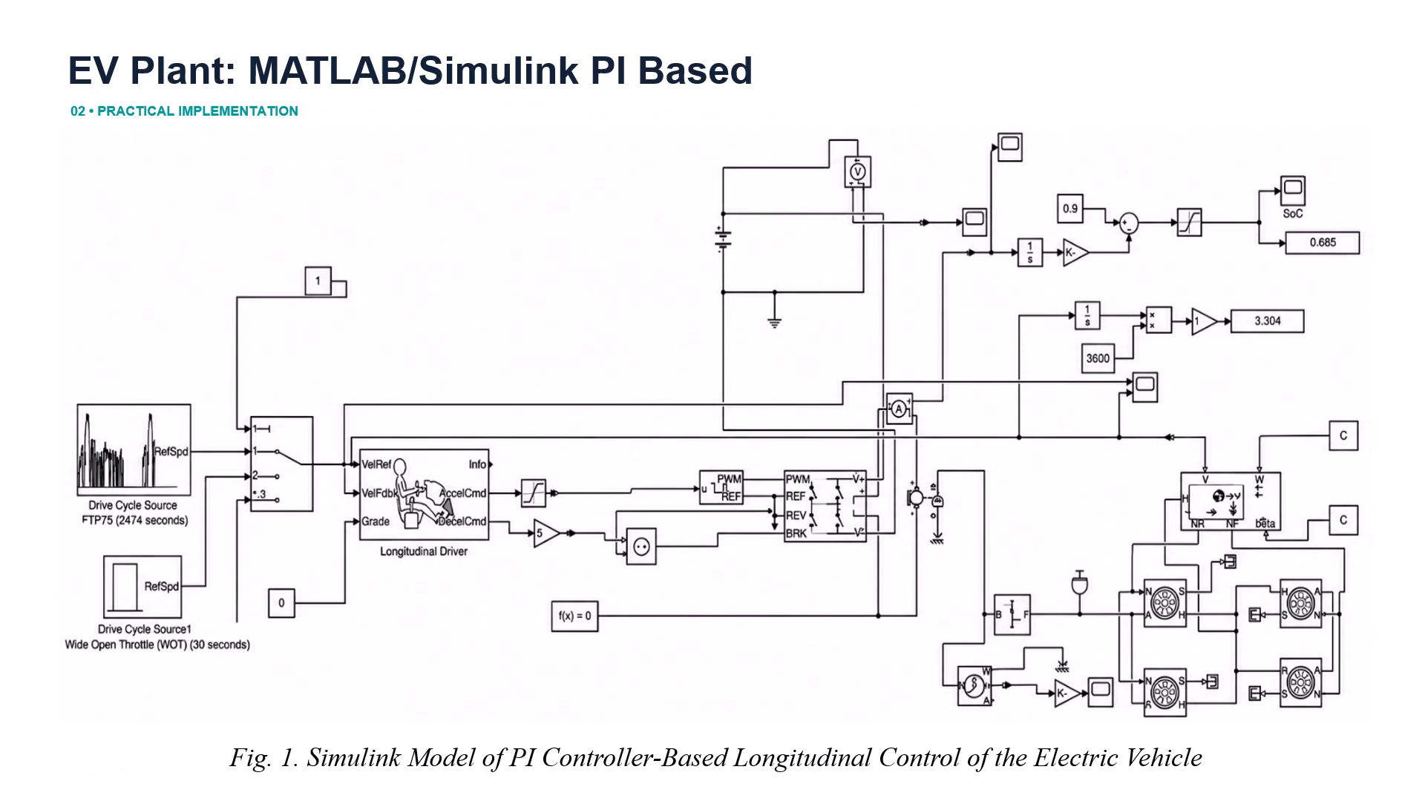
{"action": "key", "text": "Right"}
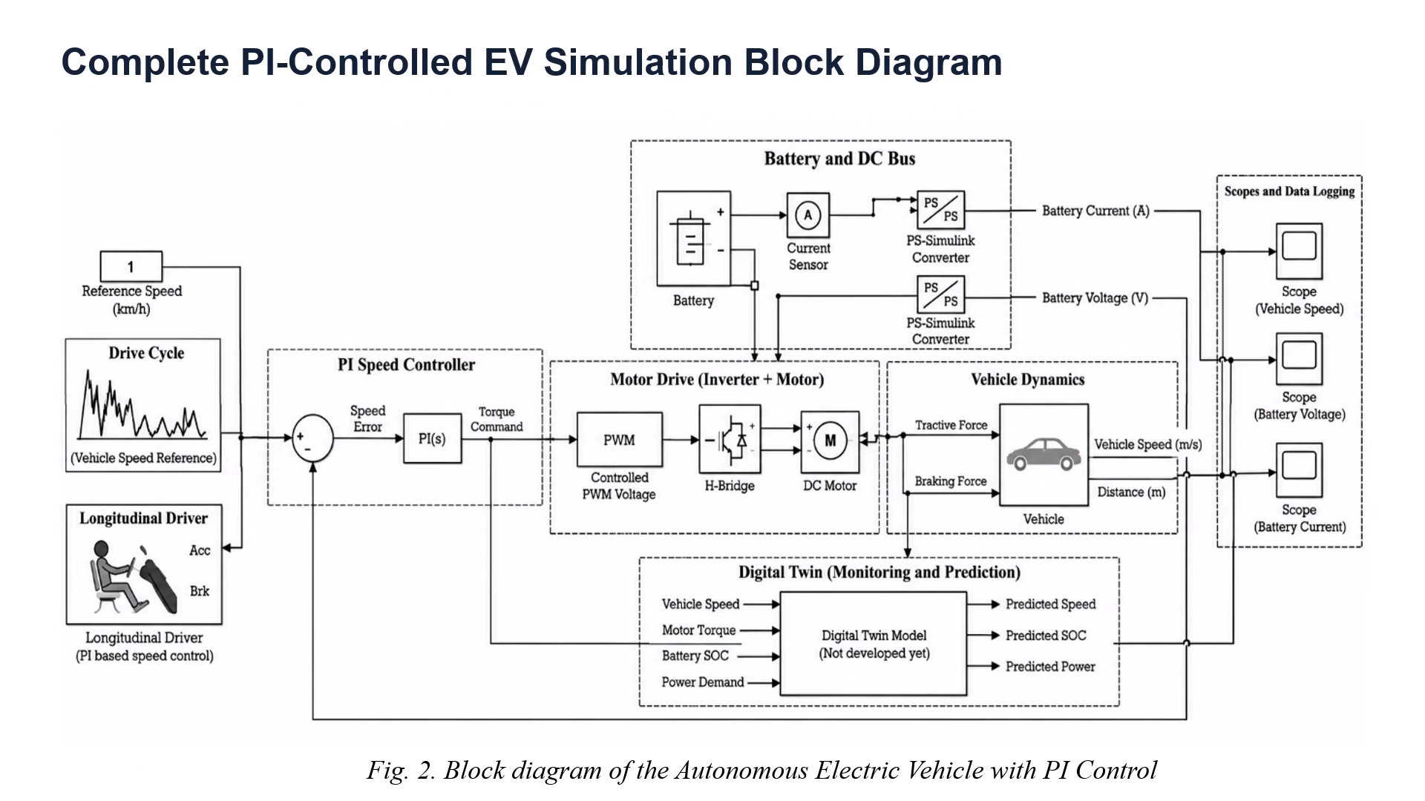
{"action": "key", "text": "Right"}
{"action": "key", "text": "Right"}
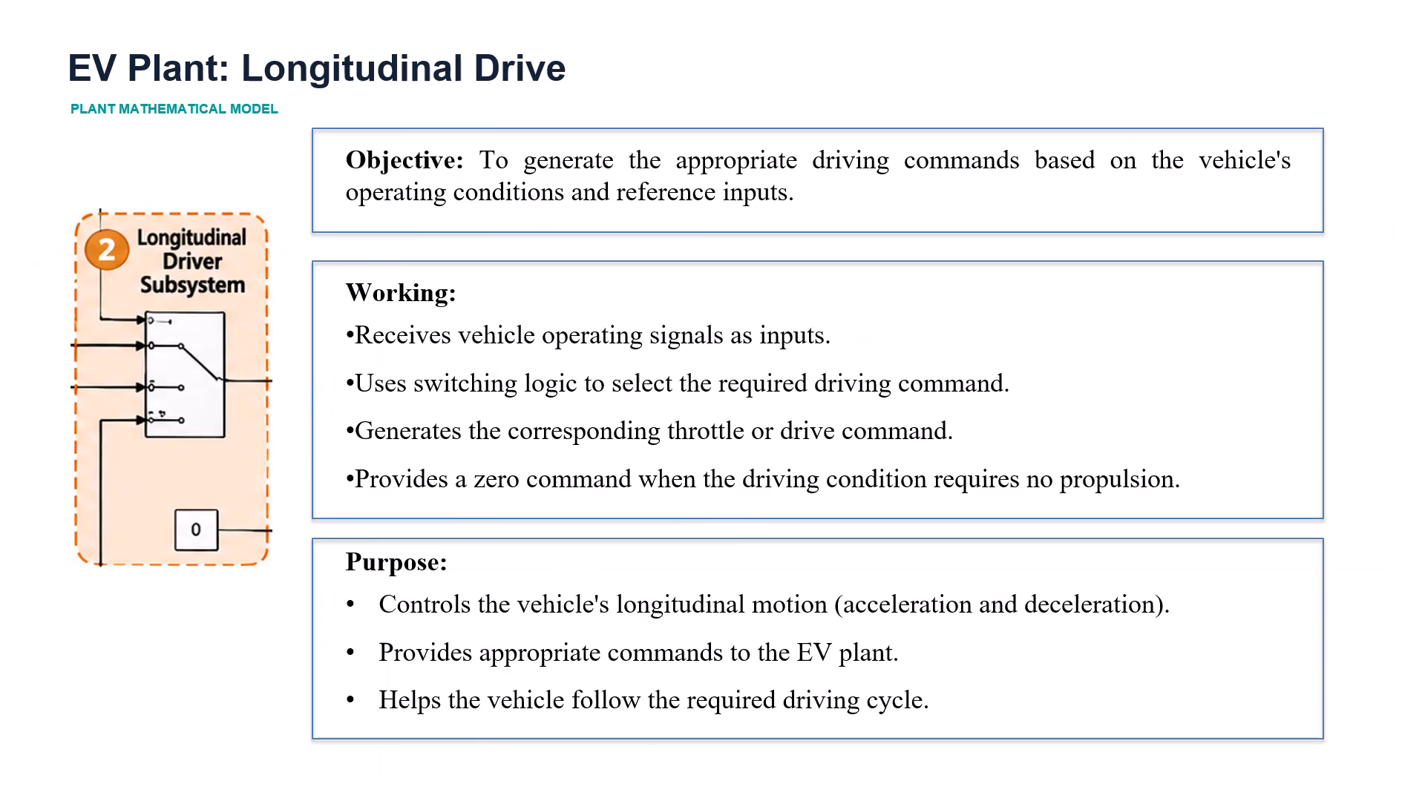
{"action": "key", "text": "Right"}
{"action": "key", "text": "Right"}
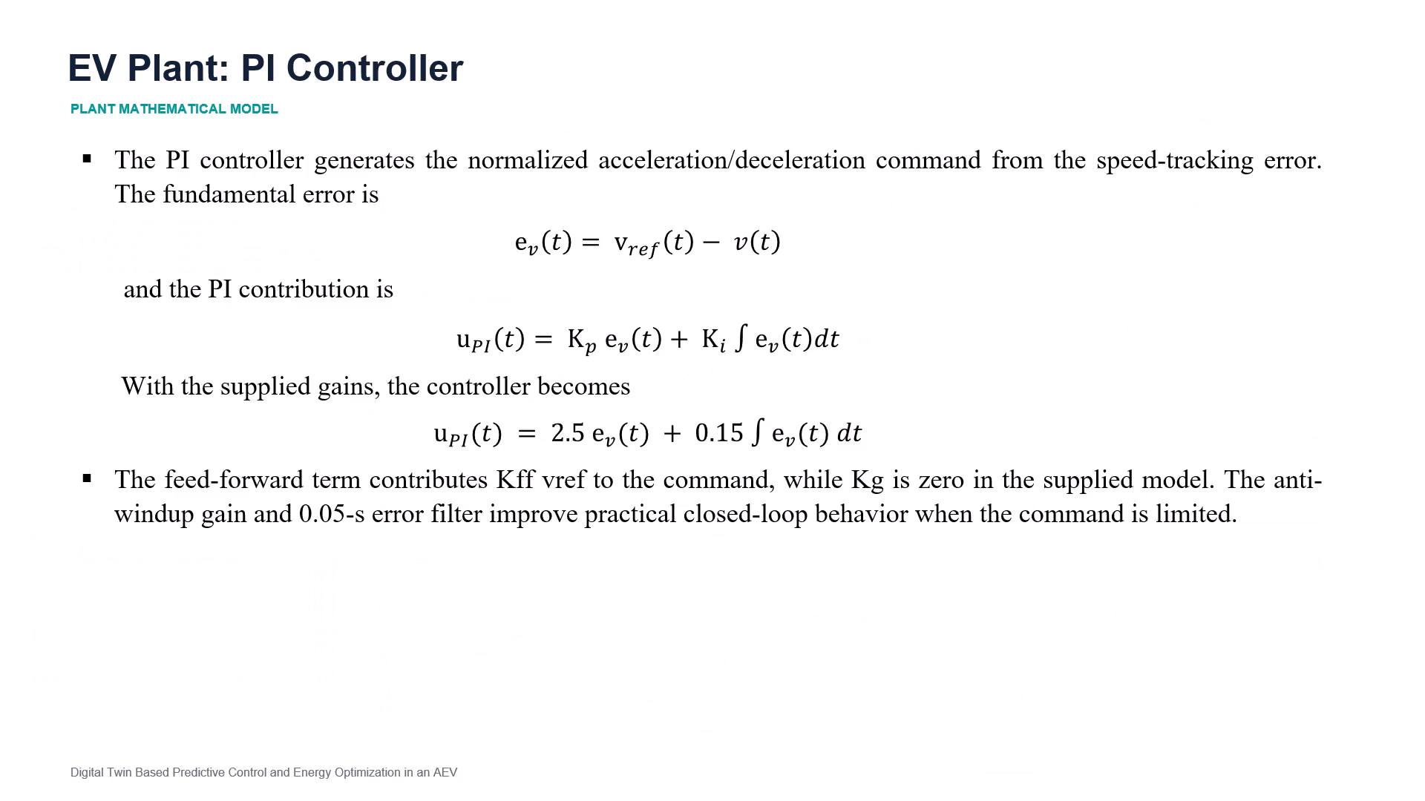
Review the EV plant slides, from the vehicle body, motor and battery to energy conversion and closed-loop control operation.
{"action": "key", "text": "Right"}
{"action": "key", "text": "Right"}
{"action": "key", "text": "Right"}
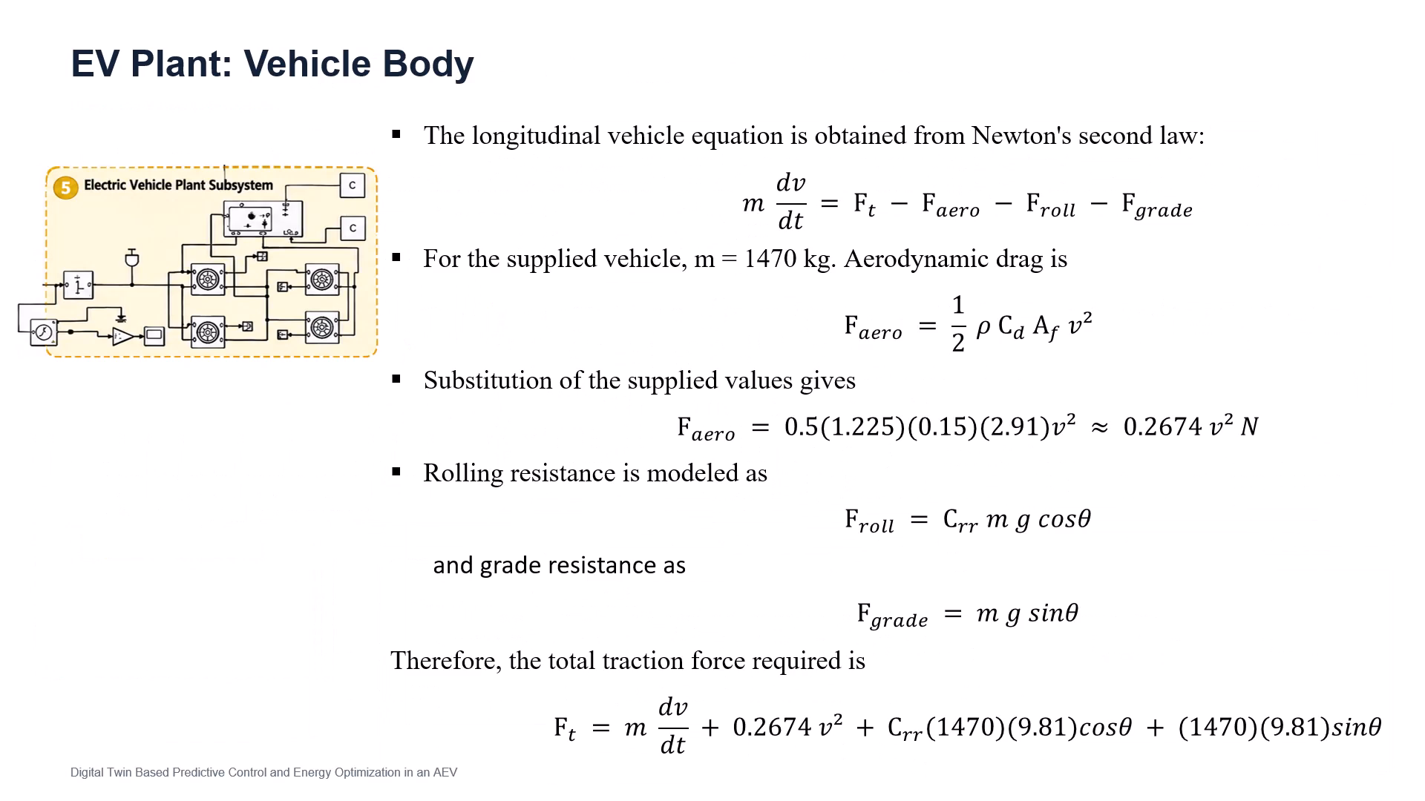
{"action": "key", "text": "Right"}
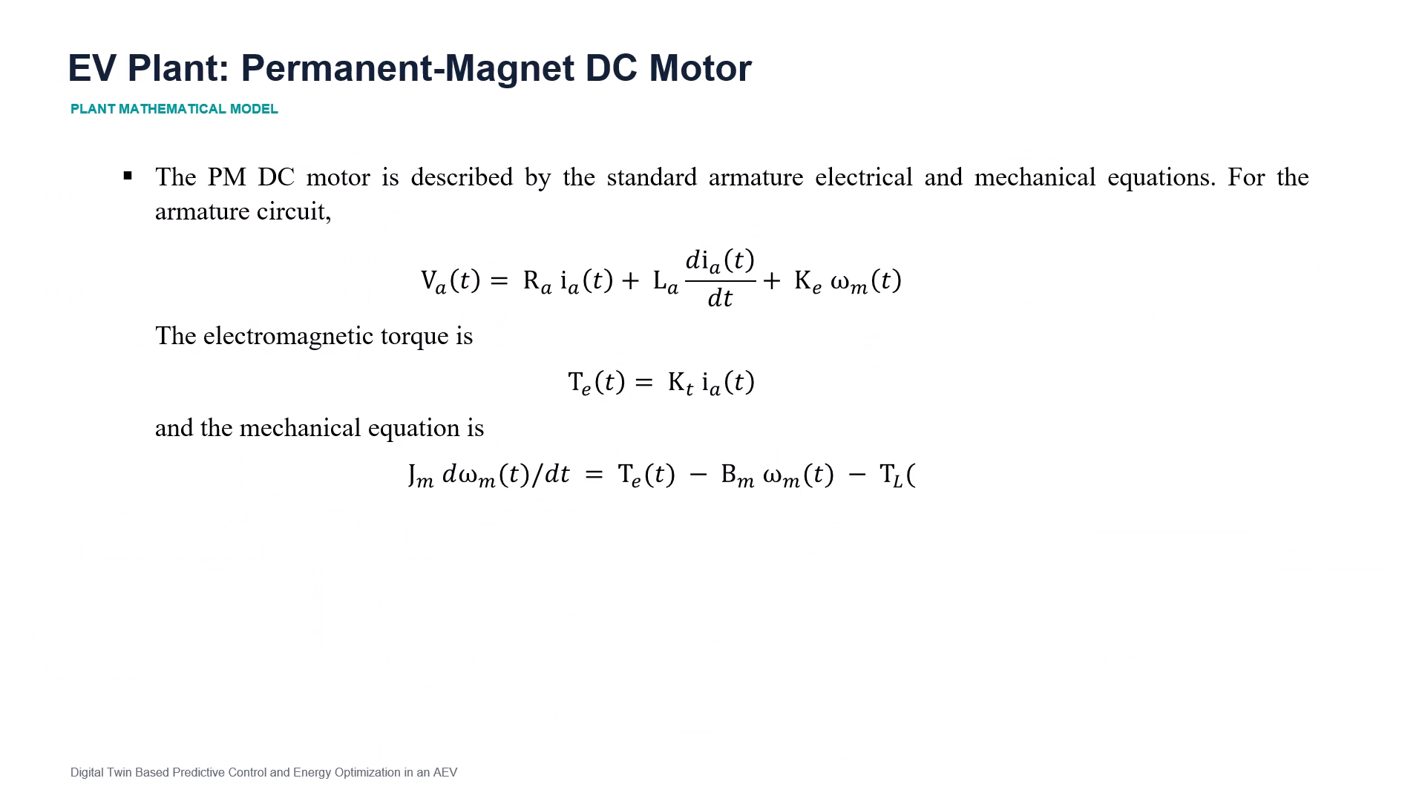
{"action": "left_click", "coordinate": [162, 300]}
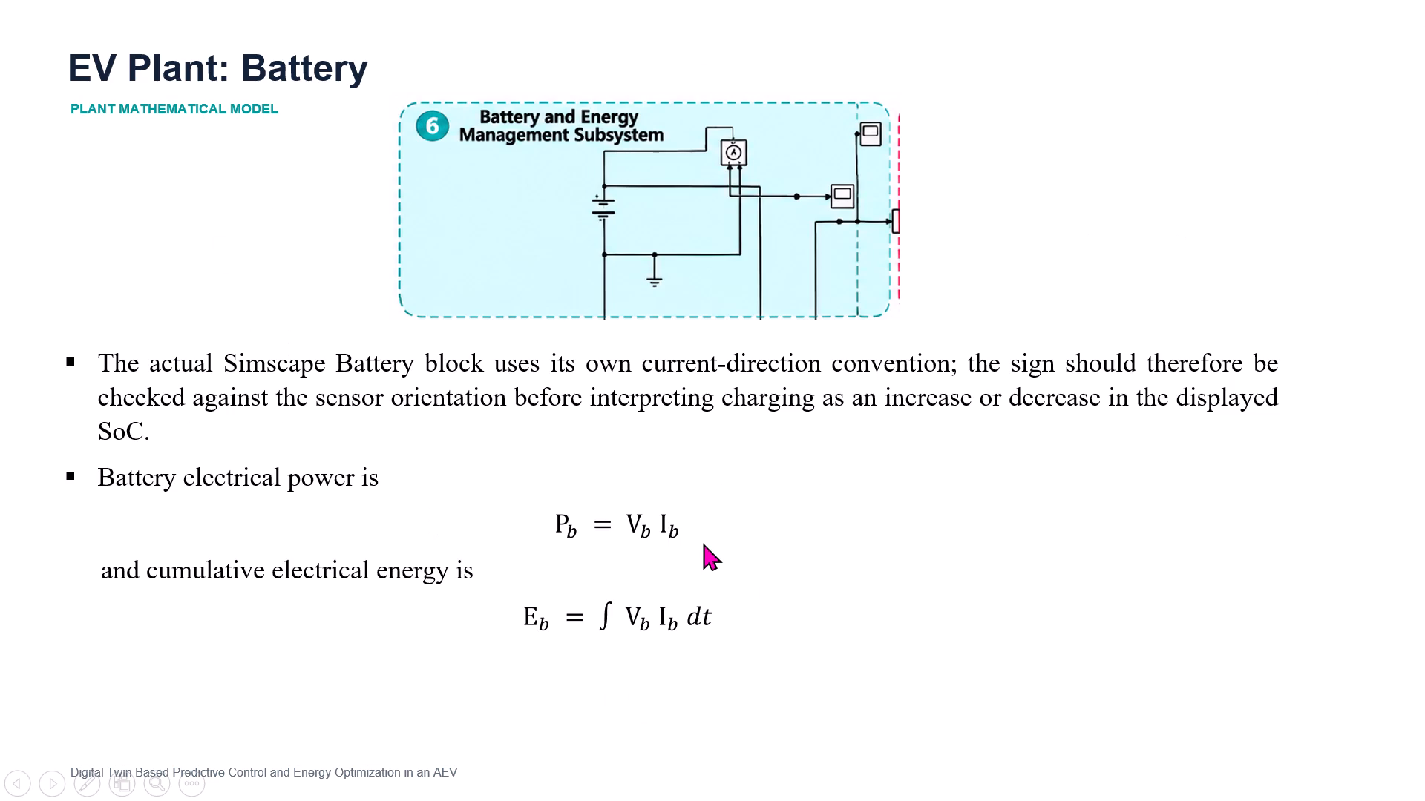
{"action": "key", "text": "Right"}
{"action": "key", "text": "Right"}
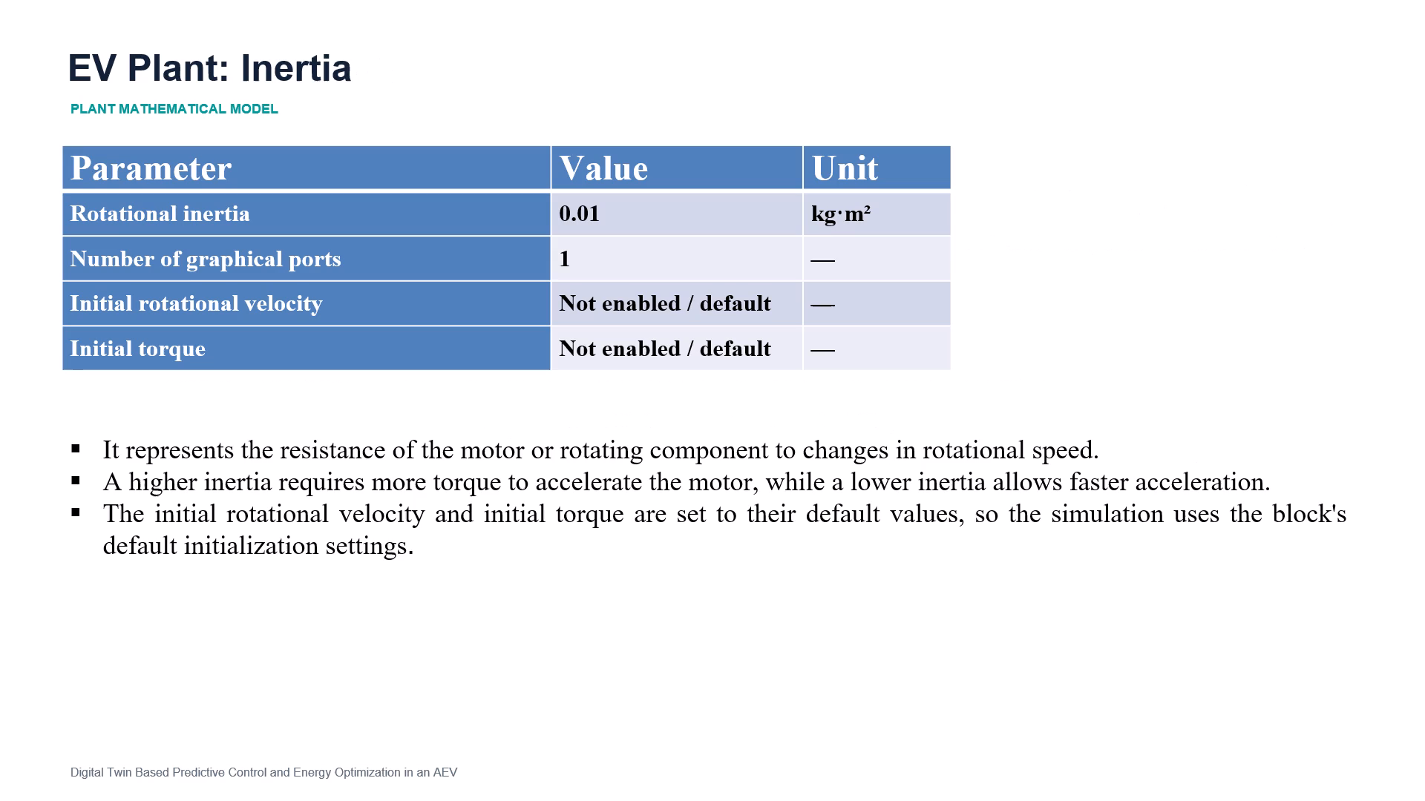
{"action": "key", "text": "Right"}
{"action": "key", "text": "Right"}
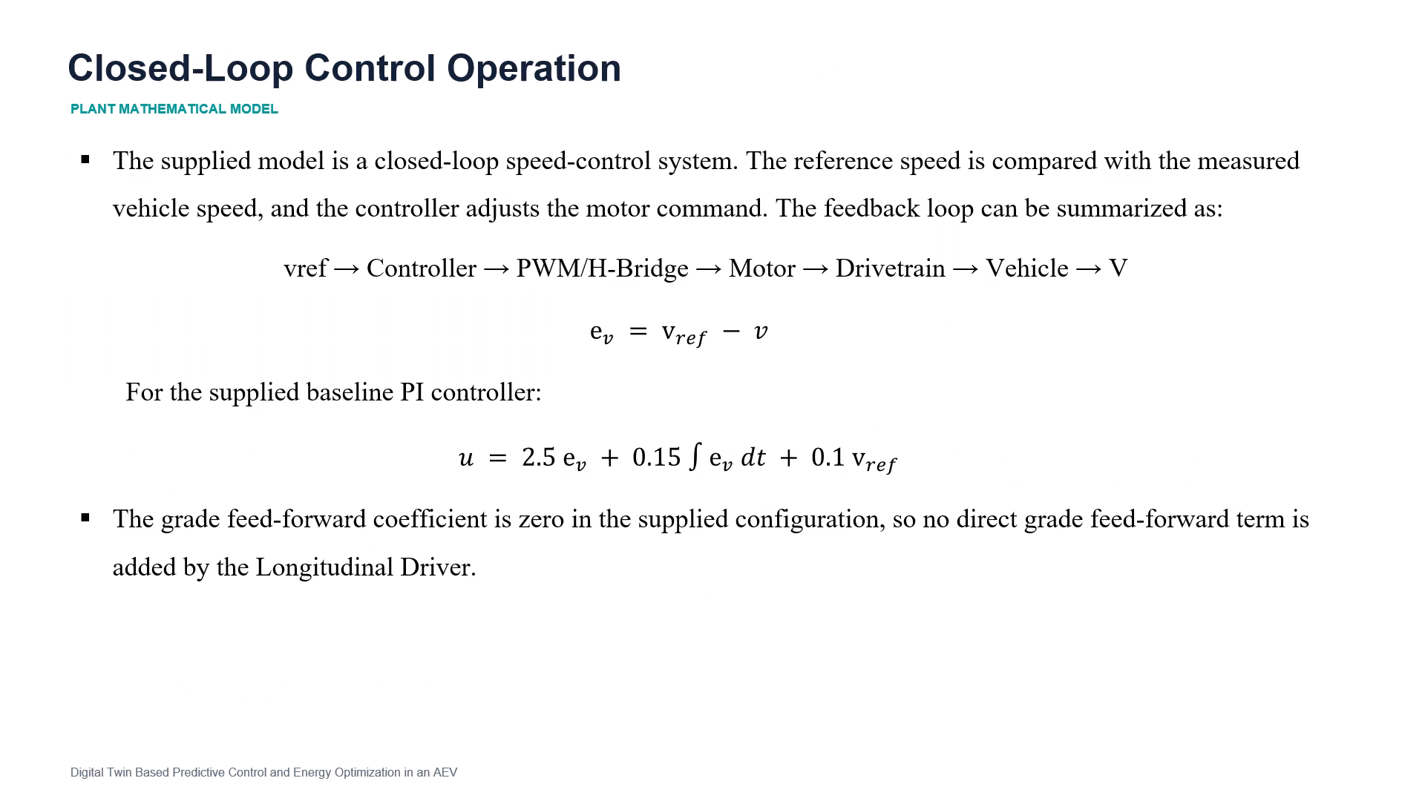
{"action": "key", "text": "Left"}
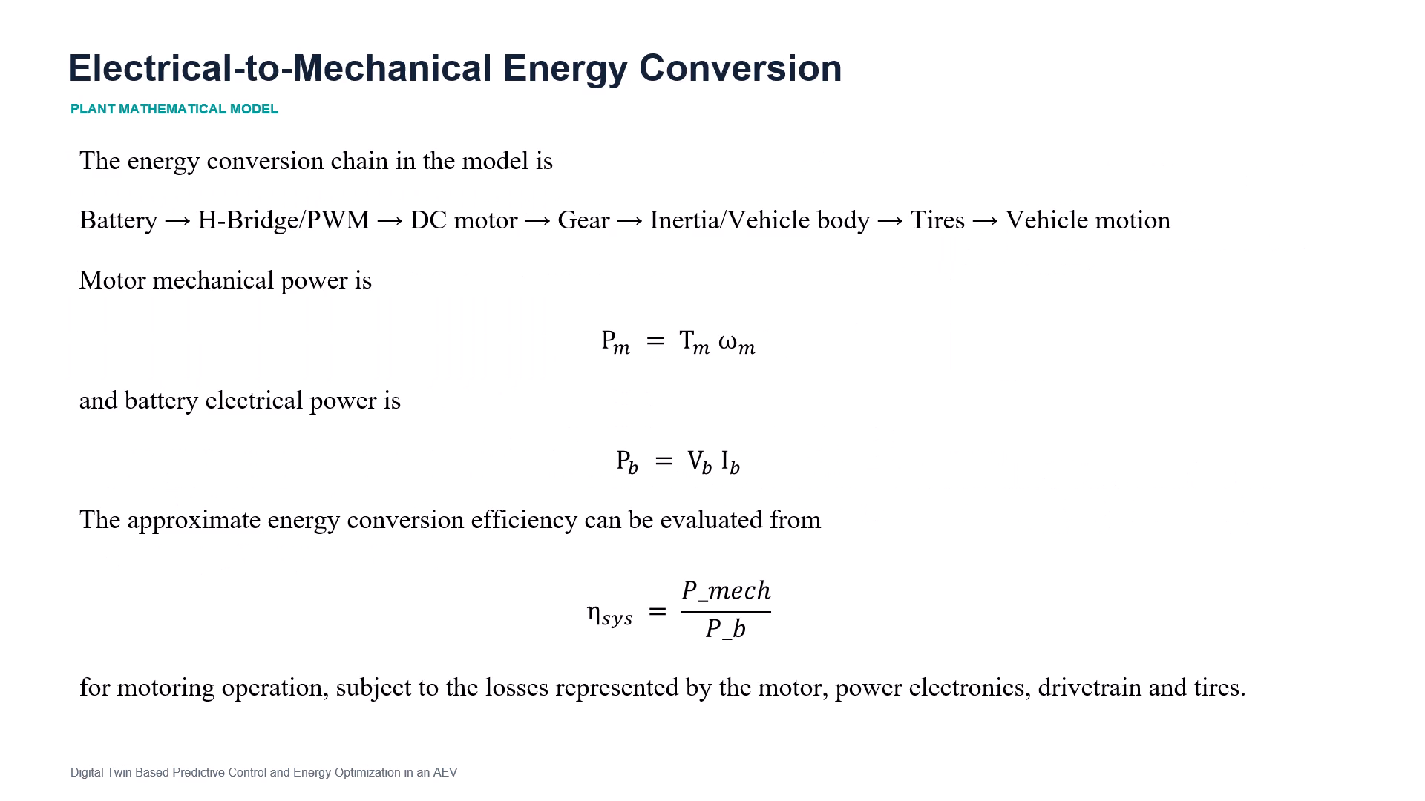
{"action": "key", "text": "Right"}
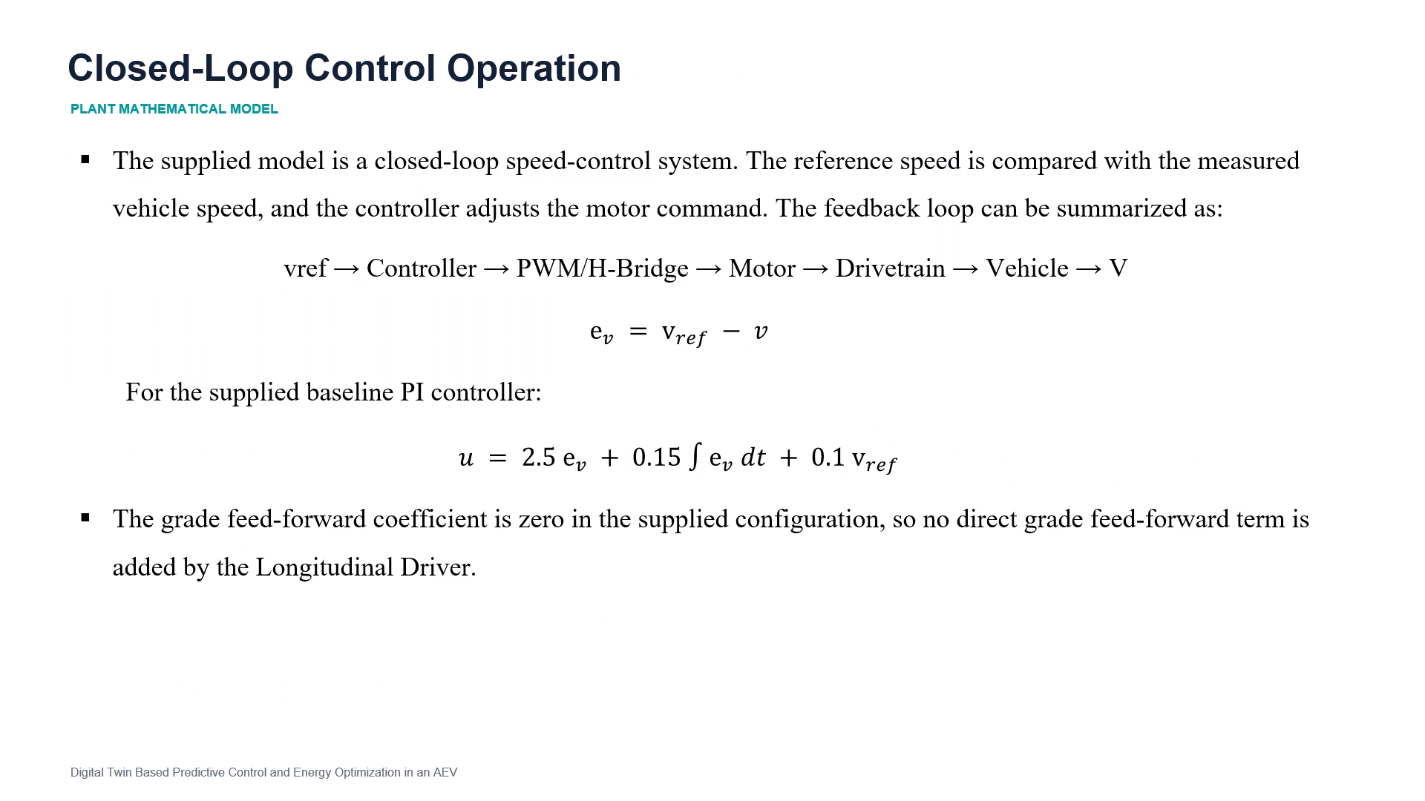
Review the MPC controller slides, from the Simulink implementation through prediction horizon, future output prediction and the MPC working sequence.
{"action": "key", "text": "Right"}
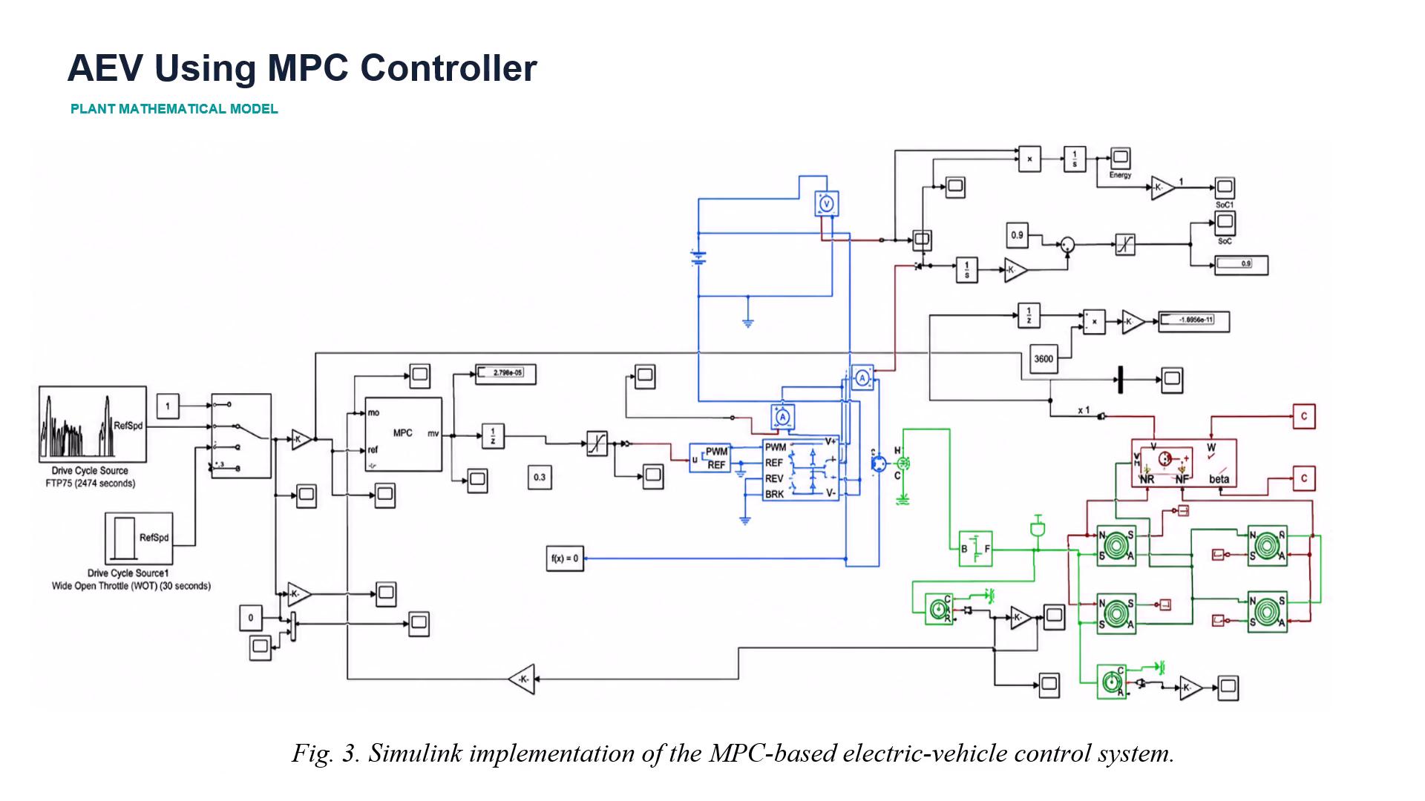
{"action": "key", "text": "Right"}
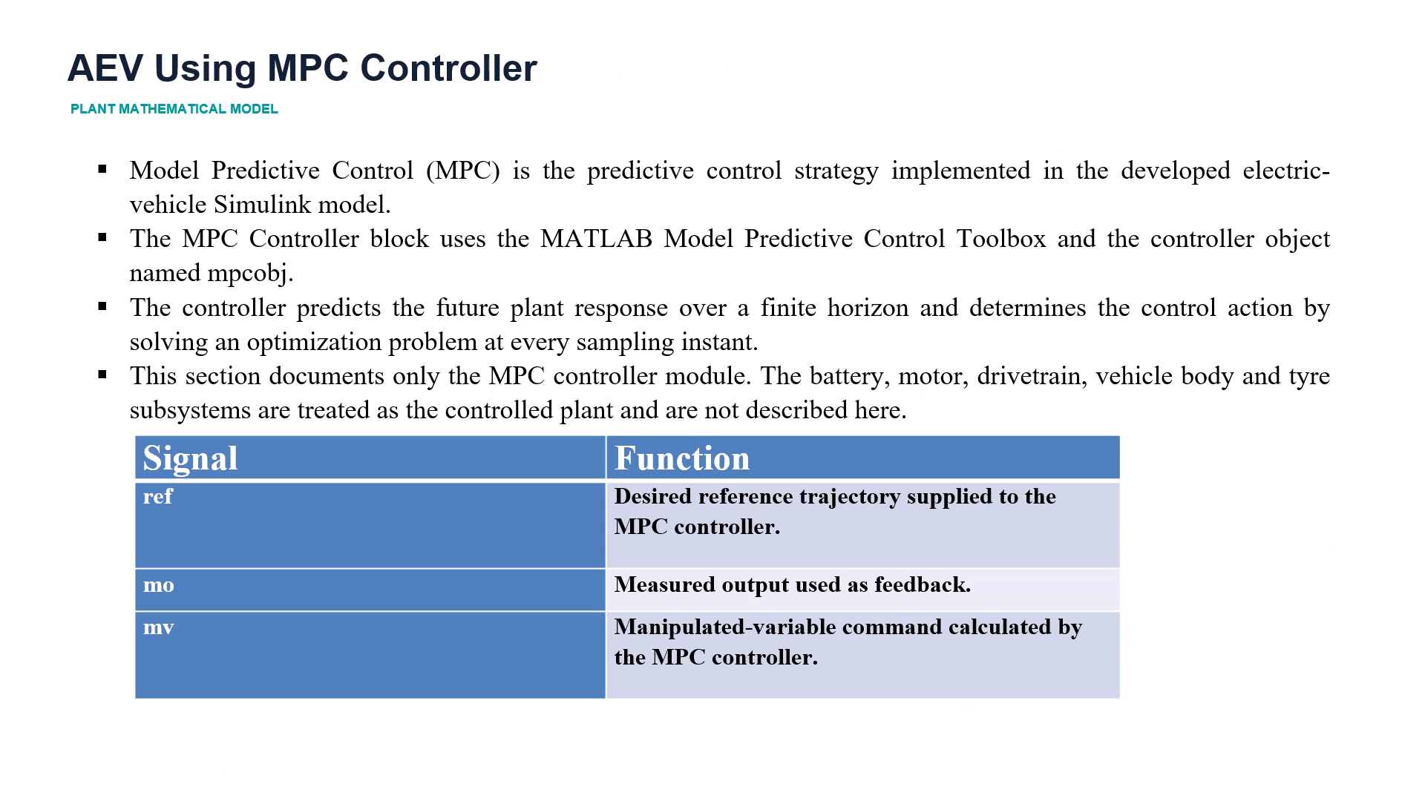
{"action": "key", "text": "Right"}
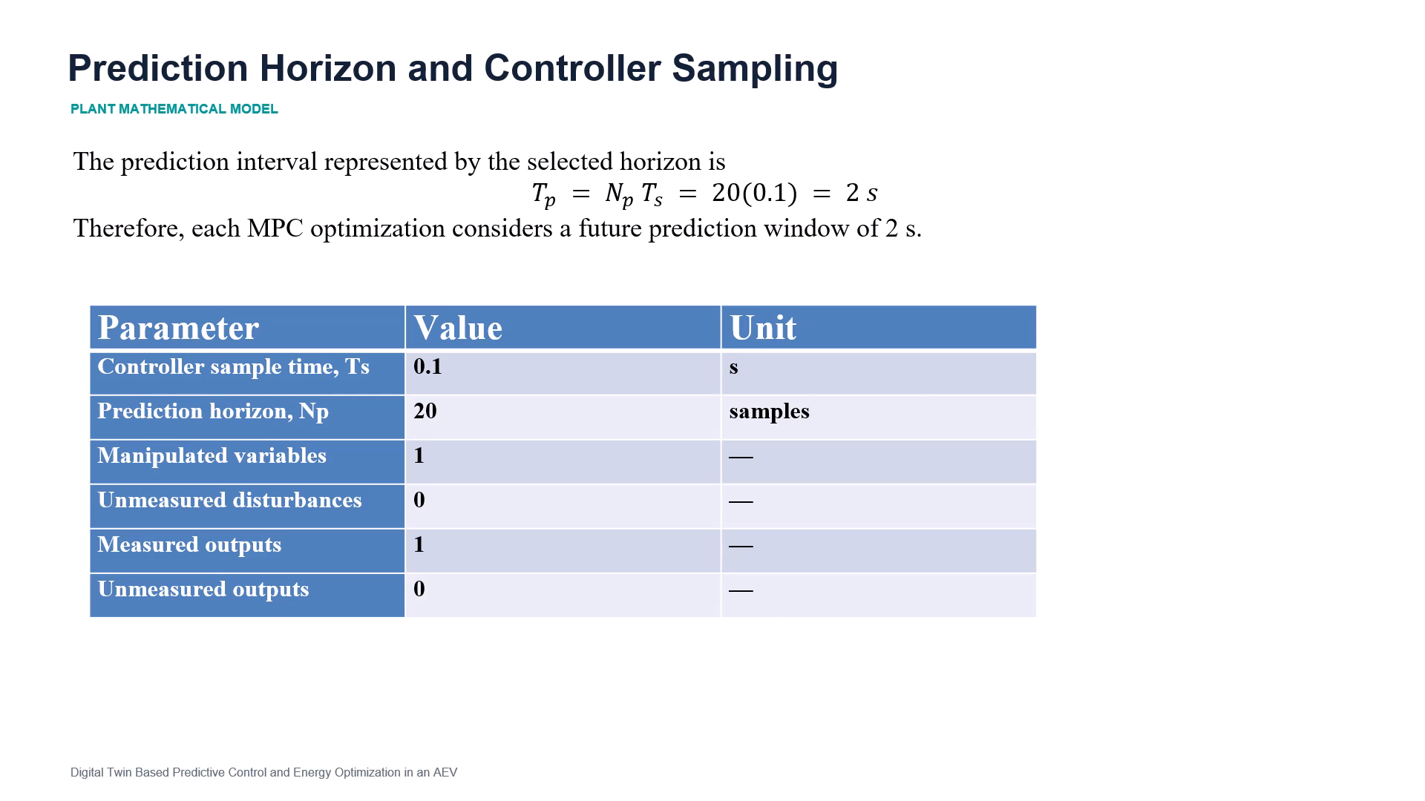
{"action": "key", "text": "Right"}
{"action": "key", "text": "Right"}
{"action": "key", "text": "Left"}
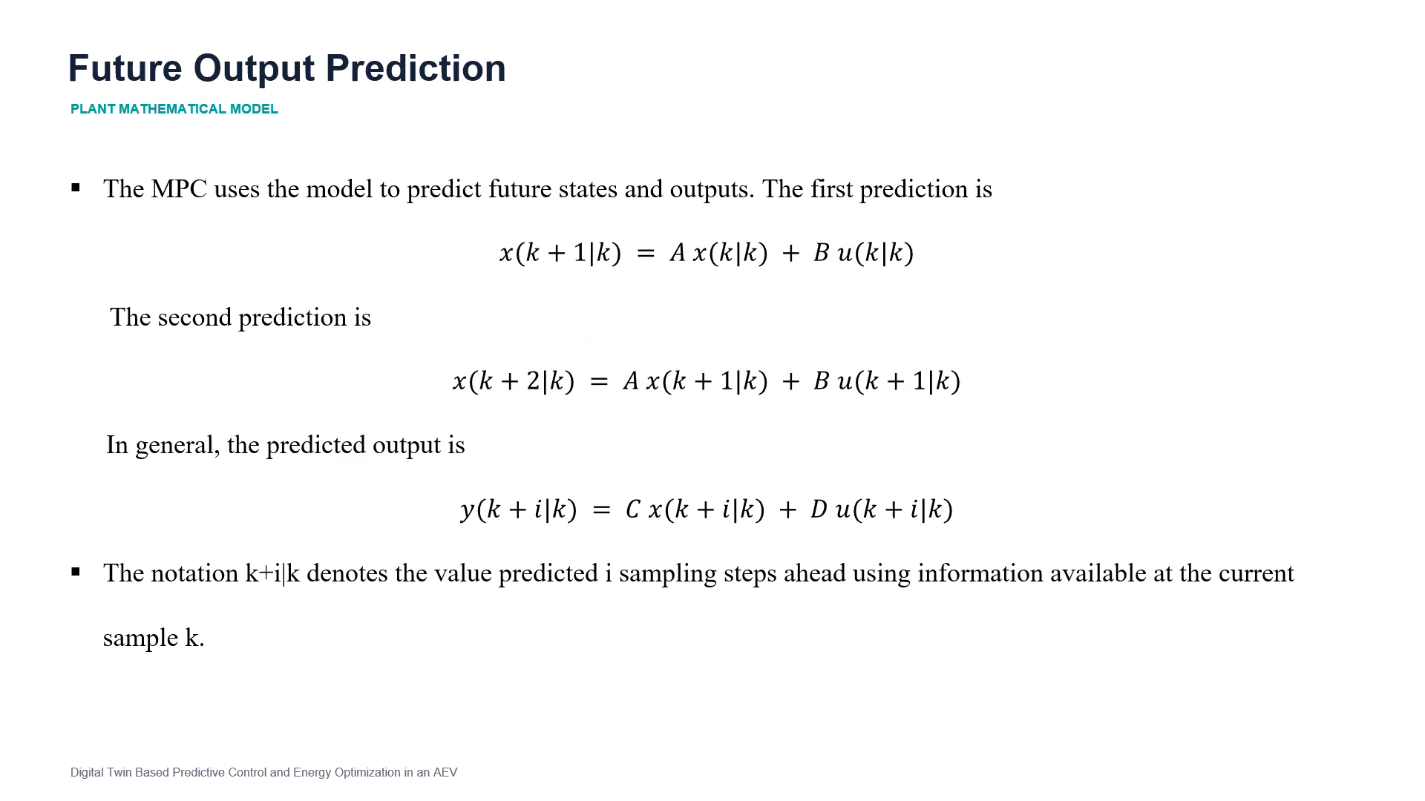
{"action": "key", "text": "Right"}
{"action": "key", "text": "Right"}
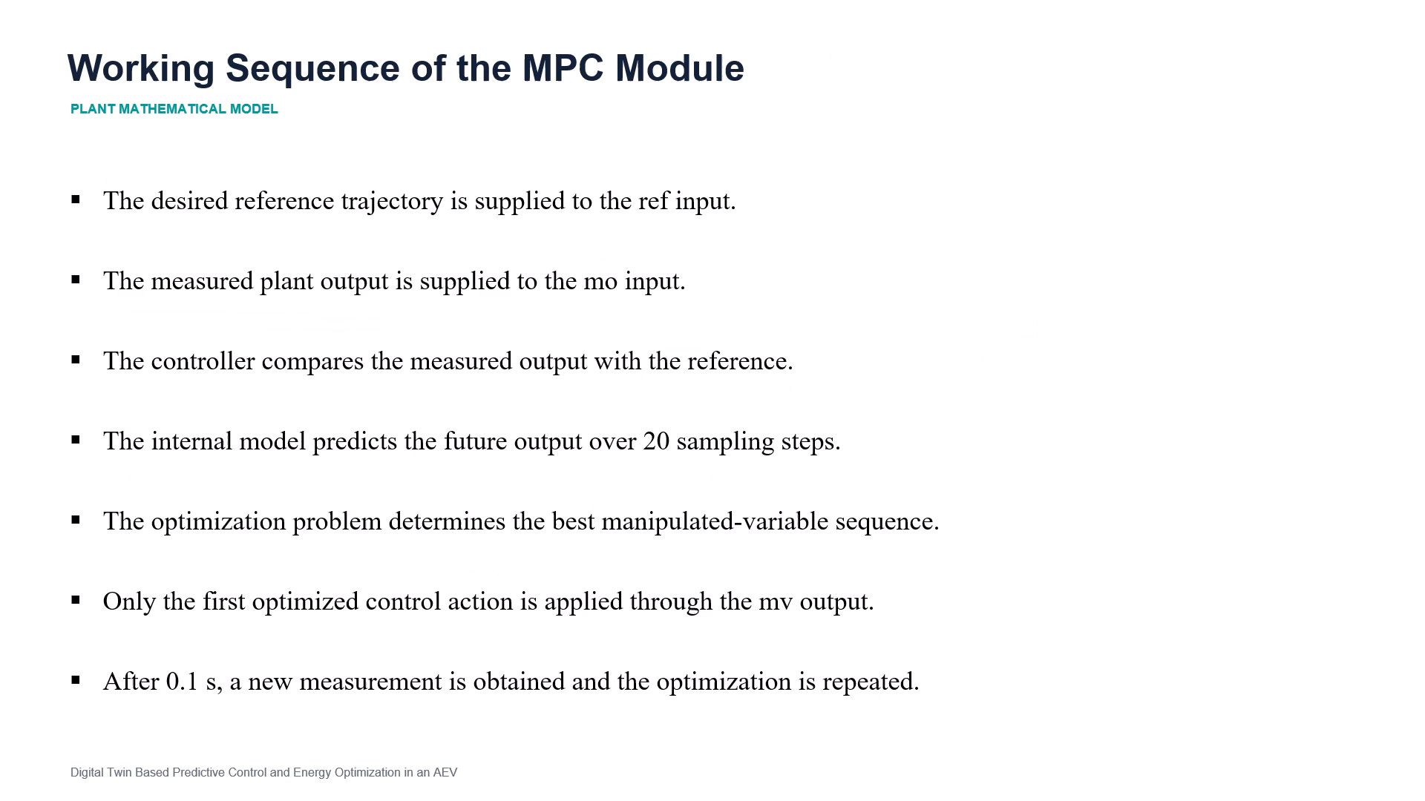
{"action": "key", "text": "Right"}
Review the simulation result slides from the Figure 4 battery voltage response to the Figure 13 MPC motor speed.
{"action": "key", "text": "Right"}
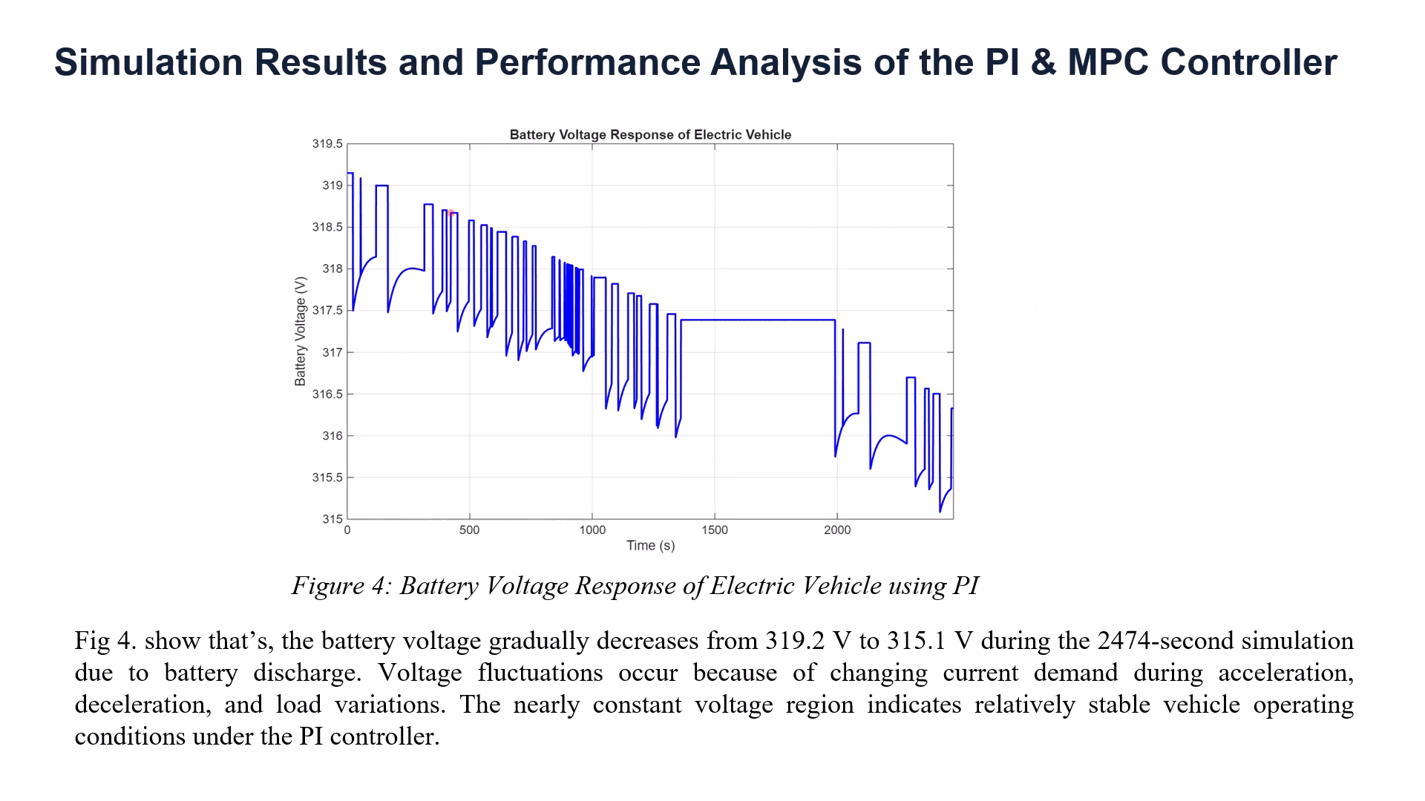
{"action": "key", "text": "Right"}
{"action": "key", "text": "Right"}
{"action": "key", "text": "Right"}
{"action": "key", "text": "Right"}
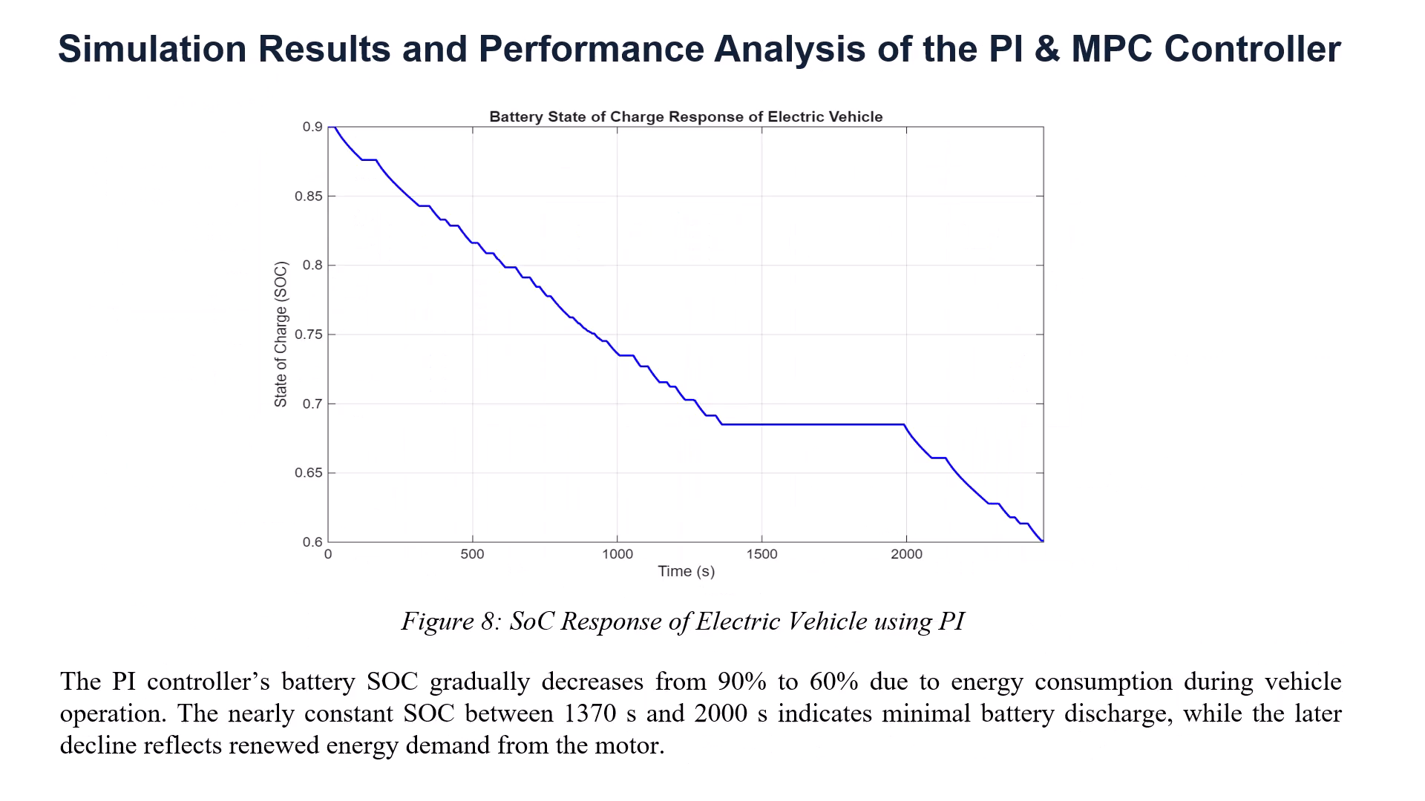
{"action": "key", "text": "Right"}
{"action": "key", "text": "Right"}
{"action": "key", "text": "Right"}
{"action": "key", "text": "Right"}
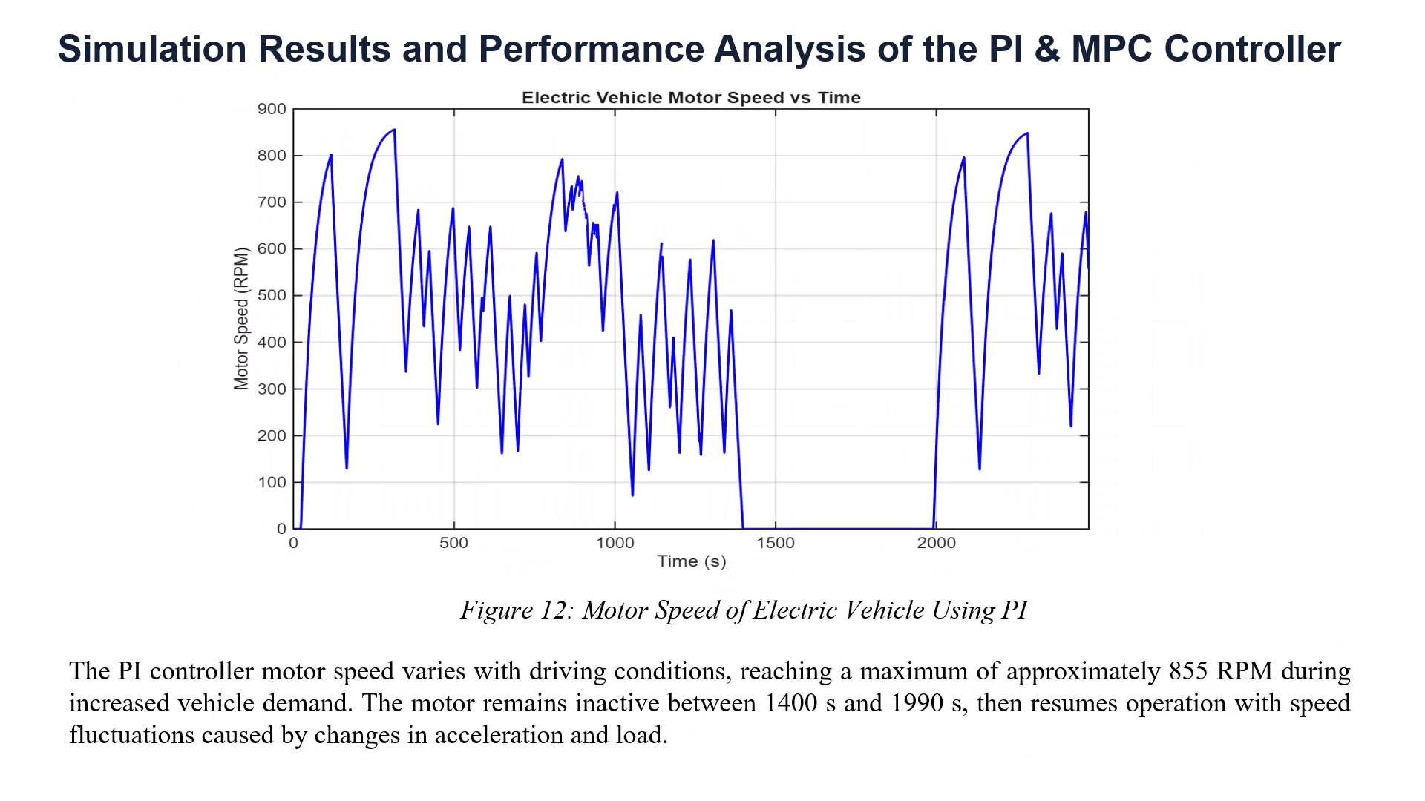
{"action": "key", "text": "Right"}
Check the Future Work slide and go back over the Figure 12 and Figure 13 motor speed slides.
{"action": "key", "text": "Right"}
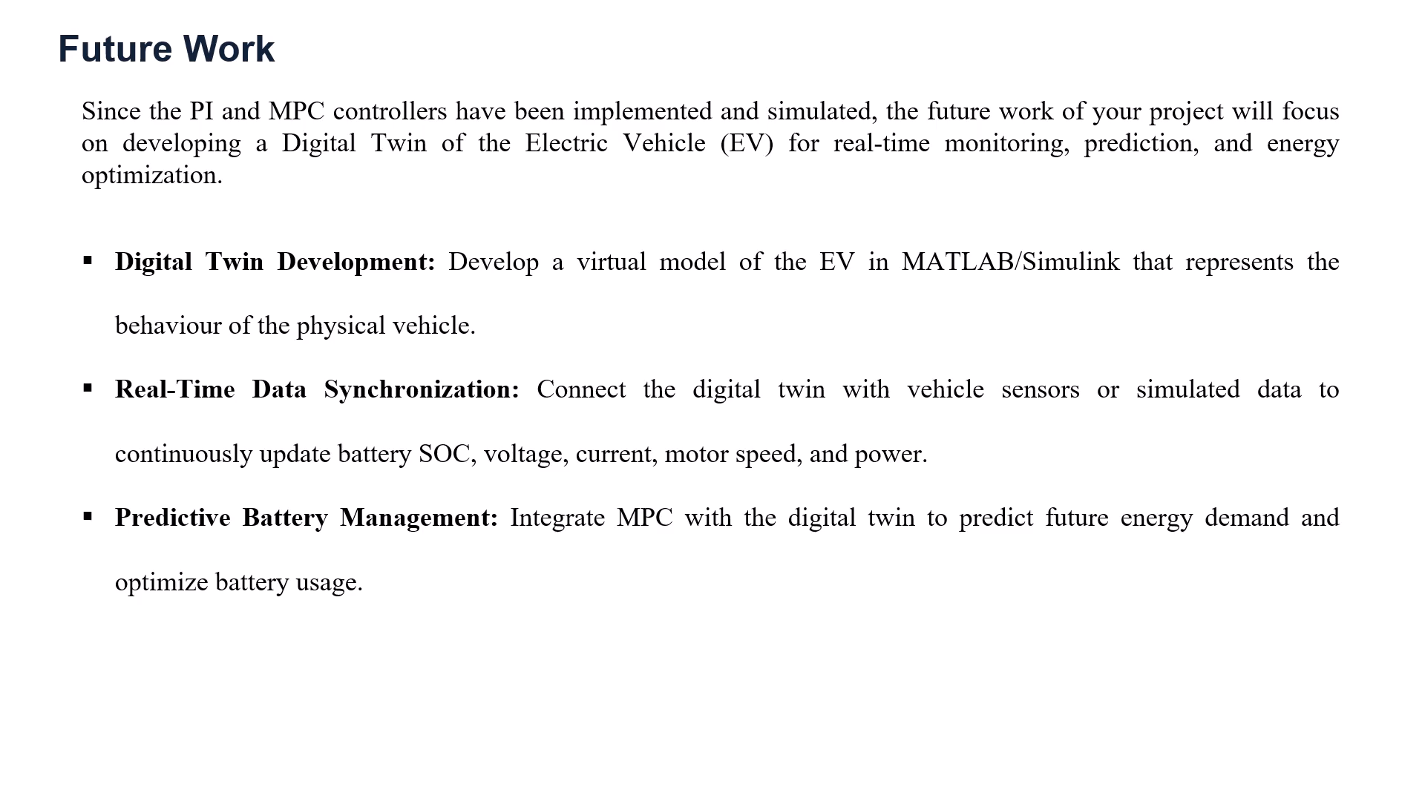
{"action": "key", "text": "Right"}
{"action": "key", "text": "Left"}
{"action": "key", "text": "Left"}
{"action": "key", "text": "Left"}
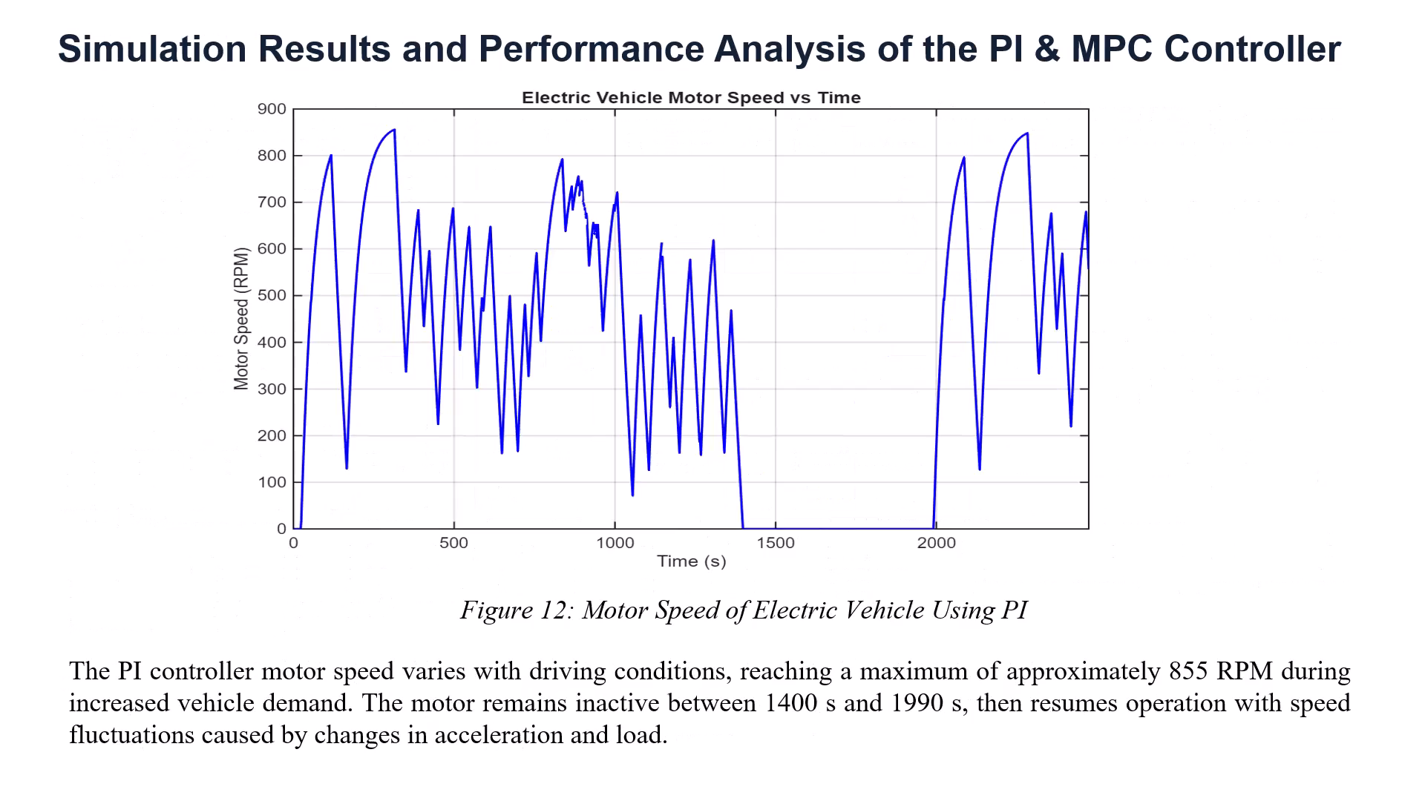
{"action": "key", "text": "Left"}
{"action": "key", "text": "Right"}
{"action": "key", "text": "Right"}
{"action": "key", "text": "Right"}
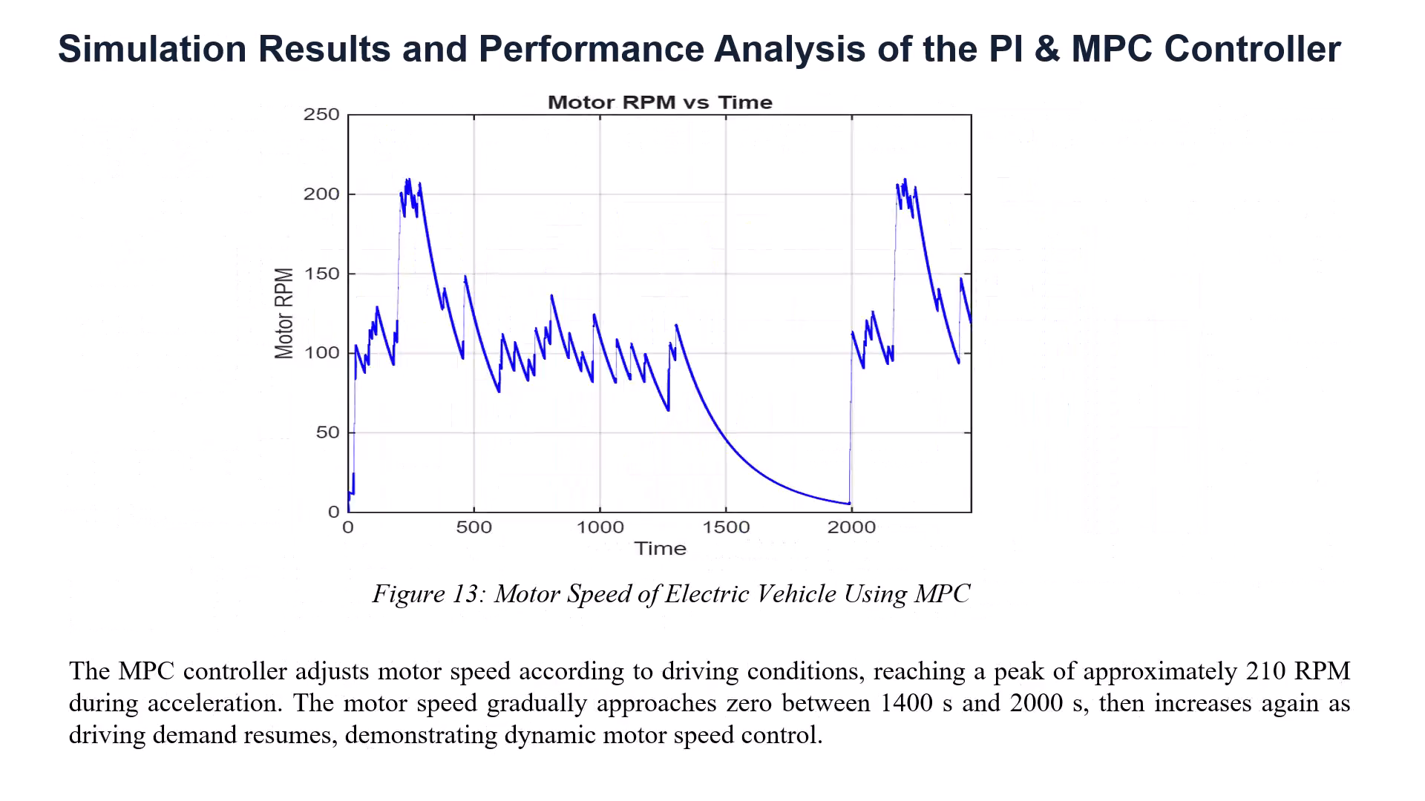
{"action": "key", "text": "Left"}
{"action": "key", "text": "Right"}
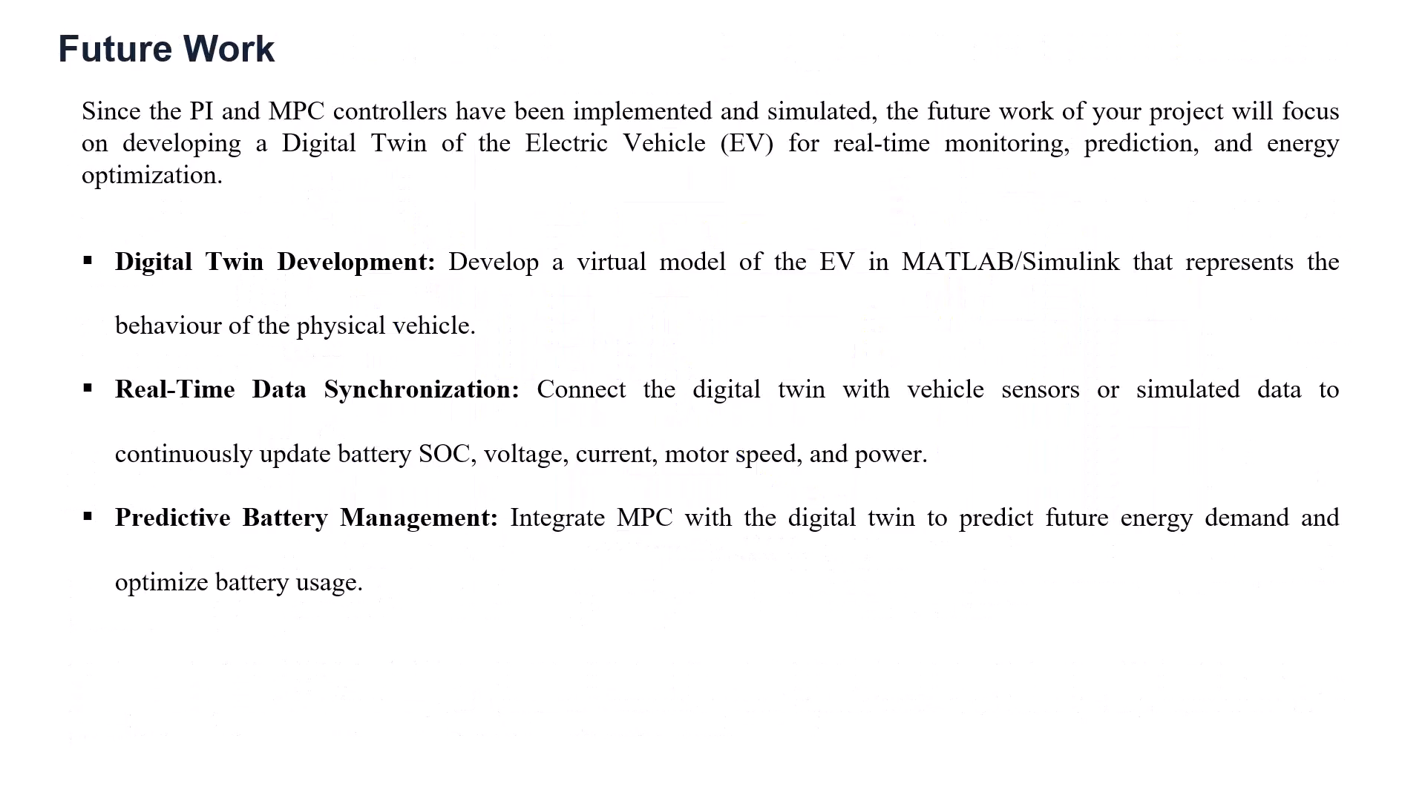
Look through the References slides at the end of the presentation.
{"action": "key", "text": "Right"}
{"action": "key", "text": "Left"}
{"action": "key", "text": "Right"}
{"action": "key", "text": "Right"}
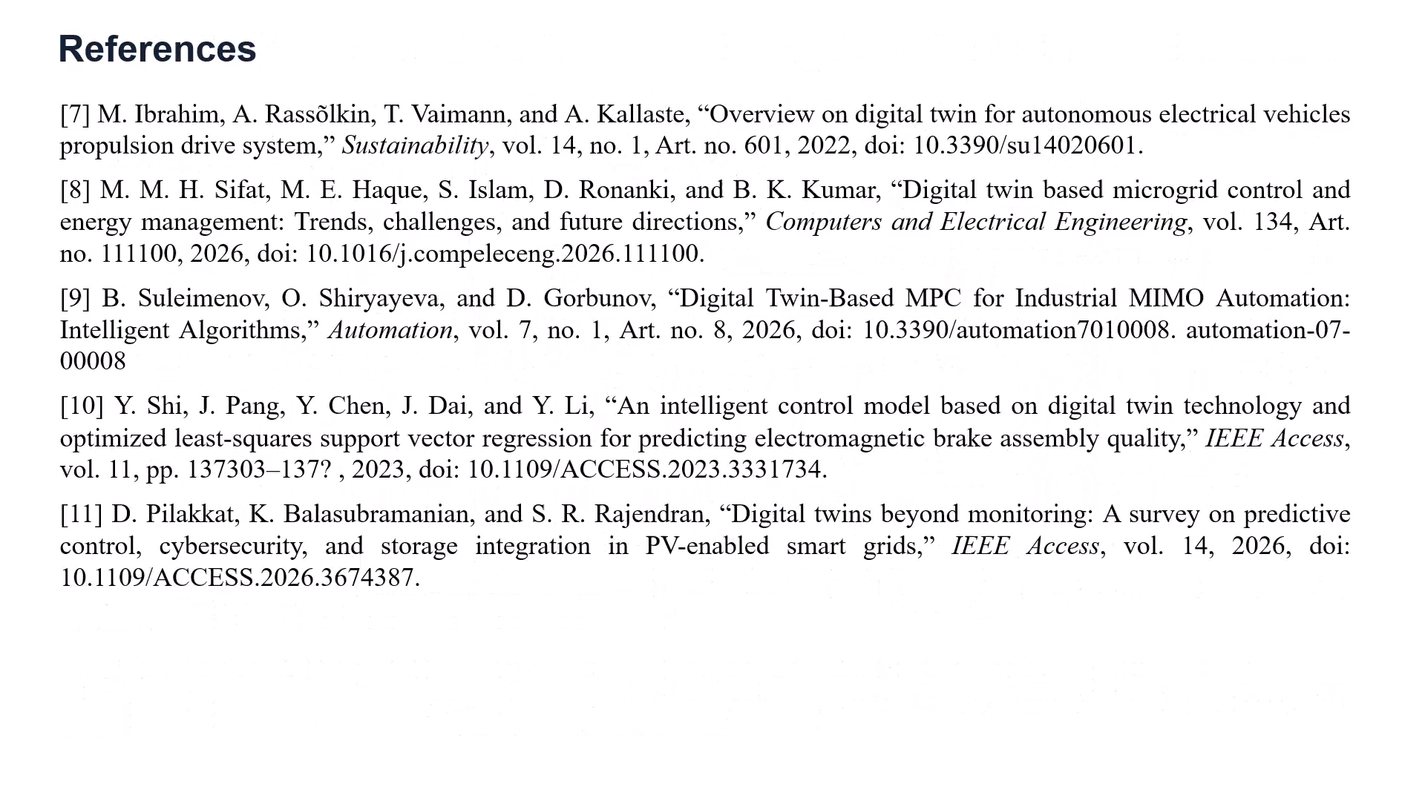
{"action": "key", "text": "Right"}
{"action": "key", "text": "Left"}
{"action": "key", "text": "Left"}
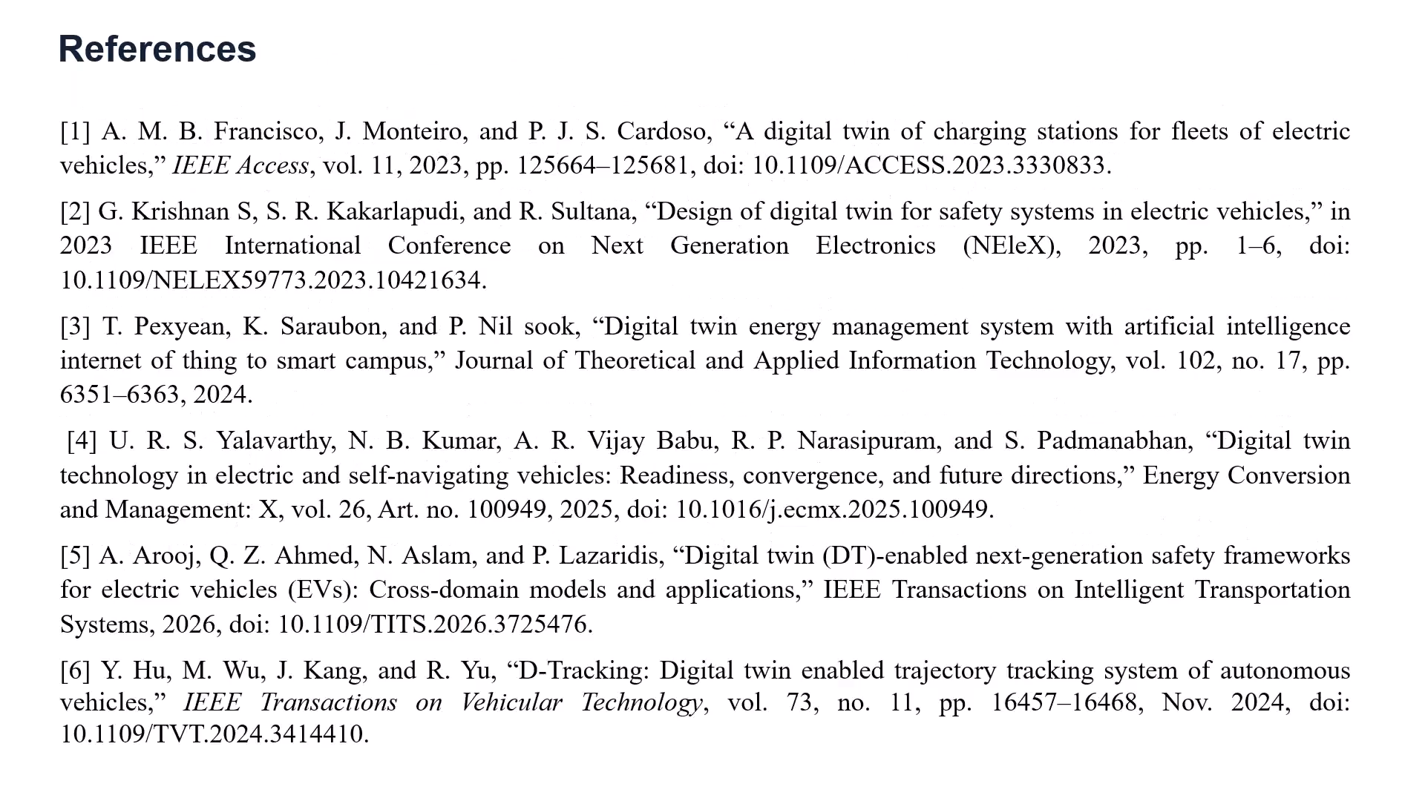
{"action": "key", "text": "Left"}
Go back through the result slides to Figure 9 and compare its bullet text with the Figure 10 description.
{"action": "key", "text": "Left"}
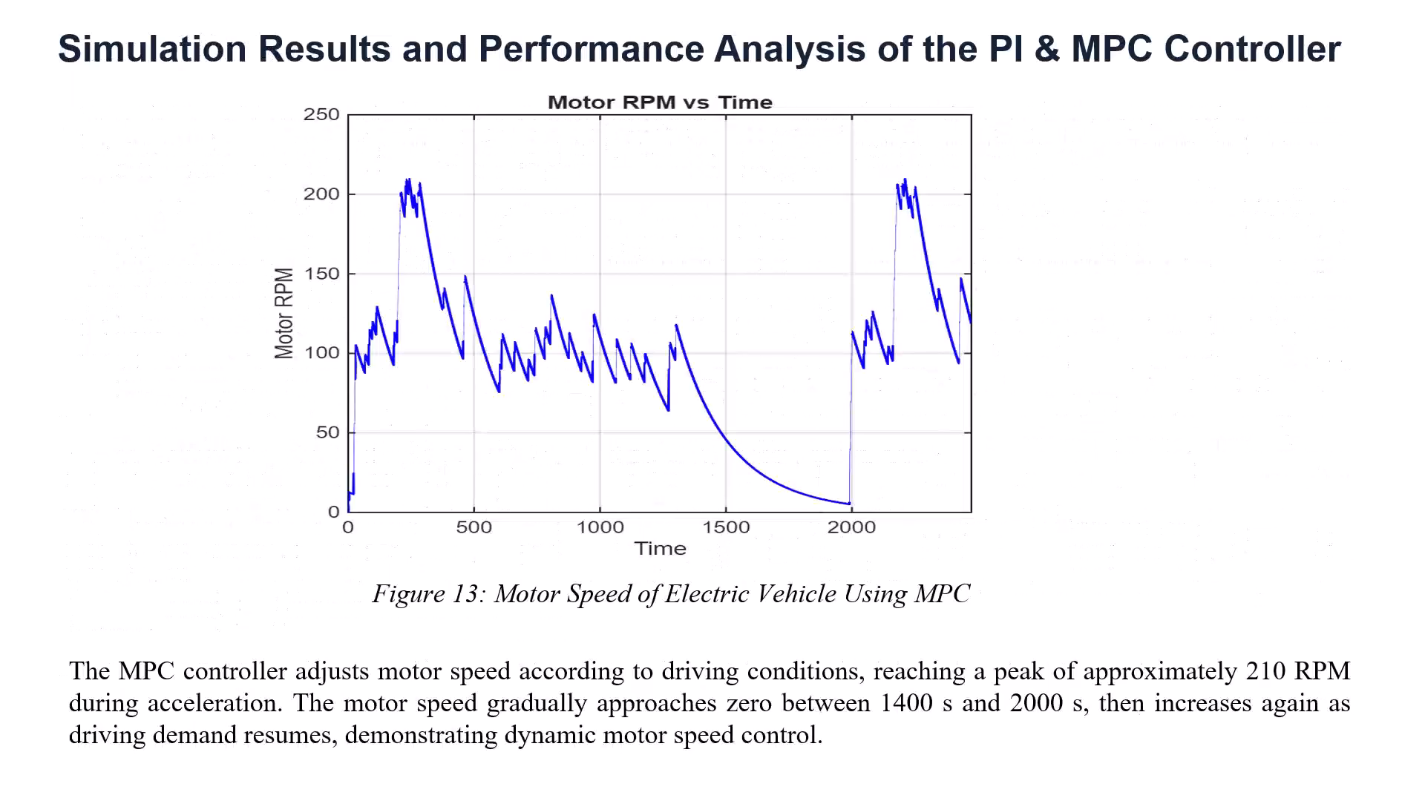
{"action": "key", "text": "Left"}
{"action": "key", "text": "Left"}
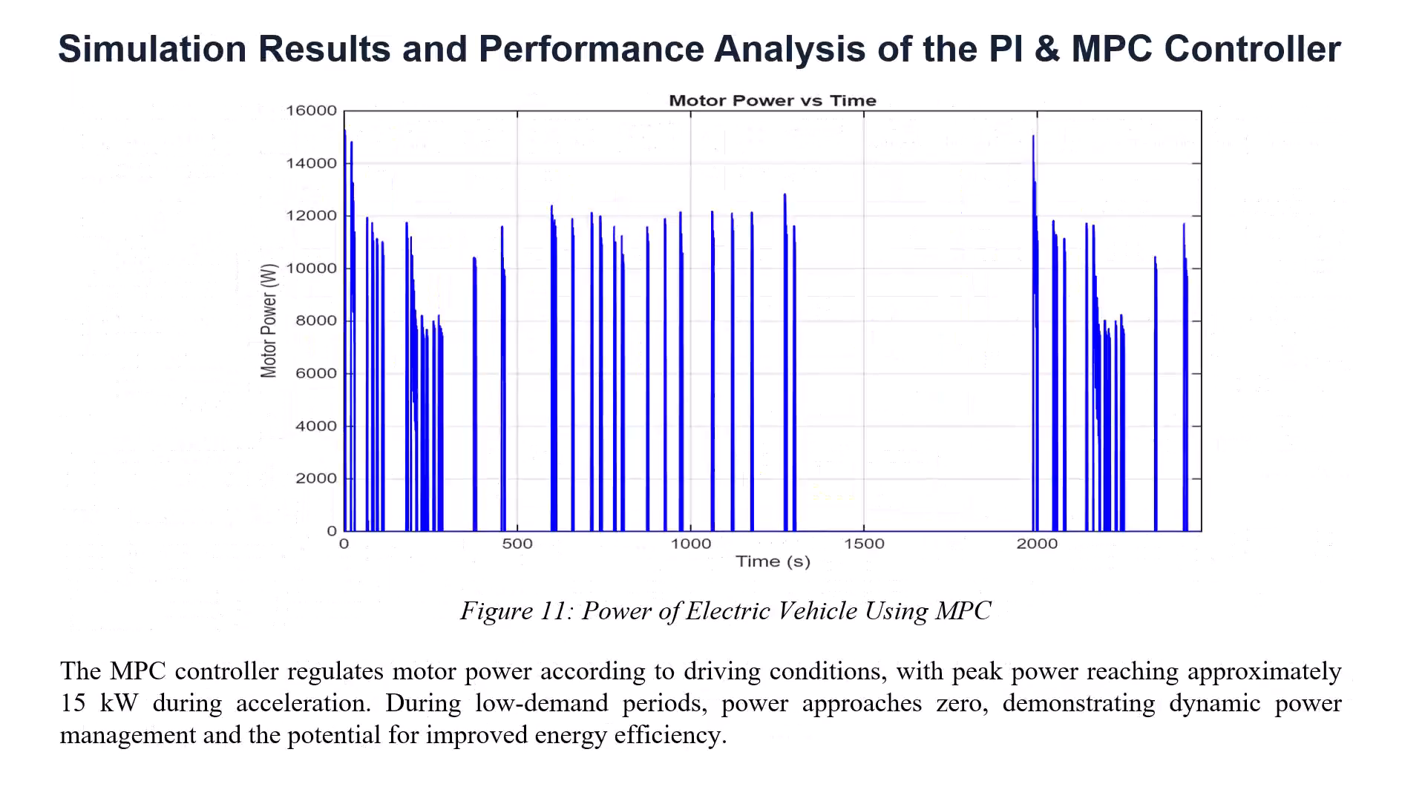
{"action": "key", "text": "Left"}
{"action": "key", "text": "Left"}
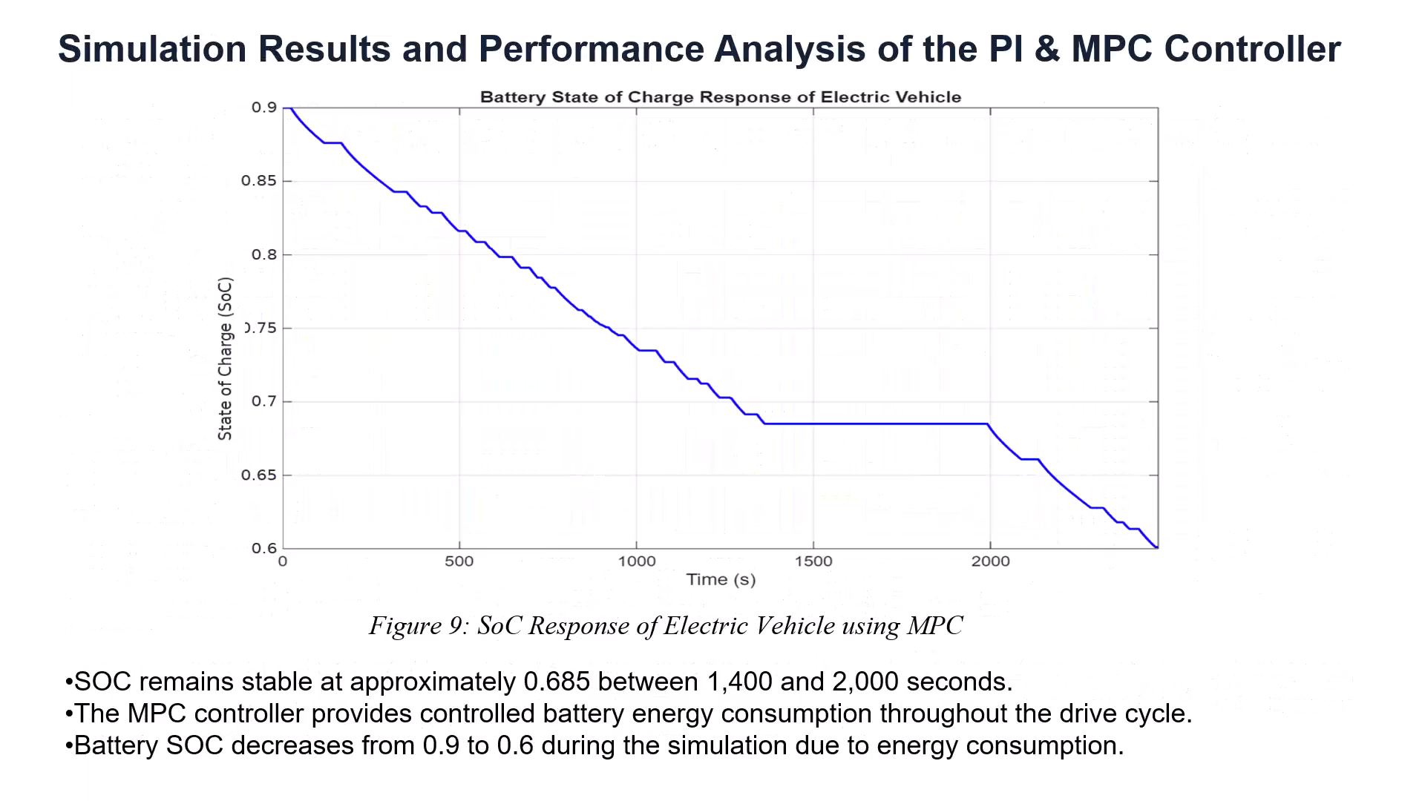
{"action": "key", "text": "Right"}
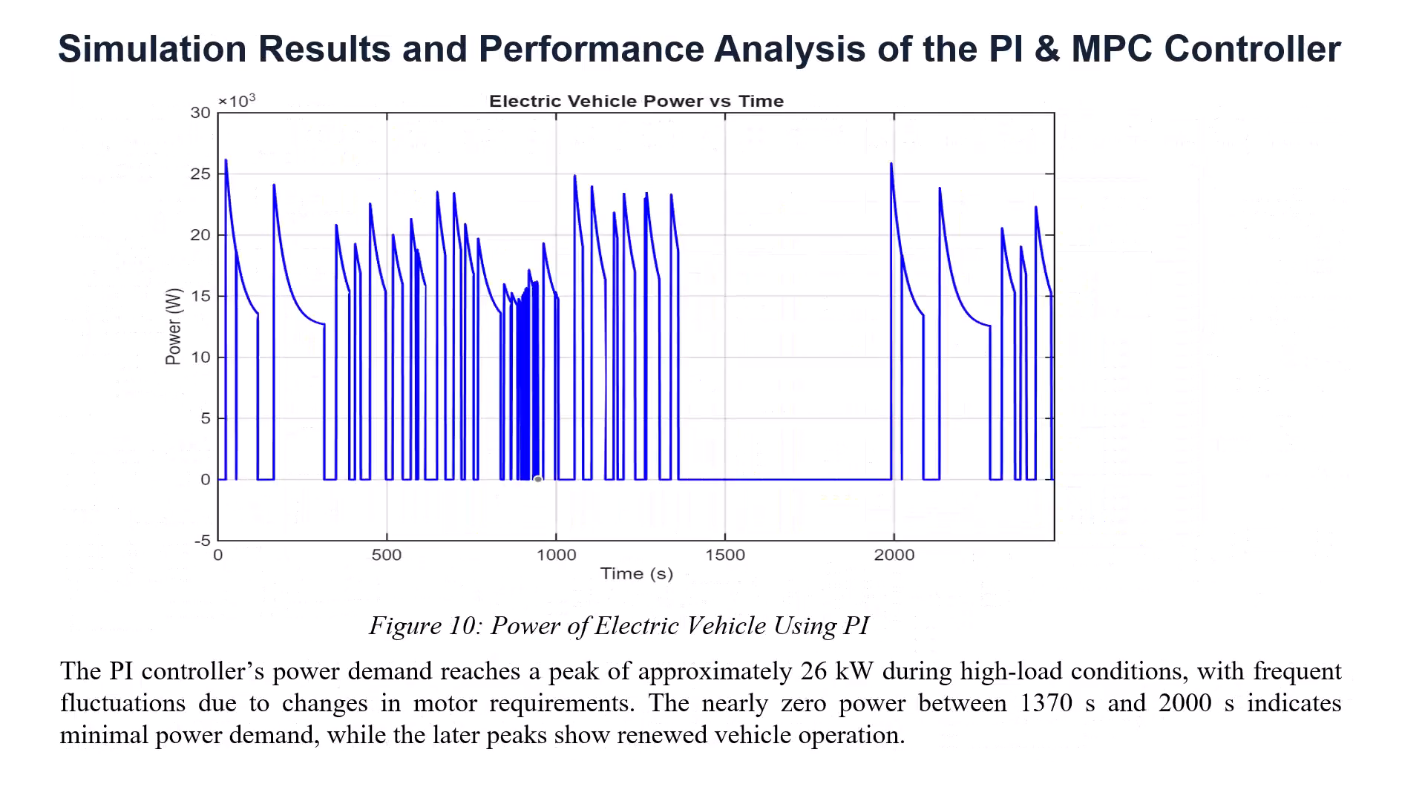
{"action": "key", "text": "Left"}
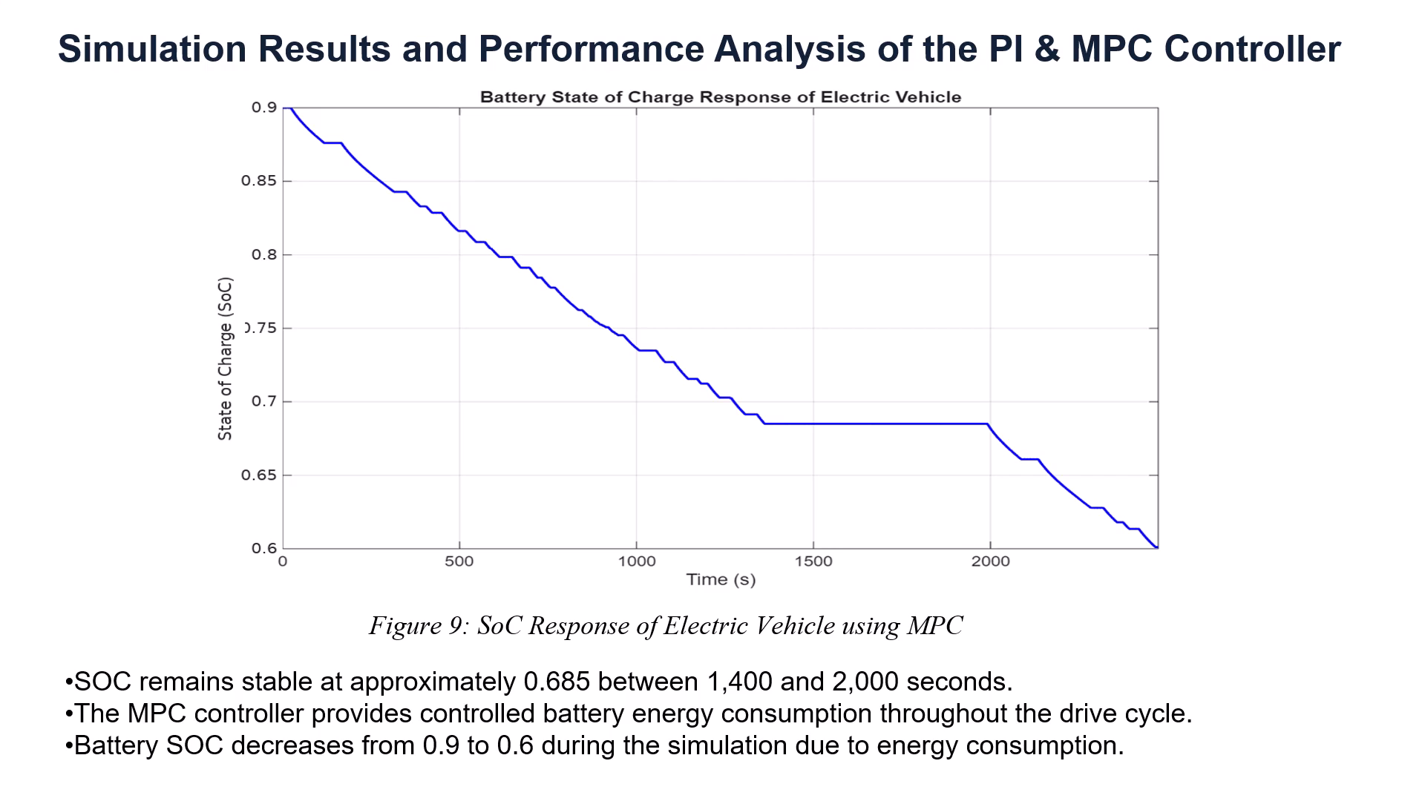
{"action": "key", "text": "Right"}
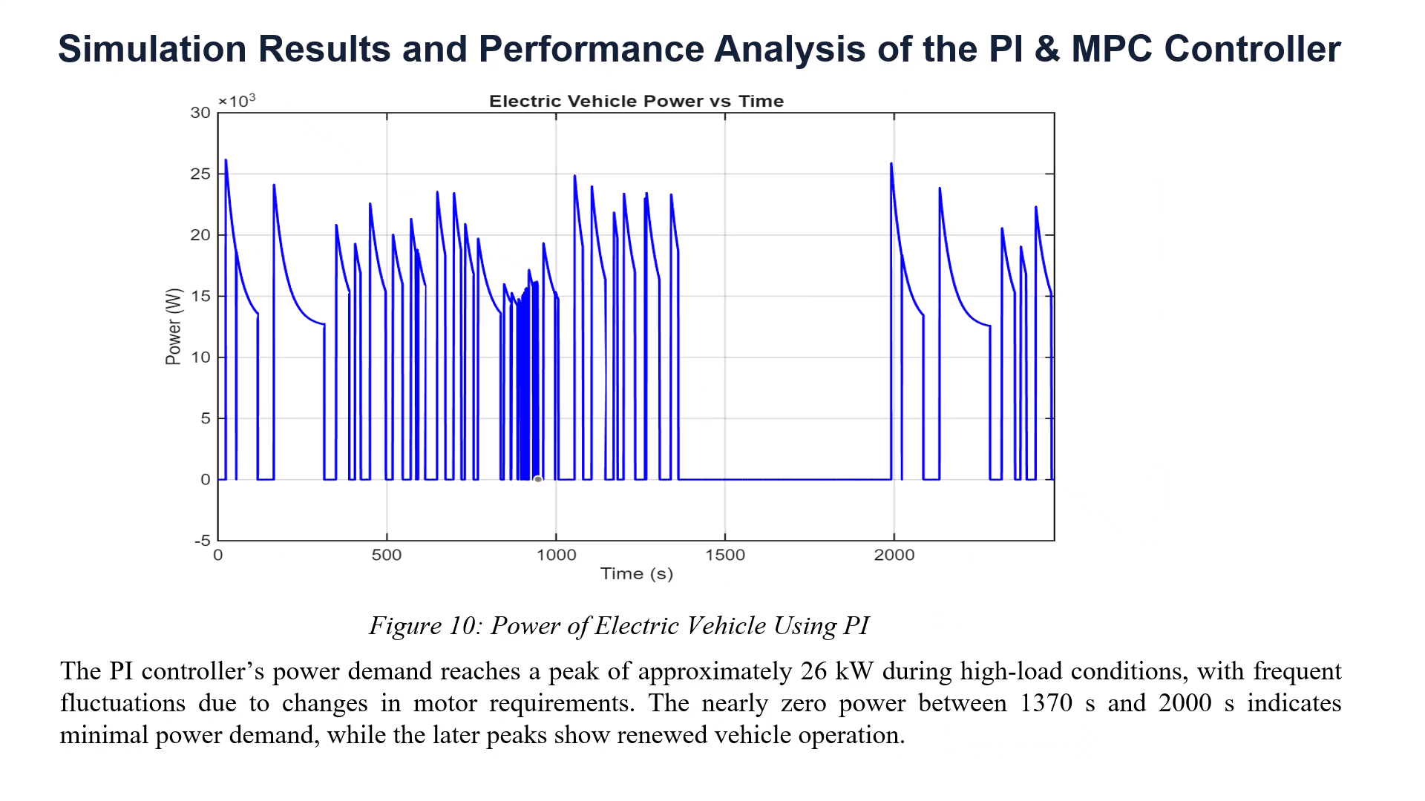
Review the Figure 11 to Figure 13 result slides and continue past Future Work and the closing slides to the Digital Twin Introduction.
{"action": "key", "text": "Right"}
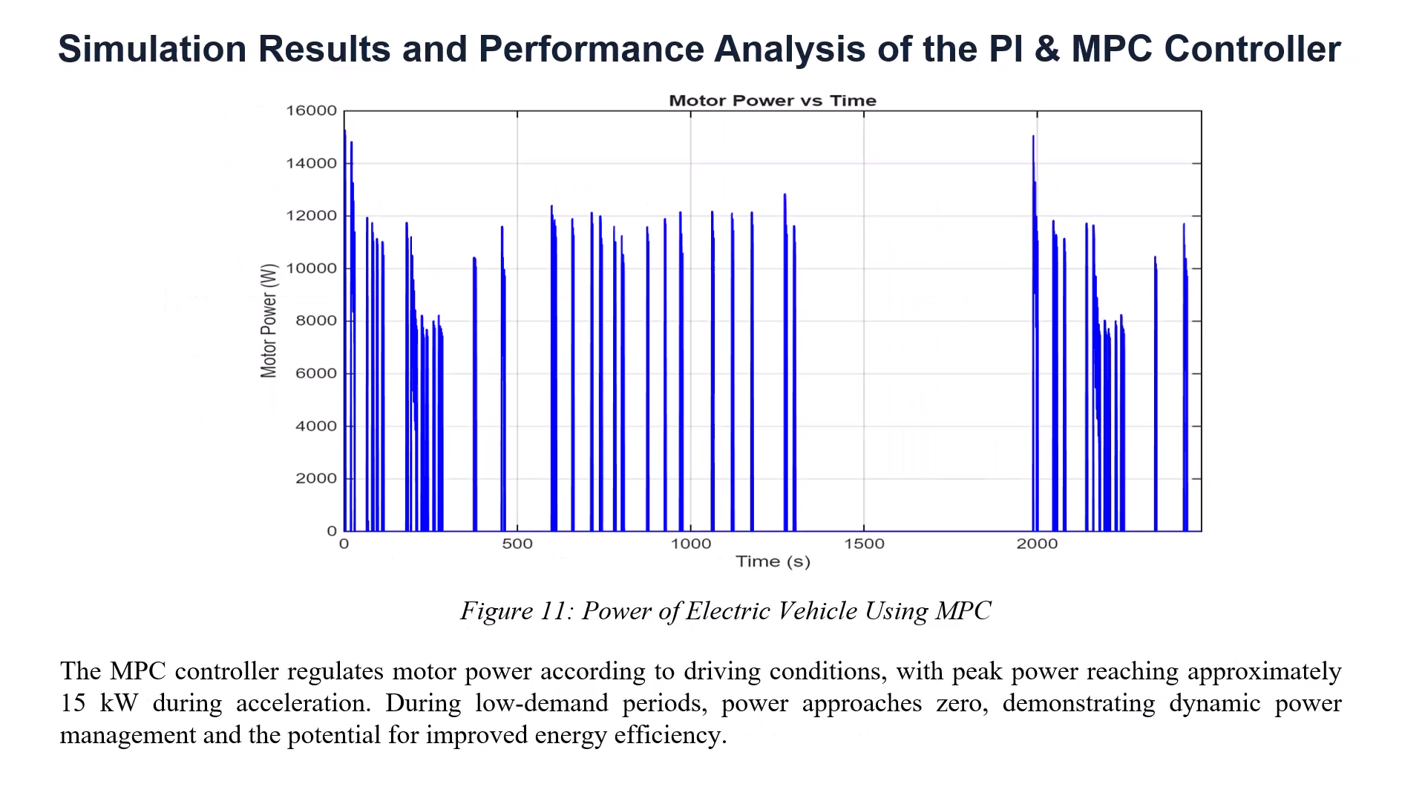
{"action": "key", "text": "Right"}
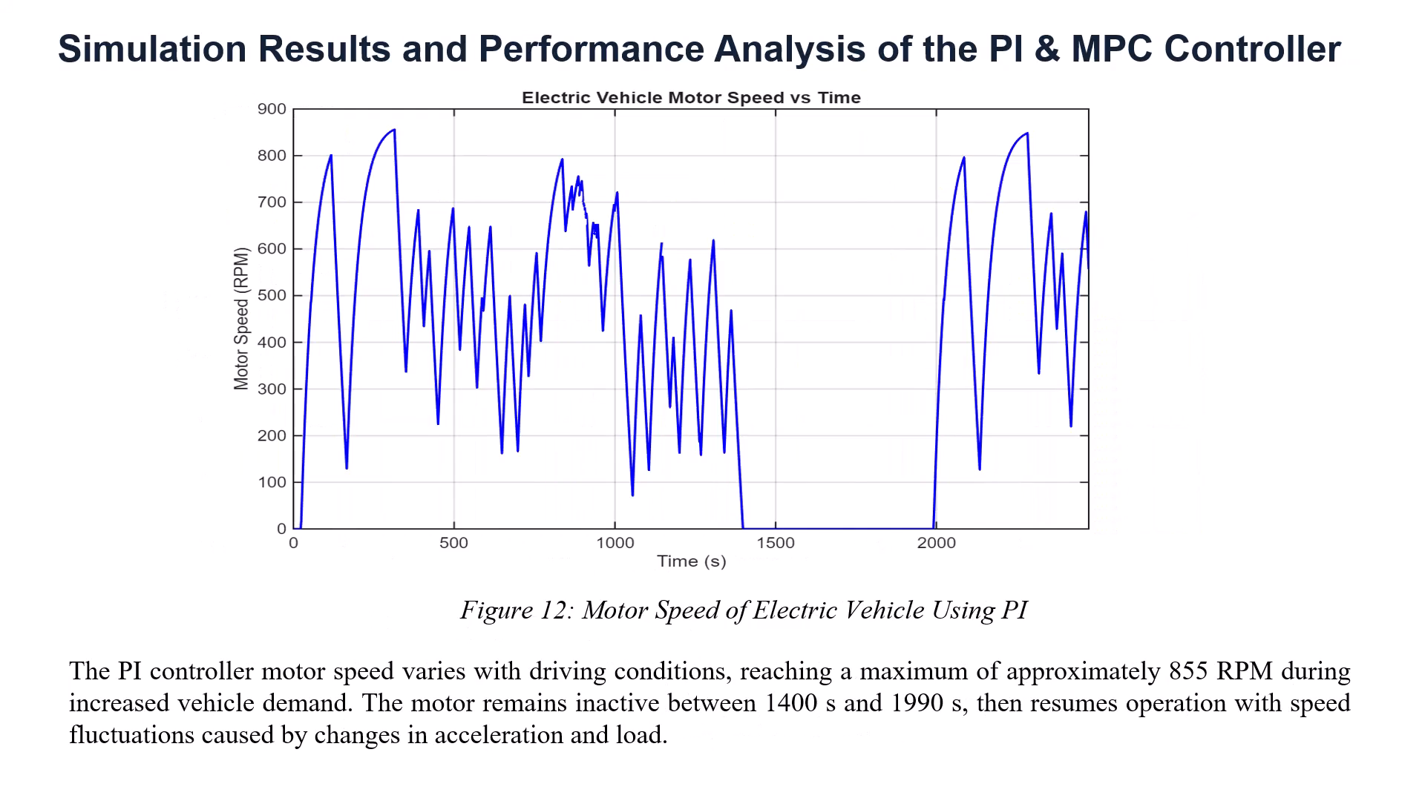
{"action": "key", "text": "Right"}
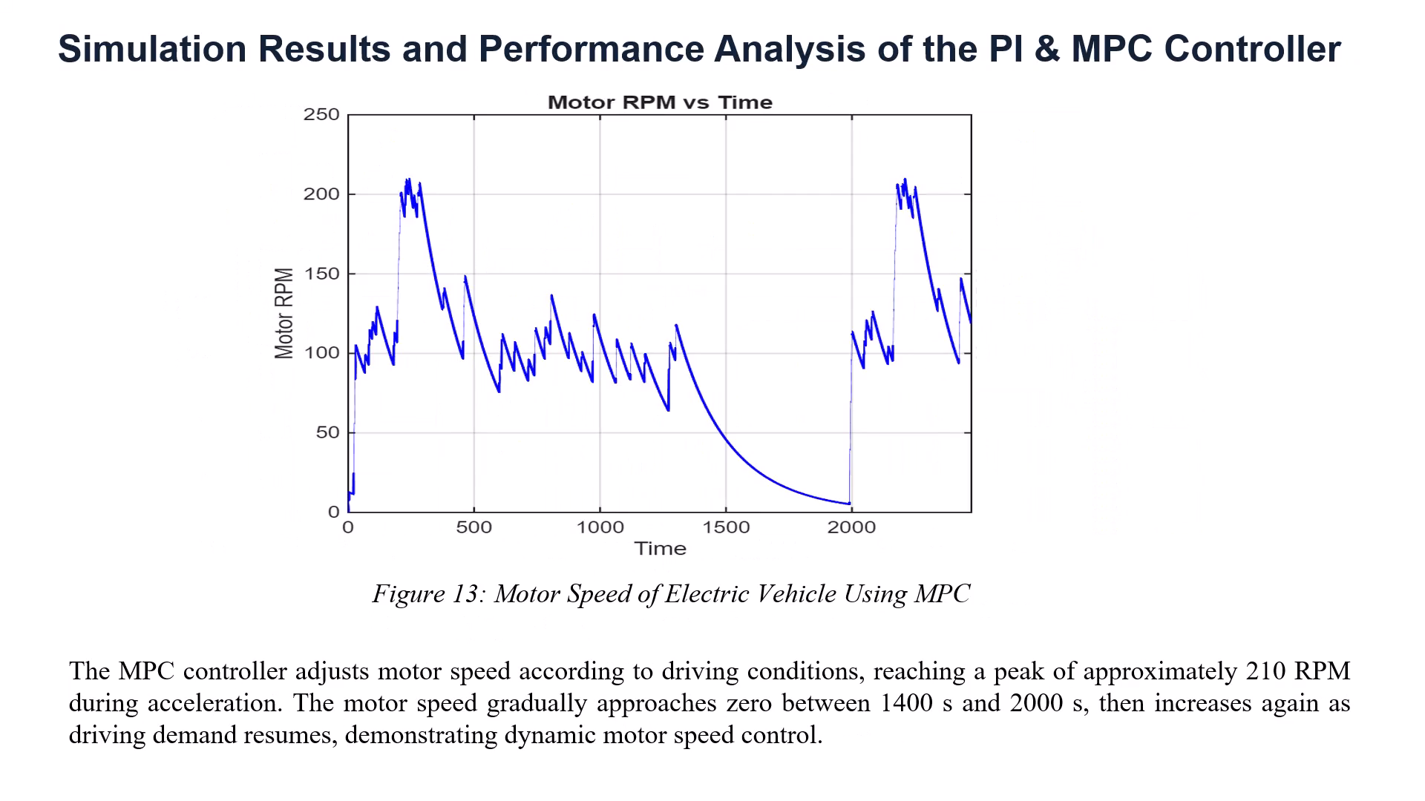
{"action": "key", "text": "Right"}
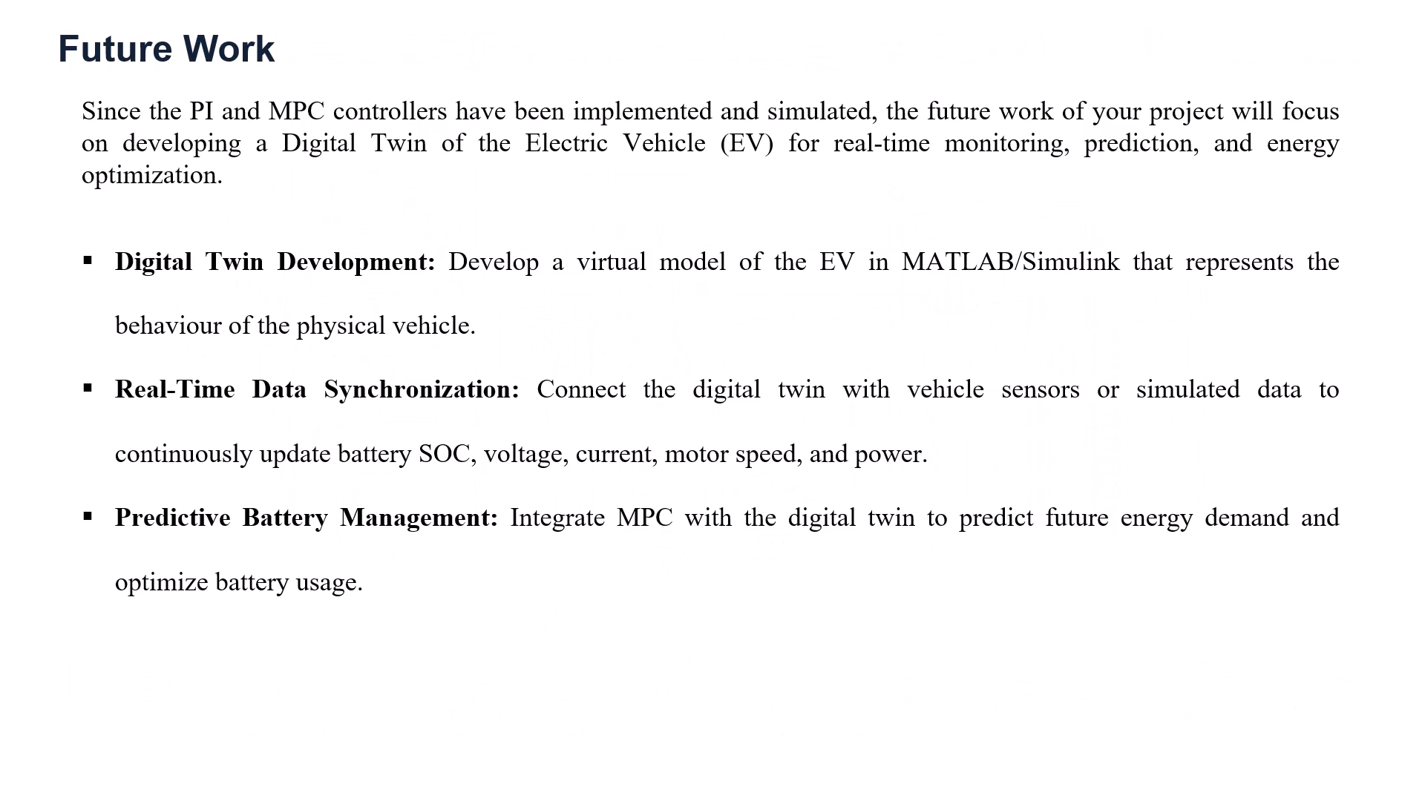
{"action": "key", "text": "Right"}
{"action": "key", "text": "Right"}
{"action": "key", "text": "Right"}
{"action": "key", "text": "Right"}
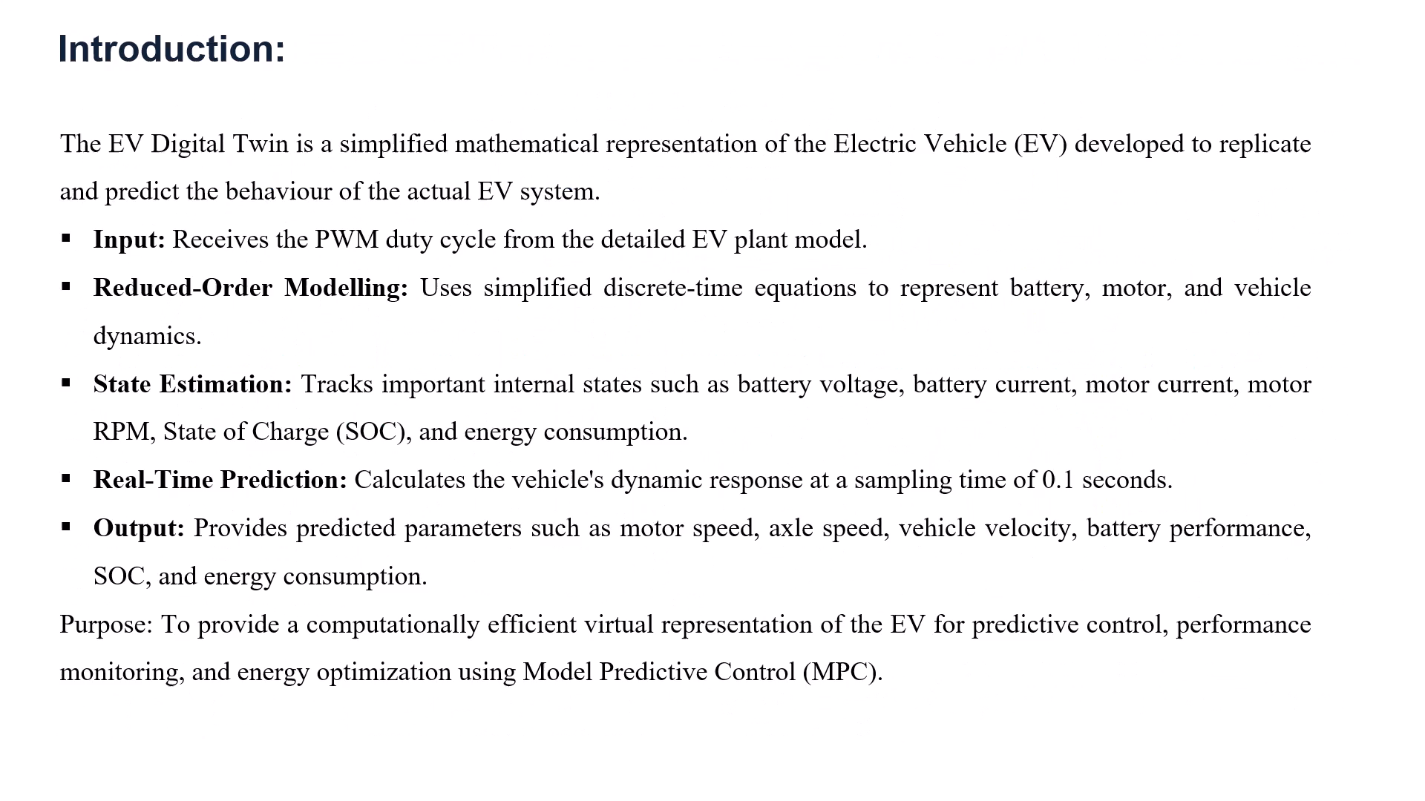
Review the Digital Twin Simulink Model slides from Input Processing (Duty Mapping) through the instantaneous power calculation.
{"action": "key", "text": "Right"}
{"action": "key", "text": "Right"}
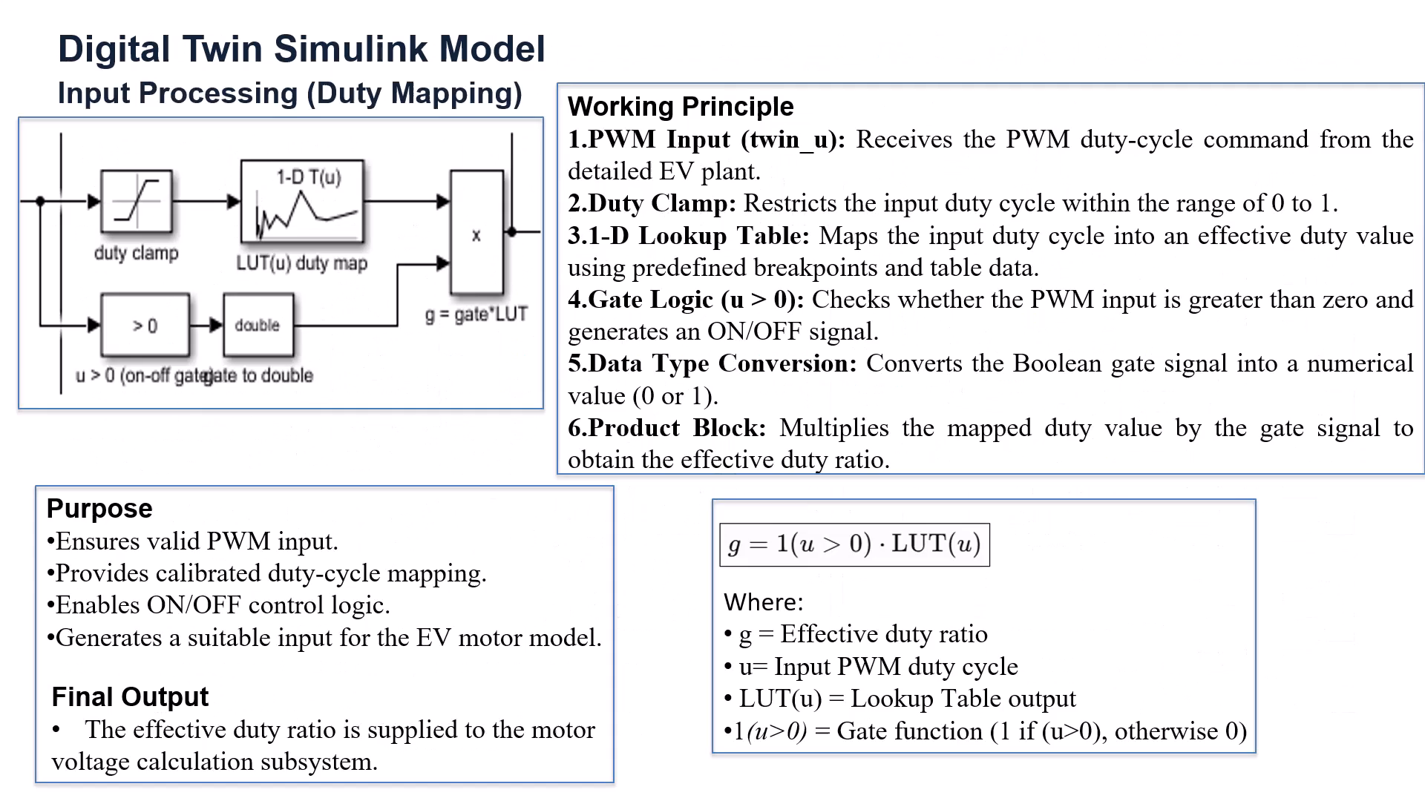
{"action": "key", "text": "Right"}
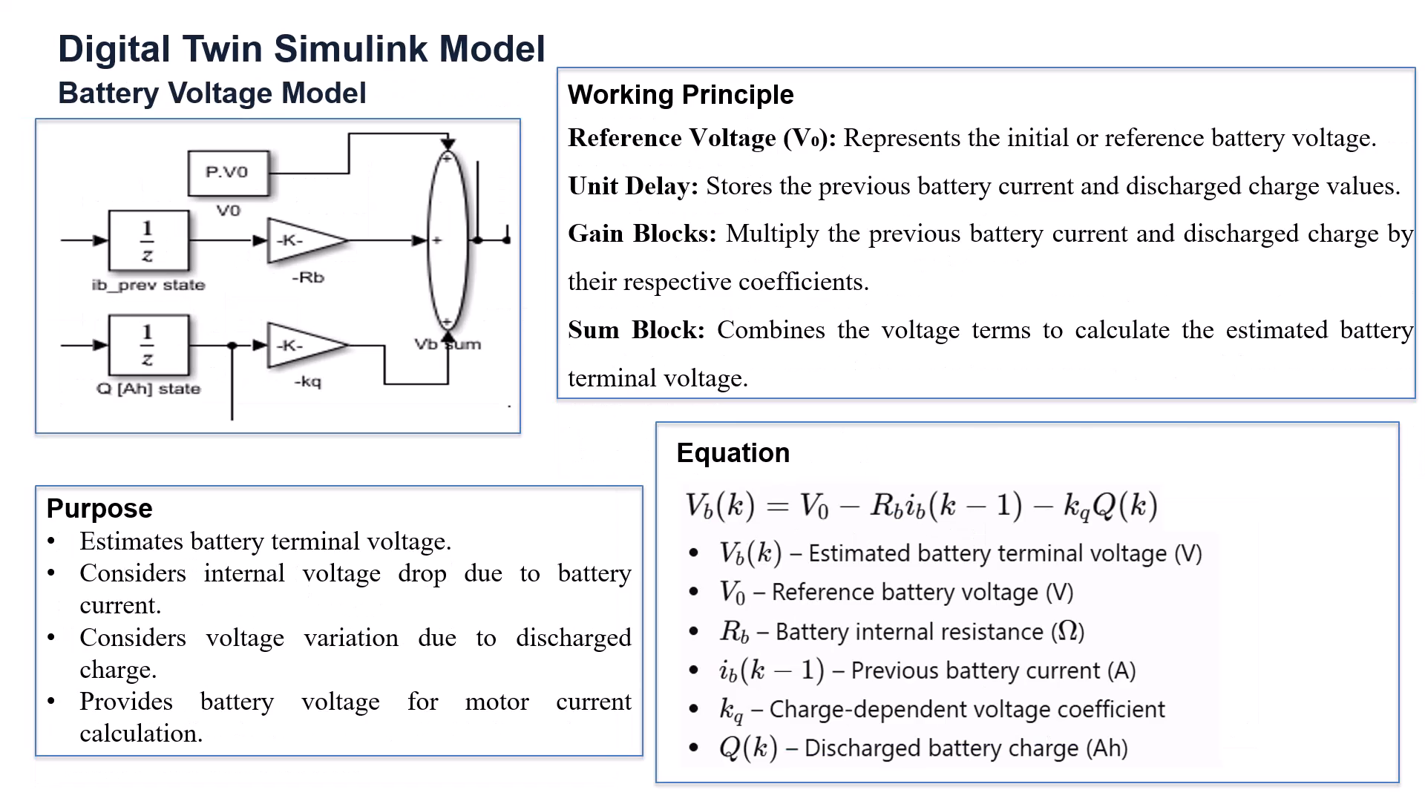
{"action": "key", "text": "Right"}
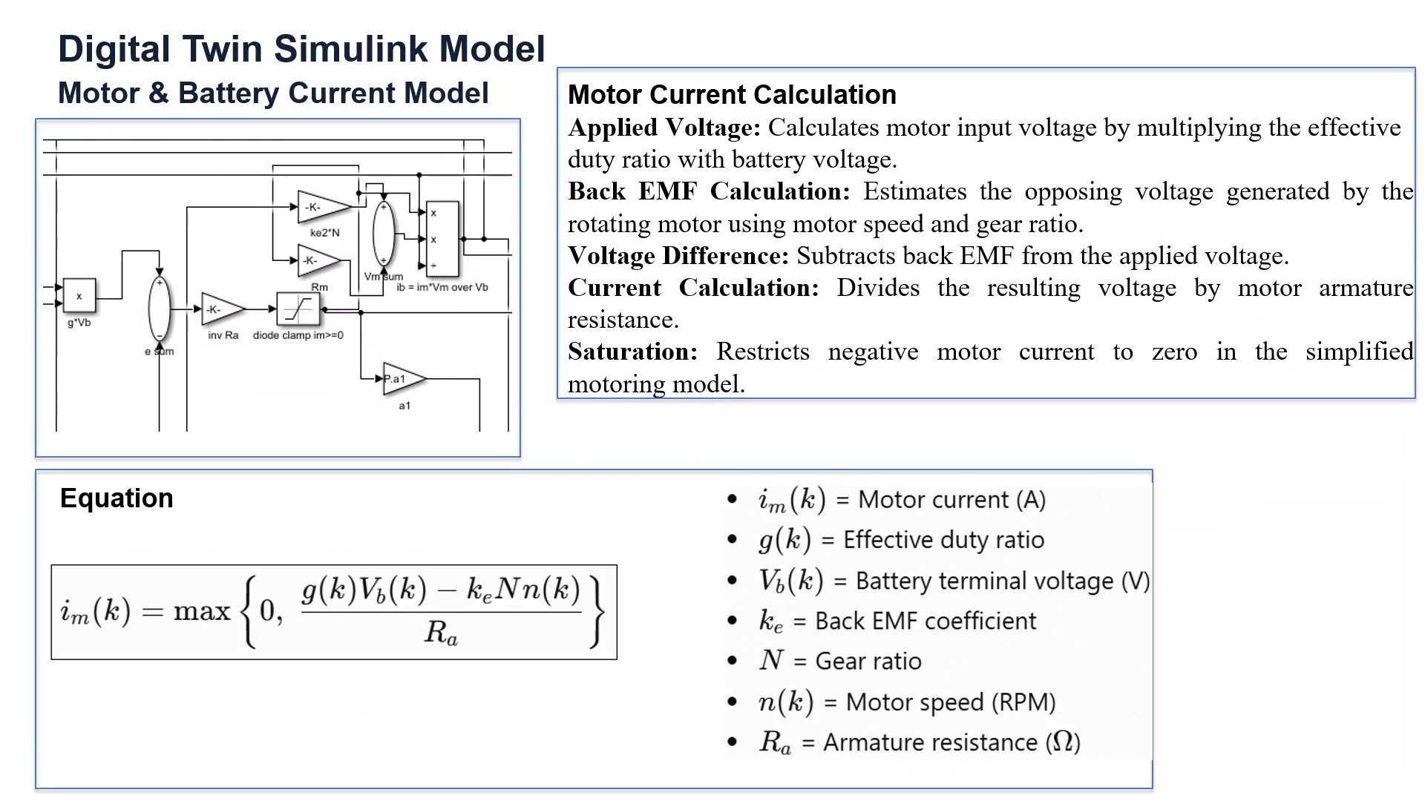
{"action": "key", "text": "Right"}
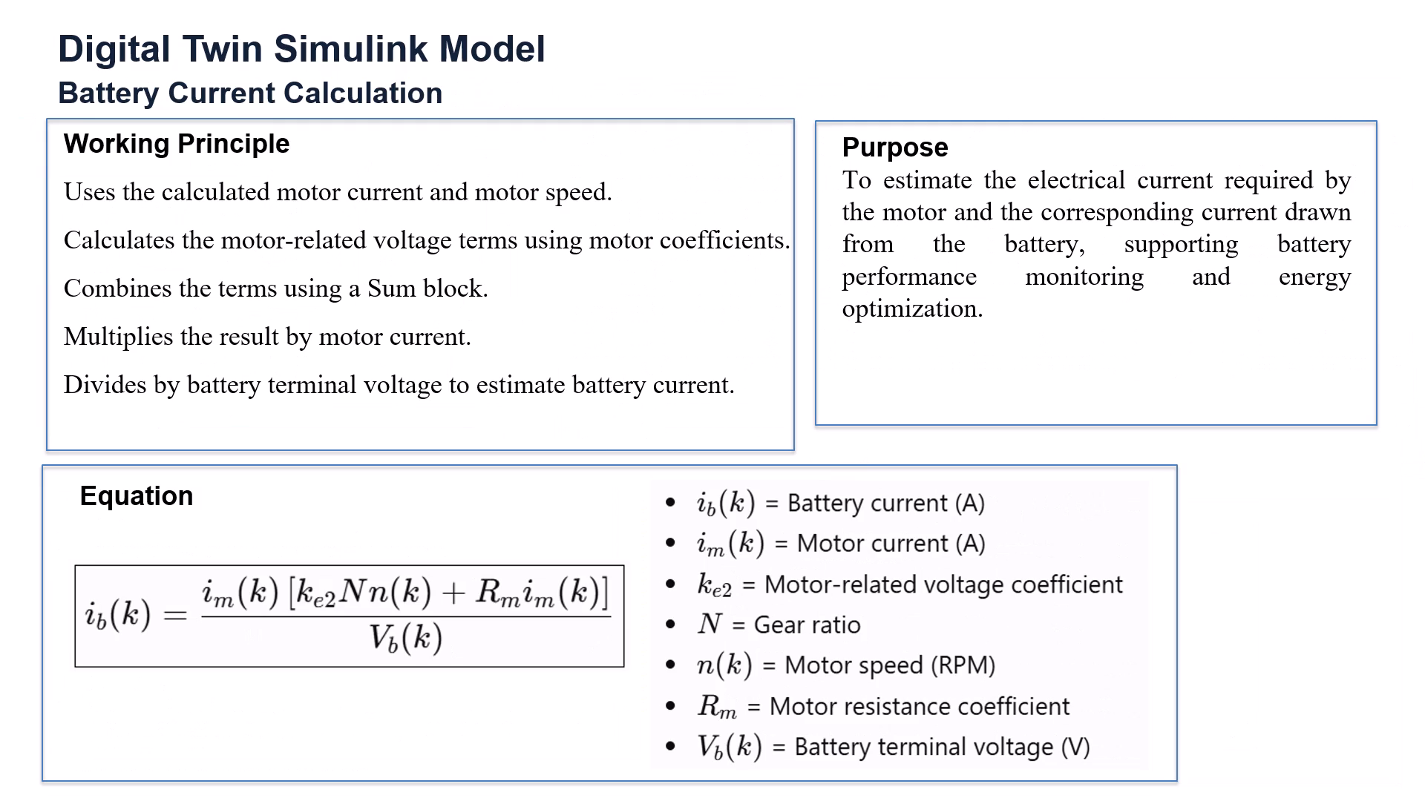
{"action": "key", "text": "Right"}
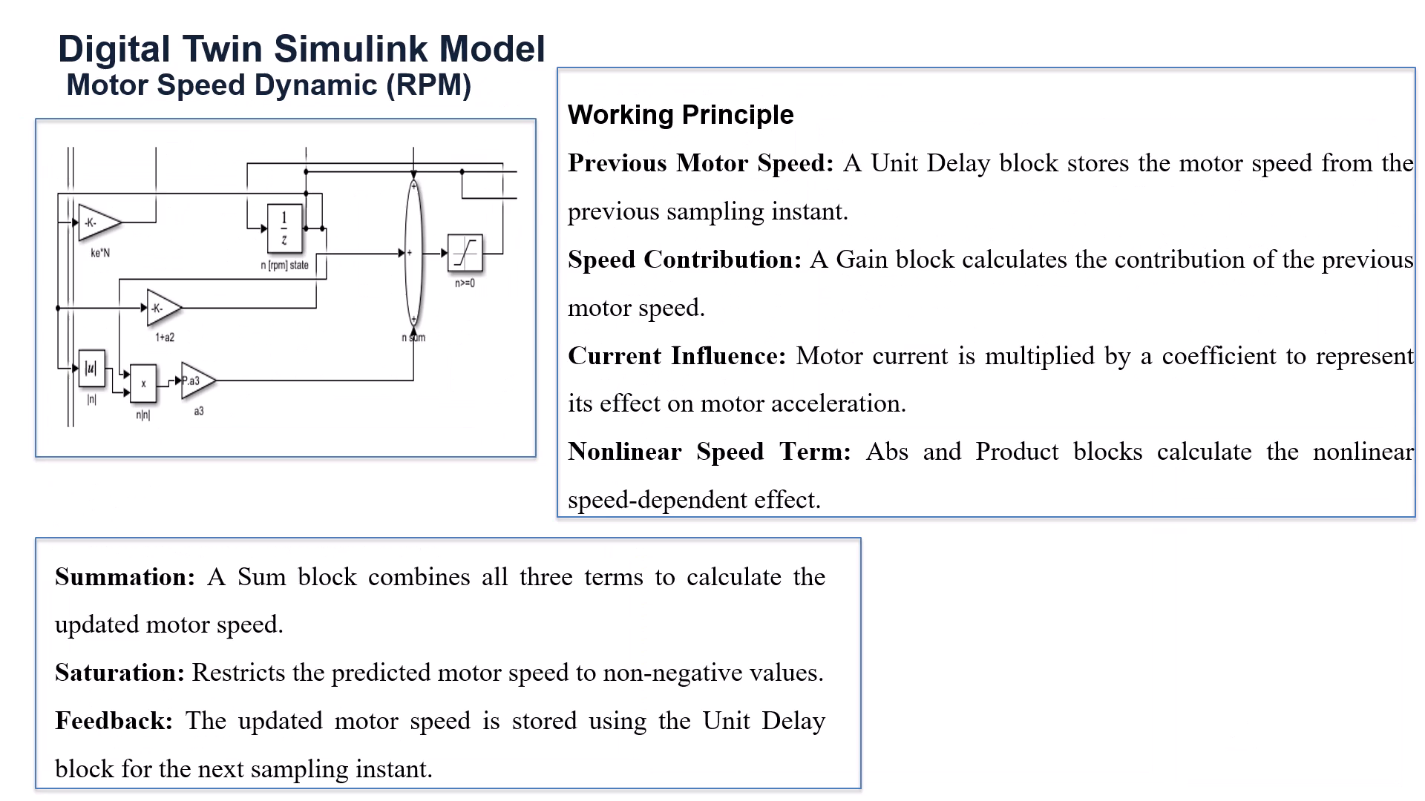
{"action": "key", "text": "Right"}
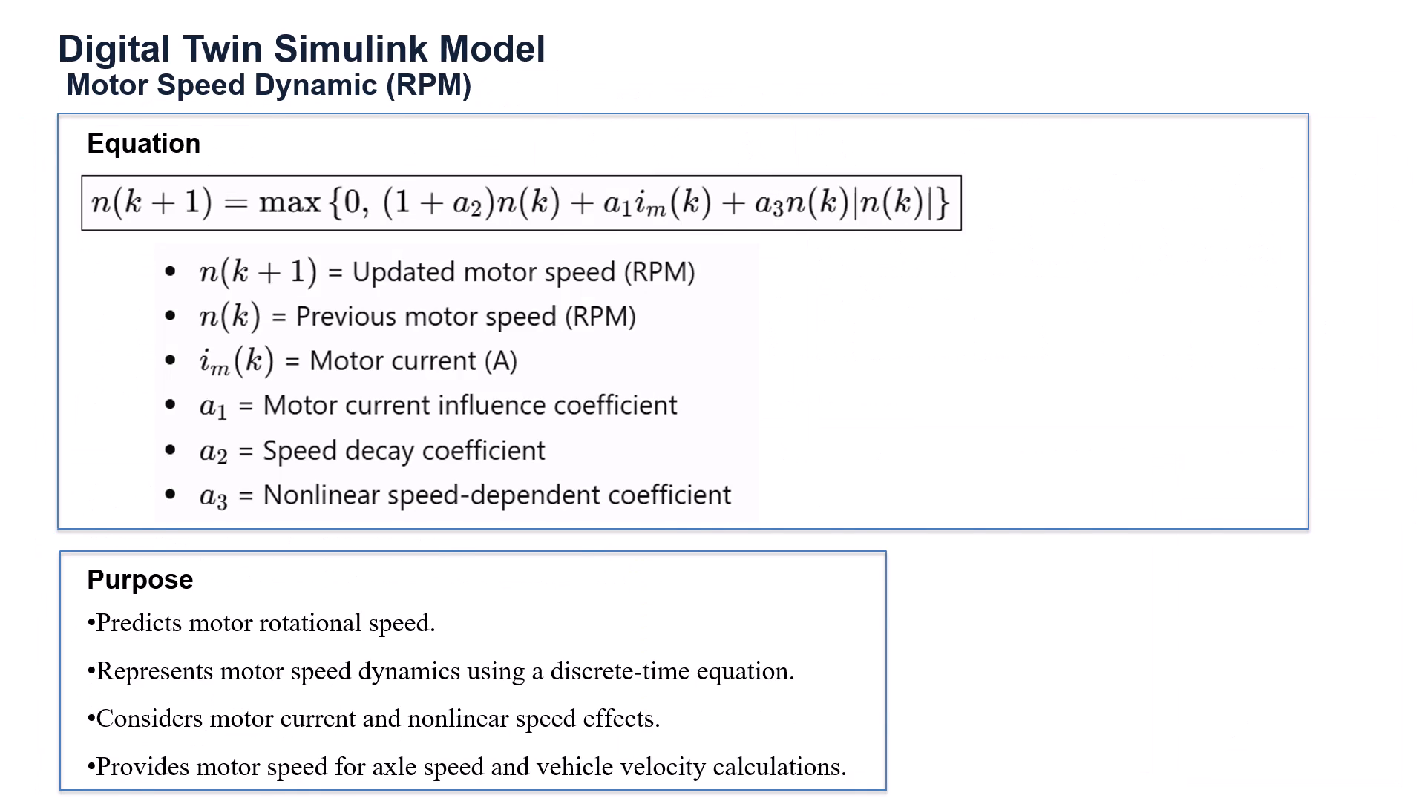
{"action": "key", "text": "Right"}
{"action": "key", "text": "Right"}
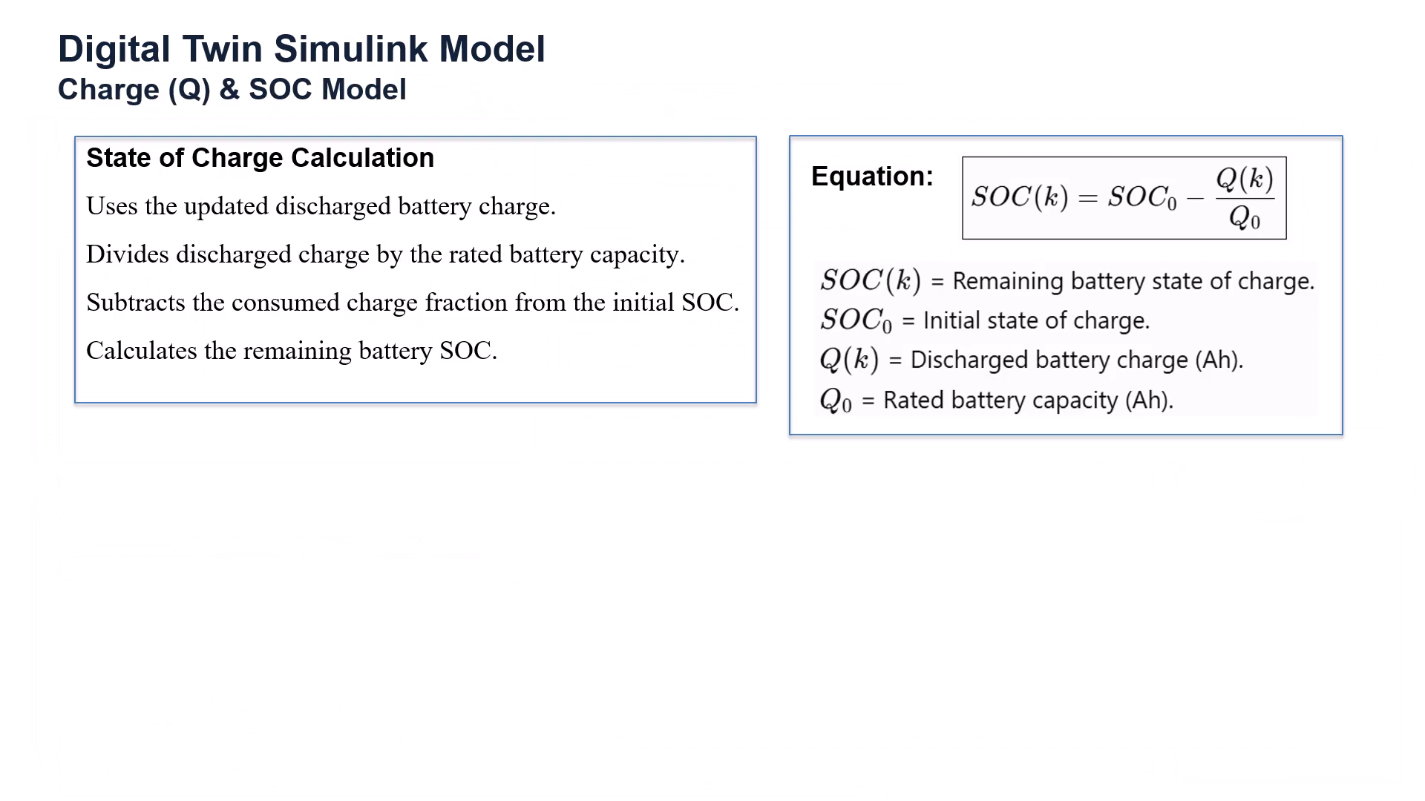
{"action": "key", "text": "Right"}
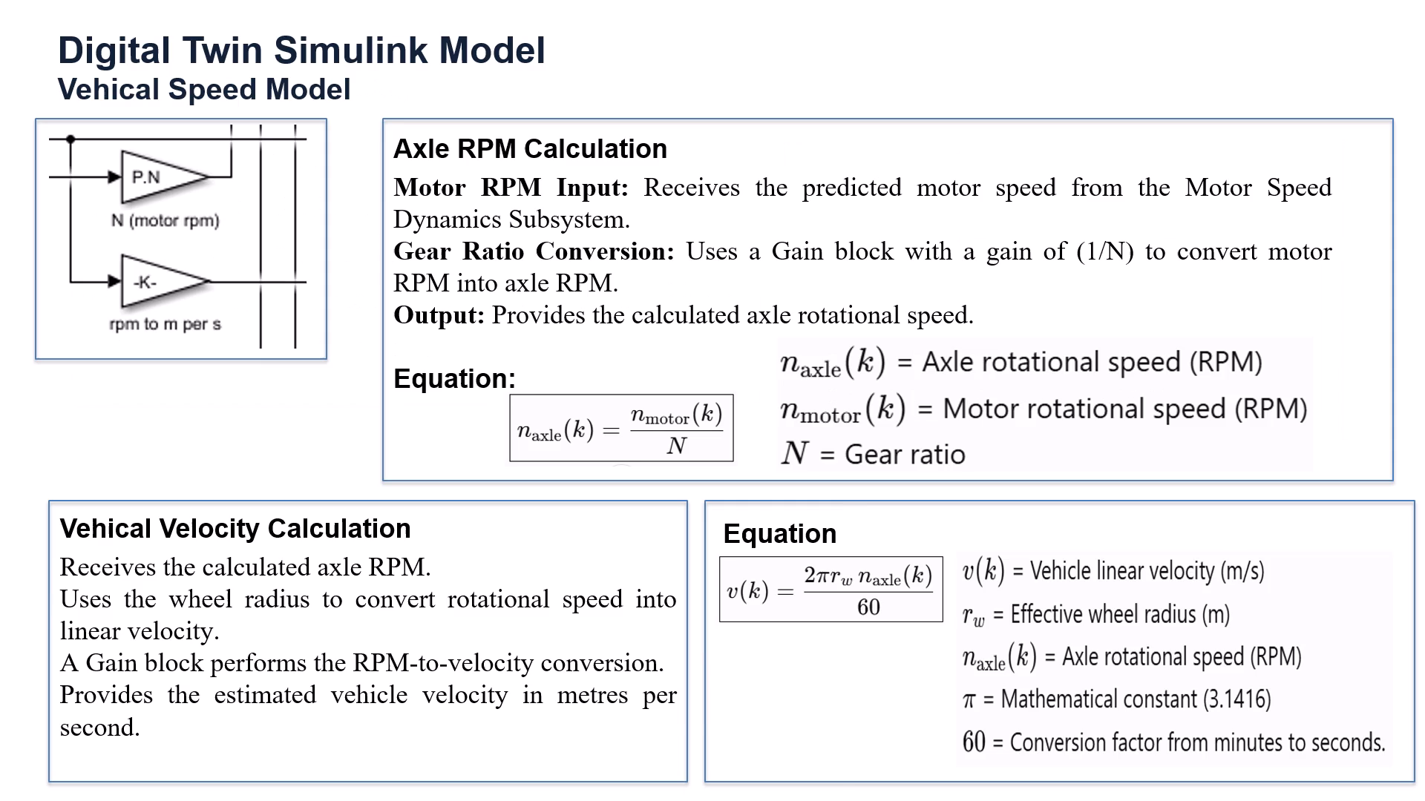
{"action": "key", "text": "Right"}
Review the Digital Twin Results slides from Motor RPM vs Time to the Gate Signal graph at the end of the show.
{"action": "key", "text": "Right"}
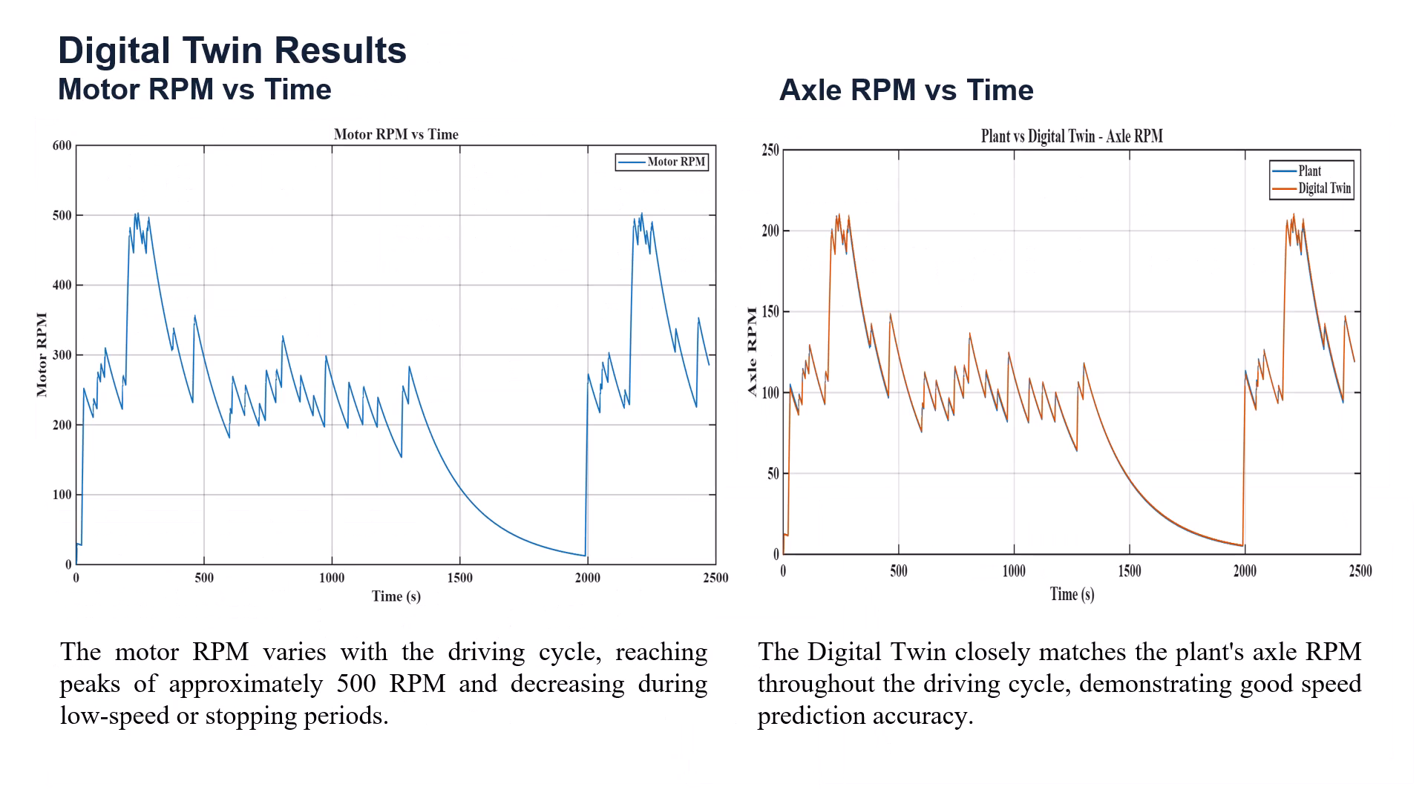
{"action": "key", "text": "Right"}
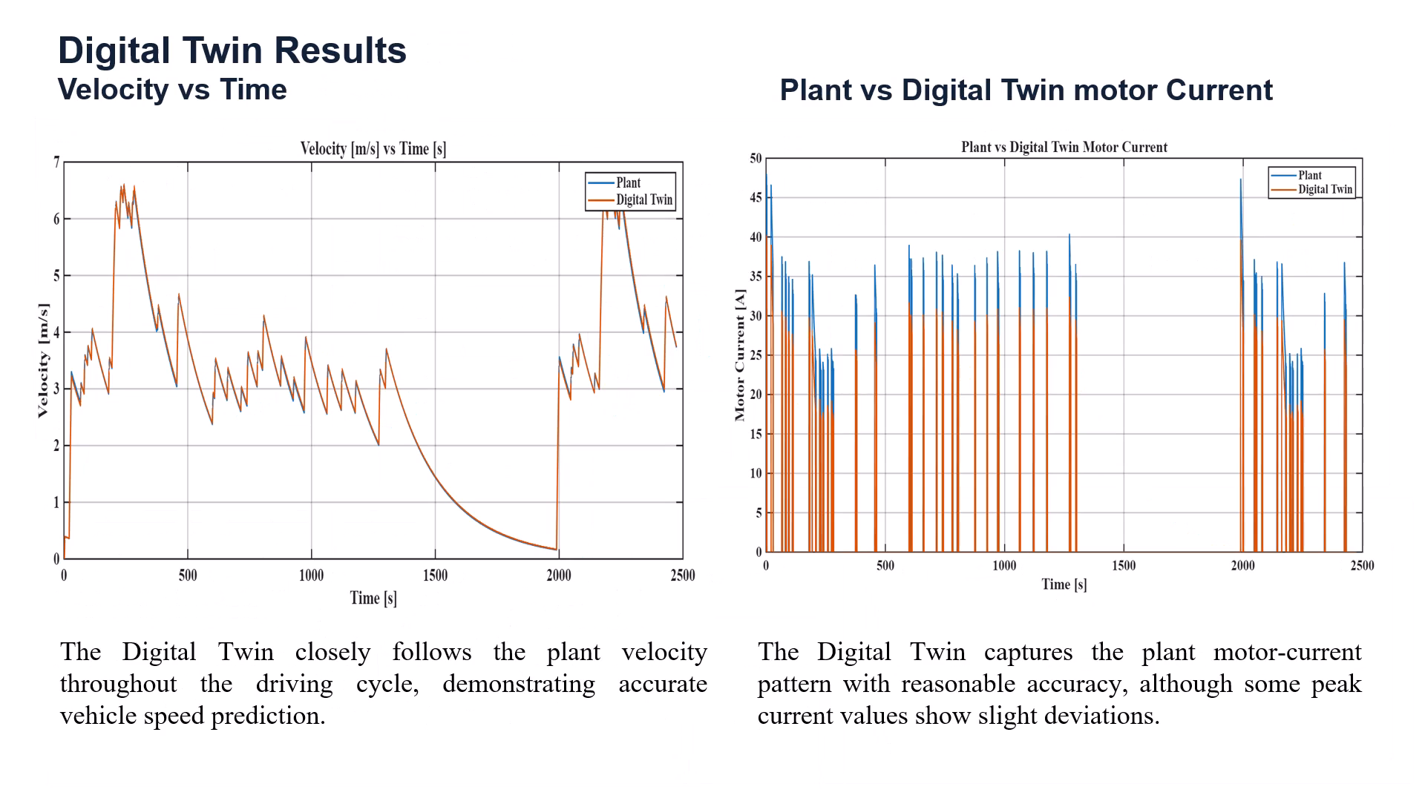
{"action": "key", "text": "Right"}
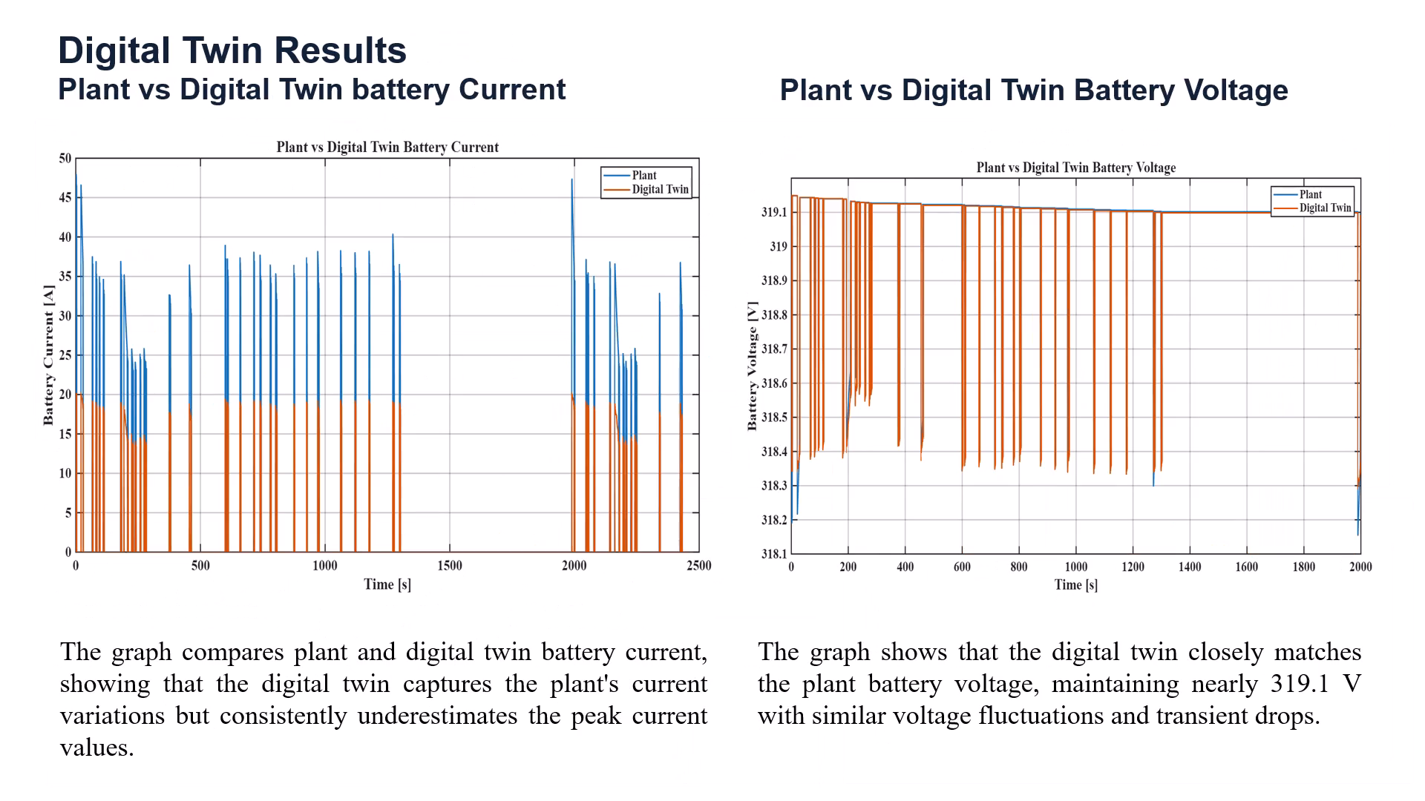
{"action": "key", "text": "Right"}
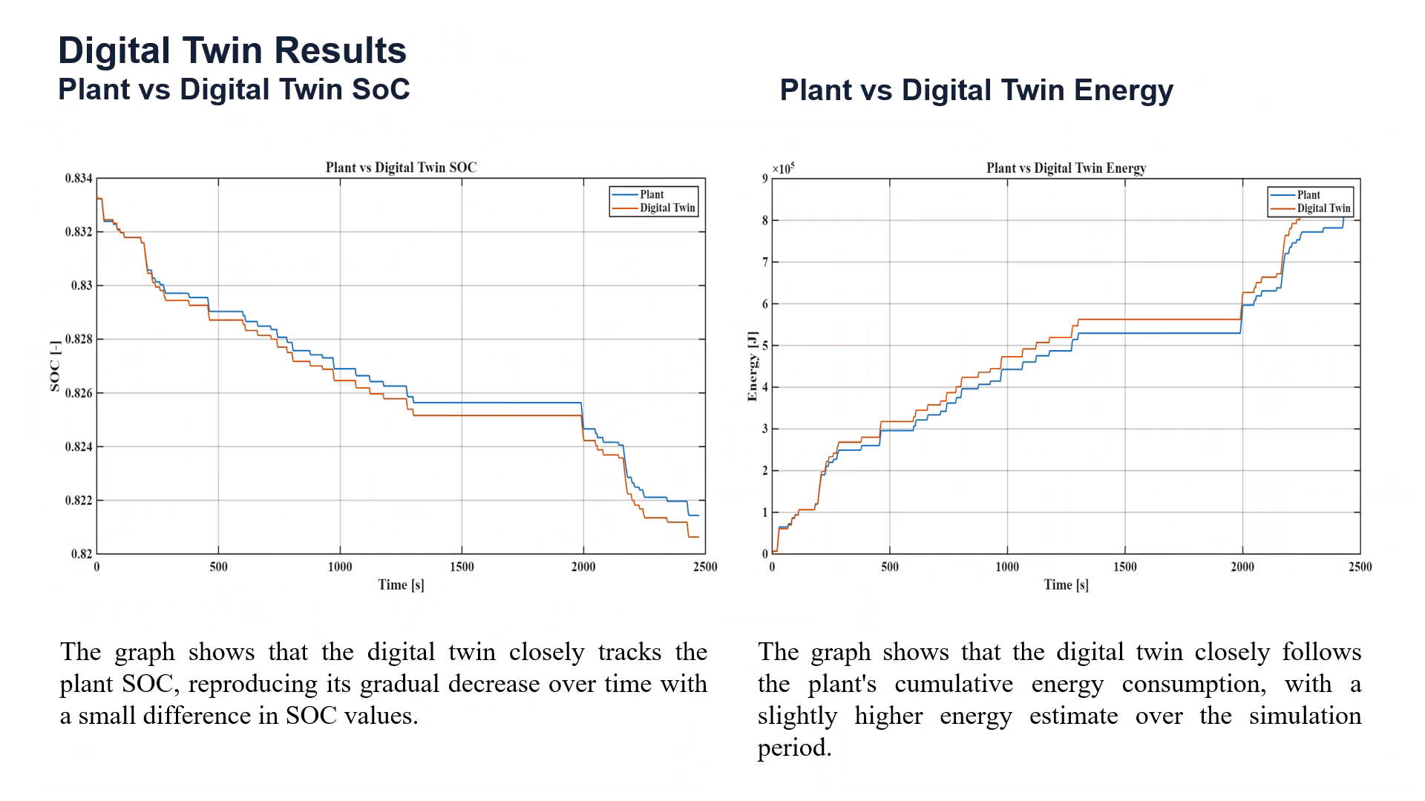
{"action": "key", "text": "Left"}
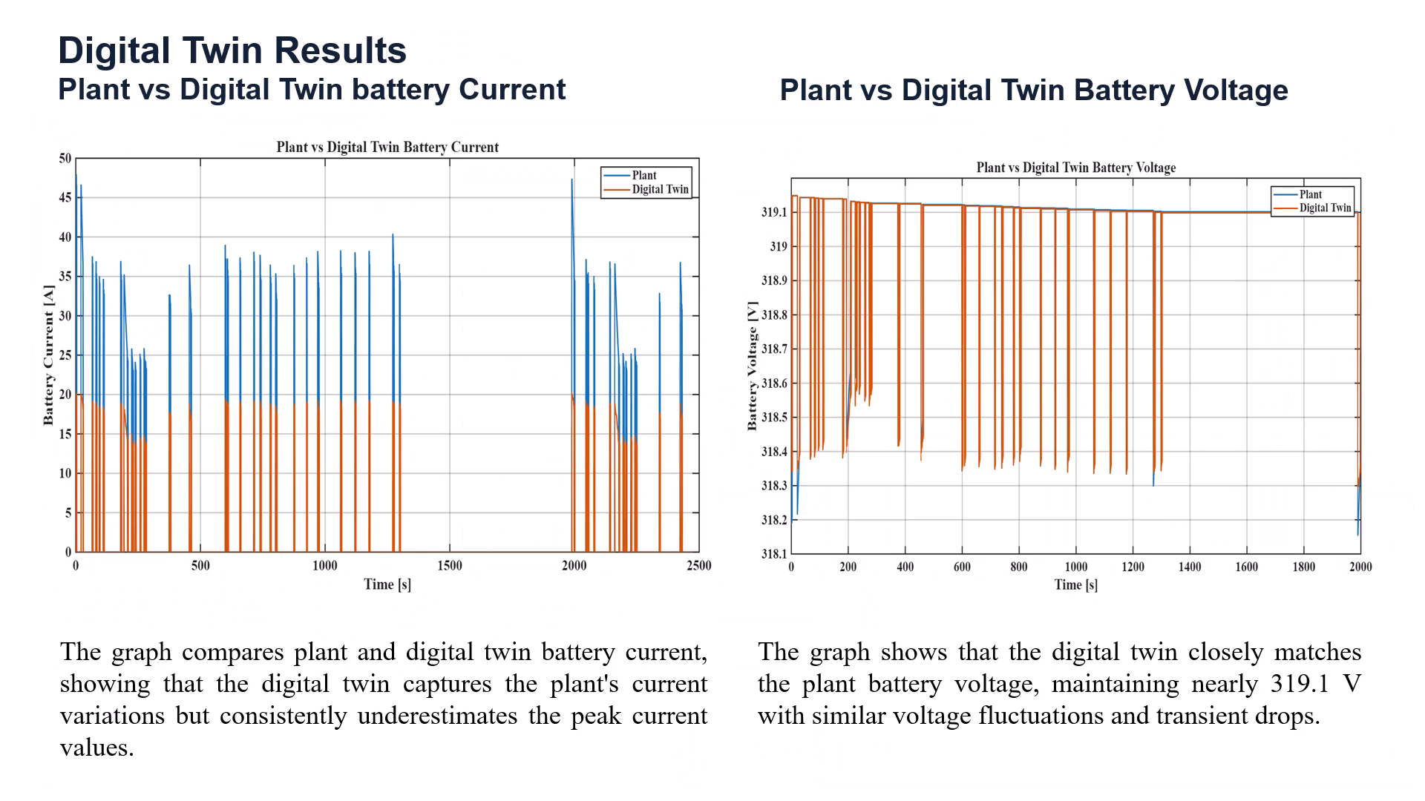
{"action": "key", "text": "Right"}
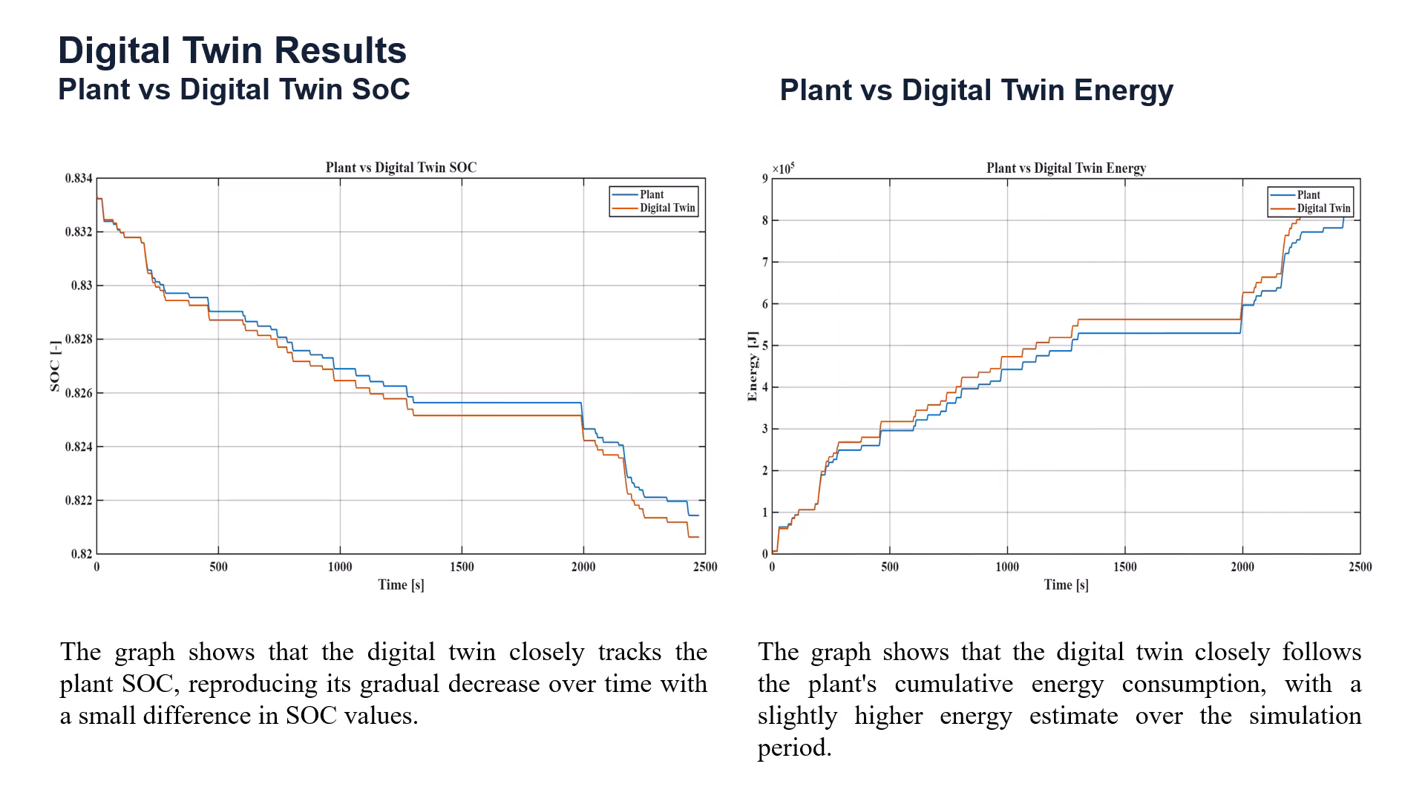
{"action": "key", "text": "Right"}
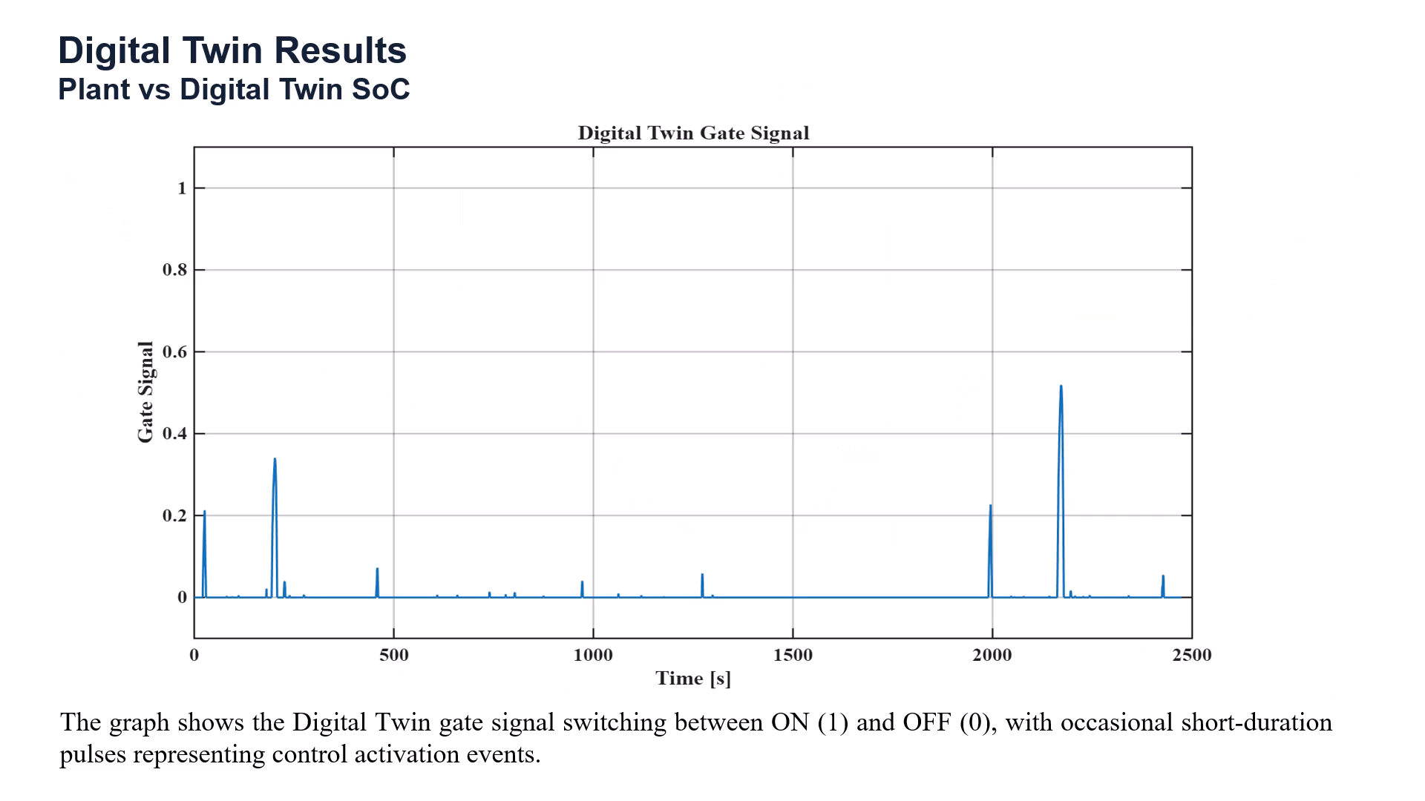
{"action": "key", "text": "Right"}
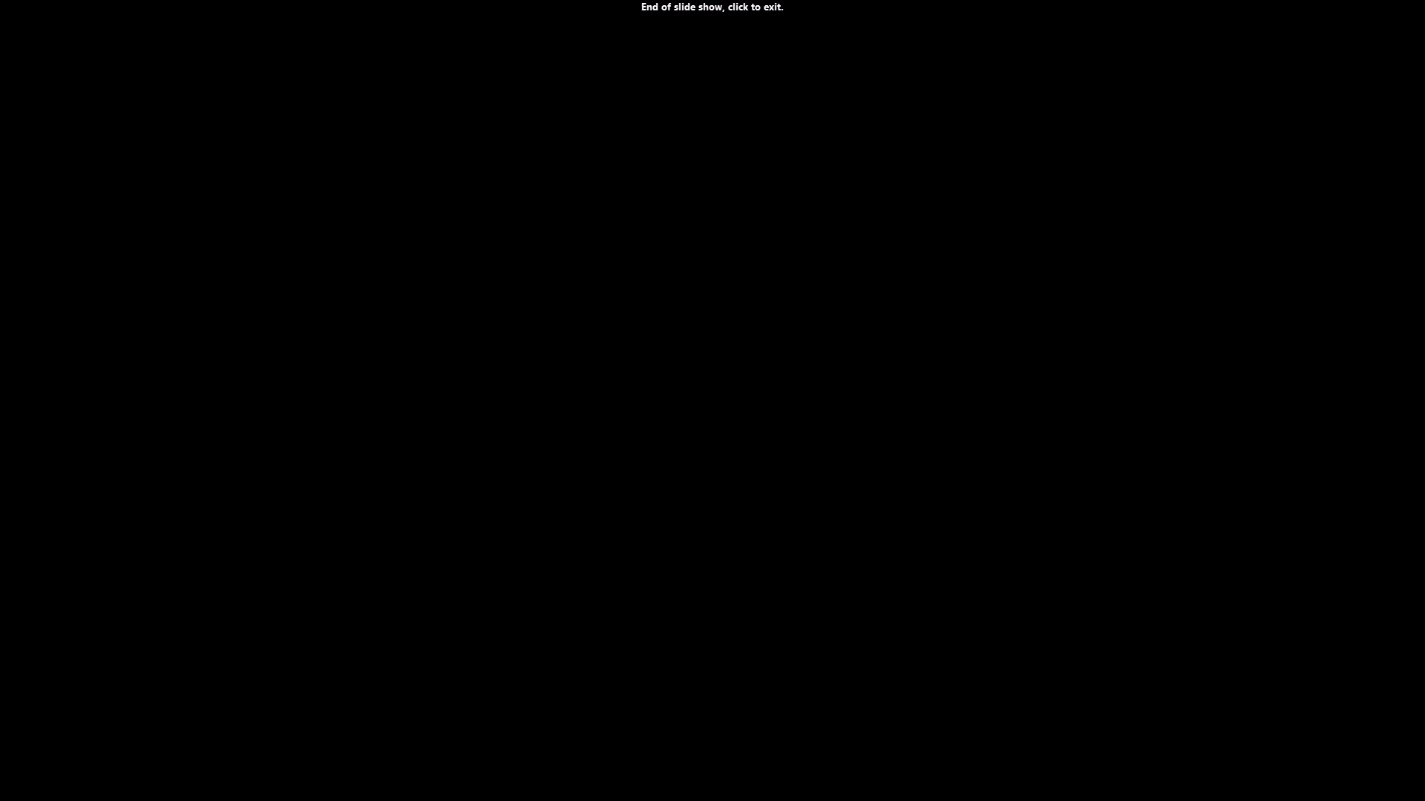
Recheck the final Digital Twin Gate Signal slide and its description at the end of the slide show.
{"action": "key", "text": "Left"}
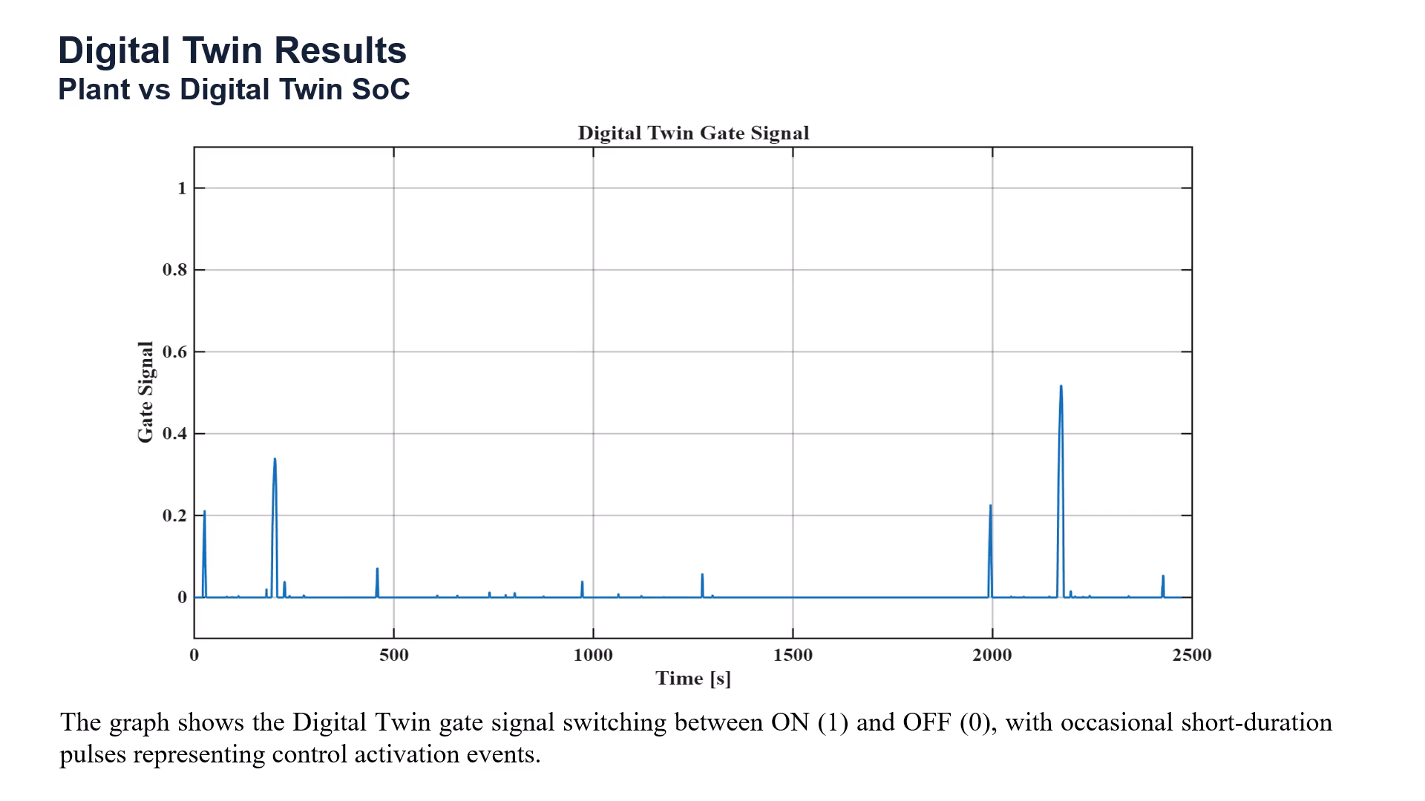
{"action": "key", "text": "Right"}
{"action": "key", "text": "Left"}
{"action": "key", "text": "Right"}
{"action": "key", "text": "Left"}
{"action": "key", "text": "Right"}
{"action": "key", "text": "Left"}
Go back through the Digital Twin Results slides to the Motor RPM and Axle RPM graphs.
{"action": "key", "text": "Left"}
{"action": "key", "text": "Left"}
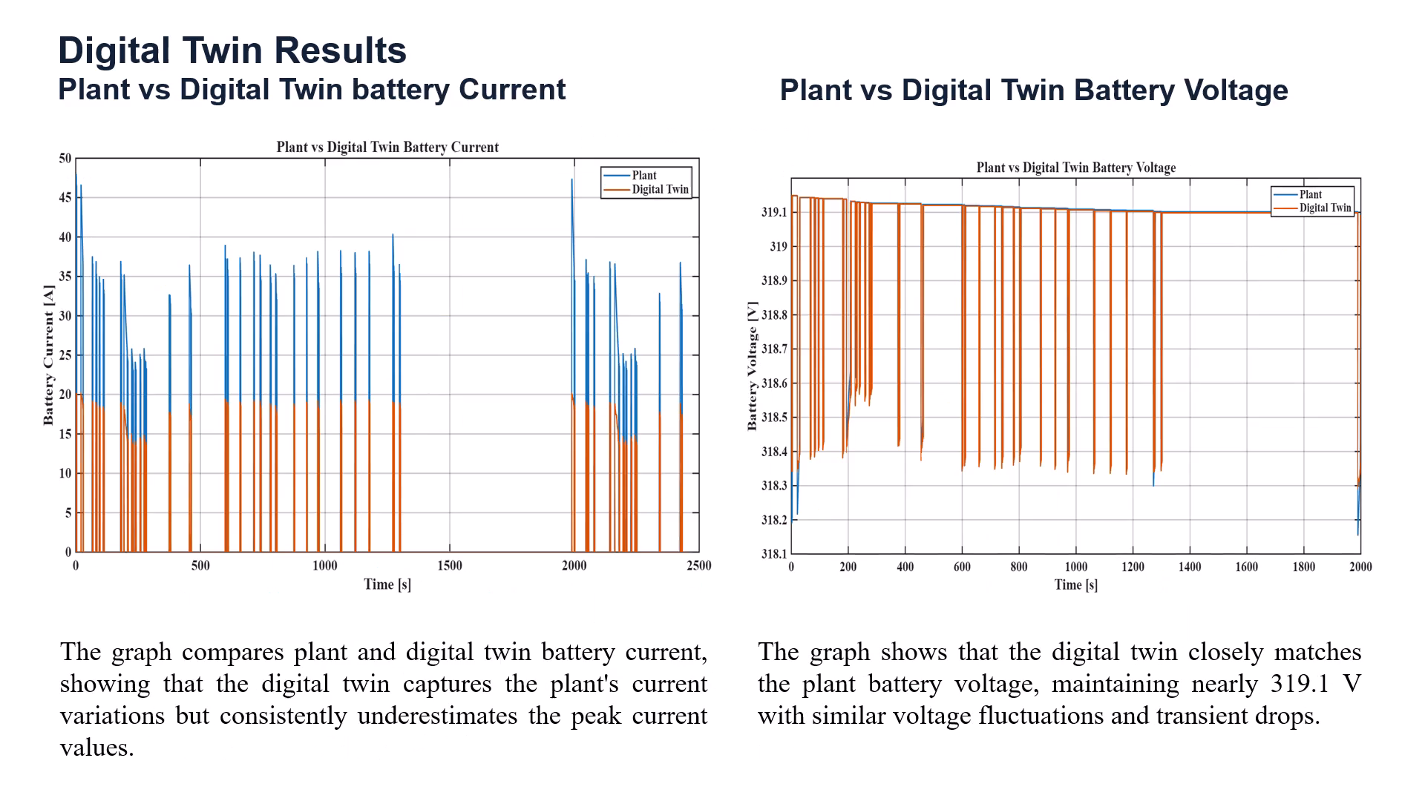
{"action": "key", "text": "Left"}
{"action": "key", "text": "Left"}
{"action": "key", "text": "Right"}
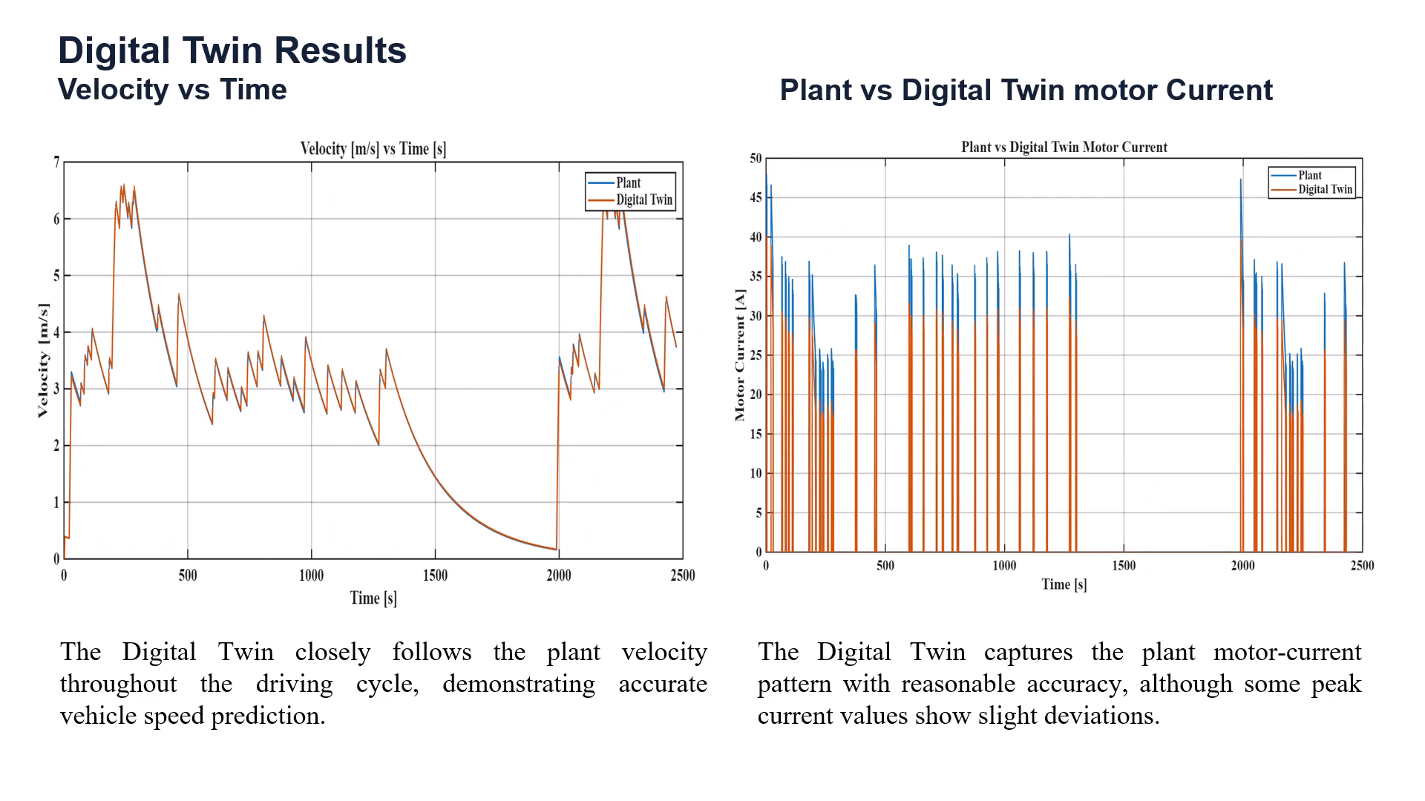
{"action": "key", "text": "Left"}
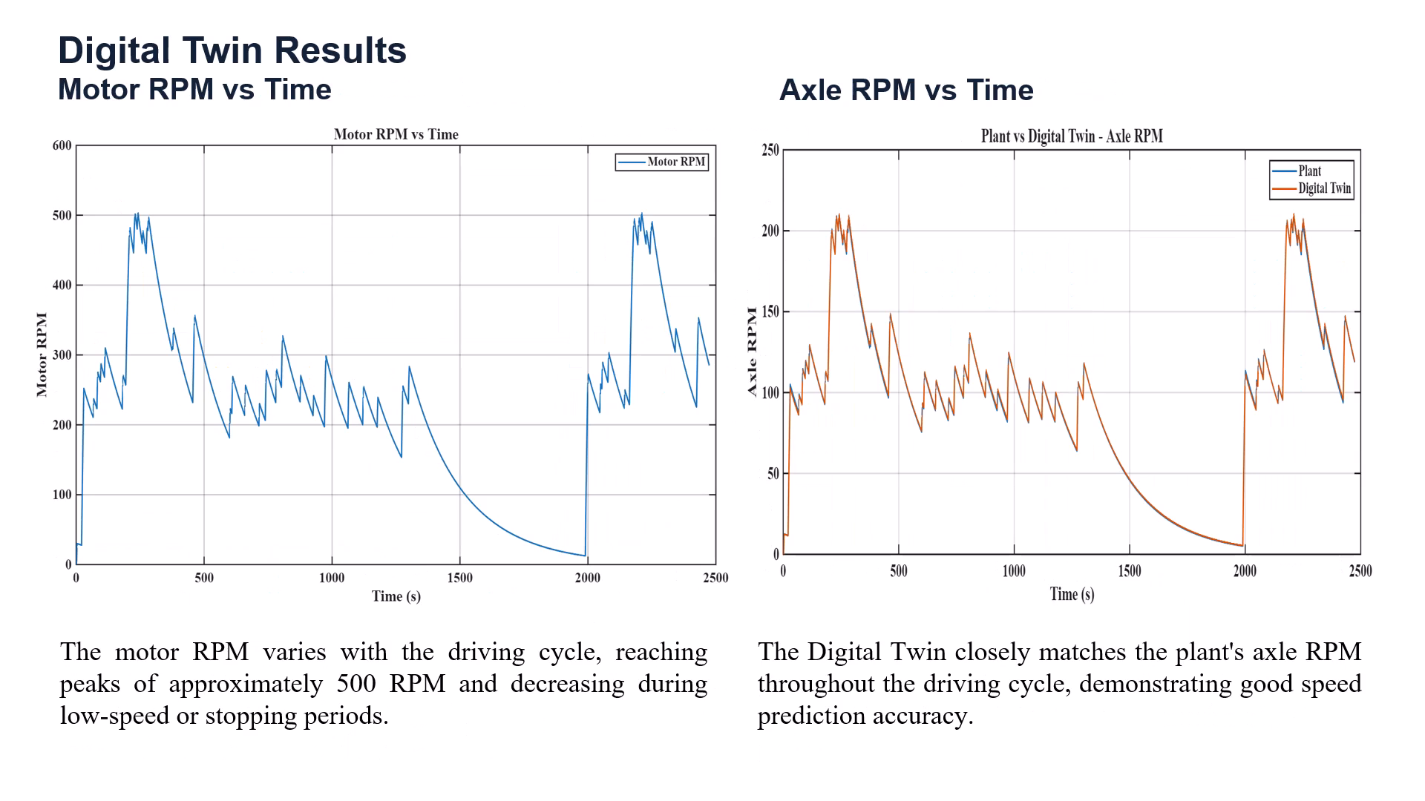
Re-examine the Vehical Speed Model slides and compare the battery charge and State of Charge calculation slides.
{"action": "key", "text": "Left"}
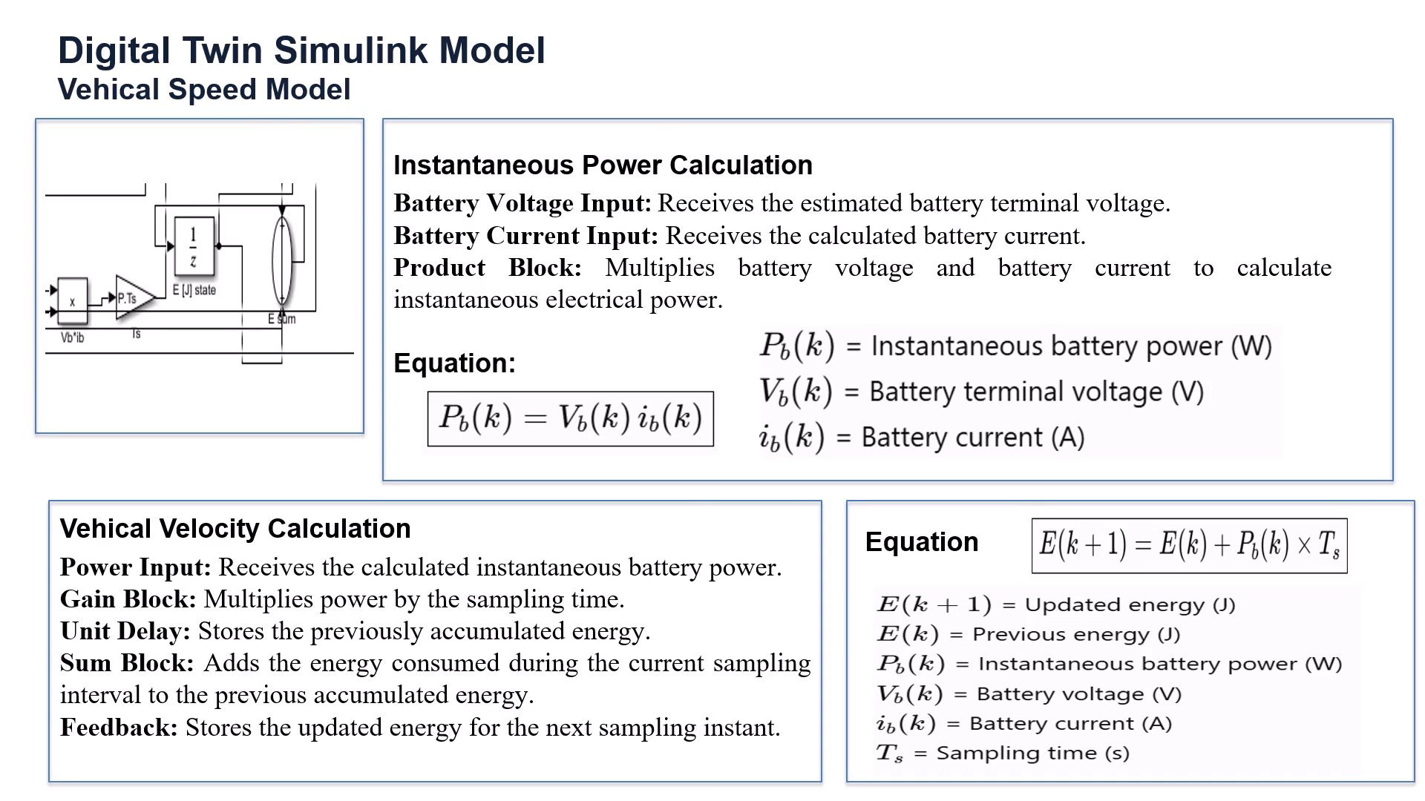
{"action": "key", "text": "Left"}
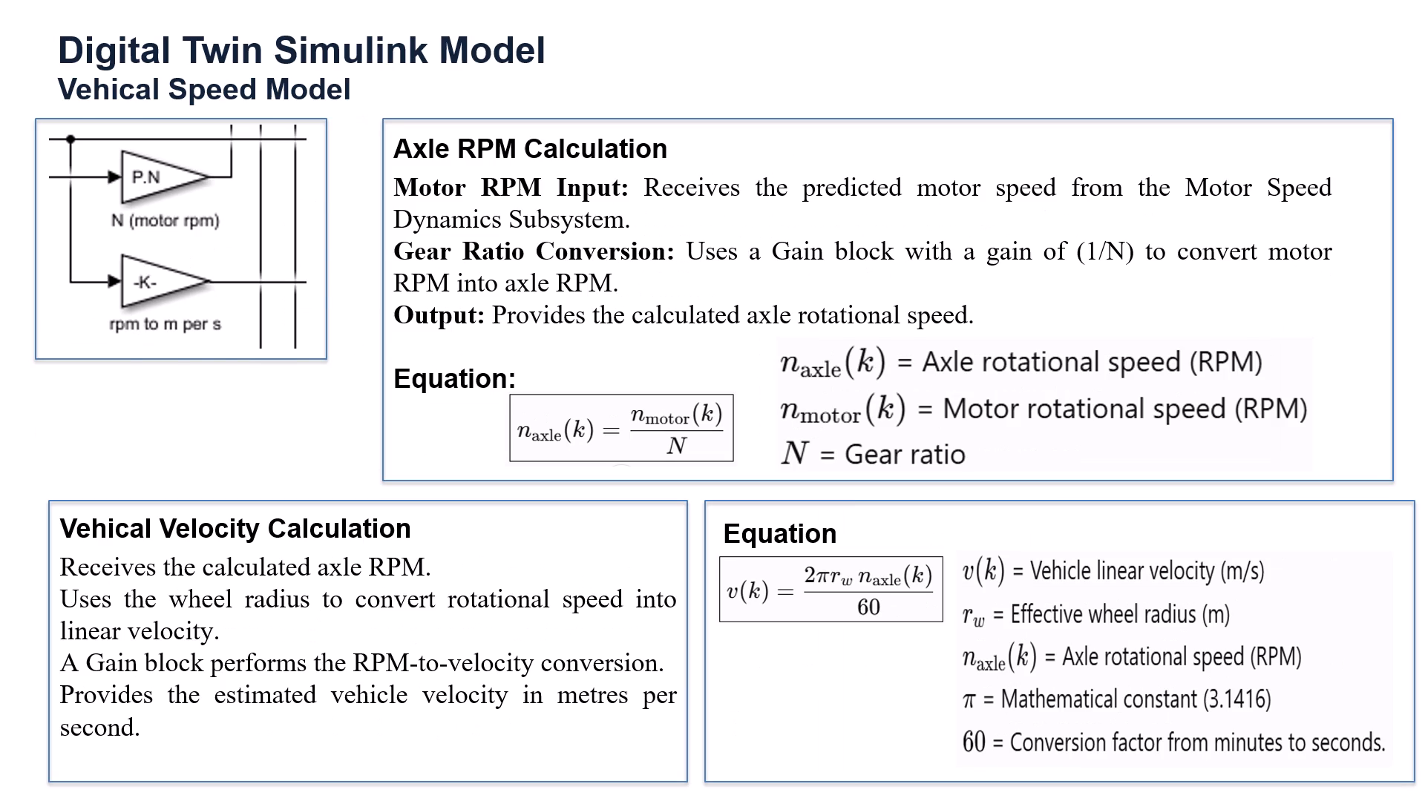
{"action": "key", "text": "Left"}
{"action": "key", "text": "Left"}
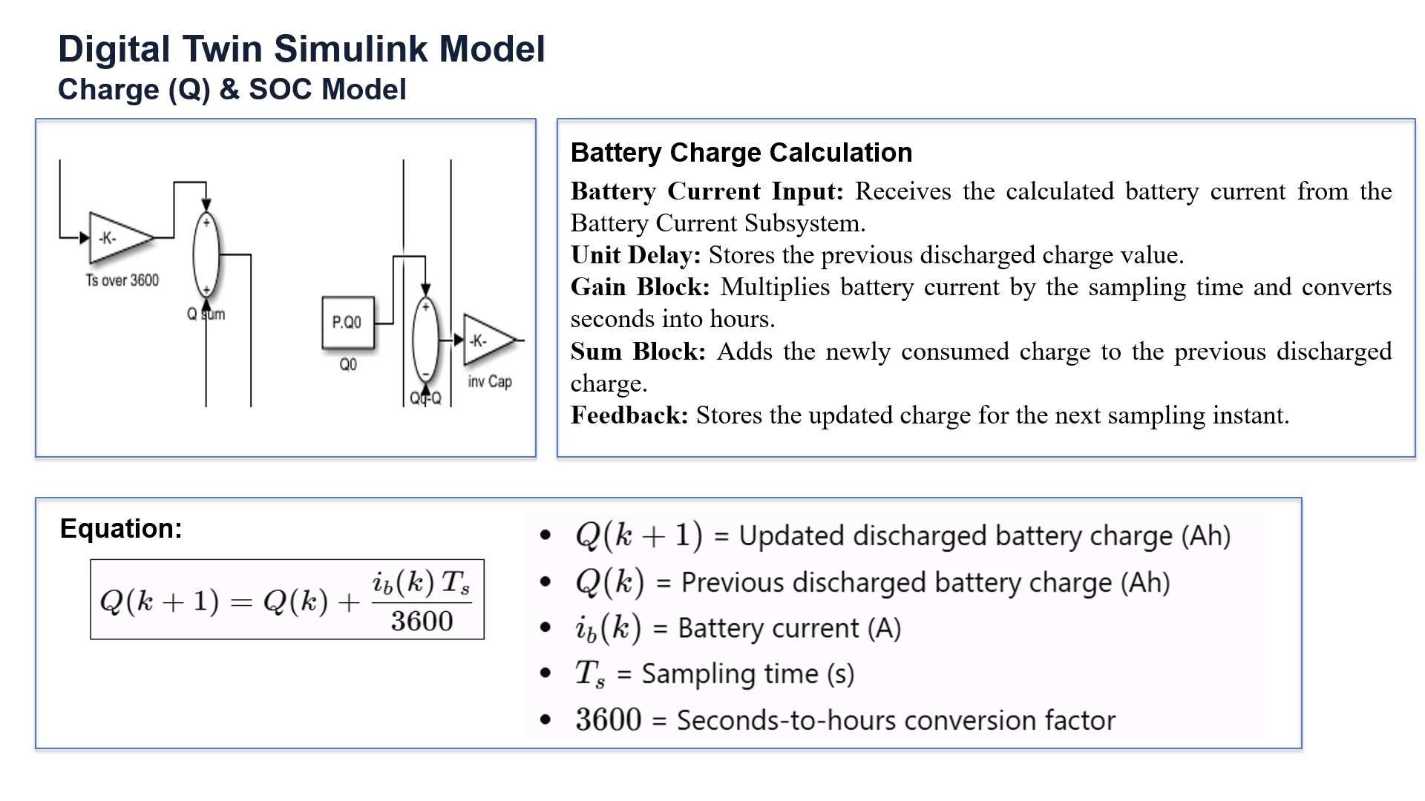
{"action": "key", "text": "Right"}
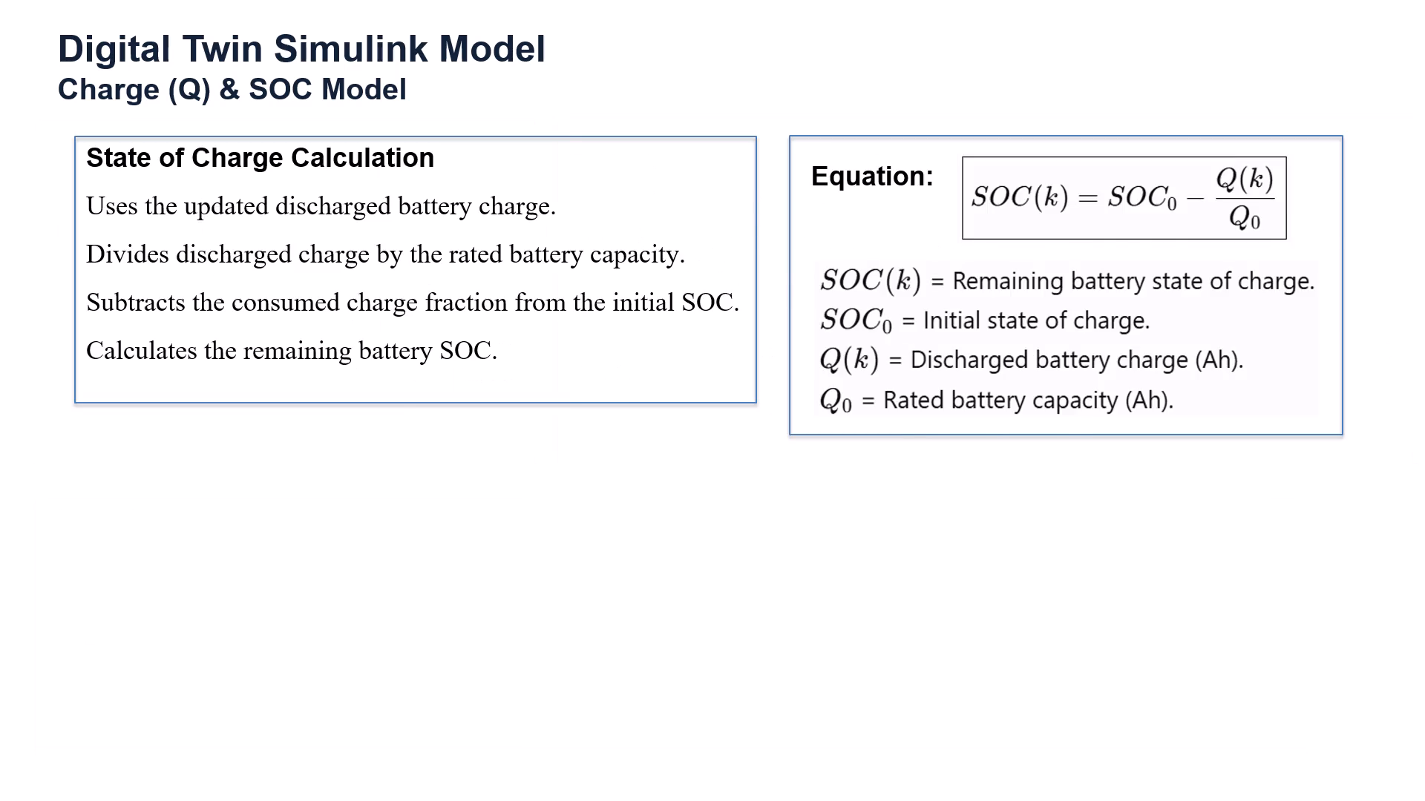
{"action": "key", "text": "Left"}
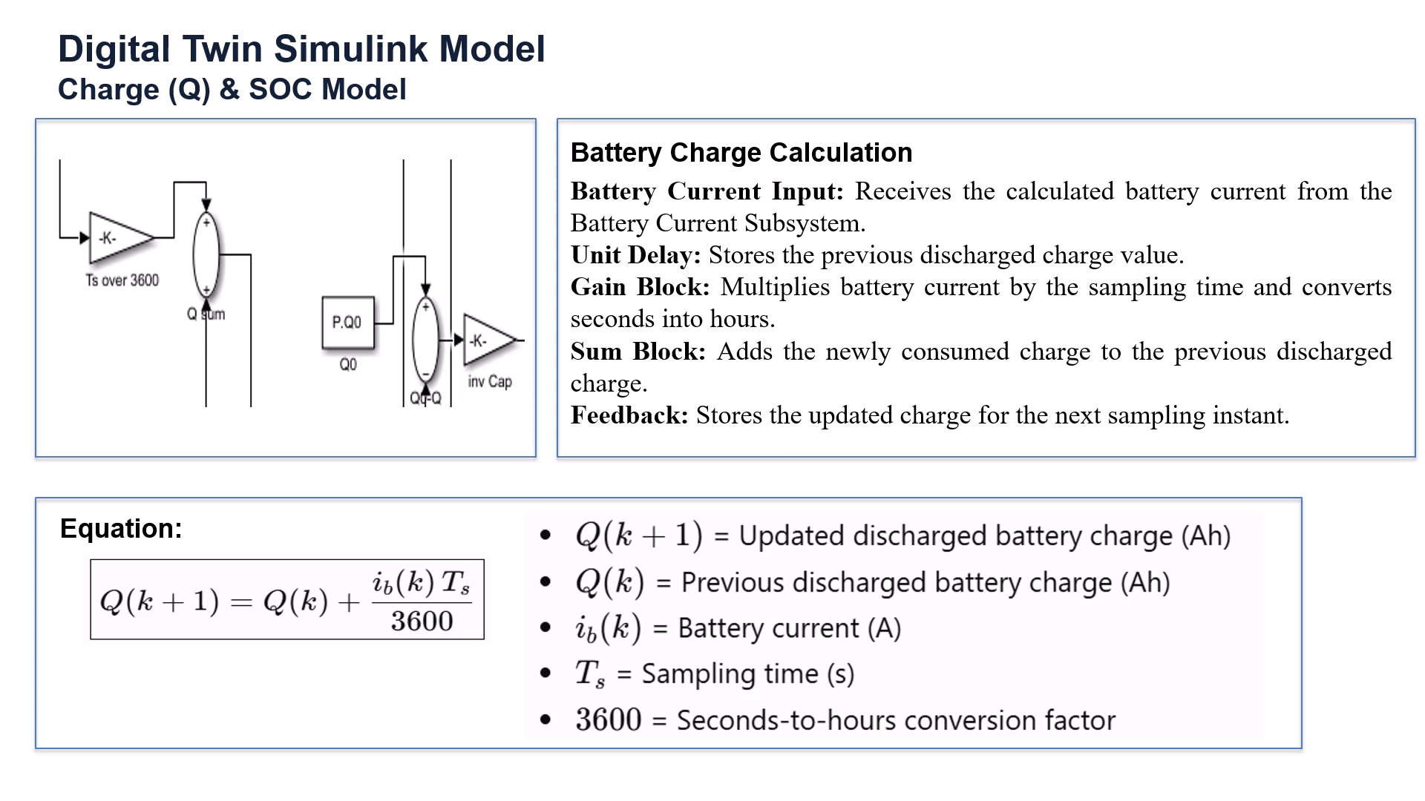
{"action": "key", "text": "Right"}
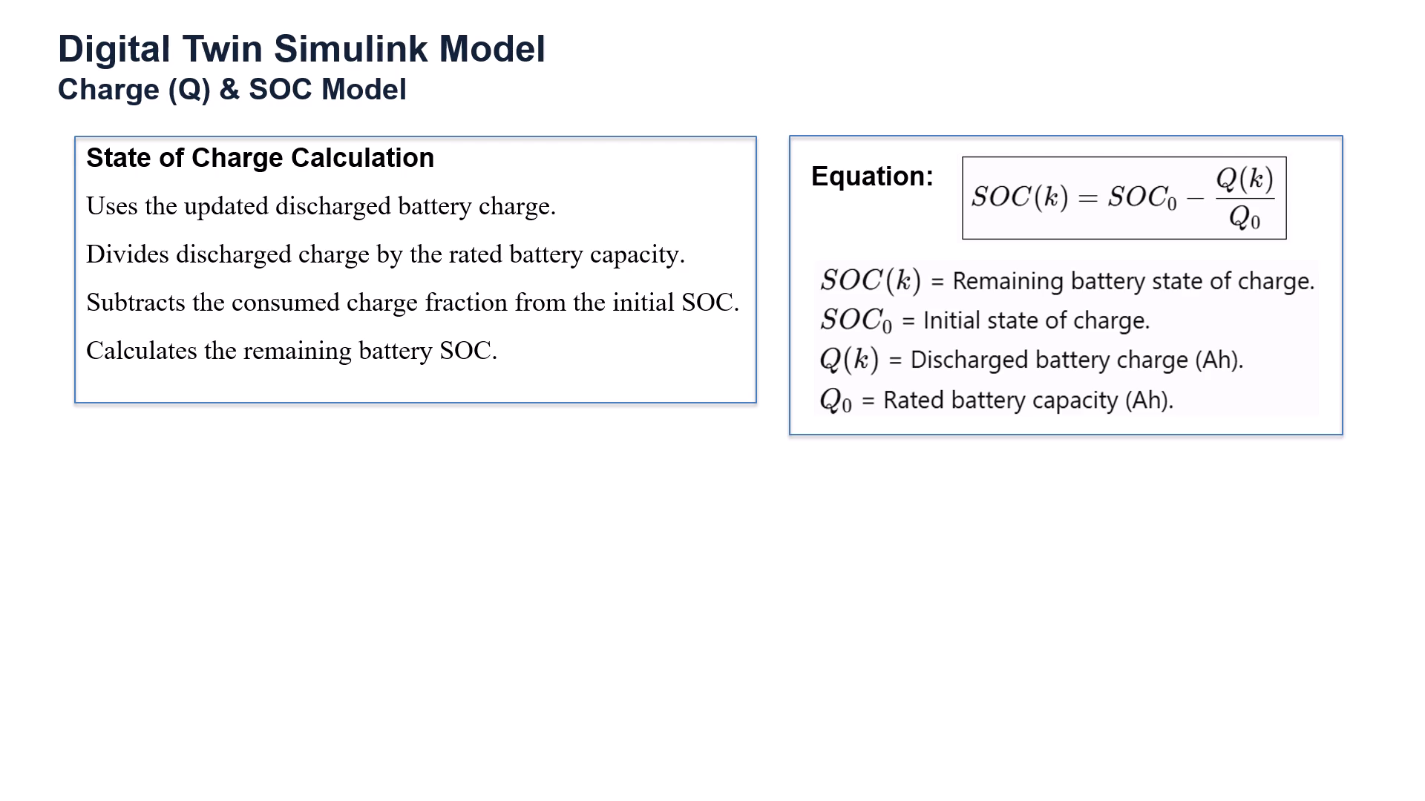
{"action": "key", "text": "Right"}
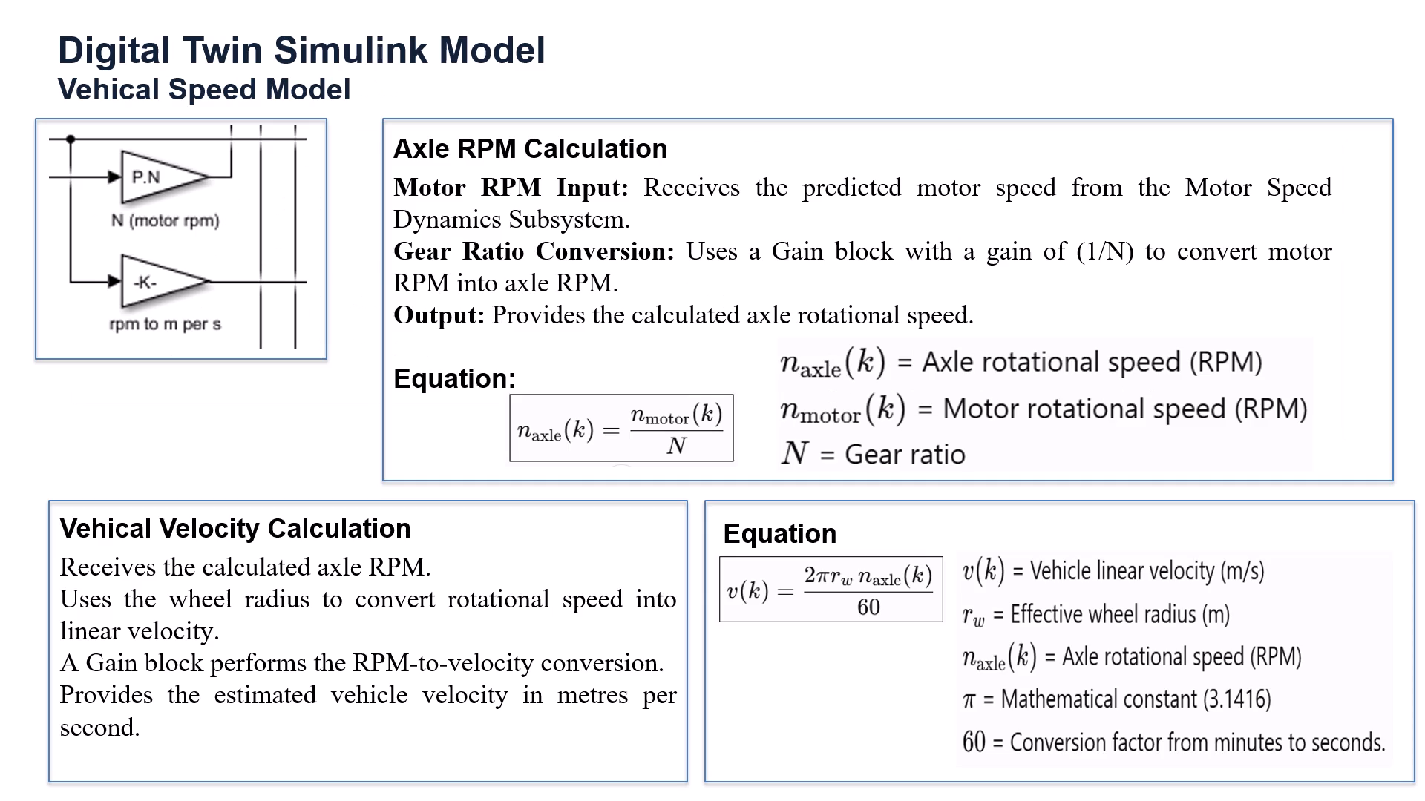
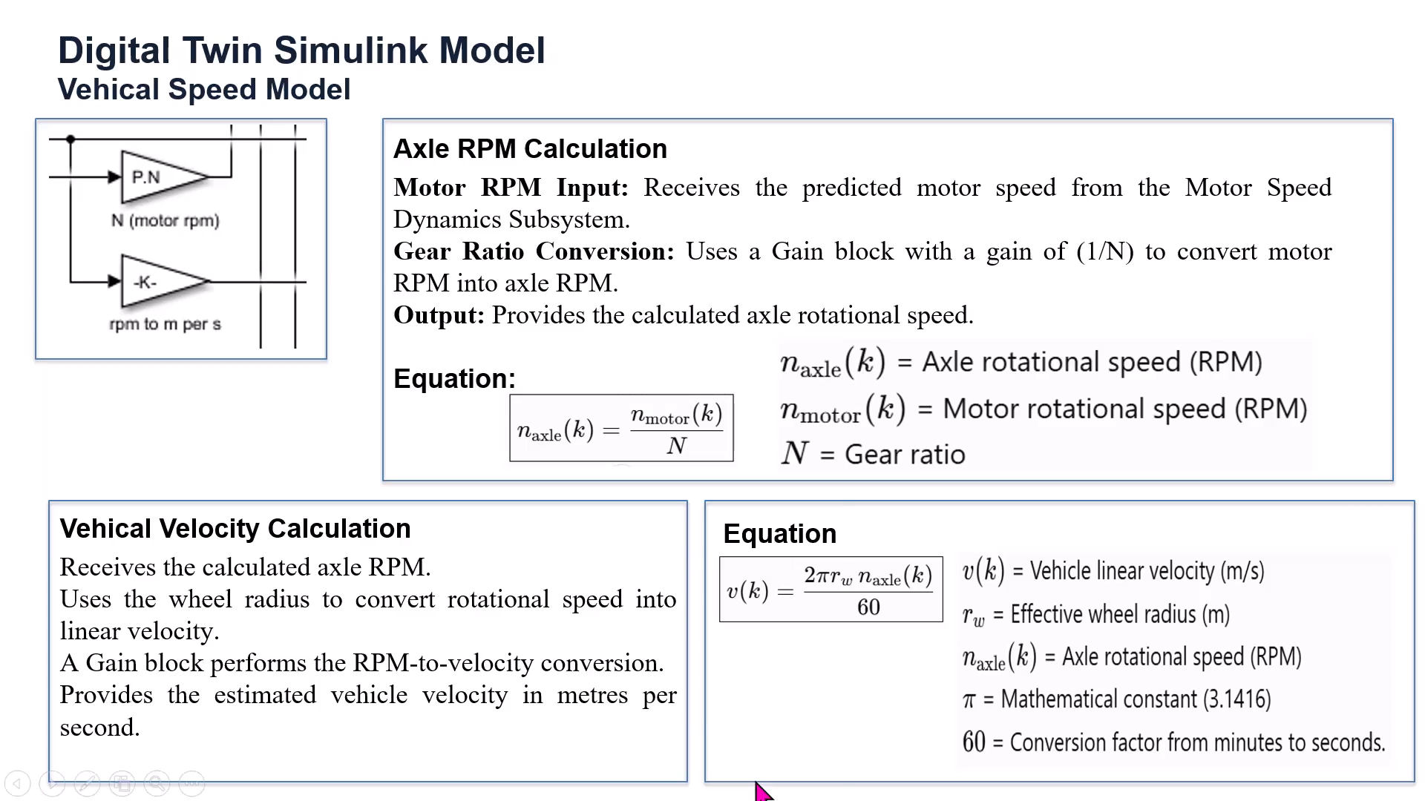
Review the slide show from the Instantaneous Power Calculation slide through the Digital Twin Results graphs, and leave the show.
{"action": "key", "text": "Right"}
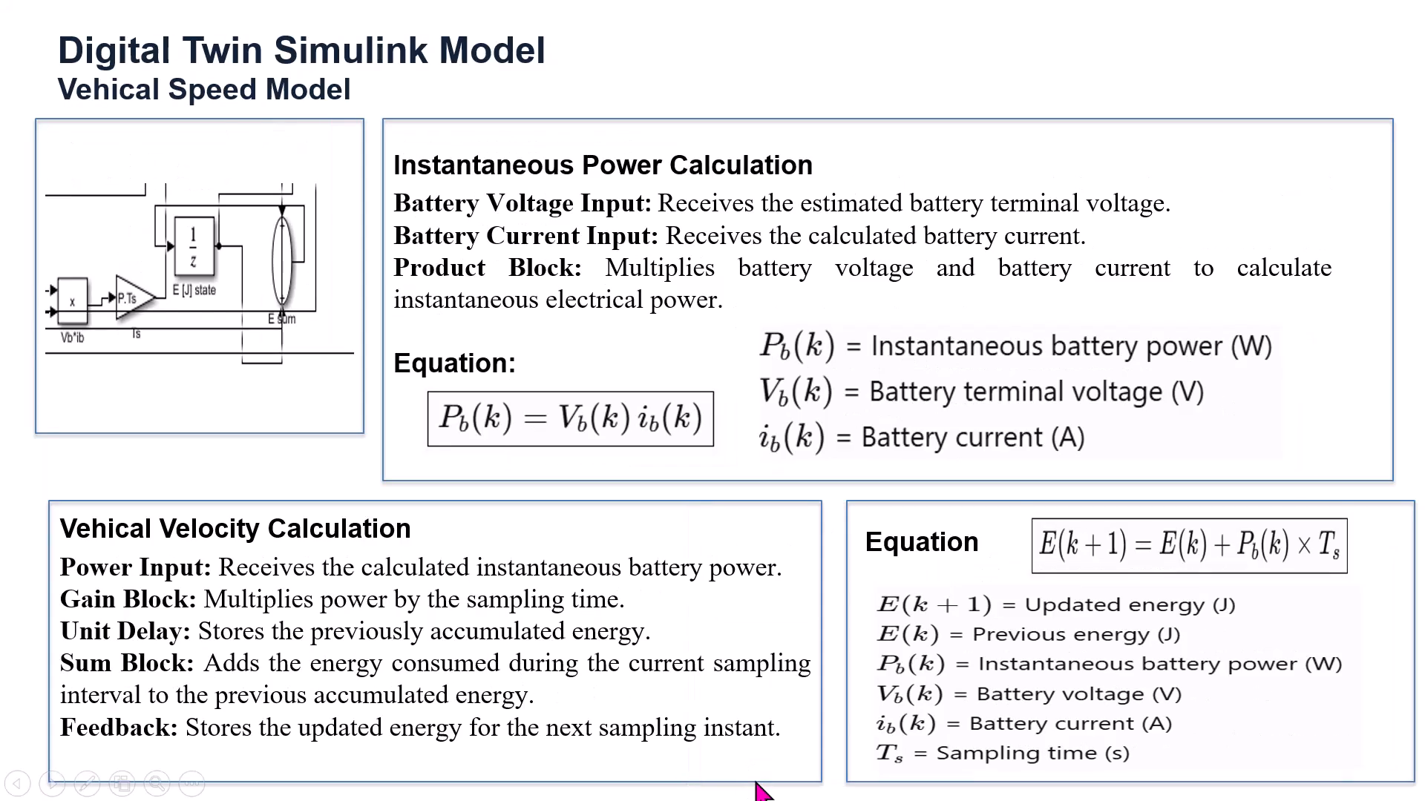
{"action": "key", "text": "Right"}
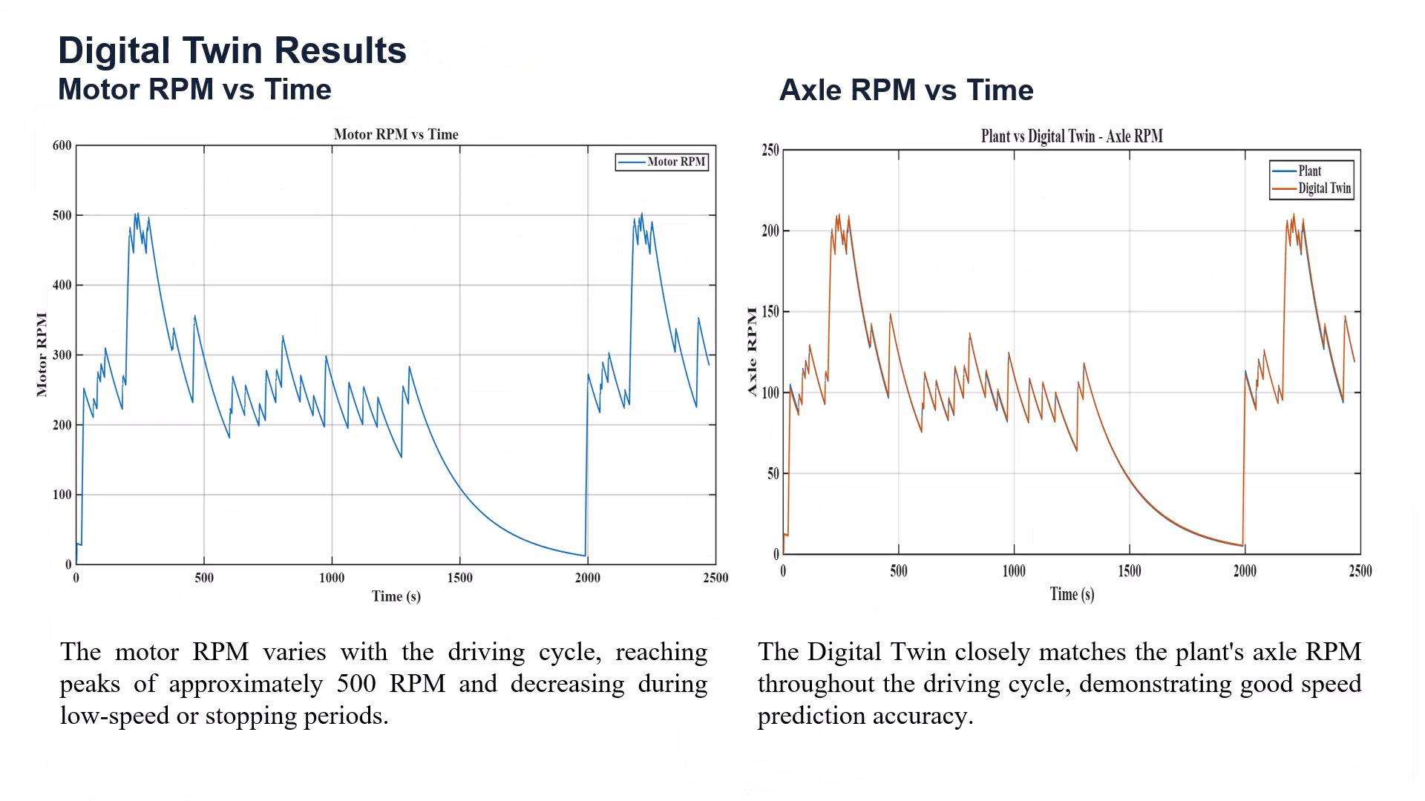
{"action": "key", "text": "Right"}
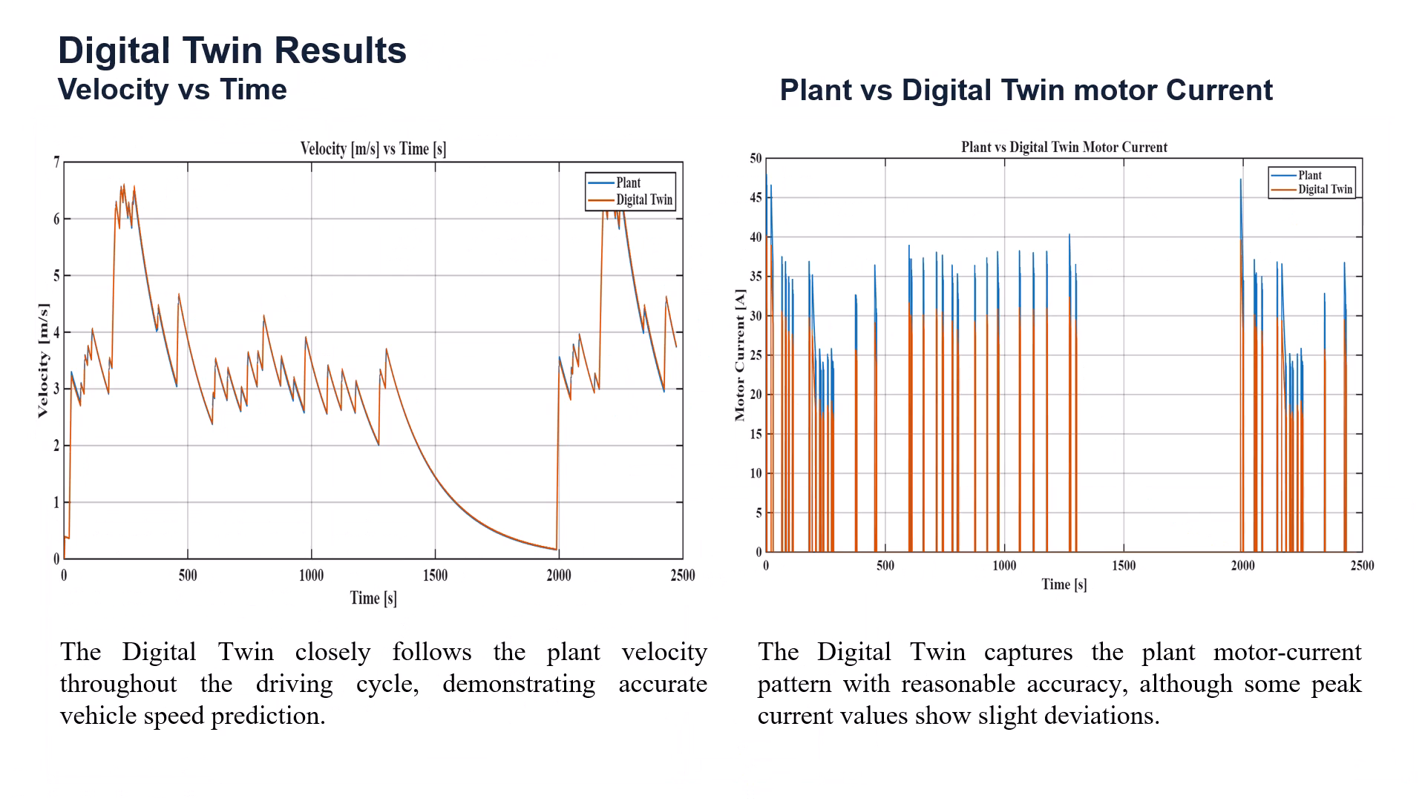
{"action": "key", "text": "Right"}
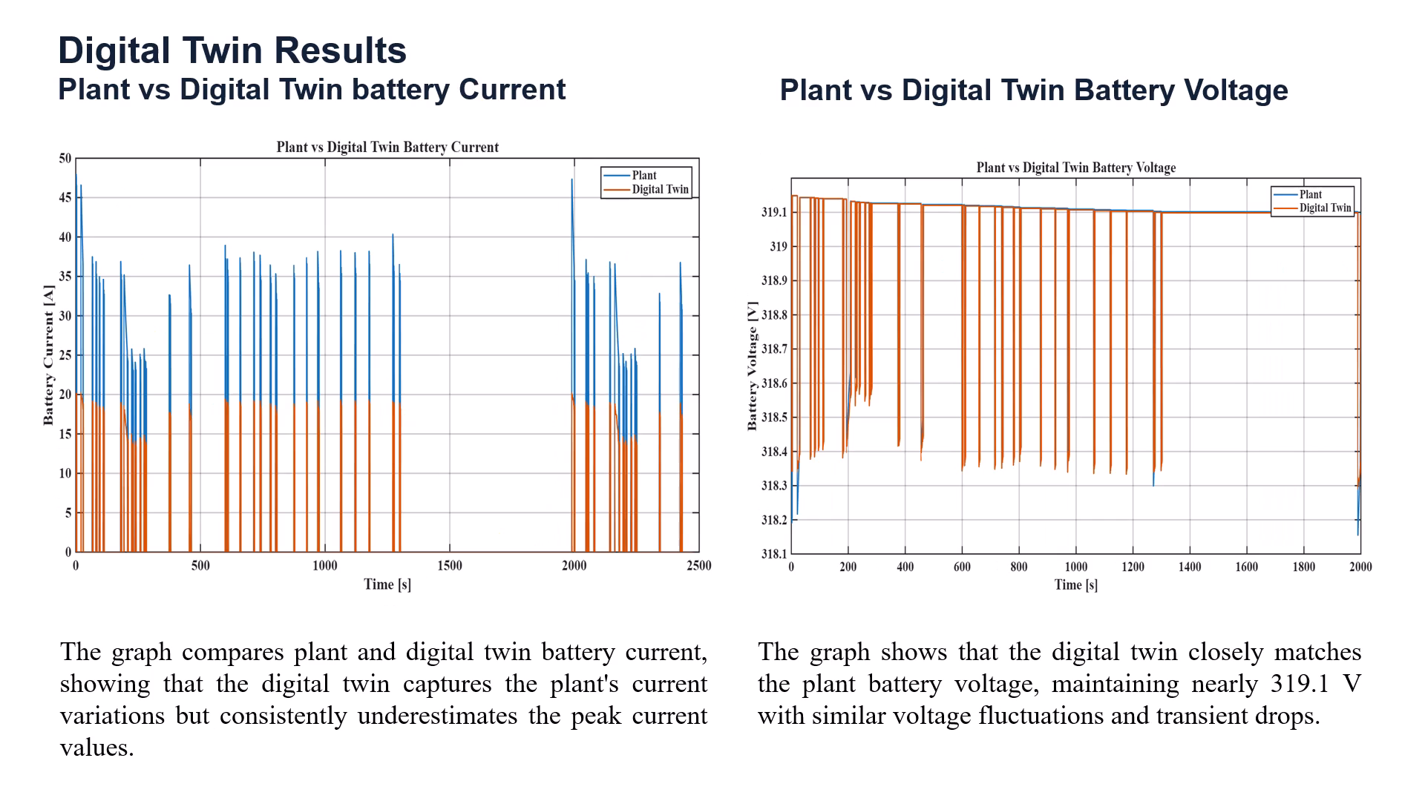
{"action": "key", "text": "Right"}
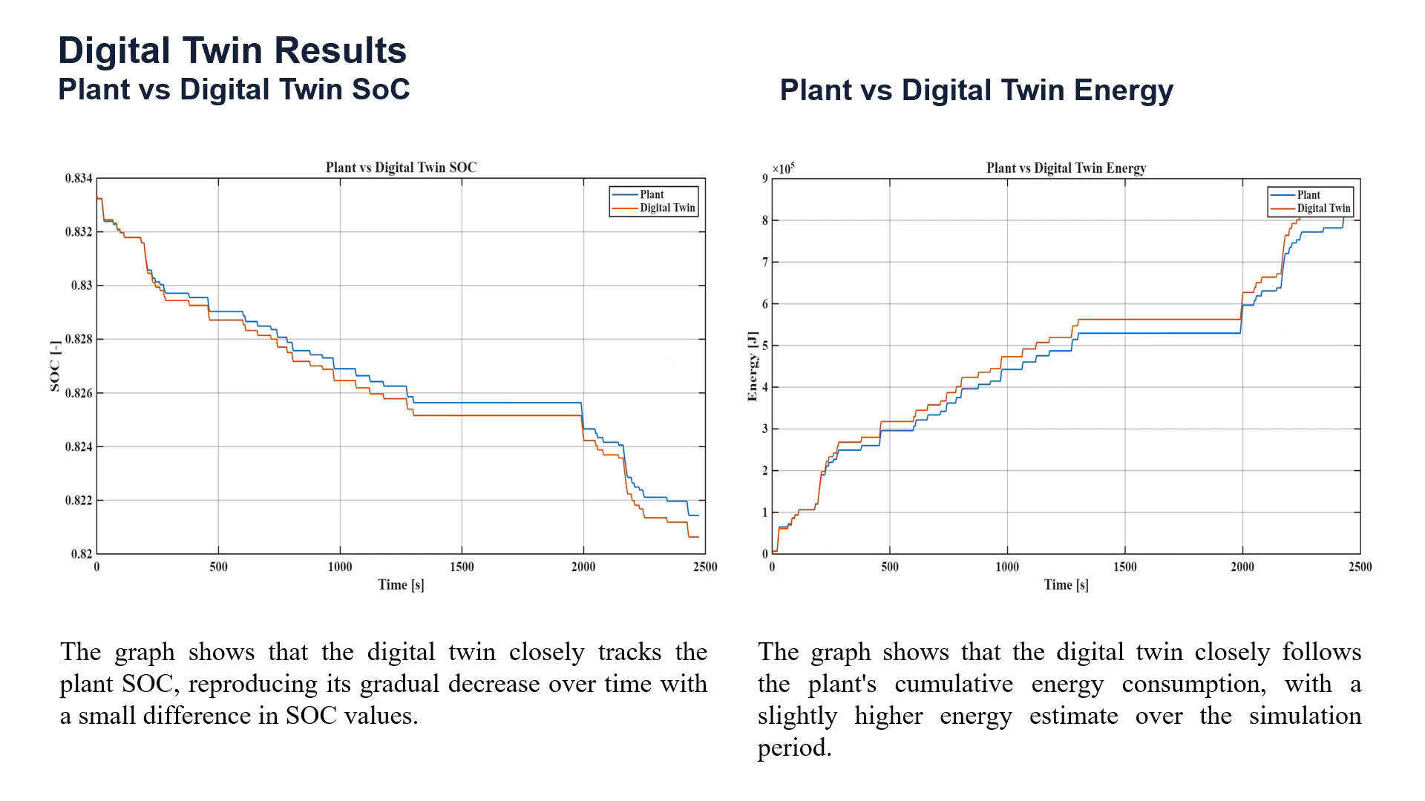
{"action": "key", "text": "Right"}
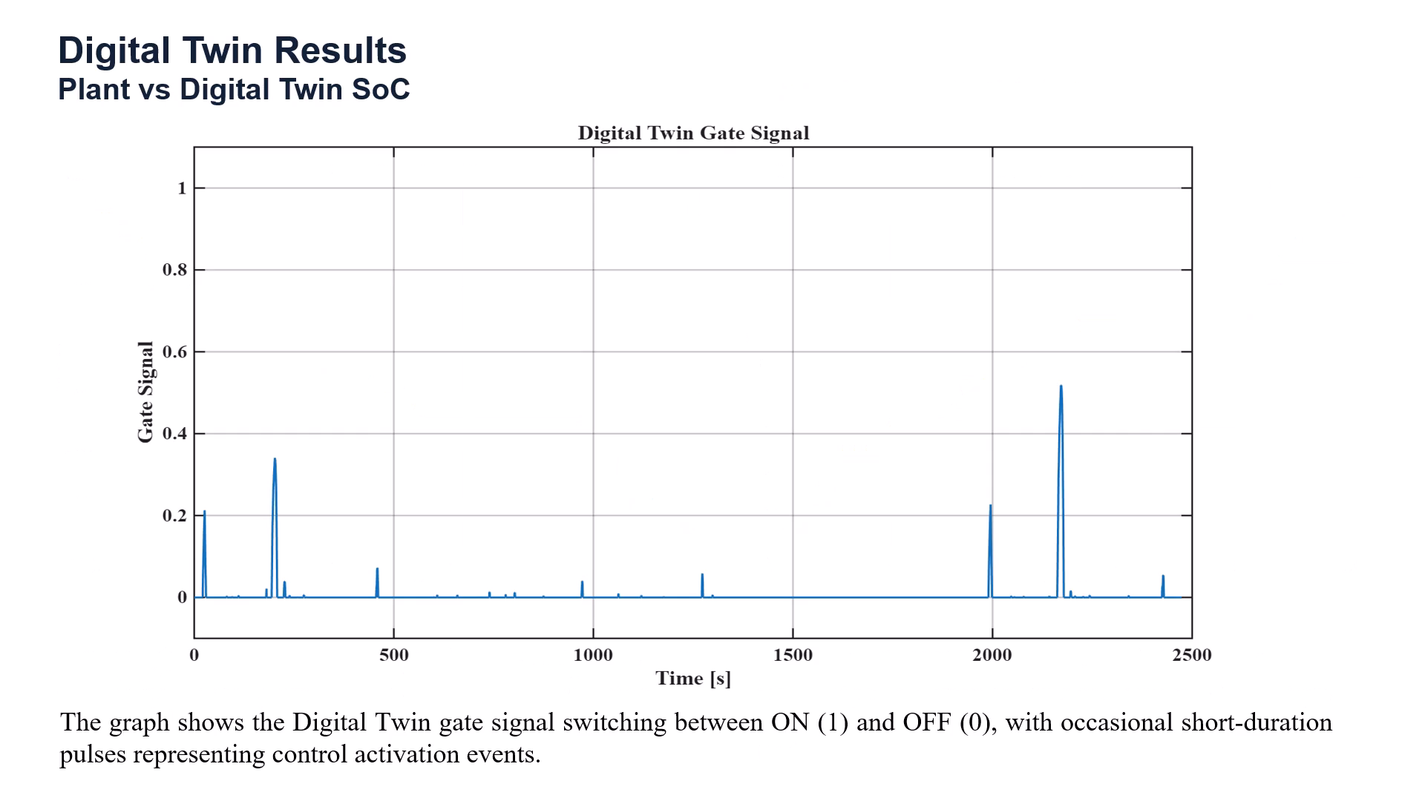
{"action": "key", "text": "Right"}
{"action": "key", "text": "Left"}
{"action": "key", "text": "Left"}
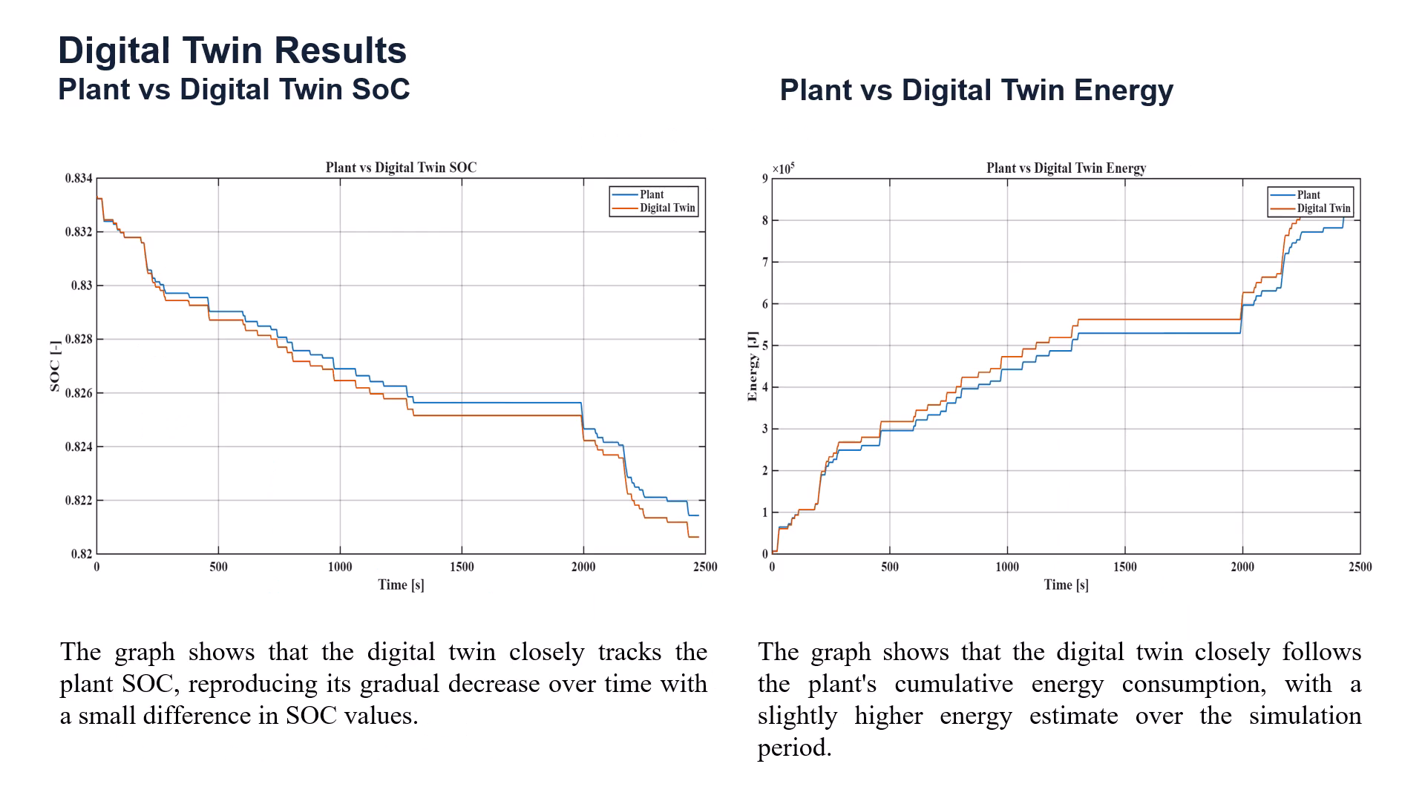
{"action": "key", "text": "Escape"}
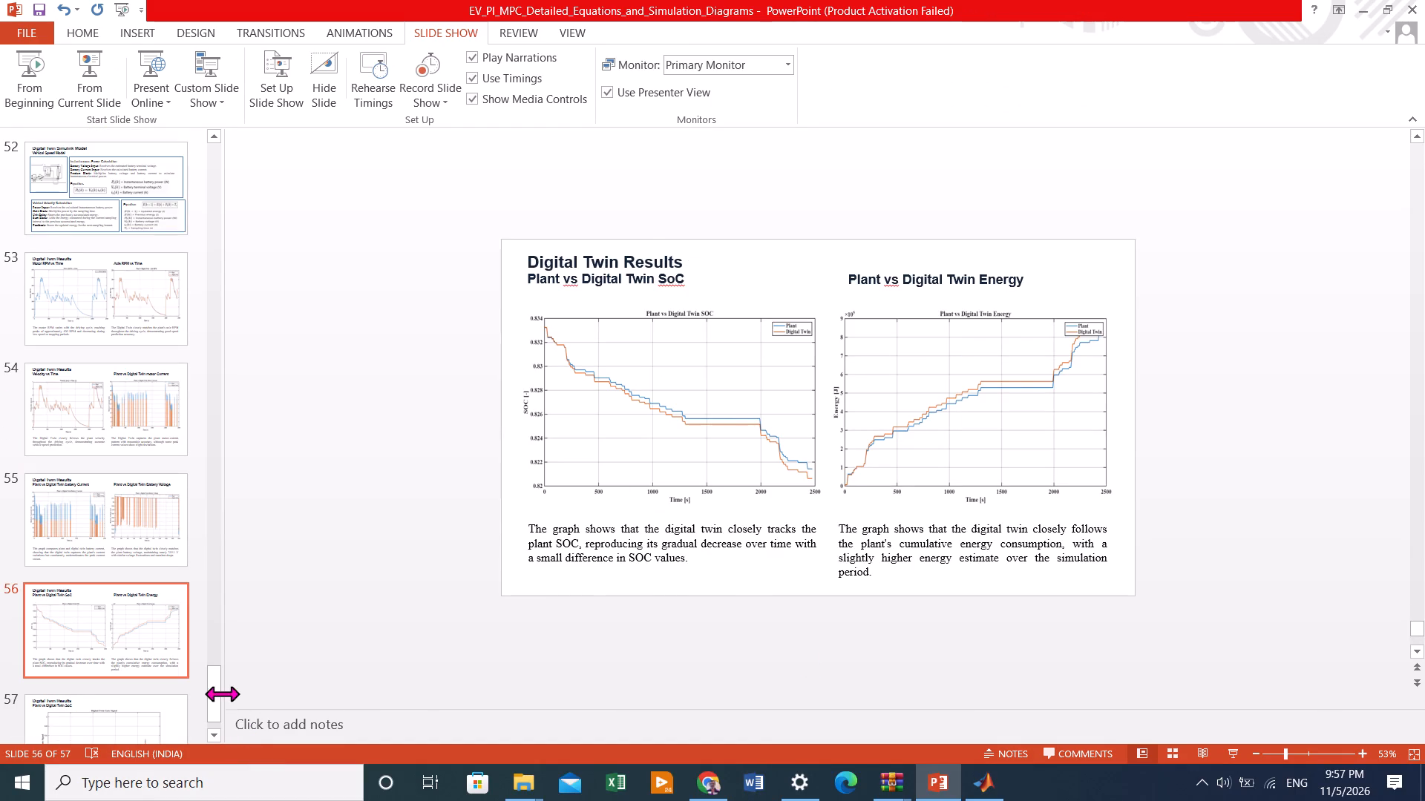
Go back to the start of the deck and look through slides 2 to 7, from Presentation Contents to Driving Cycle Input.
{"action": "left_click_drag", "start_coordinate": [212, 688], "coordinate": [263, 147]}
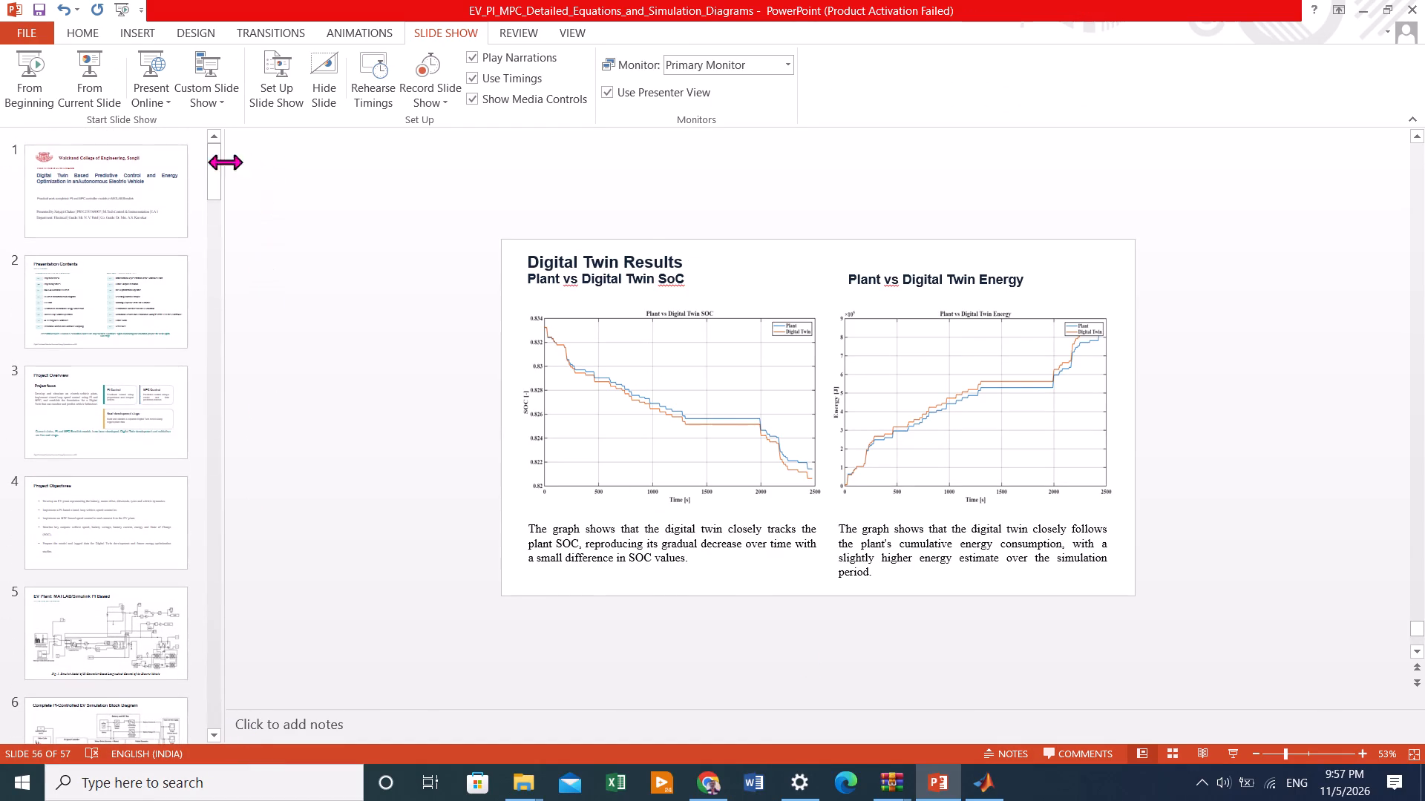
{"action": "left_click", "coordinate": [120, 286]}
{"action": "left_click", "coordinate": [114, 372]}
{"action": "left_click", "coordinate": [111, 490]}
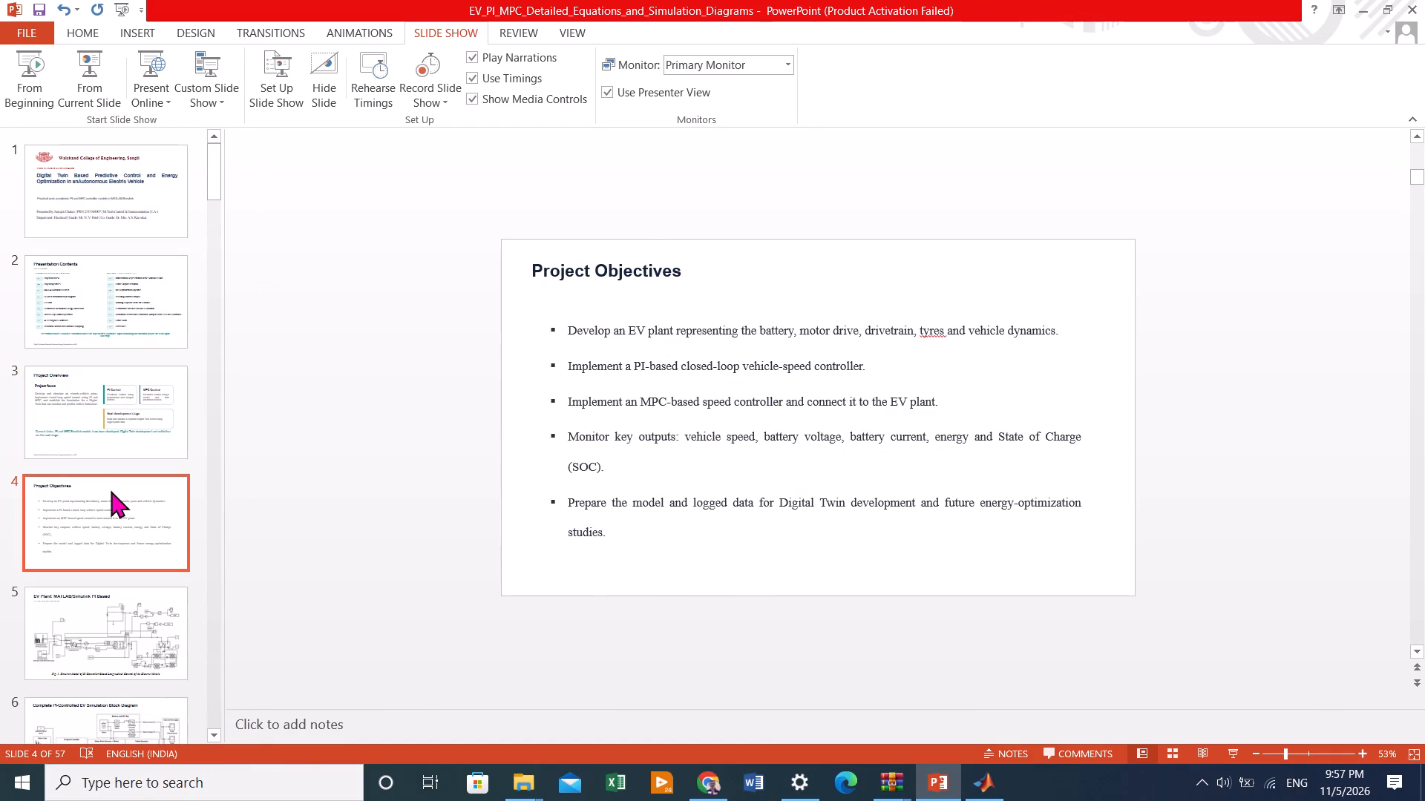
{"action": "scroll", "coordinate": [111, 491], "scroll_direction": "down", "scroll_amount": 1}
{"action": "left_click", "coordinate": [111, 494]}
{"action": "left_click", "coordinate": [113, 573]}
{"action": "scroll", "coordinate": [117, 562], "scroll_direction": "down", "scroll_amount": 1}
{"action": "left_click", "coordinate": [119, 556]}
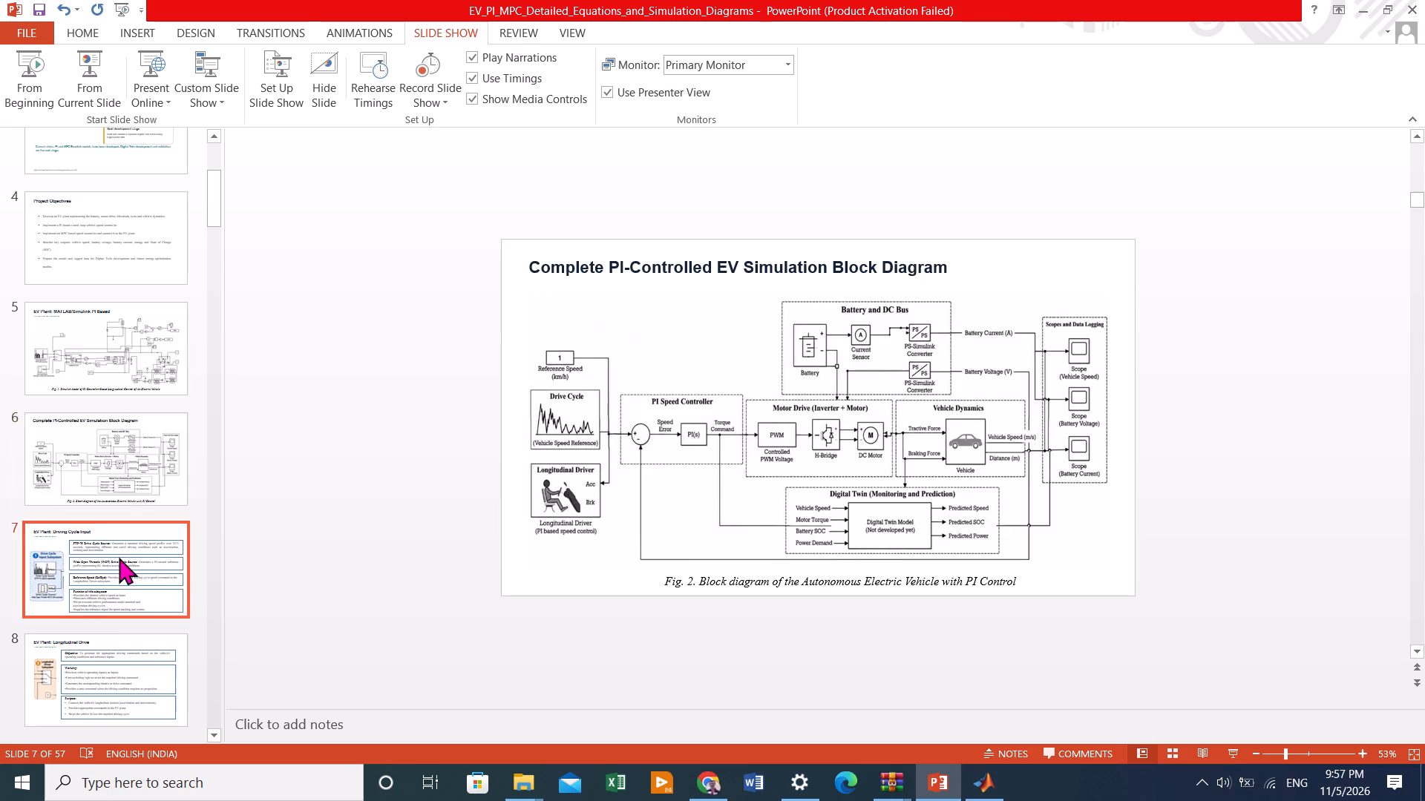
Examine the EV Plant slides 8 to 13, from the longitudinal driver and PI Controller to the Vehicle Body equations.
{"action": "scroll", "coordinate": [119, 557], "scroll_direction": "down", "scroll_amount": 2}
{"action": "left_click", "coordinate": [125, 395]}
{"action": "left_click", "coordinate": [123, 514]}
{"action": "scroll", "coordinate": [123, 511], "scroll_direction": "down", "scroll_amount": 1}
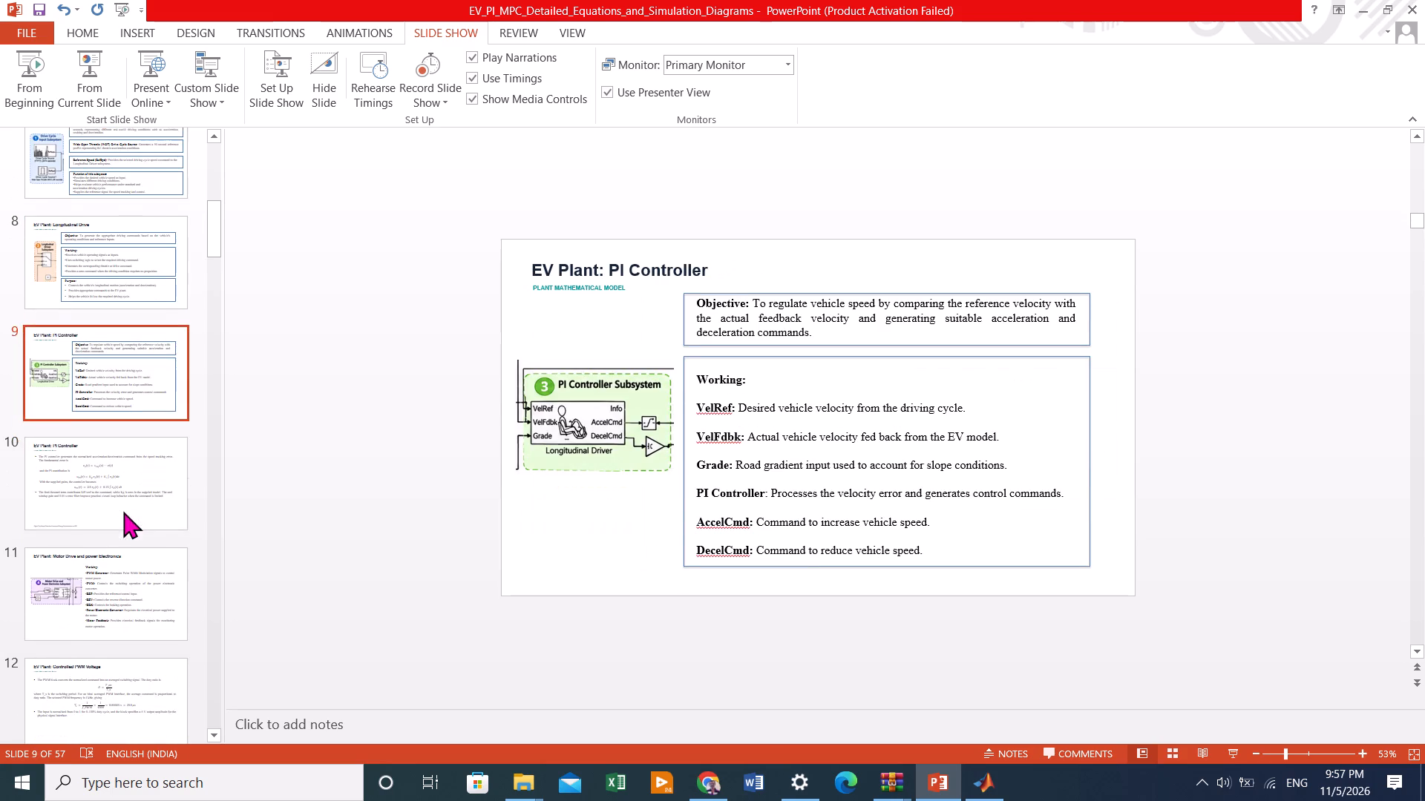
{"action": "left_click", "coordinate": [128, 472]}
{"action": "scroll", "coordinate": [128, 472], "scroll_direction": "down", "scroll_amount": 1}
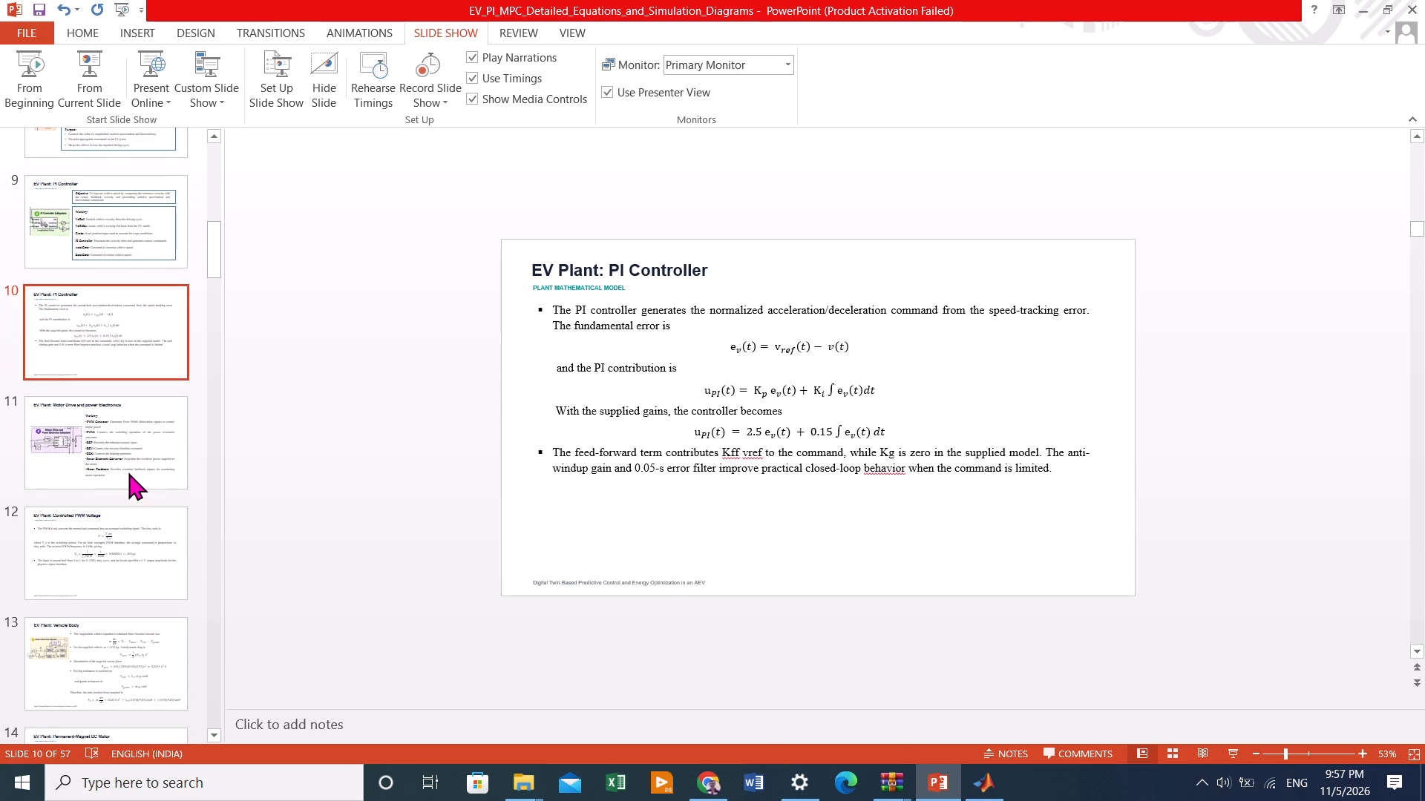
{"action": "left_click", "coordinate": [135, 468]}
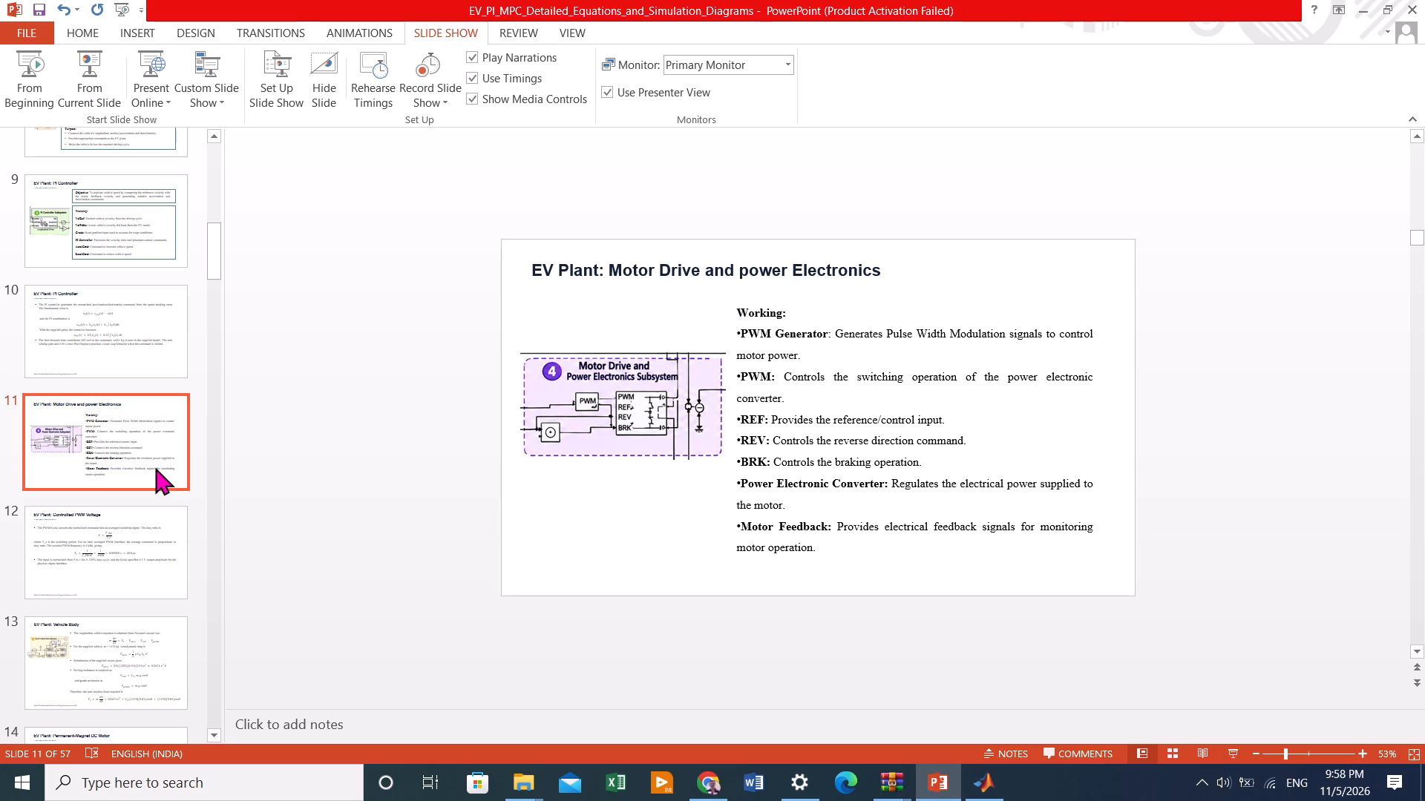
{"action": "left_click", "coordinate": [111, 519]}
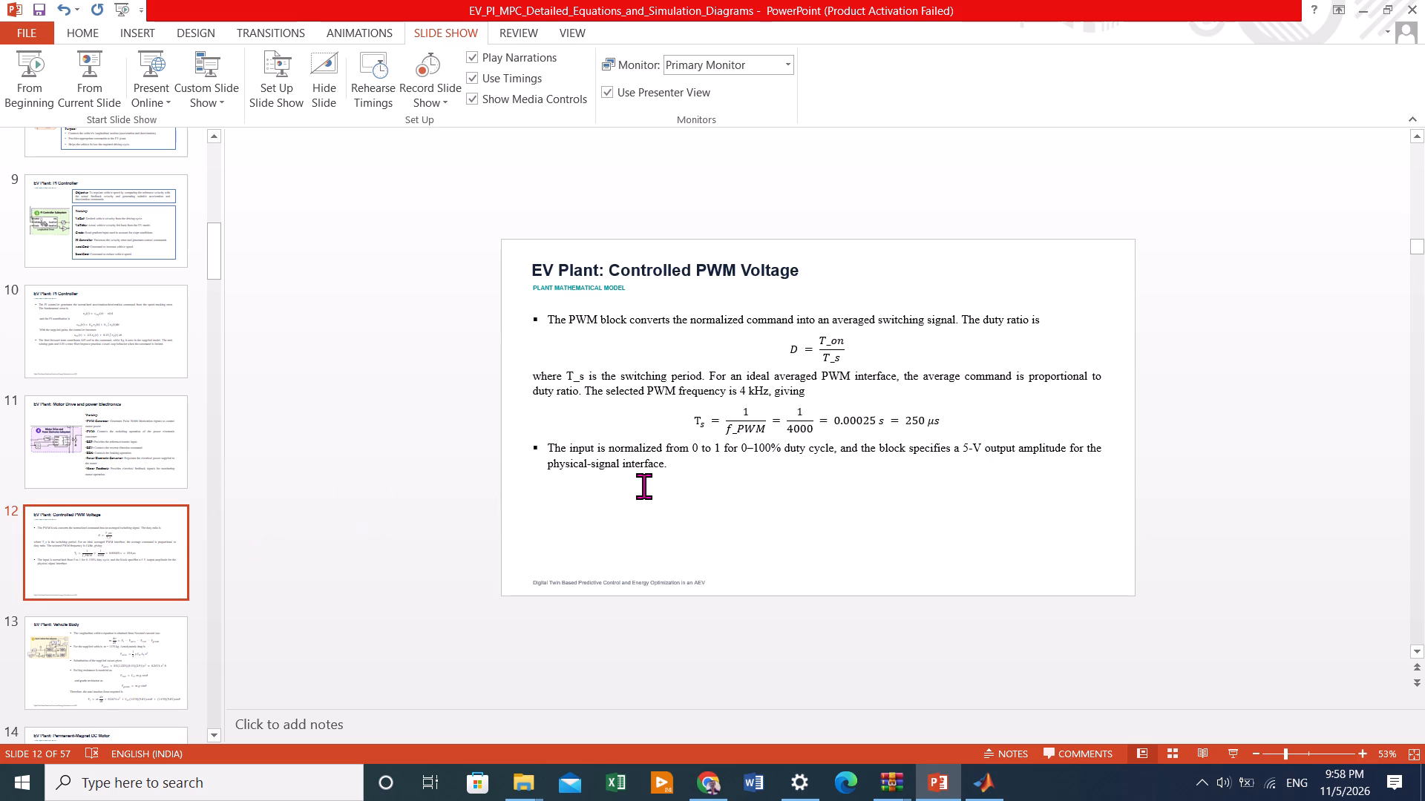
{"action": "scroll", "coordinate": [102, 530], "scroll_direction": "down", "scroll_amount": 1}
{"action": "left_click", "coordinate": [102, 529]}
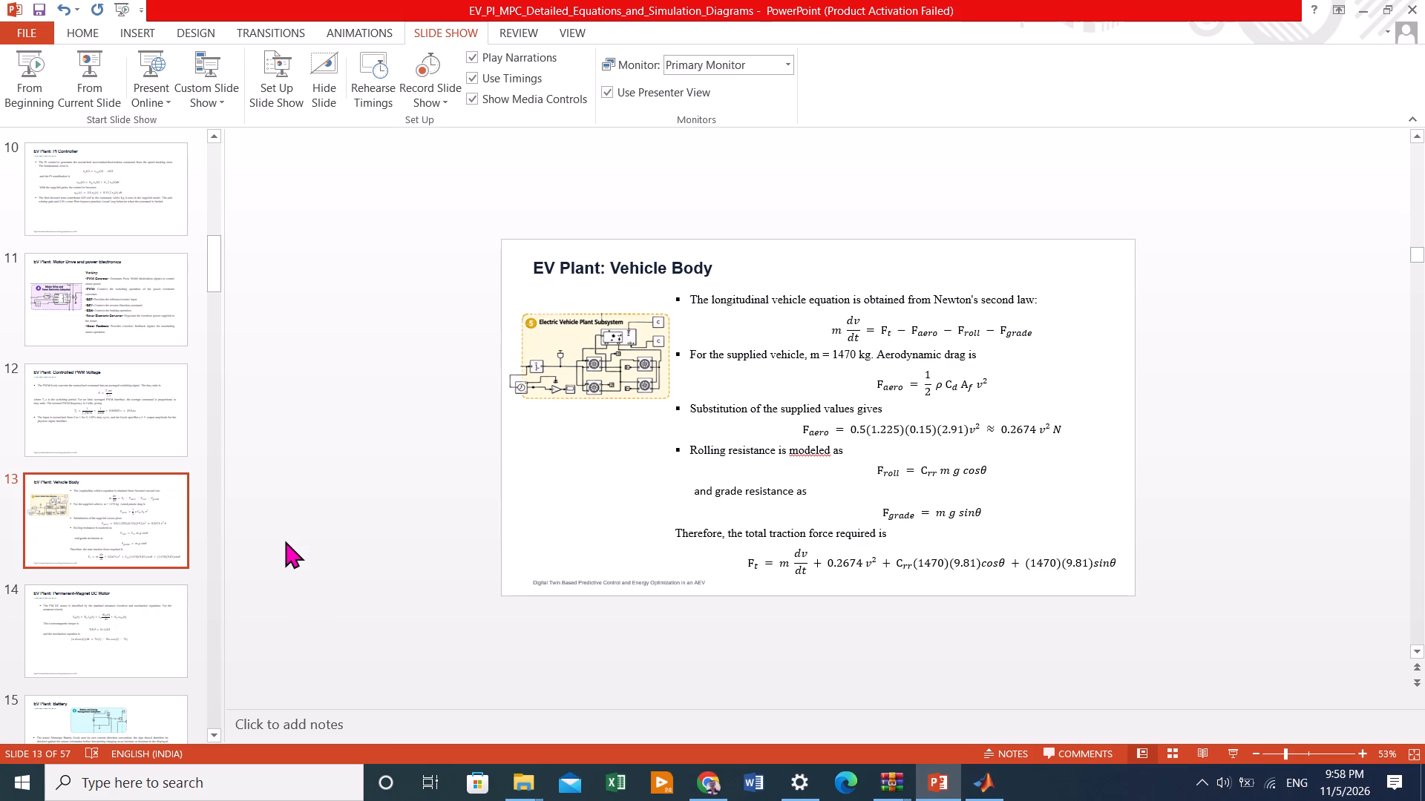
Delete slide 14, EV Plant: Permanent-Magnet DC Motor.
{"action": "left_click", "coordinate": [91, 610]}
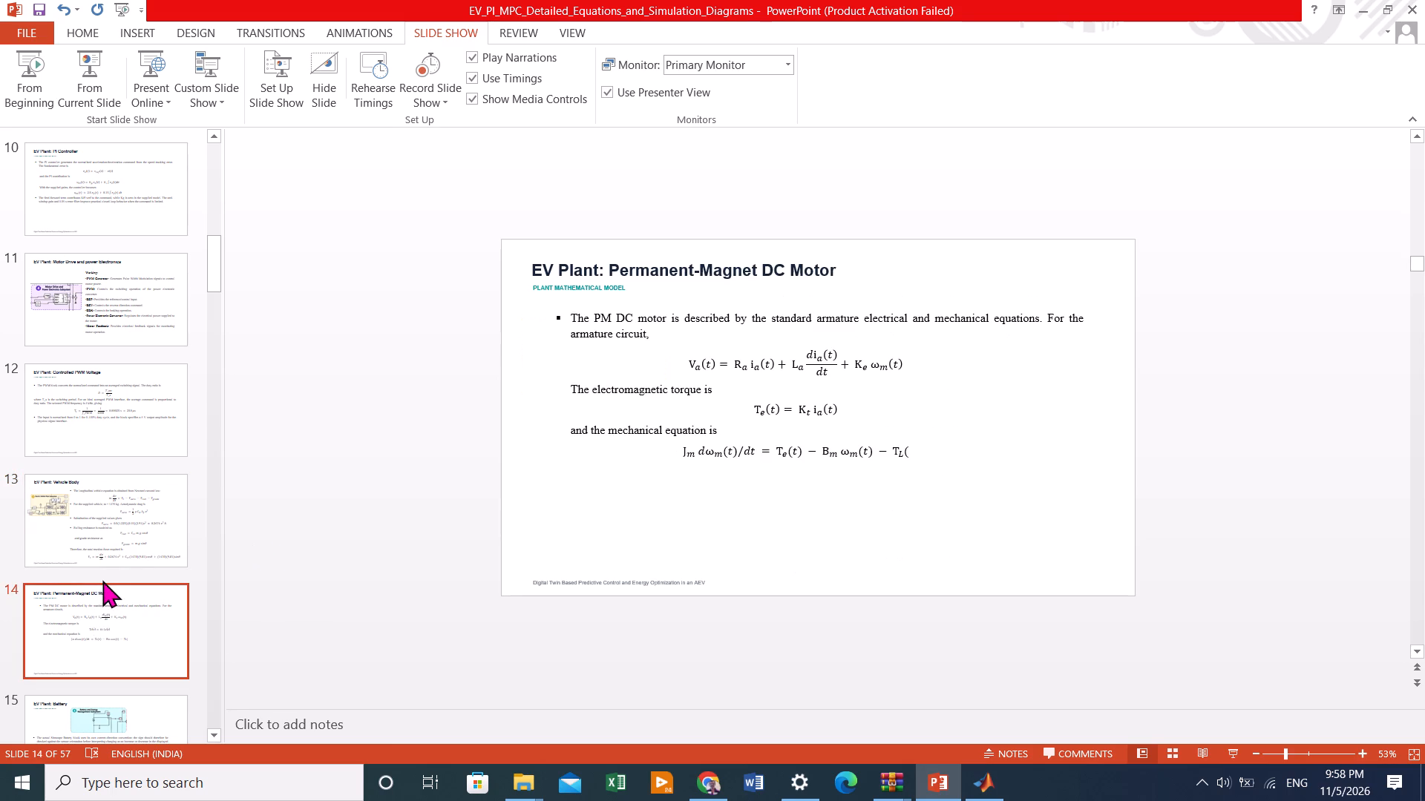
{"action": "scroll", "coordinate": [106, 599], "scroll_direction": "down", "scroll_amount": 1}
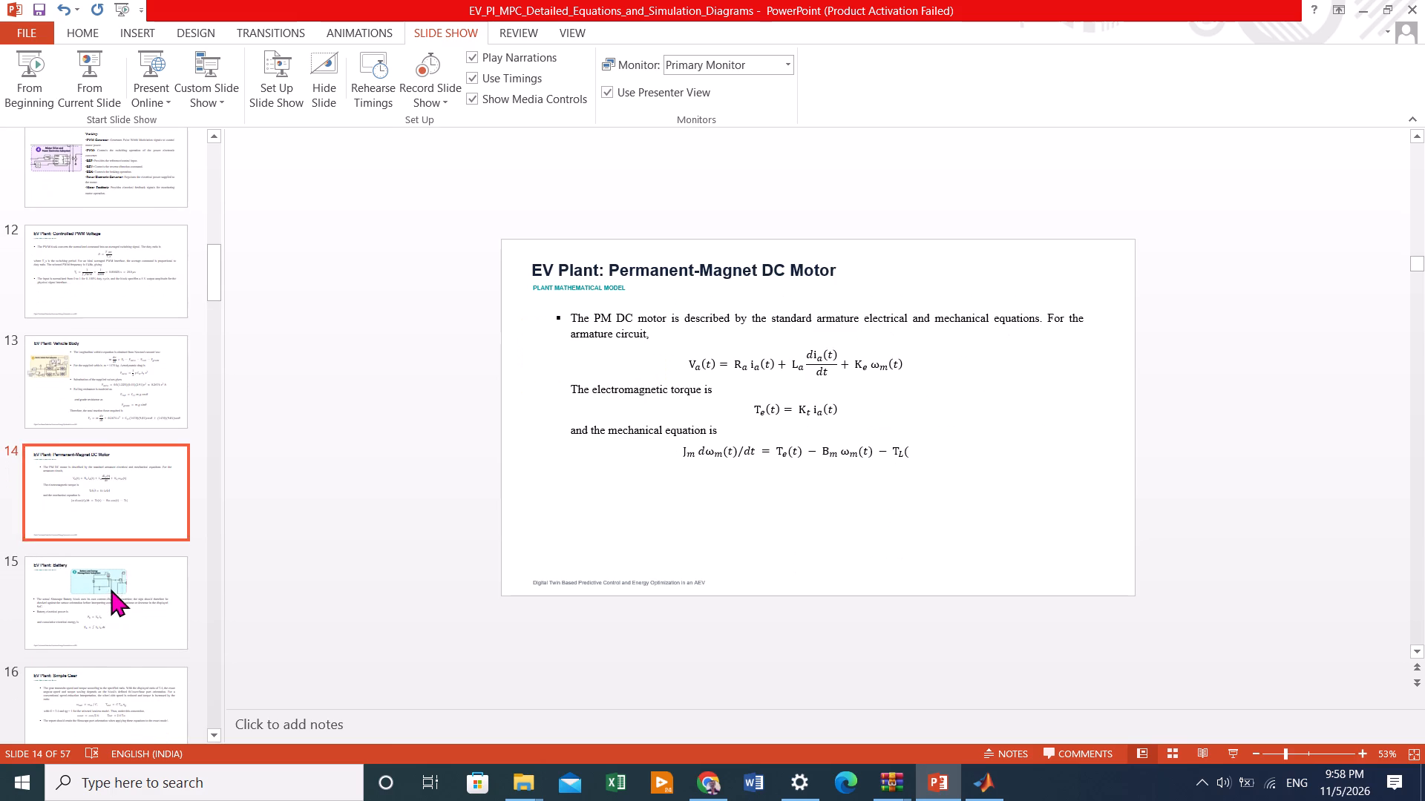
{"action": "left_click", "coordinate": [140, 510]}
{"action": "key", "text": "Delete"}
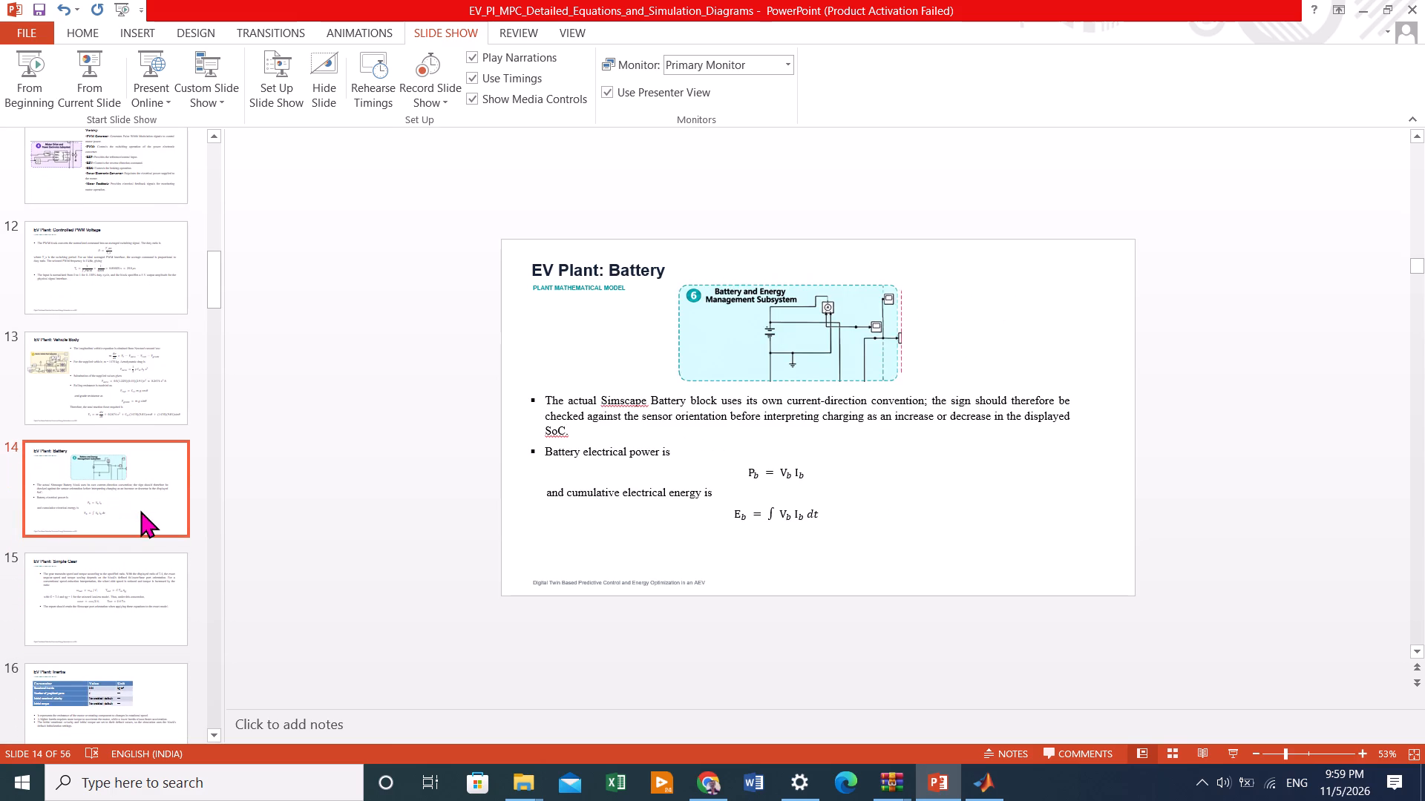
Recheck the EV Plant slides between PI Controller and Simple Gear, including Controlled PWM Voltage, Vehicle Body and Battery.
{"action": "scroll", "coordinate": [140, 510], "scroll_direction": "down", "scroll_amount": 1}
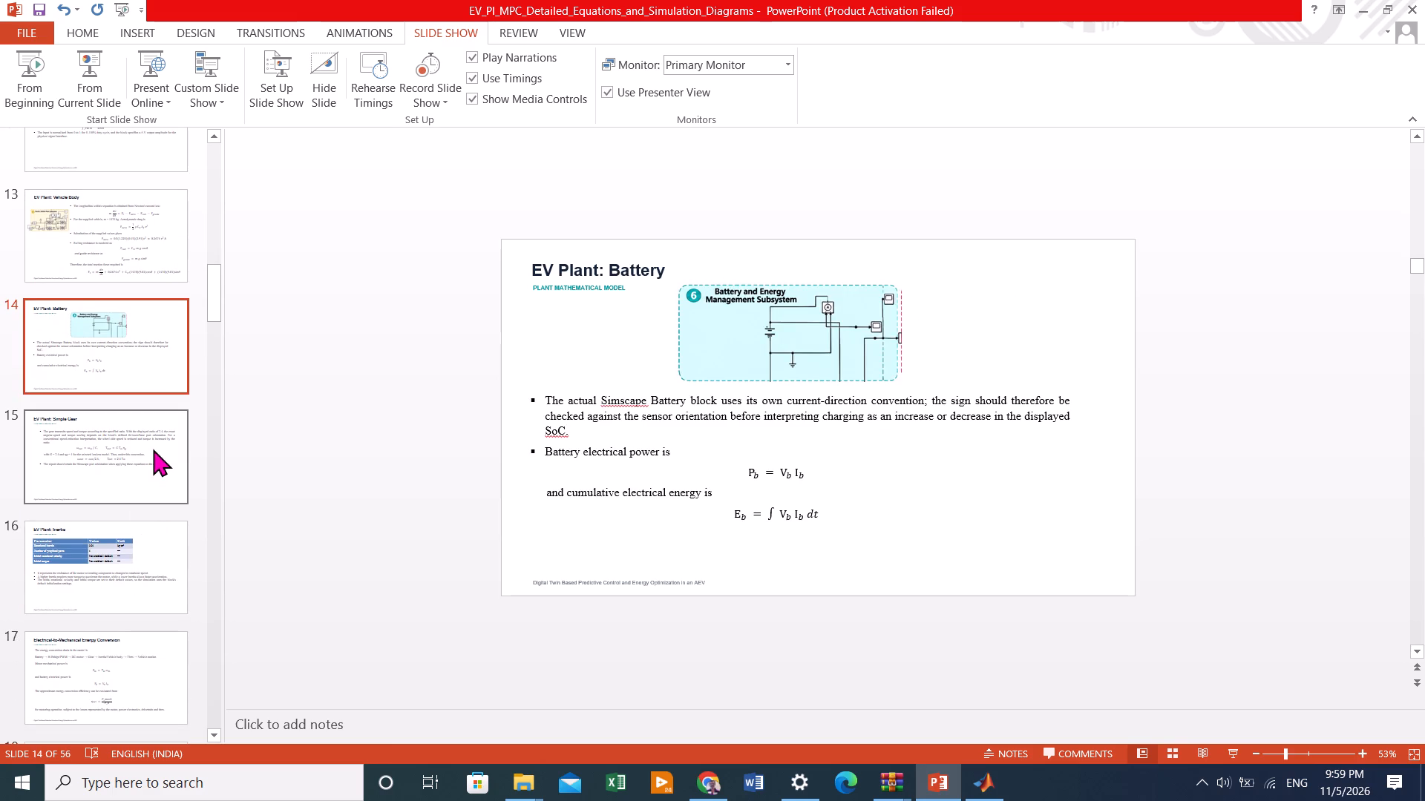
{"action": "left_click", "coordinate": [153, 449]}
{"action": "left_click", "coordinate": [133, 351]}
{"action": "scroll", "coordinate": [115, 355], "scroll_direction": "up", "scroll_amount": 2}
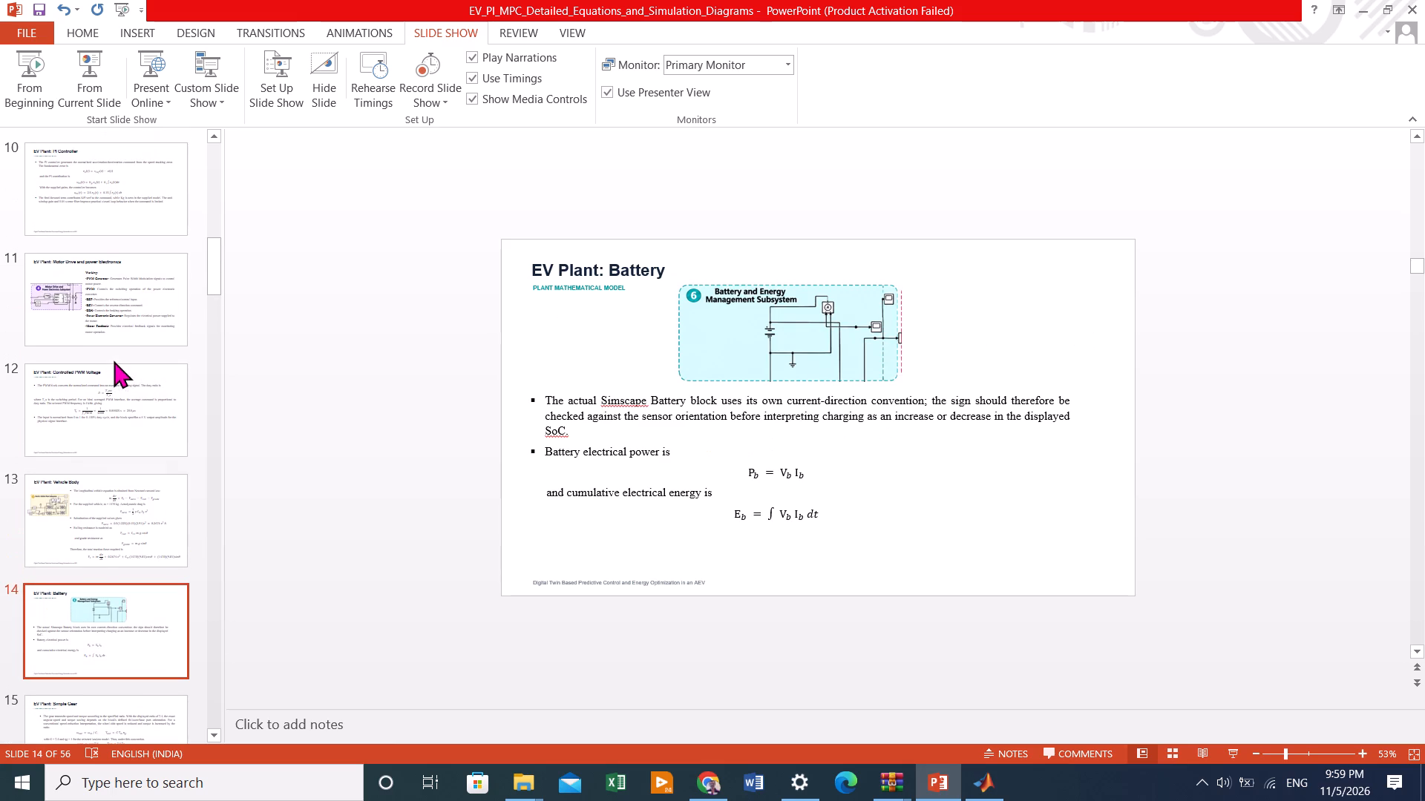
{"action": "left_click", "coordinate": [109, 372]}
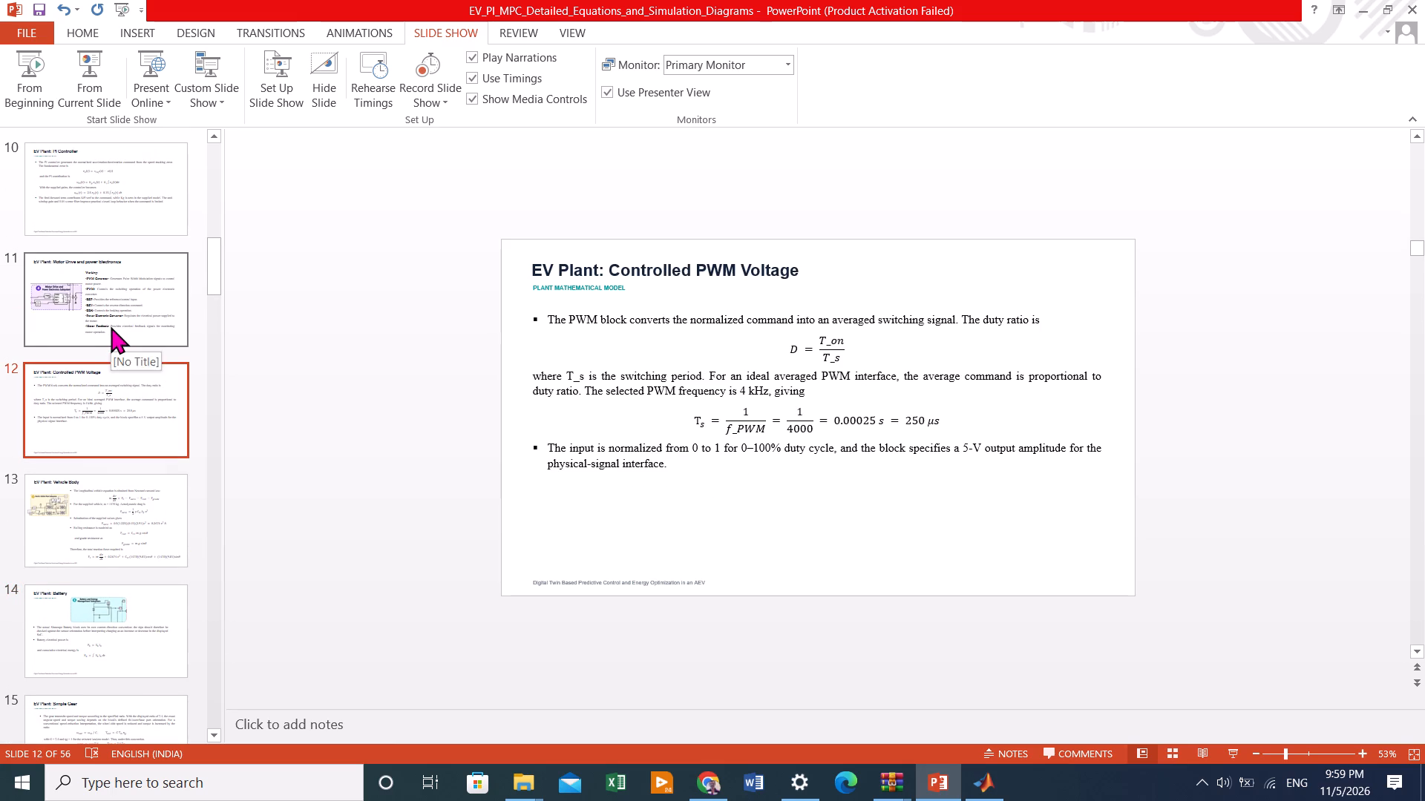
{"action": "left_click", "coordinate": [111, 326]}
{"action": "scroll", "coordinate": [111, 335], "scroll_direction": "up", "scroll_amount": 2}
{"action": "left_click", "coordinate": [109, 451]}
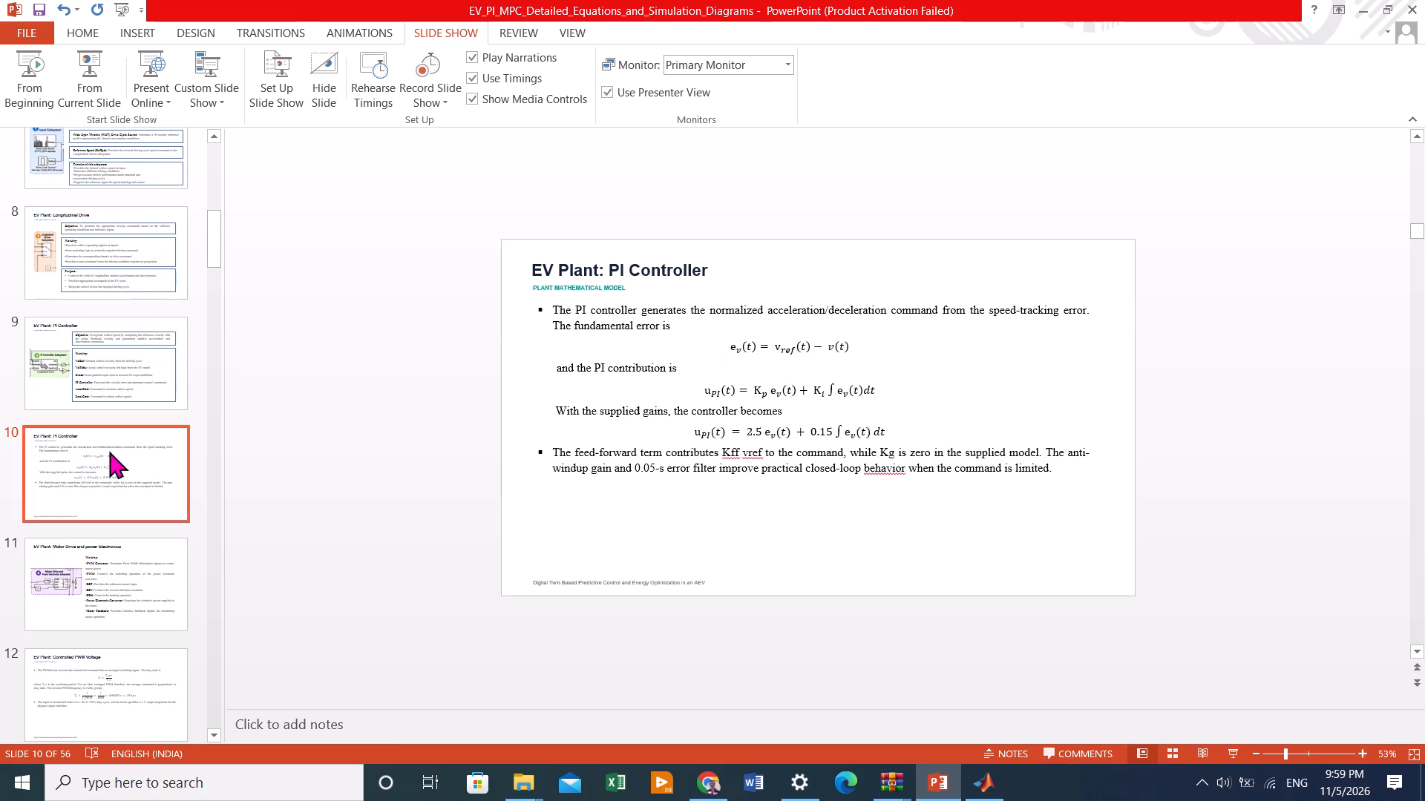
{"action": "left_click", "coordinate": [109, 370]}
{"action": "left_click", "coordinate": [106, 446]}
{"action": "scroll", "coordinate": [108, 467], "scroll_direction": "down", "scroll_amount": 3}
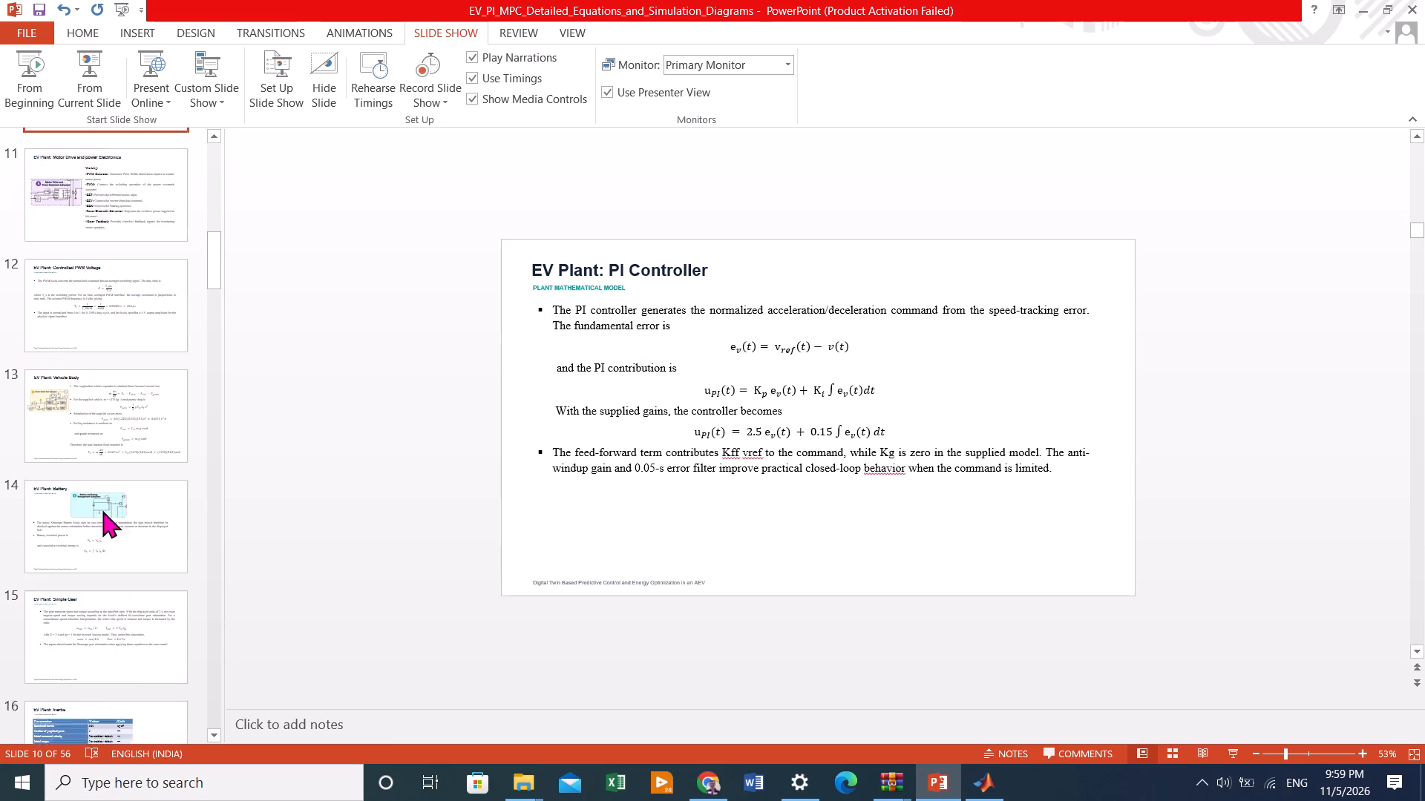
{"action": "left_click", "coordinate": [102, 395]}
{"action": "left_click", "coordinate": [103, 459]}
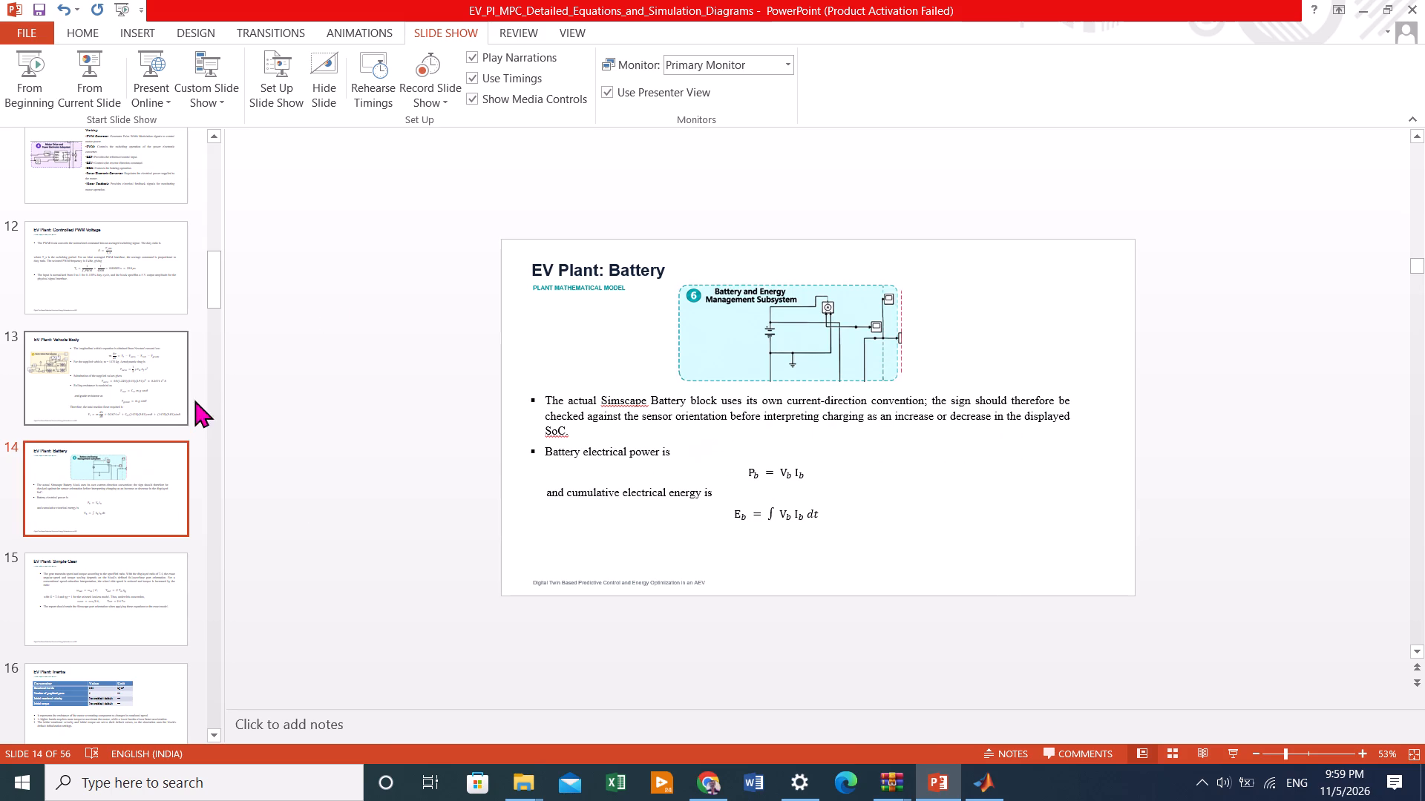
Delete slide 15, EV Plant: Simple Gear.
{"action": "scroll", "coordinate": [100, 471], "scroll_direction": "down", "scroll_amount": 1}
{"action": "left_click", "coordinate": [108, 460]}
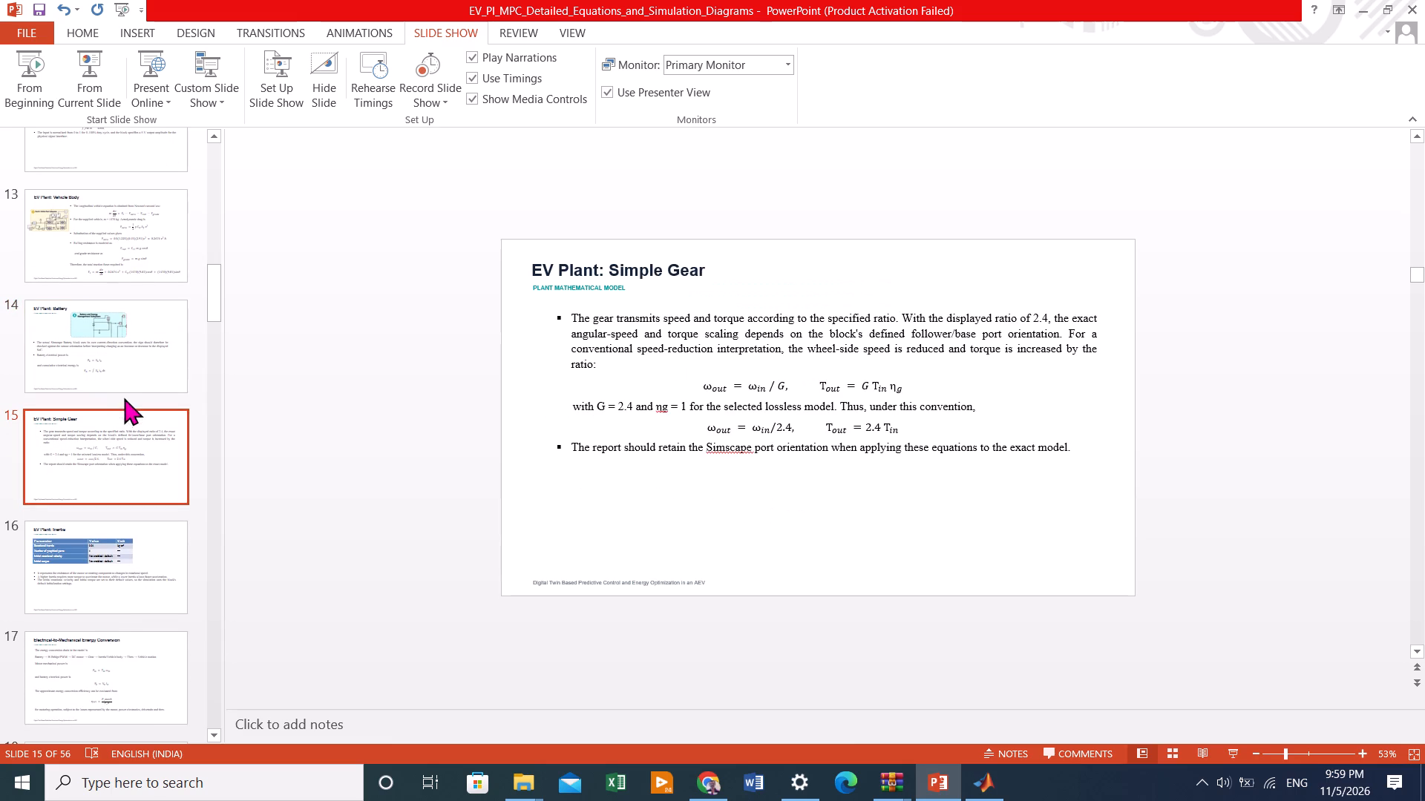
{"action": "left_click", "coordinate": [134, 372]}
{"action": "left_click", "coordinate": [149, 452]}
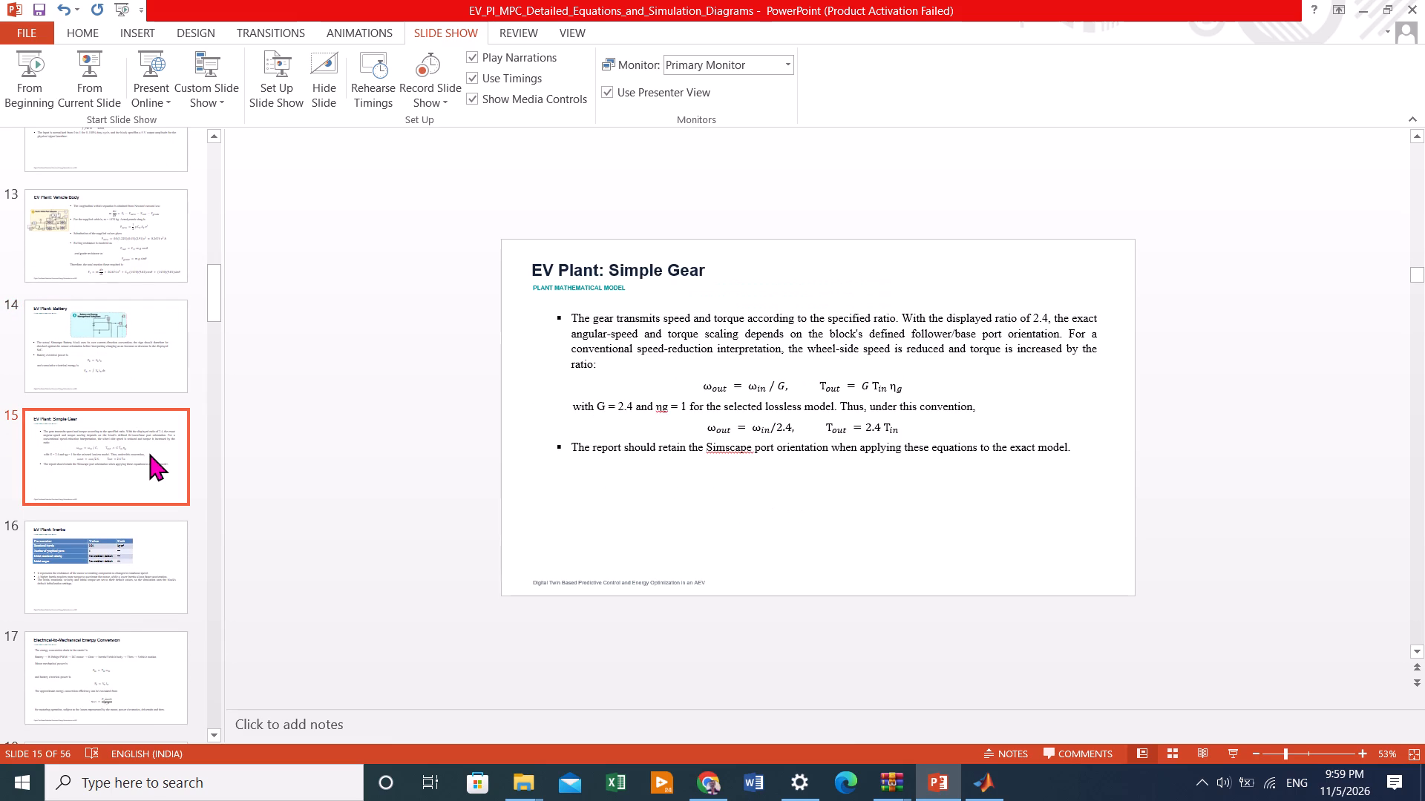
{"action": "key", "text": "Delete"}
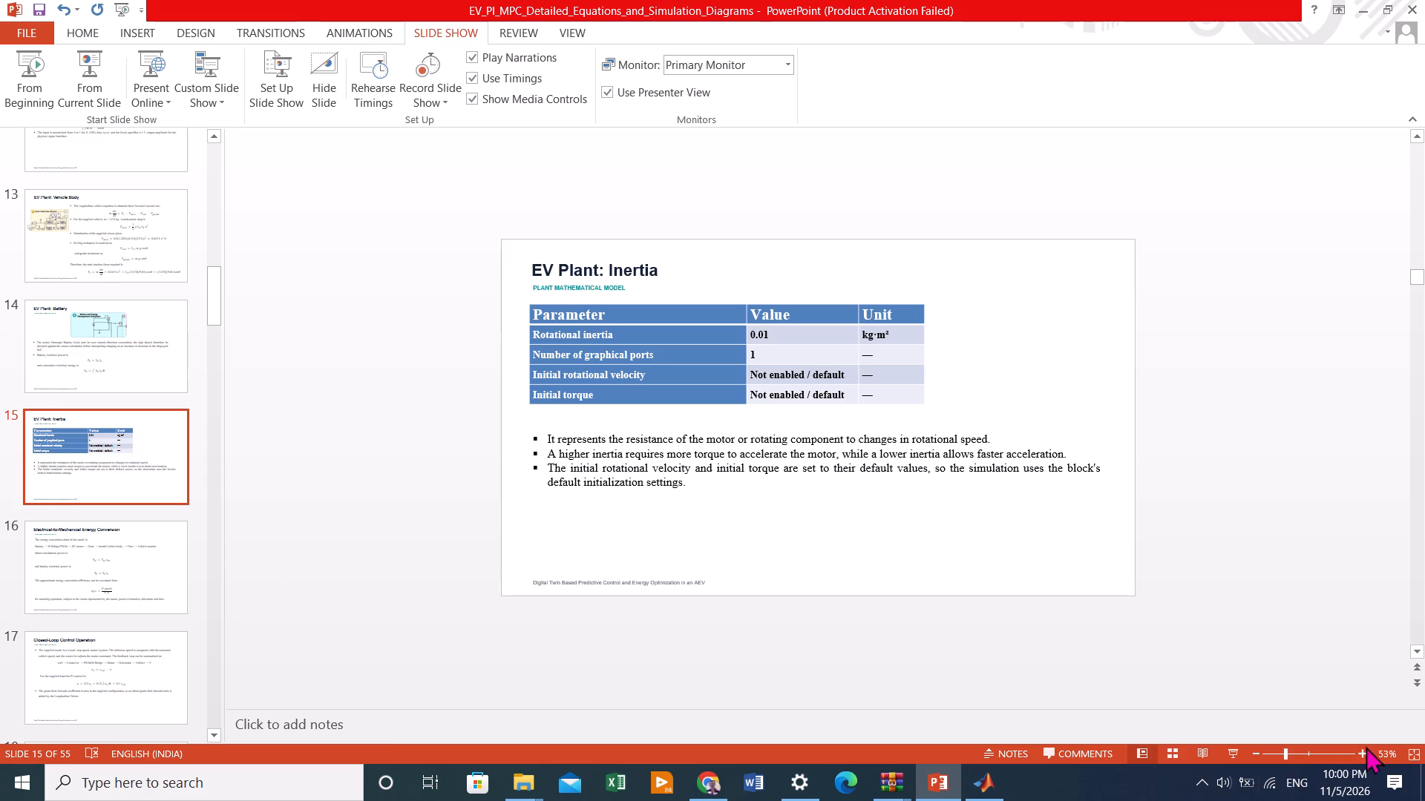
Examine slides 15 to 17, covering EV Plant: Inertia, Electrical-to-Mechanical Energy Conversion and Closed-Loop Control Operation, at 90% zoom.
{"action": "left_click", "coordinate": [1311, 754]}
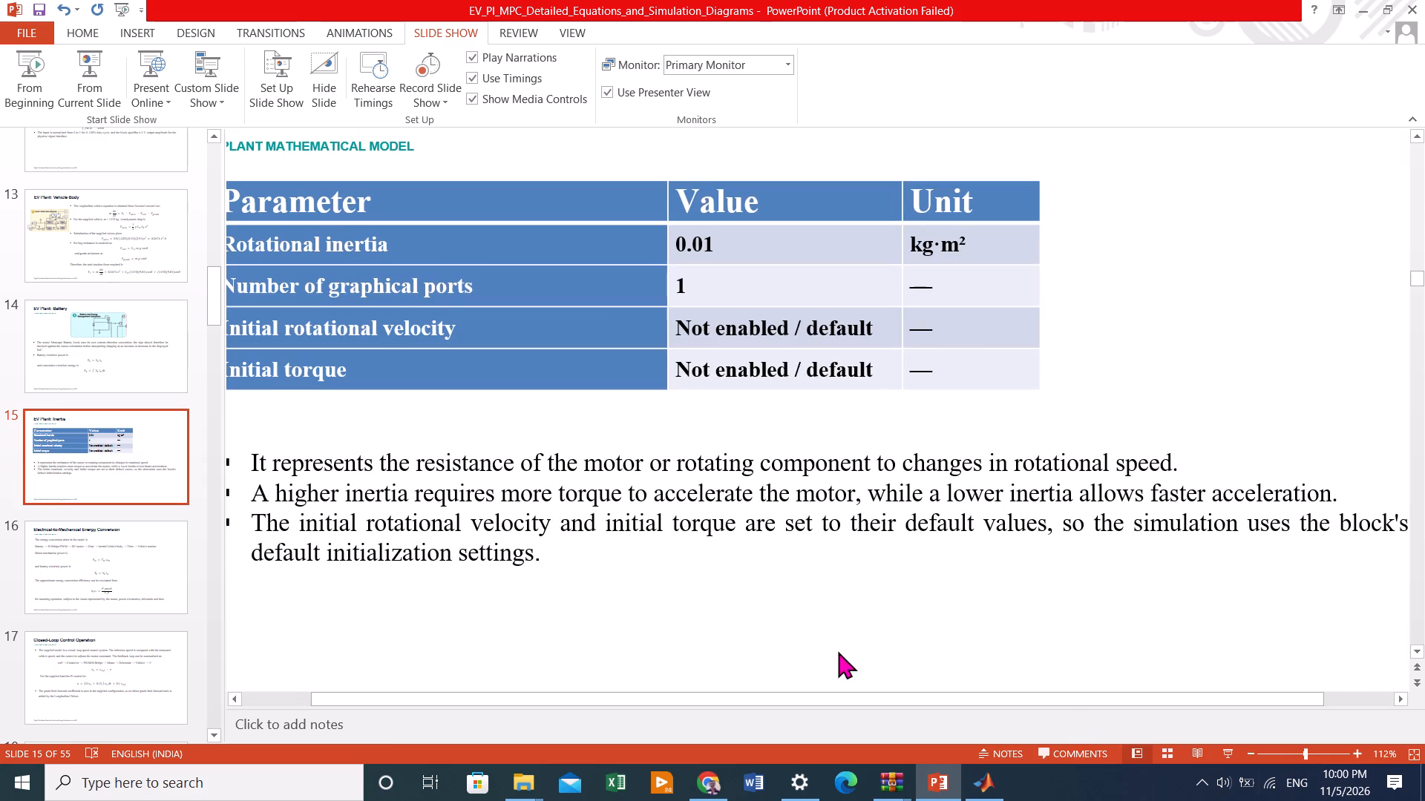
{"action": "double_click", "coordinate": [1254, 755]}
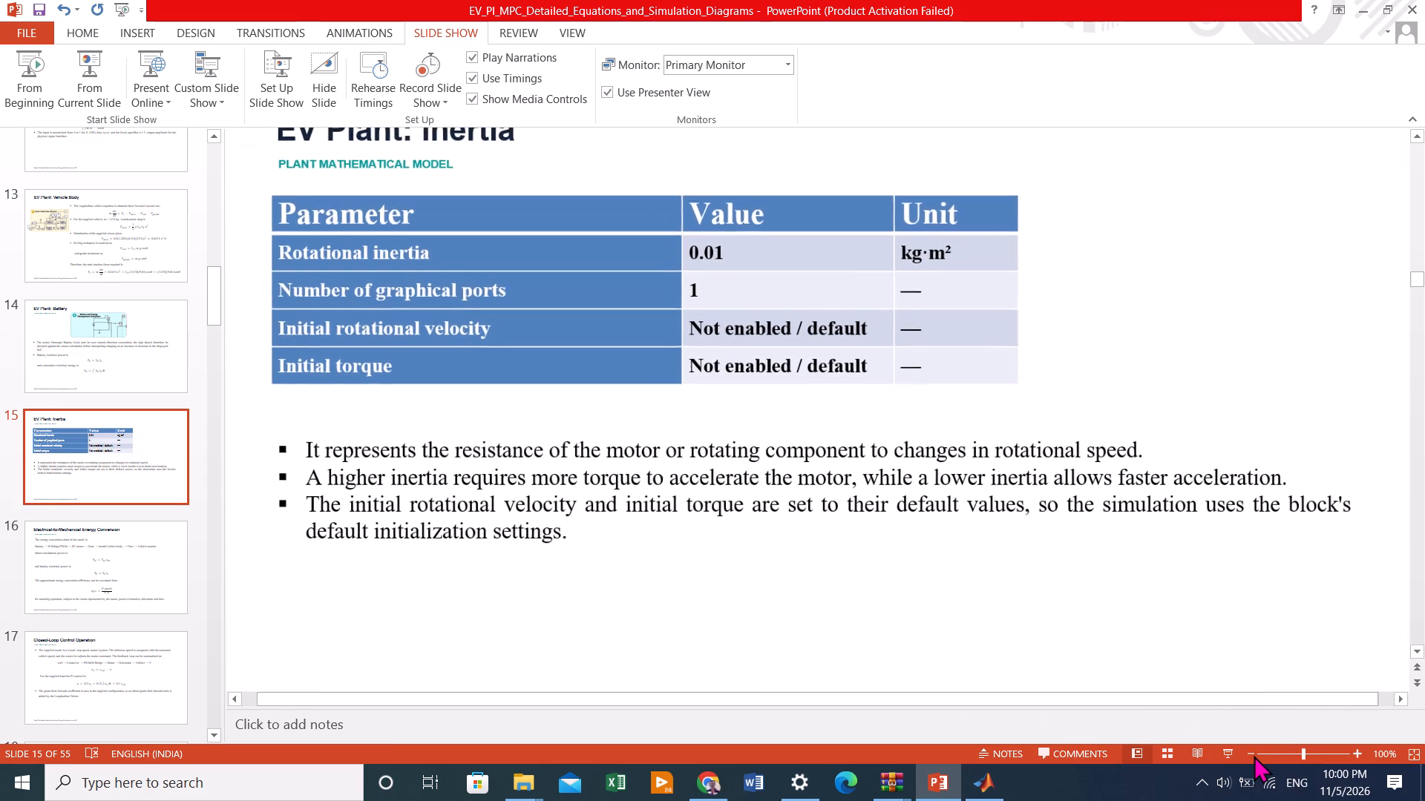
{"action": "left_click", "coordinate": [1254, 755]}
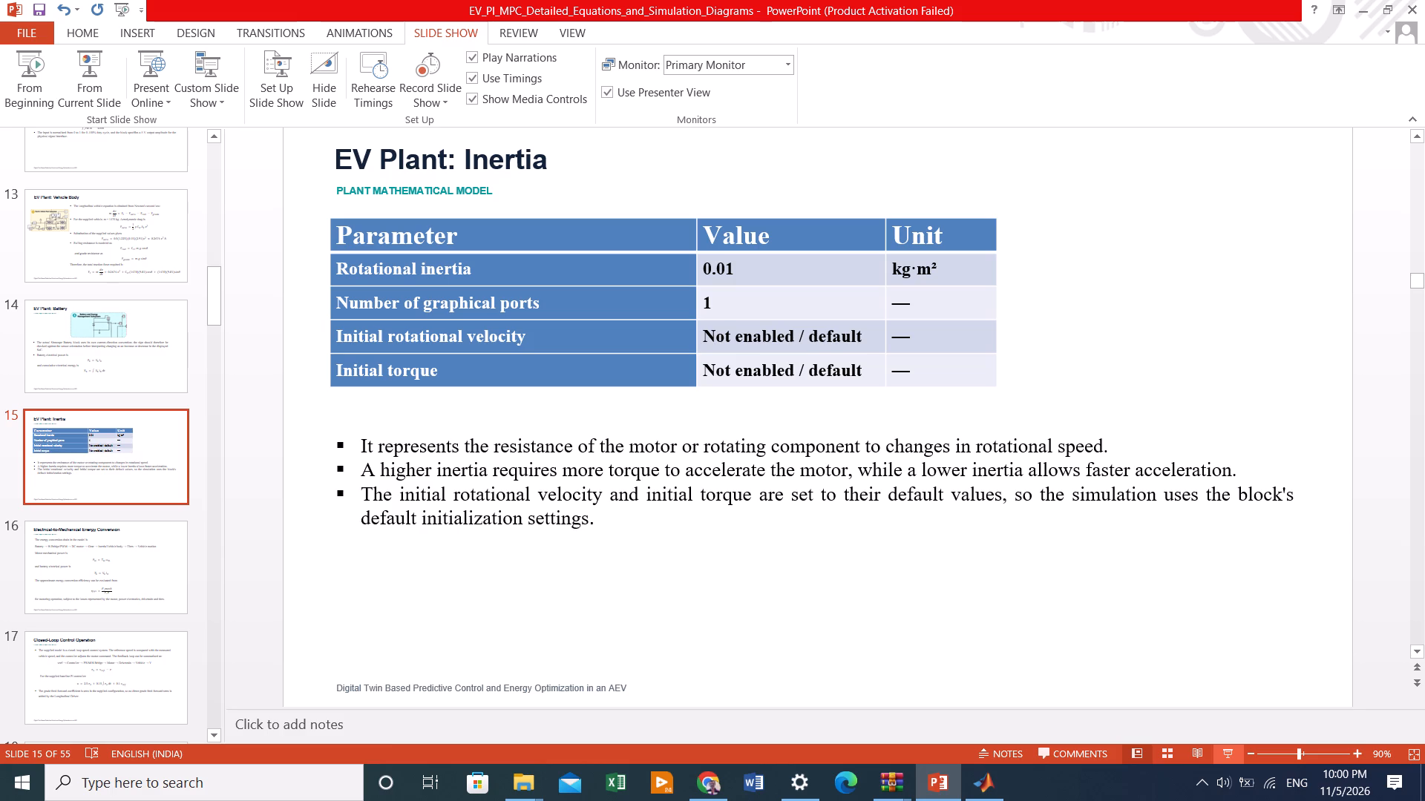
{"action": "left_click", "coordinate": [142, 599]}
{"action": "scroll", "coordinate": [142, 598], "scroll_direction": "down", "scroll_amount": 1}
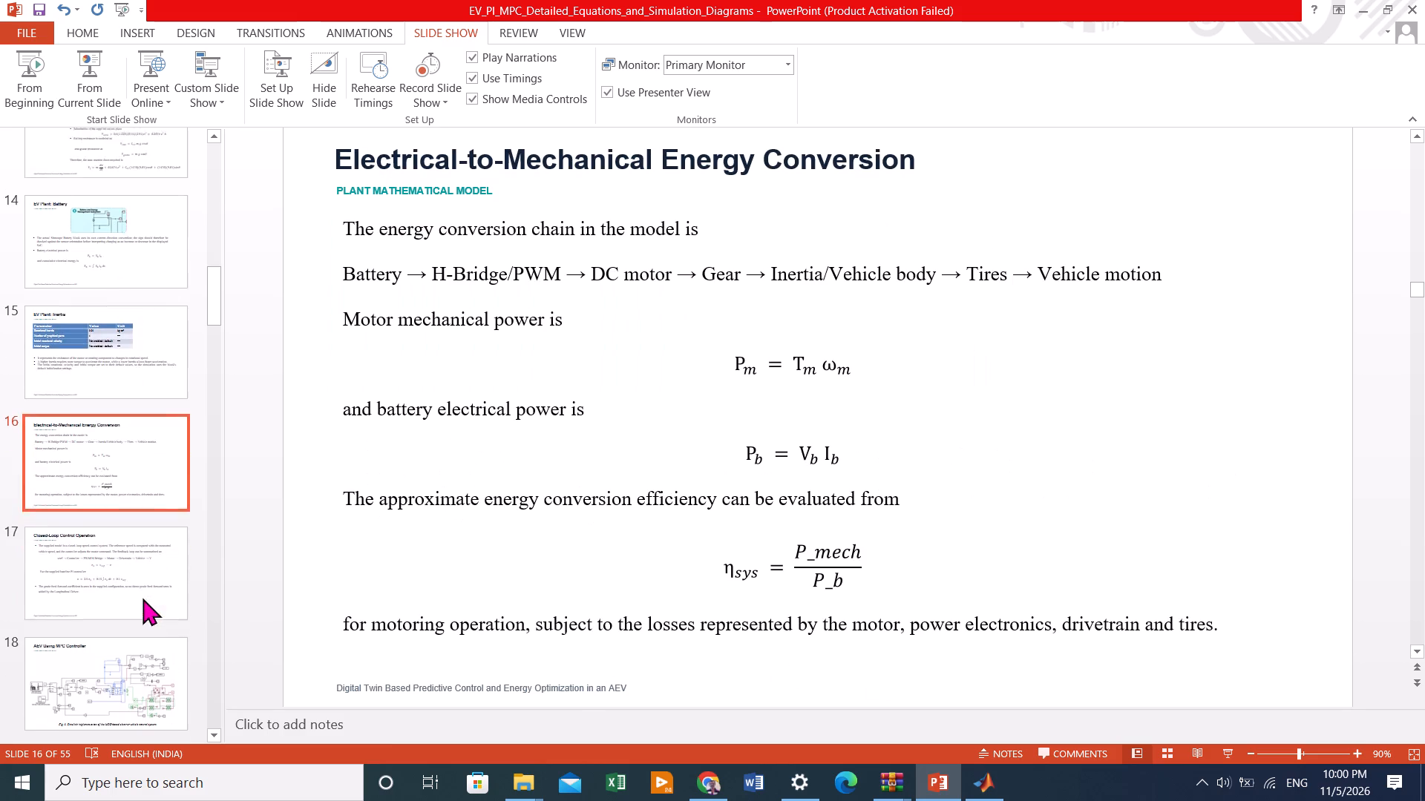
{"action": "left_click", "coordinate": [134, 512]}
{"action": "left_click", "coordinate": [128, 454]}
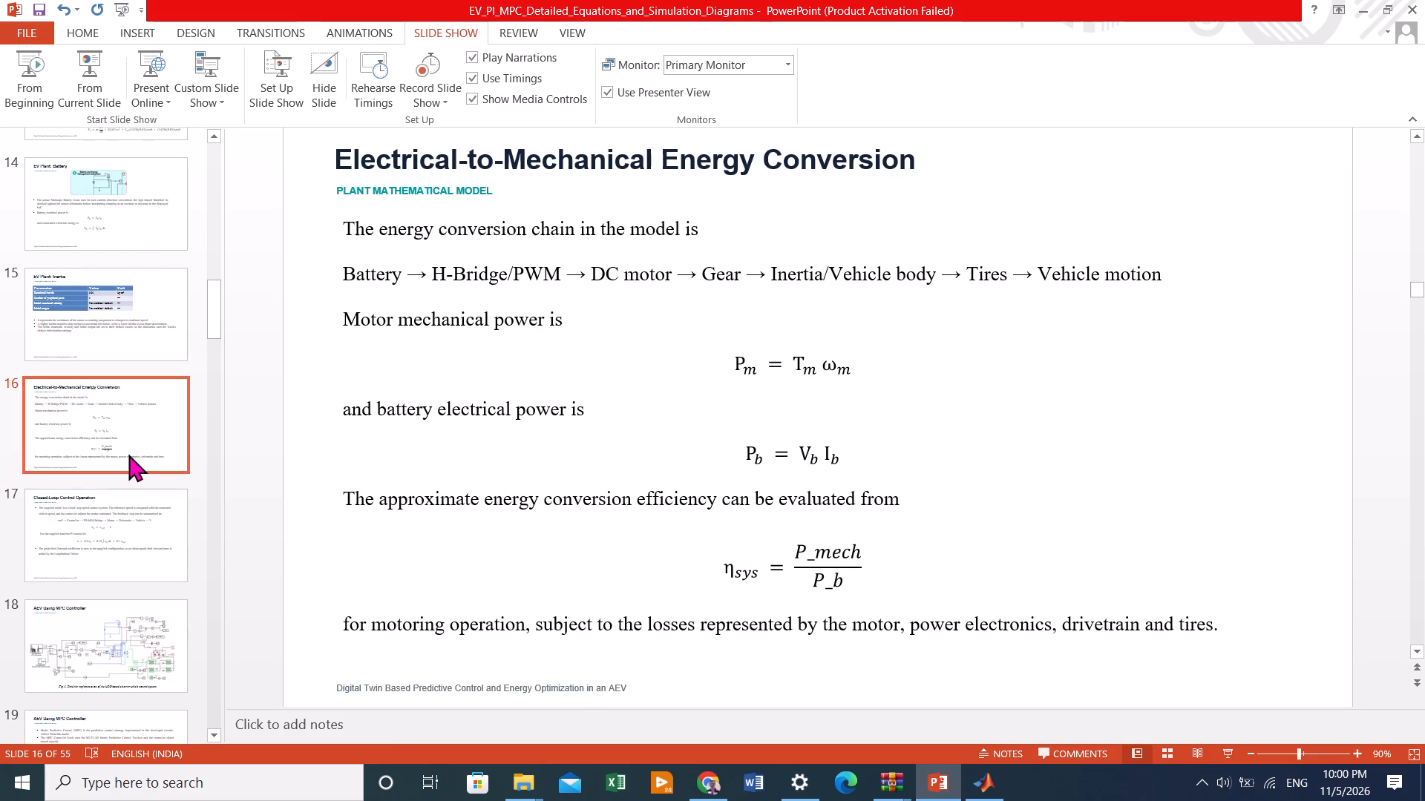
{"action": "left_click", "coordinate": [135, 518]}
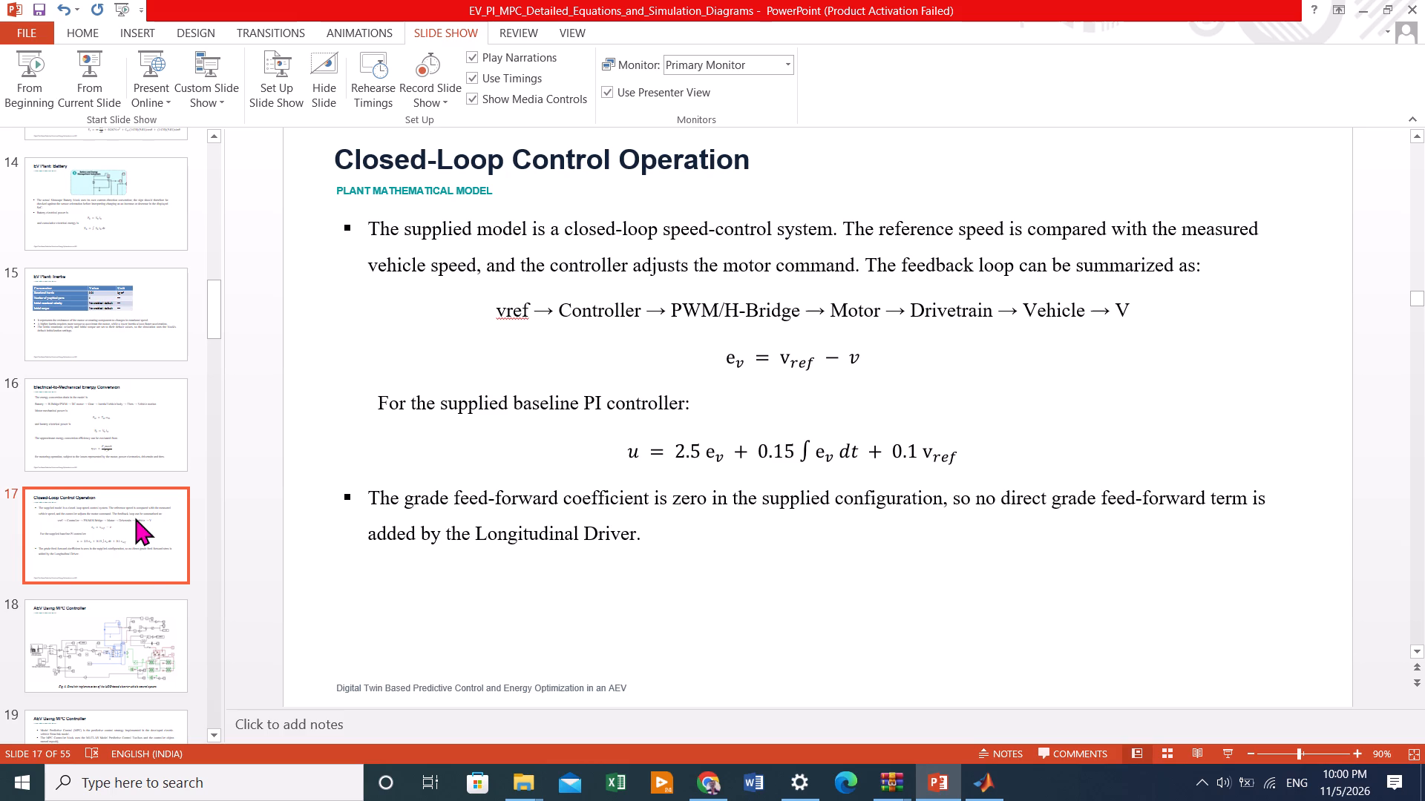
{"action": "scroll", "coordinate": [135, 518], "scroll_direction": "down", "scroll_amount": 1}
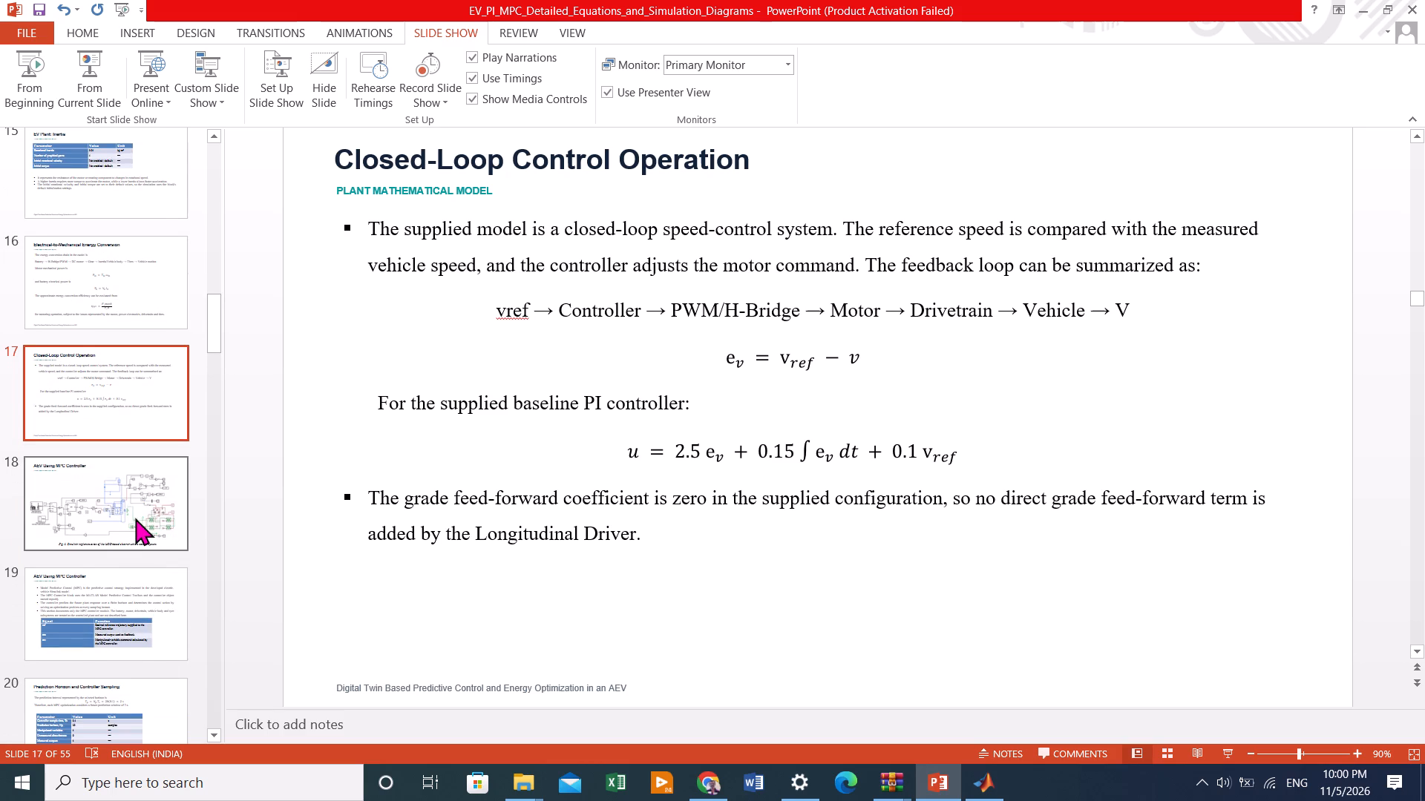
Examine the MPC slides 18 to 23, from the AEV Using MPC Controller diagram to Working Sequence of the MPC Module.
{"action": "left_click", "coordinate": [135, 518]}
{"action": "scroll", "coordinate": [135, 518], "scroll_direction": "down", "scroll_amount": 1}
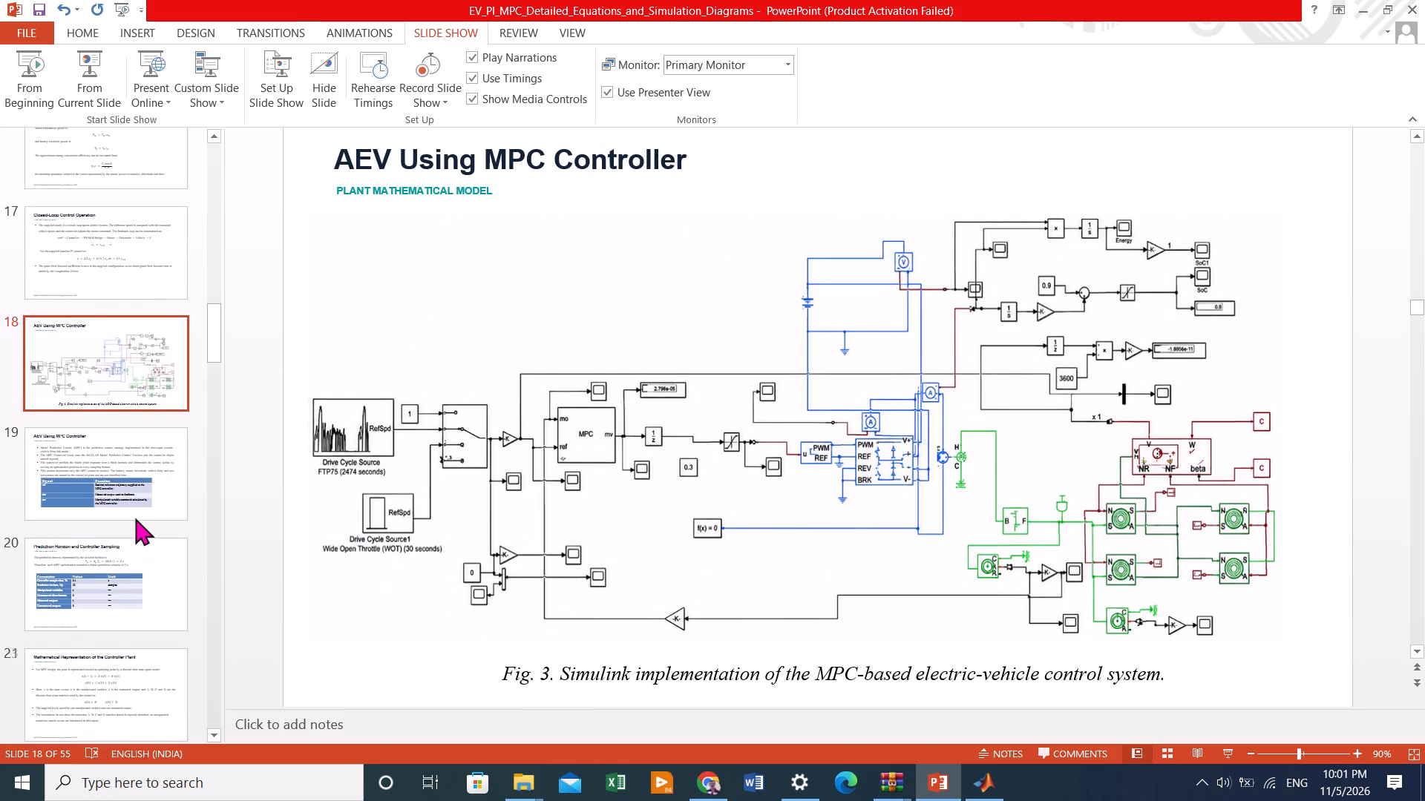
{"action": "left_click", "coordinate": [140, 504]}
{"action": "left_click", "coordinate": [148, 547]}
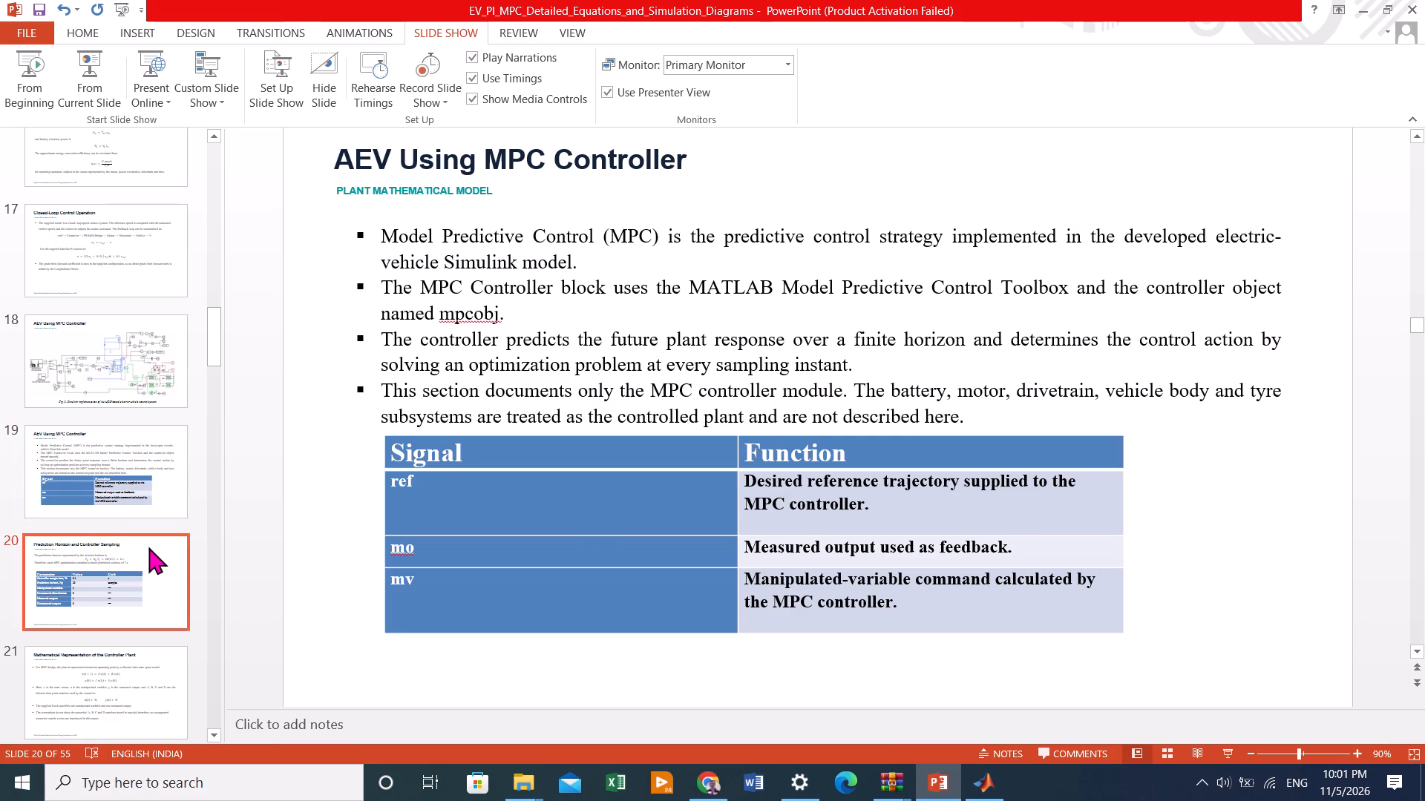
{"action": "scroll", "coordinate": [148, 547], "scroll_direction": "down", "scroll_amount": 1}
{"action": "left_click", "coordinate": [148, 547]}
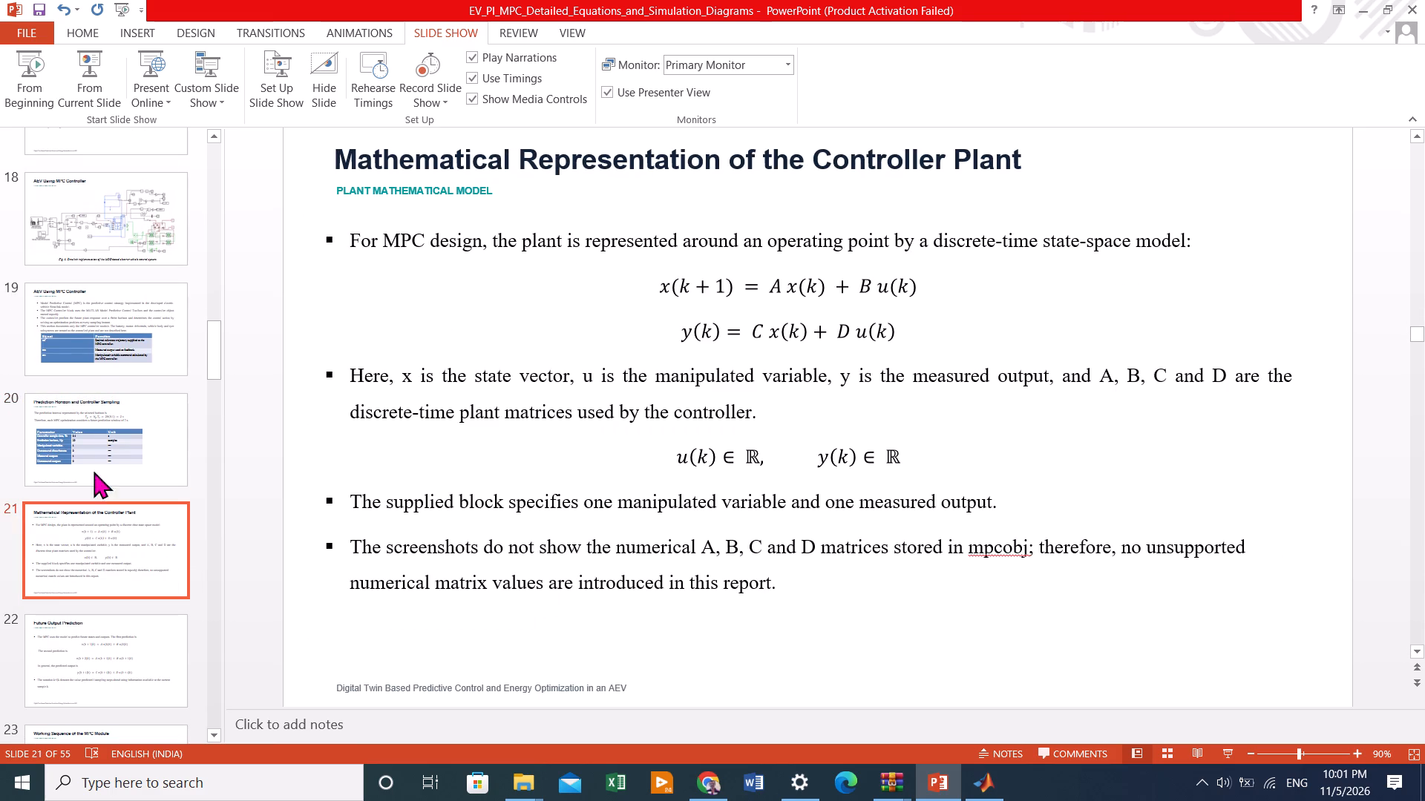
{"action": "left_click", "coordinate": [91, 257]}
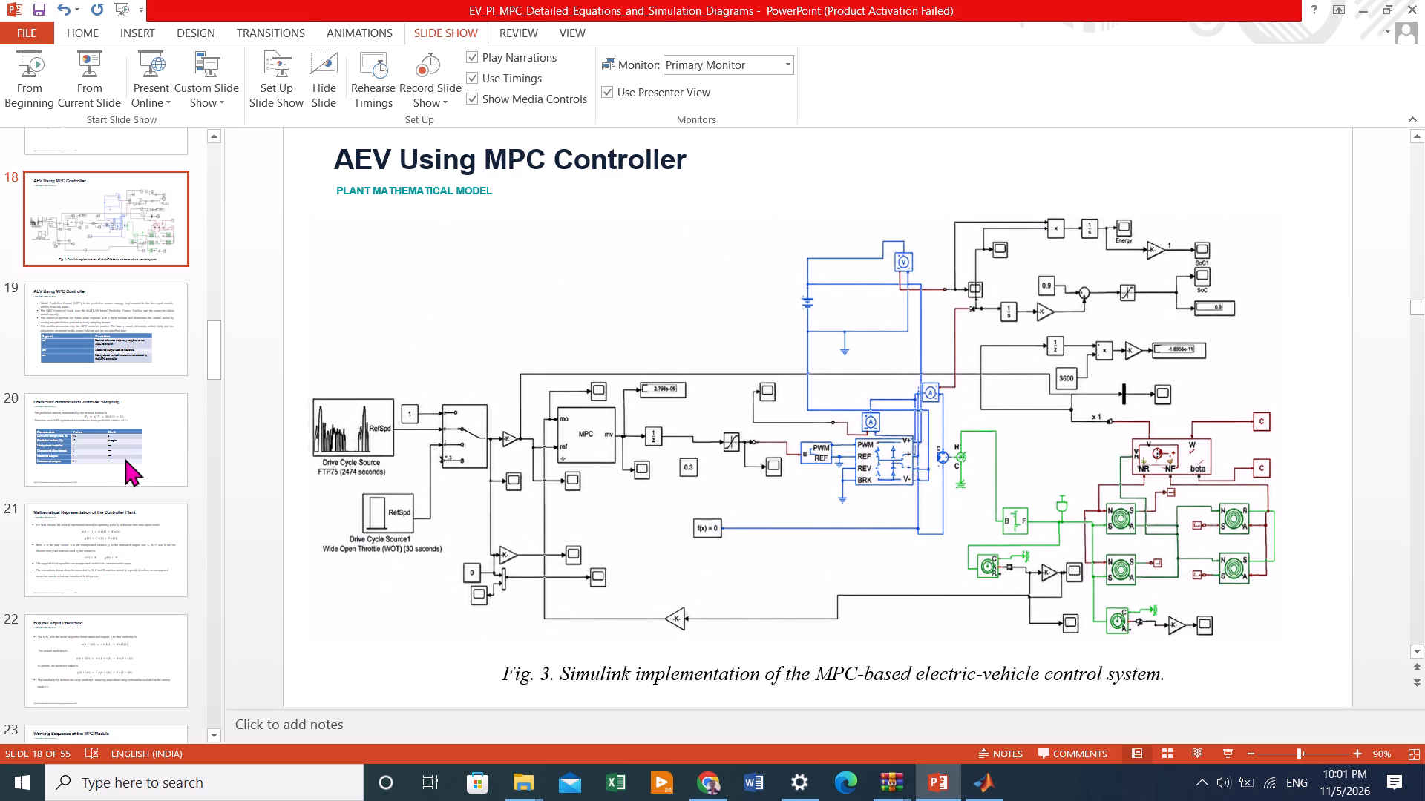
{"action": "left_click", "coordinate": [140, 561]}
{"action": "left_click", "coordinate": [100, 438]}
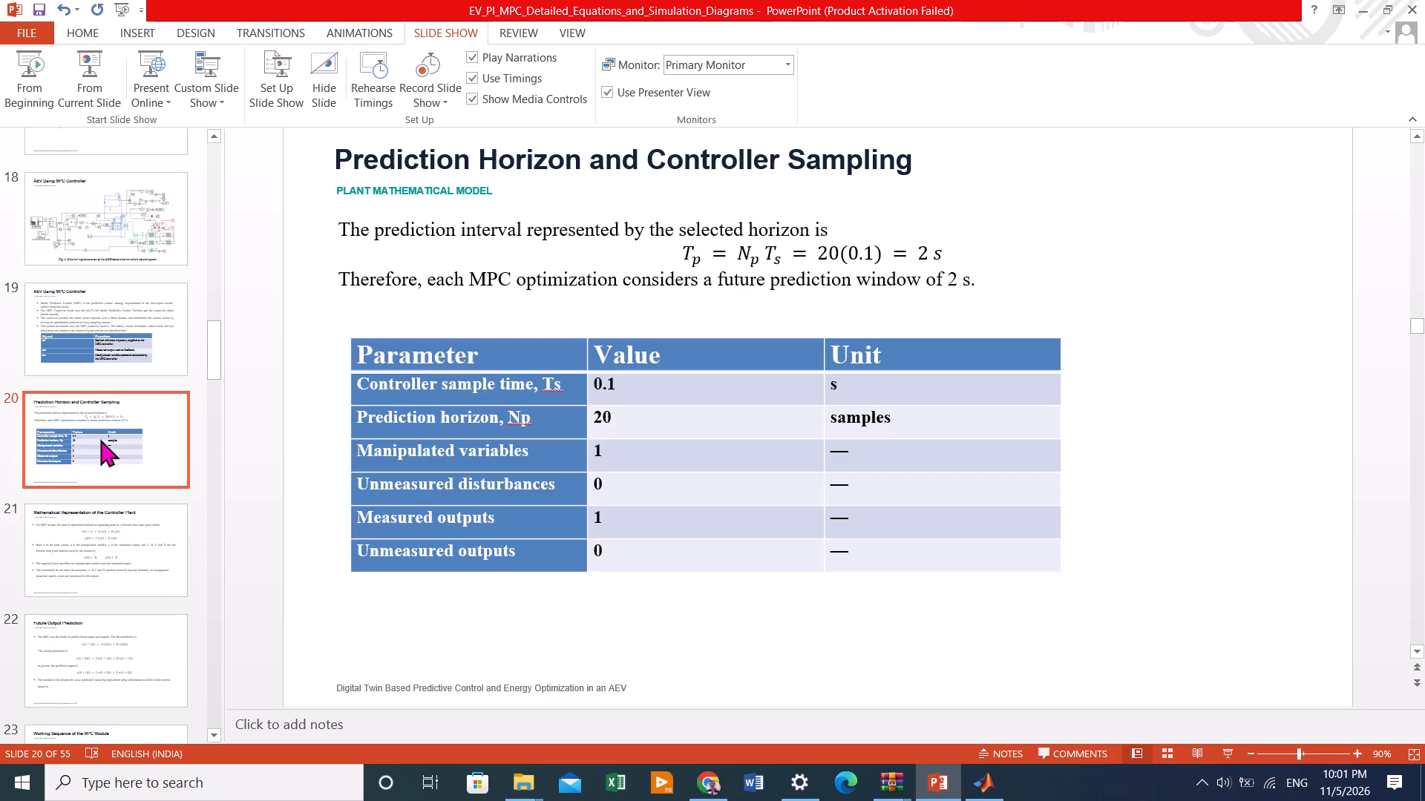
{"action": "left_click", "coordinate": [111, 512]}
{"action": "scroll", "coordinate": [113, 512], "scroll_direction": "down", "scroll_amount": 1}
{"action": "left_click", "coordinate": [113, 512]}
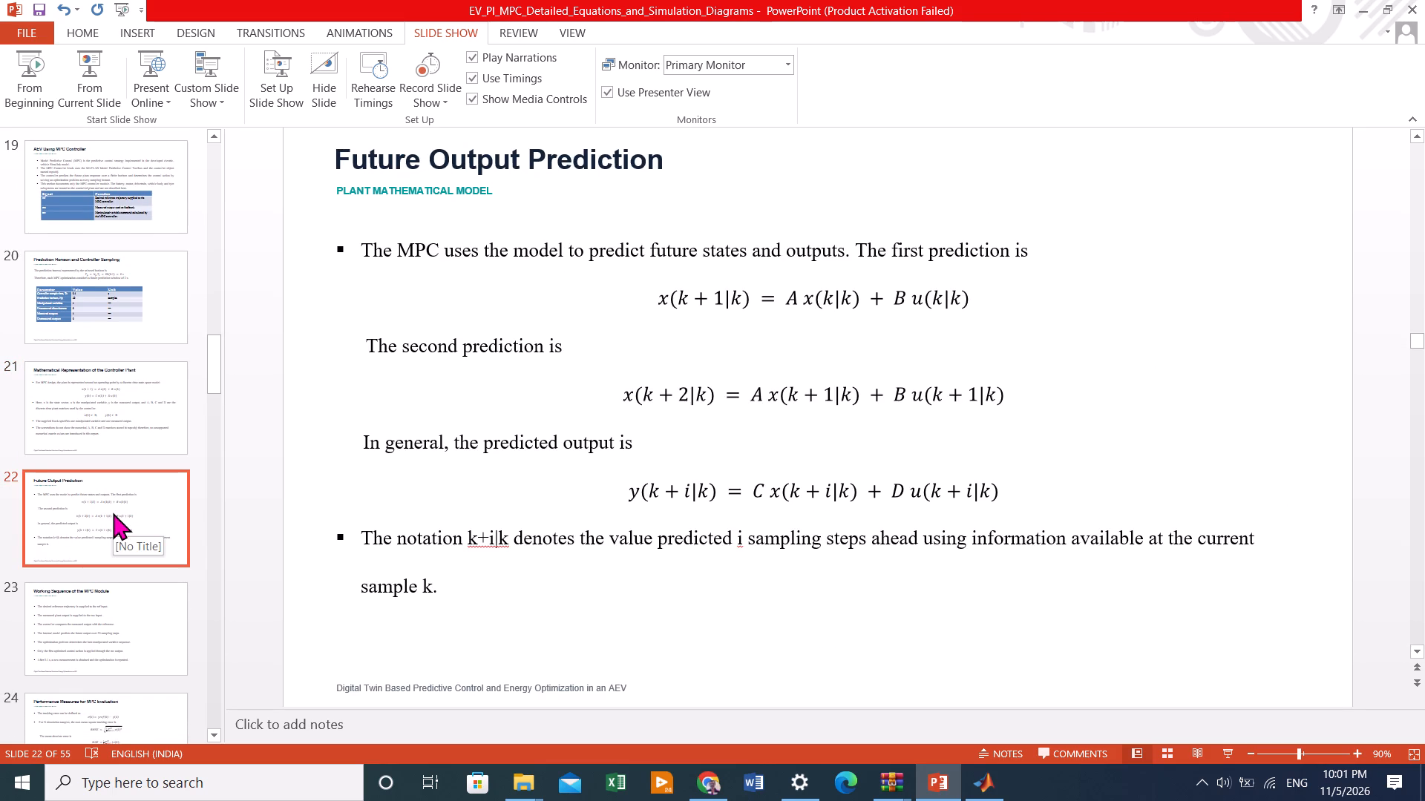
{"action": "left_click", "coordinate": [92, 420]}
{"action": "left_click", "coordinate": [112, 504]}
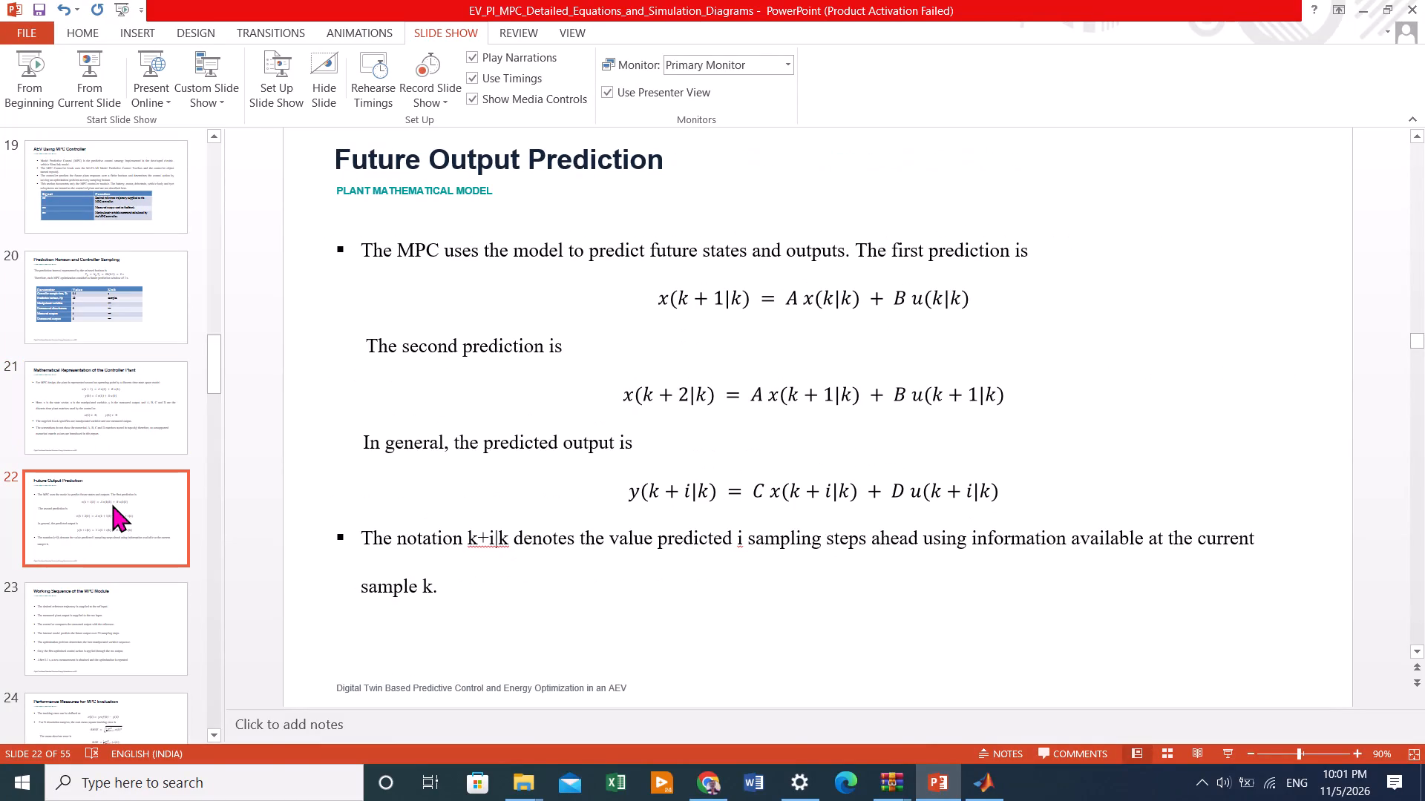
{"action": "left_click", "coordinate": [113, 593]}
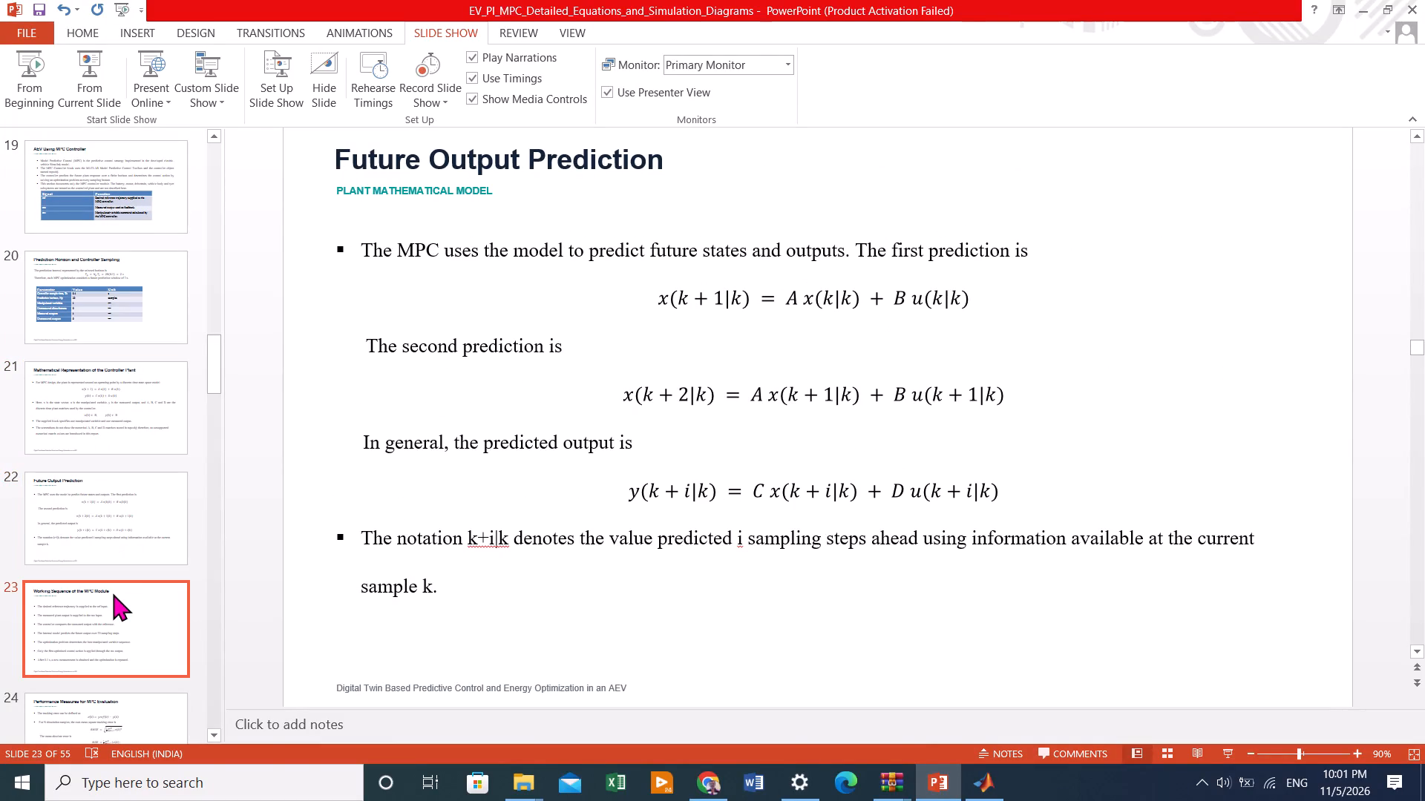
{"action": "scroll", "coordinate": [113, 591], "scroll_direction": "down", "scroll_amount": 1}
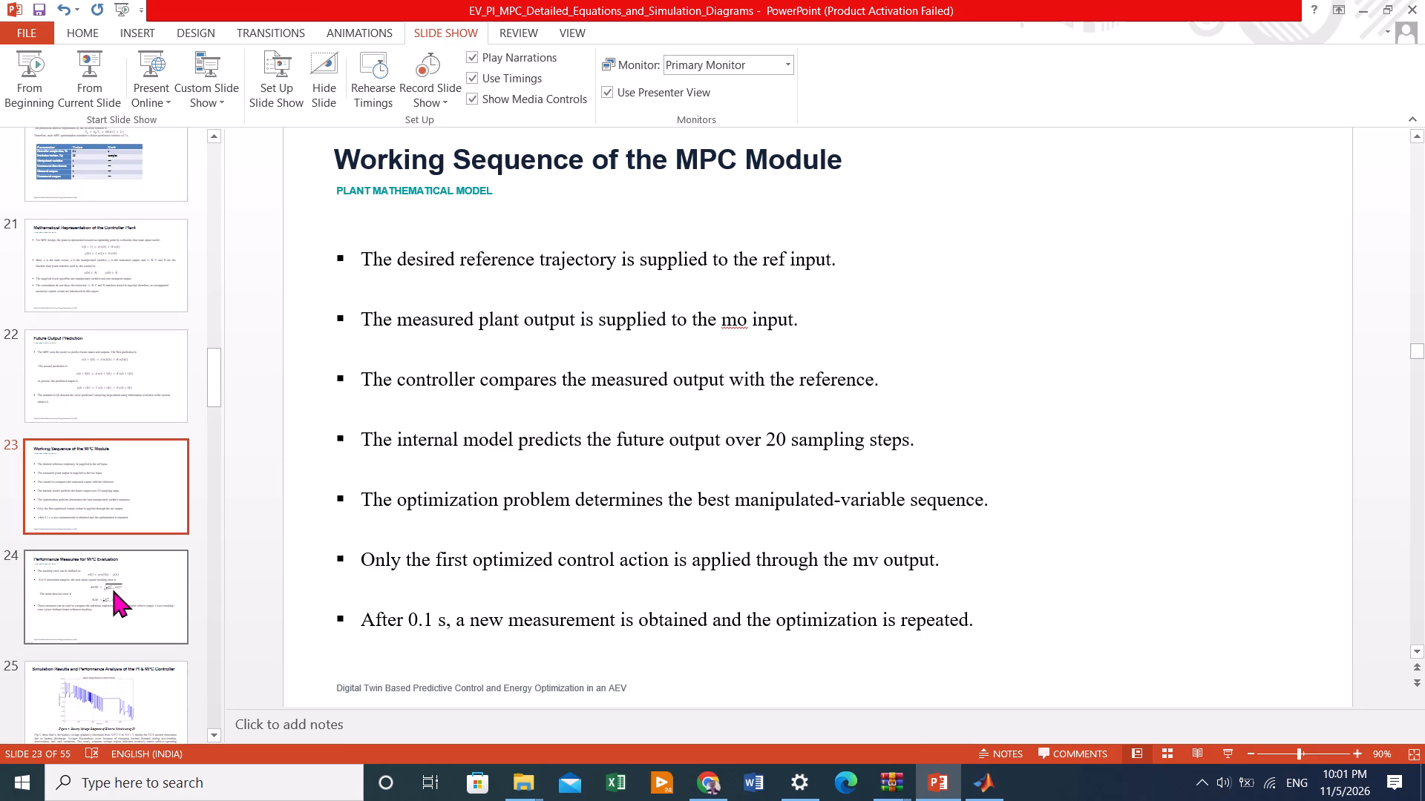
Delete slide 24, Performance Measures for MPC Evaluation.
{"action": "left_click", "coordinate": [113, 590]}
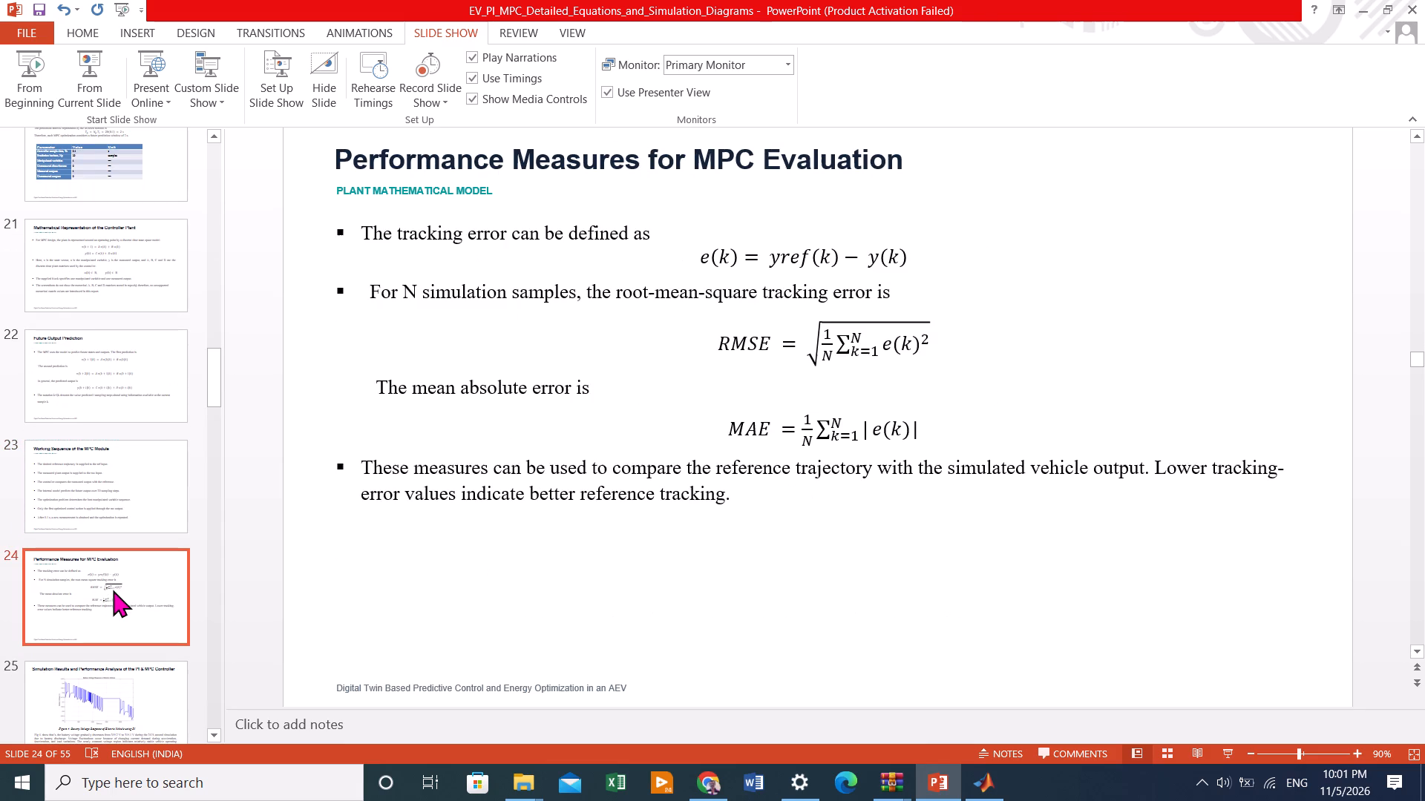
{"action": "key", "text": "Delete"}
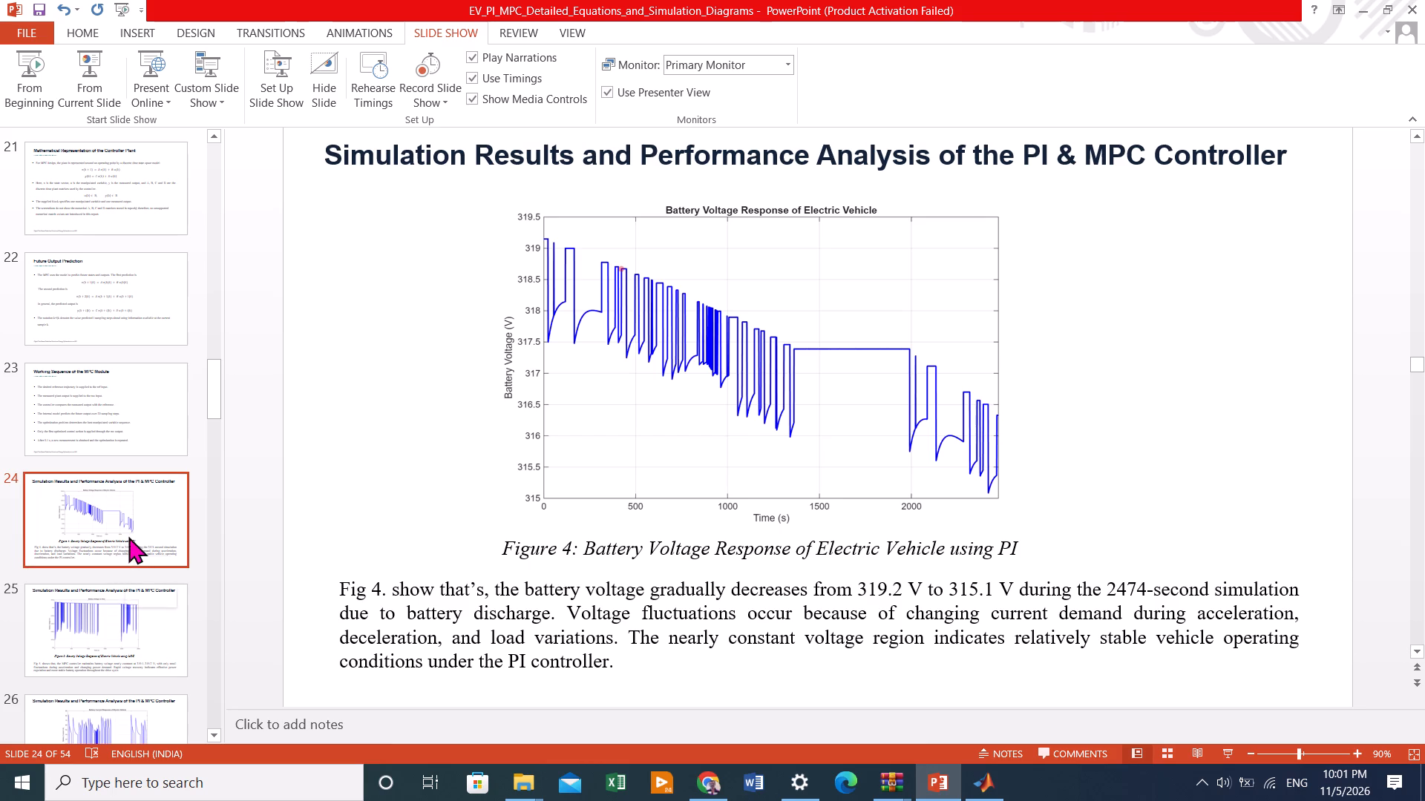
Skim the rest of the deck through the Digital Twin results, including the PI and MPC current response slides 26 and 27.
{"action": "scroll", "coordinate": [128, 536], "scroll_direction": "down", "scroll_amount": 7}
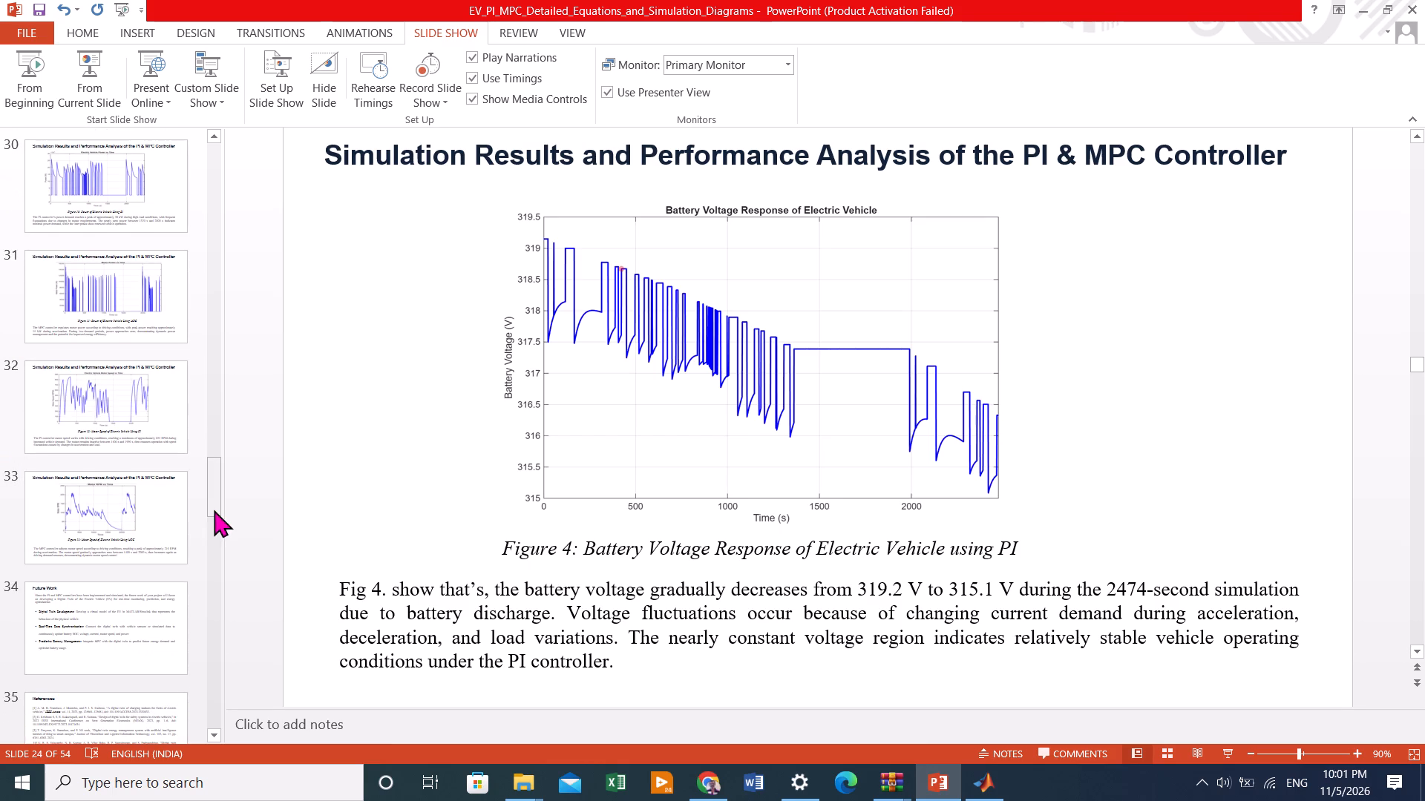
{"action": "left_click_drag", "start_coordinate": [214, 510], "coordinate": [213, 540]}
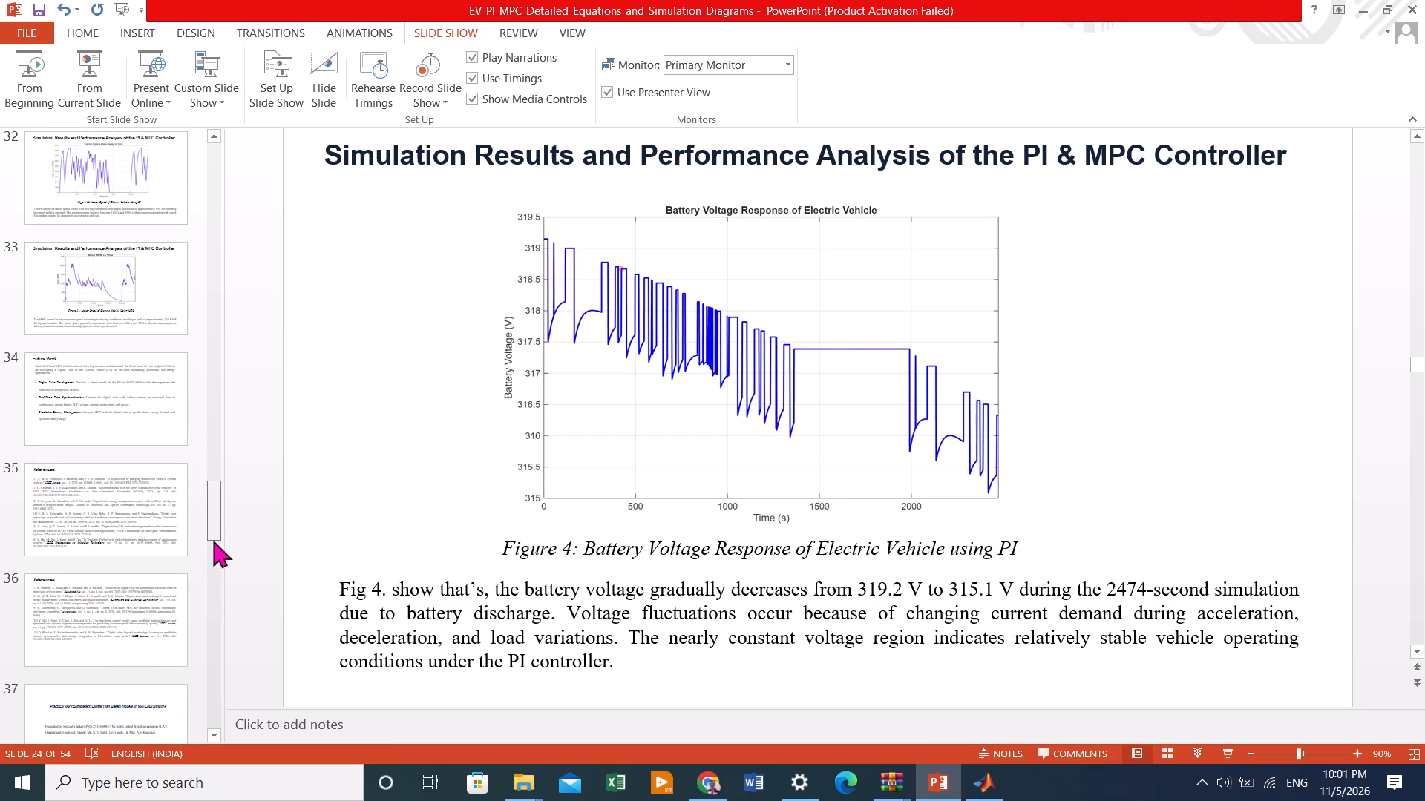
{"action": "left_click_drag", "start_coordinate": [213, 540], "coordinate": [213, 613]}
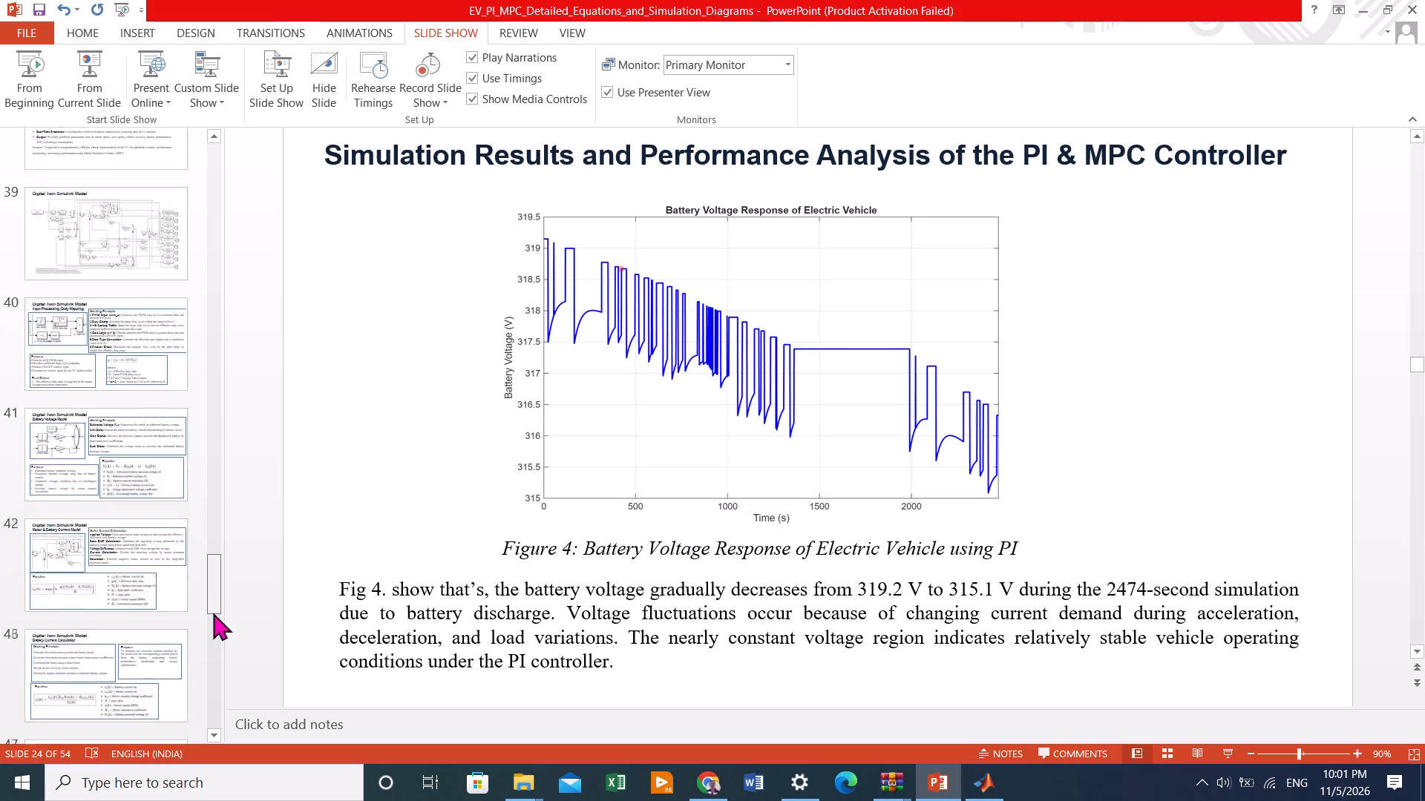
{"action": "left_click_drag", "start_coordinate": [213, 613], "coordinate": [220, 725]}
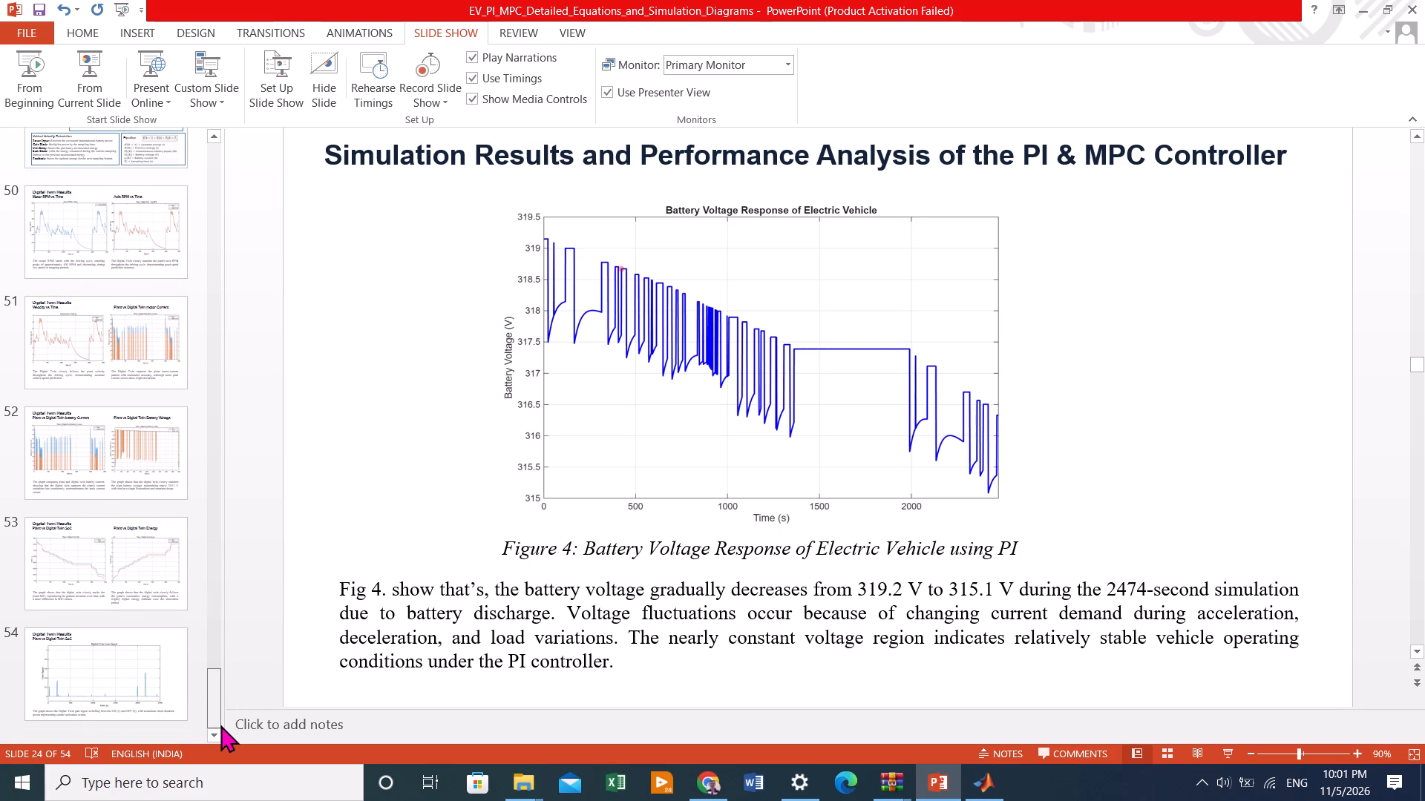
{"action": "left_click_drag", "start_coordinate": [220, 725], "coordinate": [217, 451]}
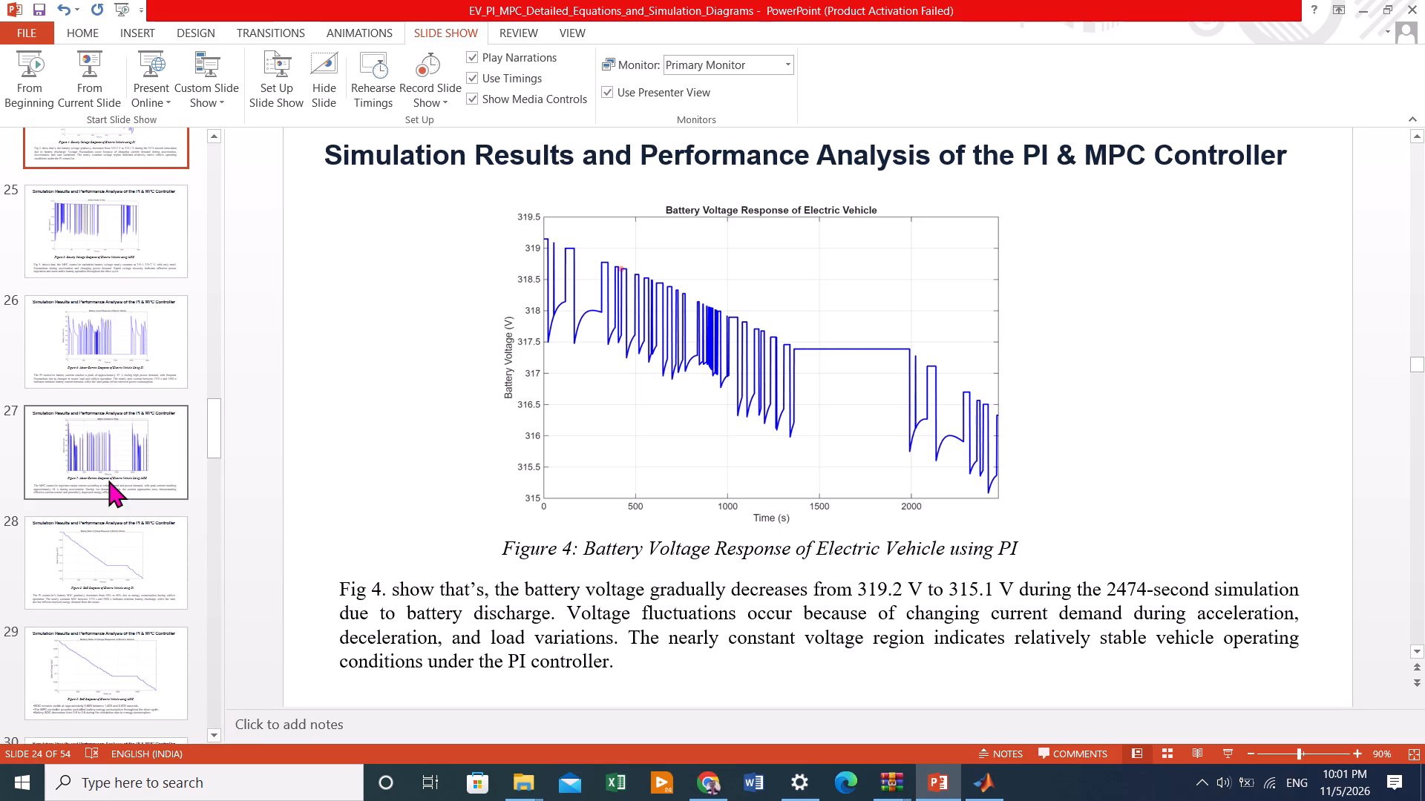
{"action": "scroll", "coordinate": [108, 480], "scroll_direction": "up", "scroll_amount": 1}
{"action": "left_click", "coordinate": [108, 407]}
{"action": "left_click", "coordinate": [114, 484]}
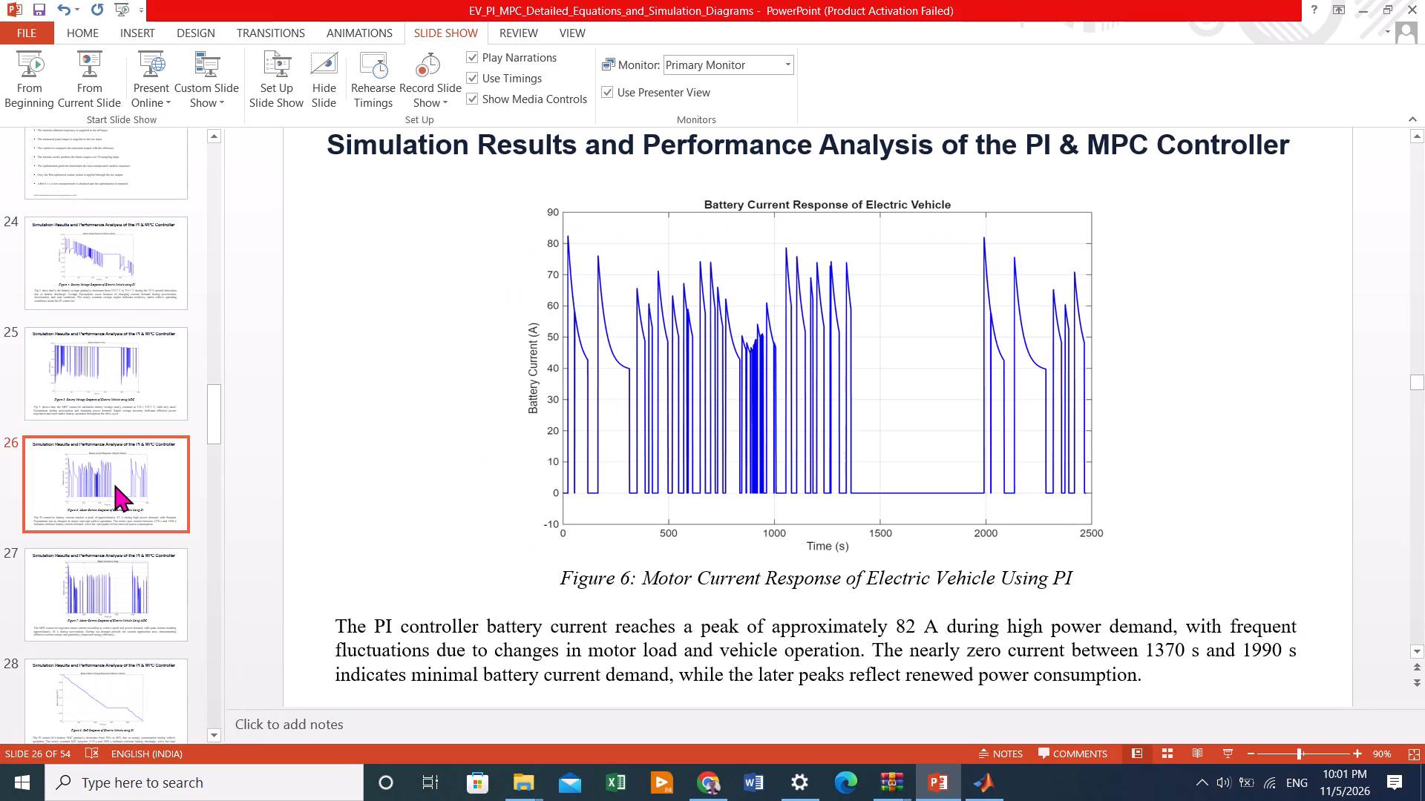
{"action": "left_click", "coordinate": [119, 576]}
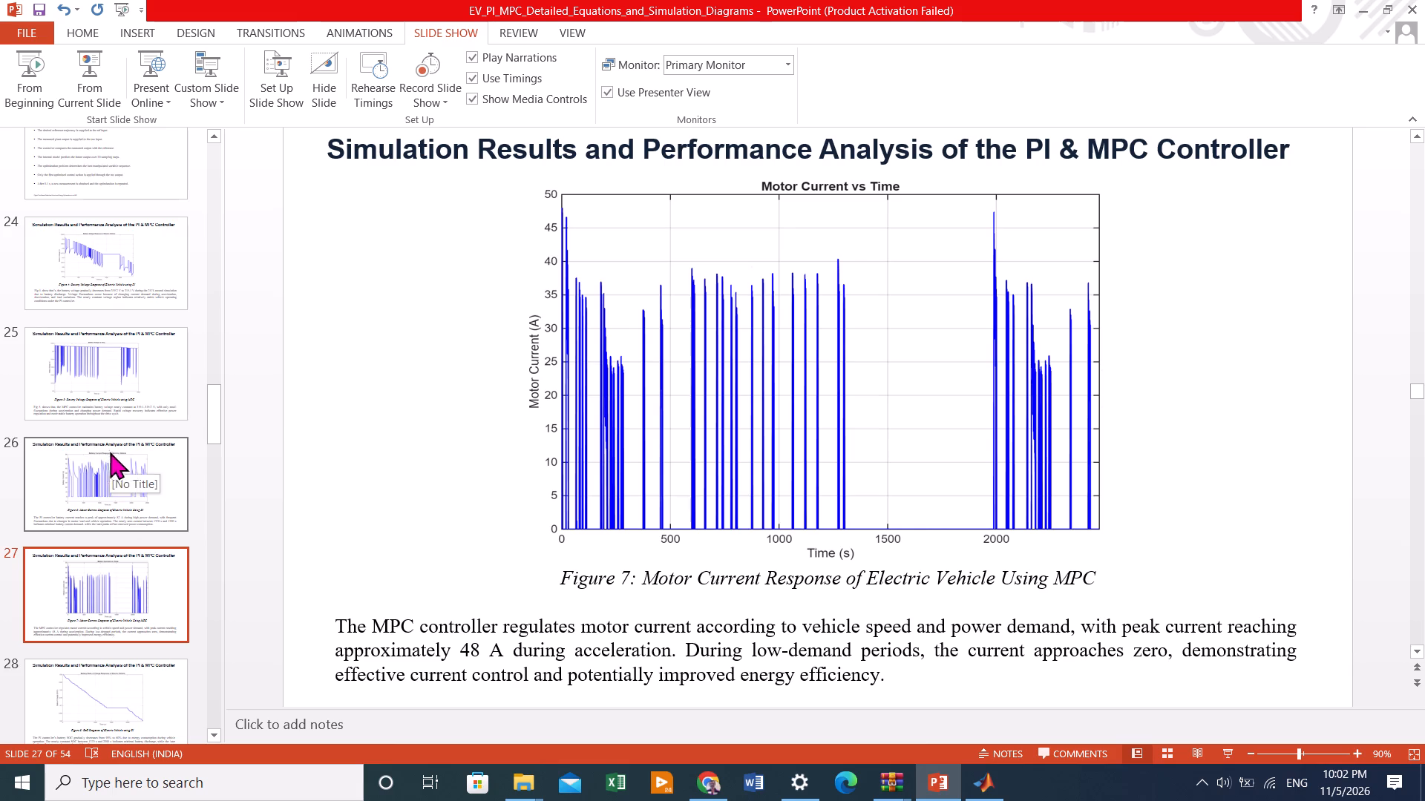
Recheck the MPC slides 19 to 23, between AEV Using MPC Controller and Working Sequence of the MPC Module.
{"action": "scroll", "coordinate": [111, 461], "scroll_direction": "up", "scroll_amount": 3}
{"action": "left_click", "coordinate": [108, 571]}
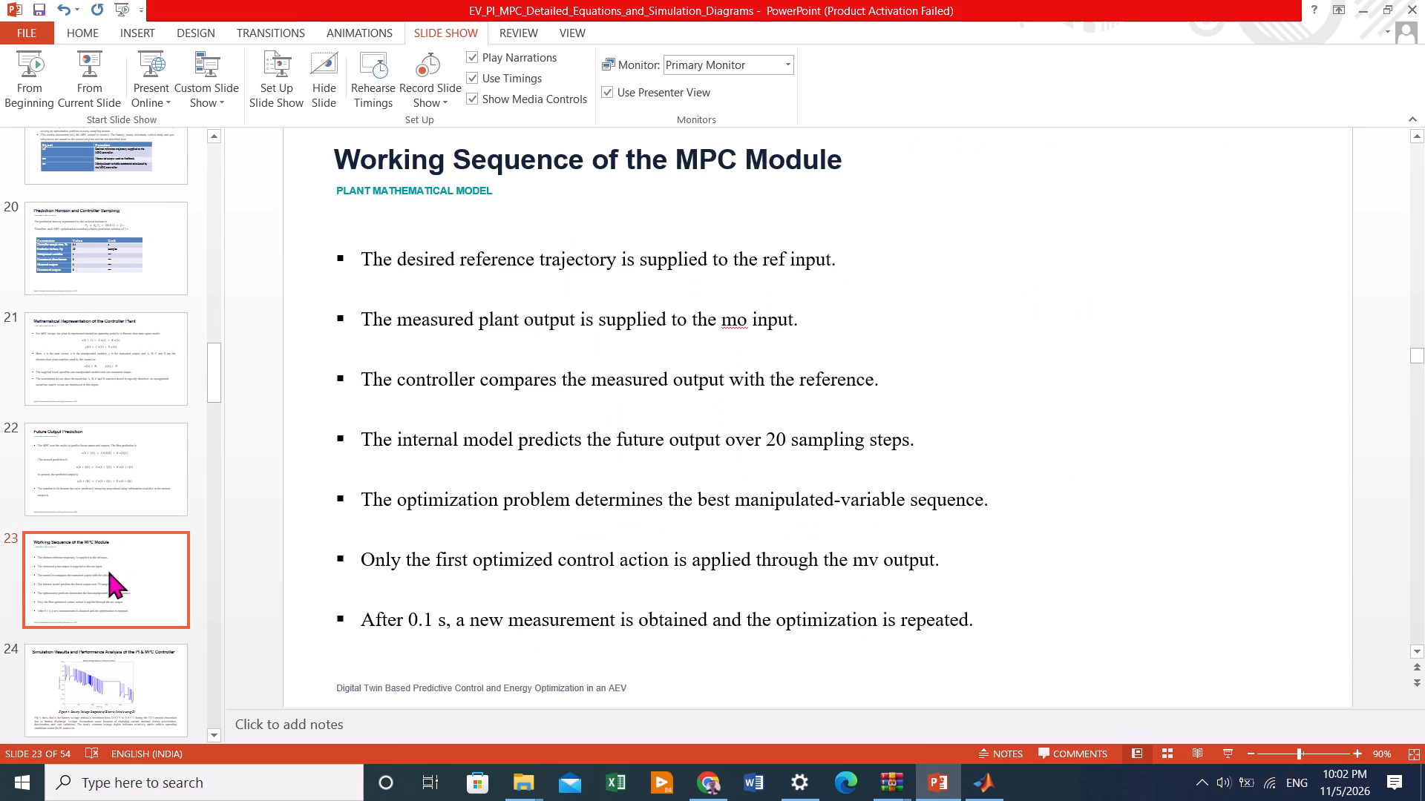
{"action": "left_click", "coordinate": [120, 492]}
{"action": "left_click", "coordinate": [120, 598]}
{"action": "left_click", "coordinate": [114, 468]}
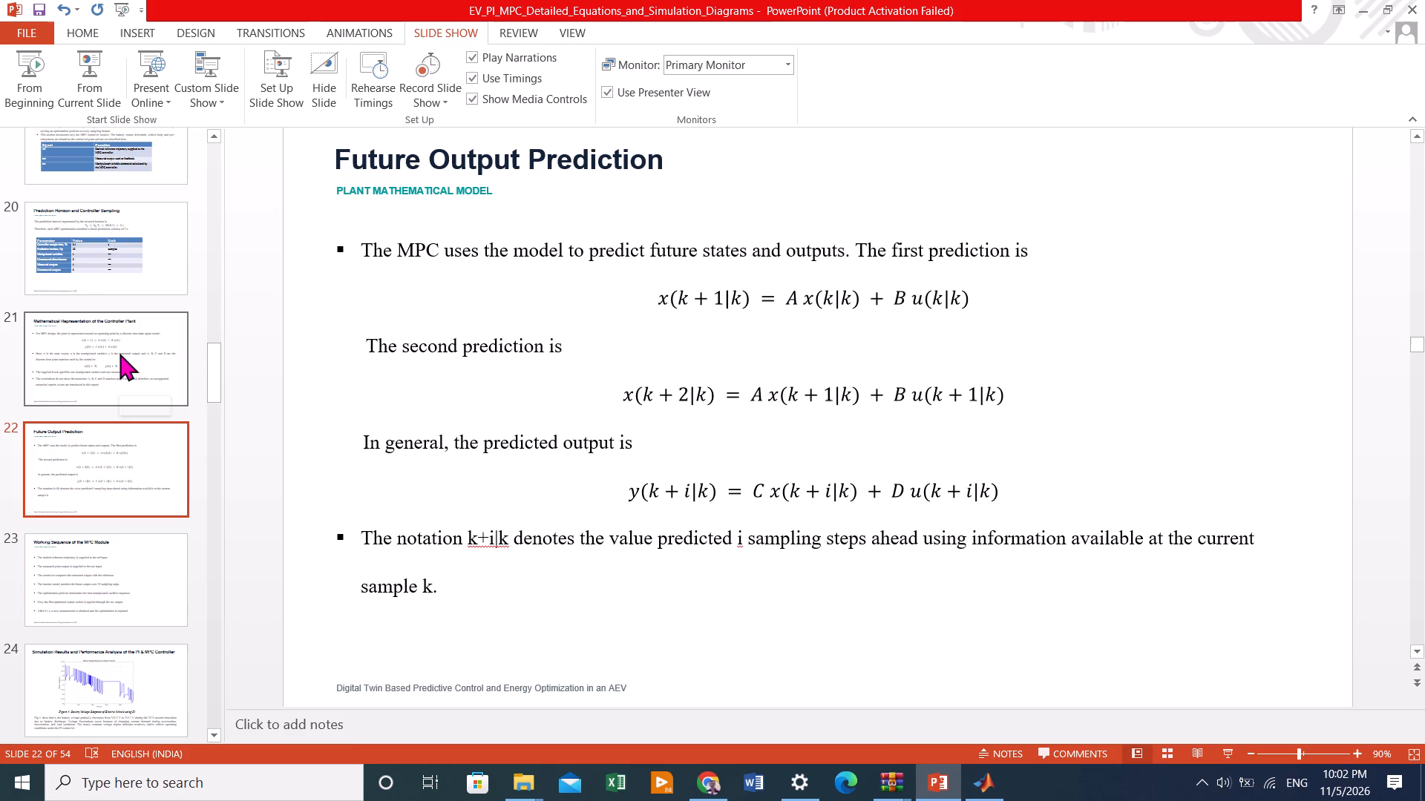
{"action": "left_click", "coordinate": [112, 255]}
{"action": "scroll", "coordinate": [103, 463], "scroll_direction": "up", "scroll_amount": 1}
{"action": "left_click", "coordinate": [88, 311]}
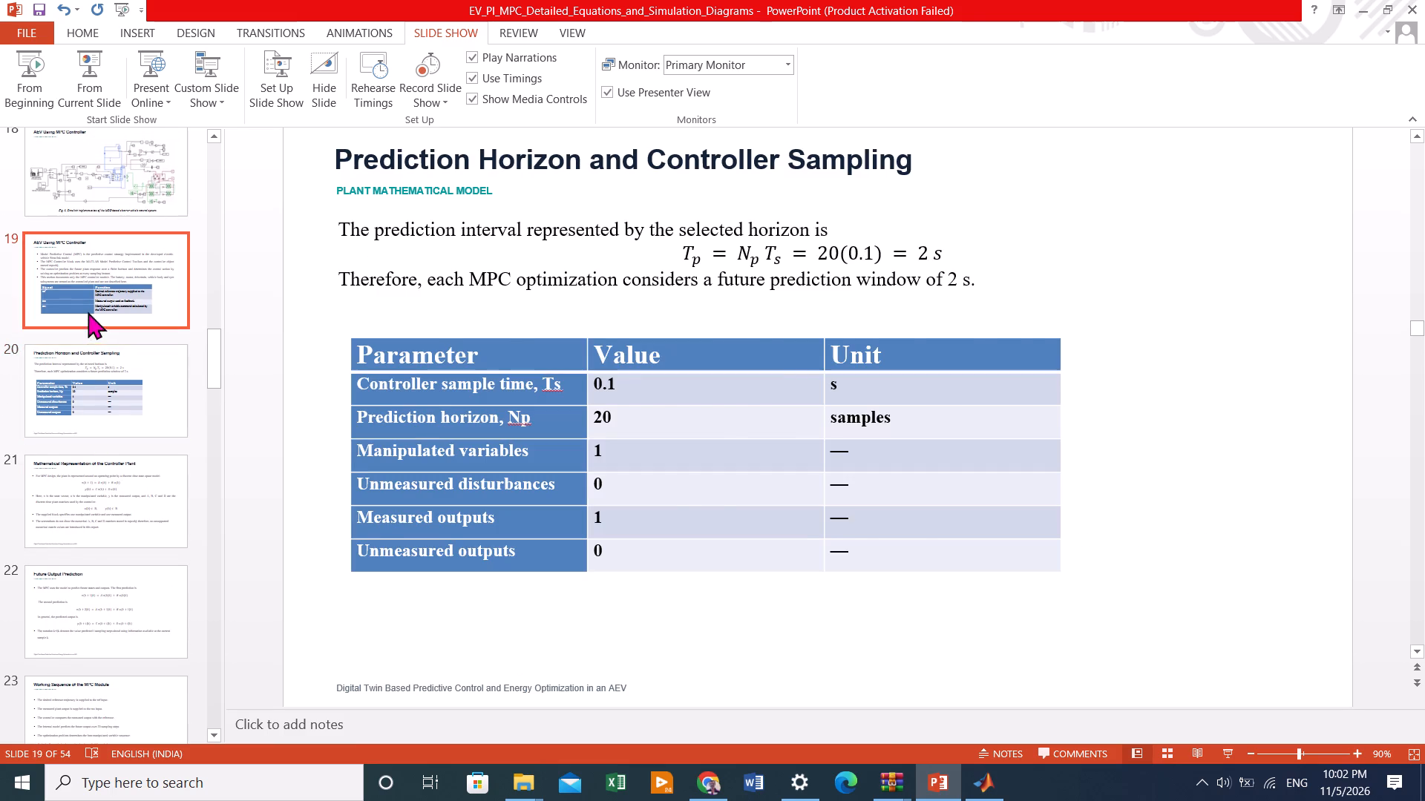
{"action": "scroll", "coordinate": [121, 435], "scroll_direction": "up", "scroll_amount": 3}
{"action": "scroll", "coordinate": [107, 504], "scroll_direction": "down", "scroll_amount": 1}
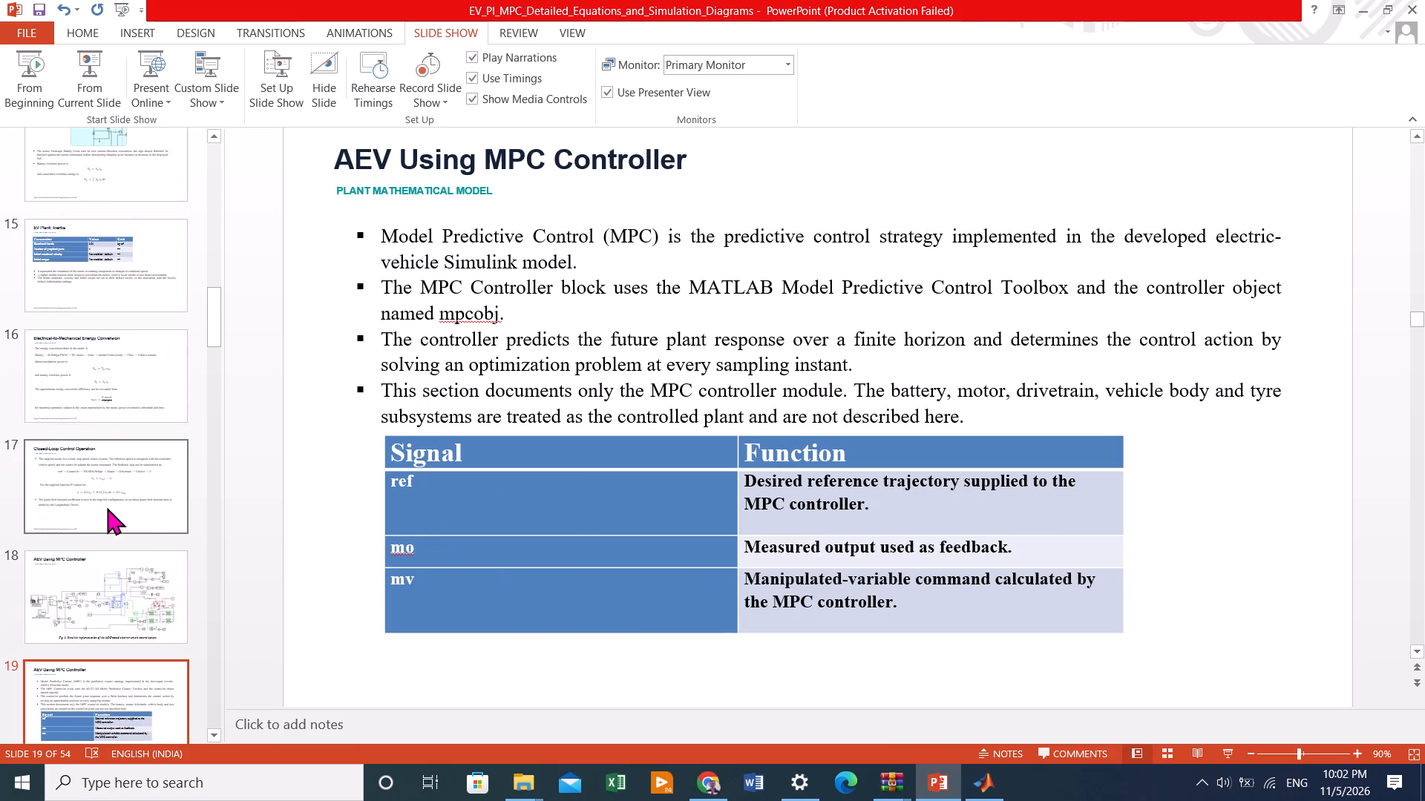
{"action": "scroll", "coordinate": [107, 507], "scroll_direction": "down", "scroll_amount": 2}
{"action": "left_click", "coordinate": [118, 306]}
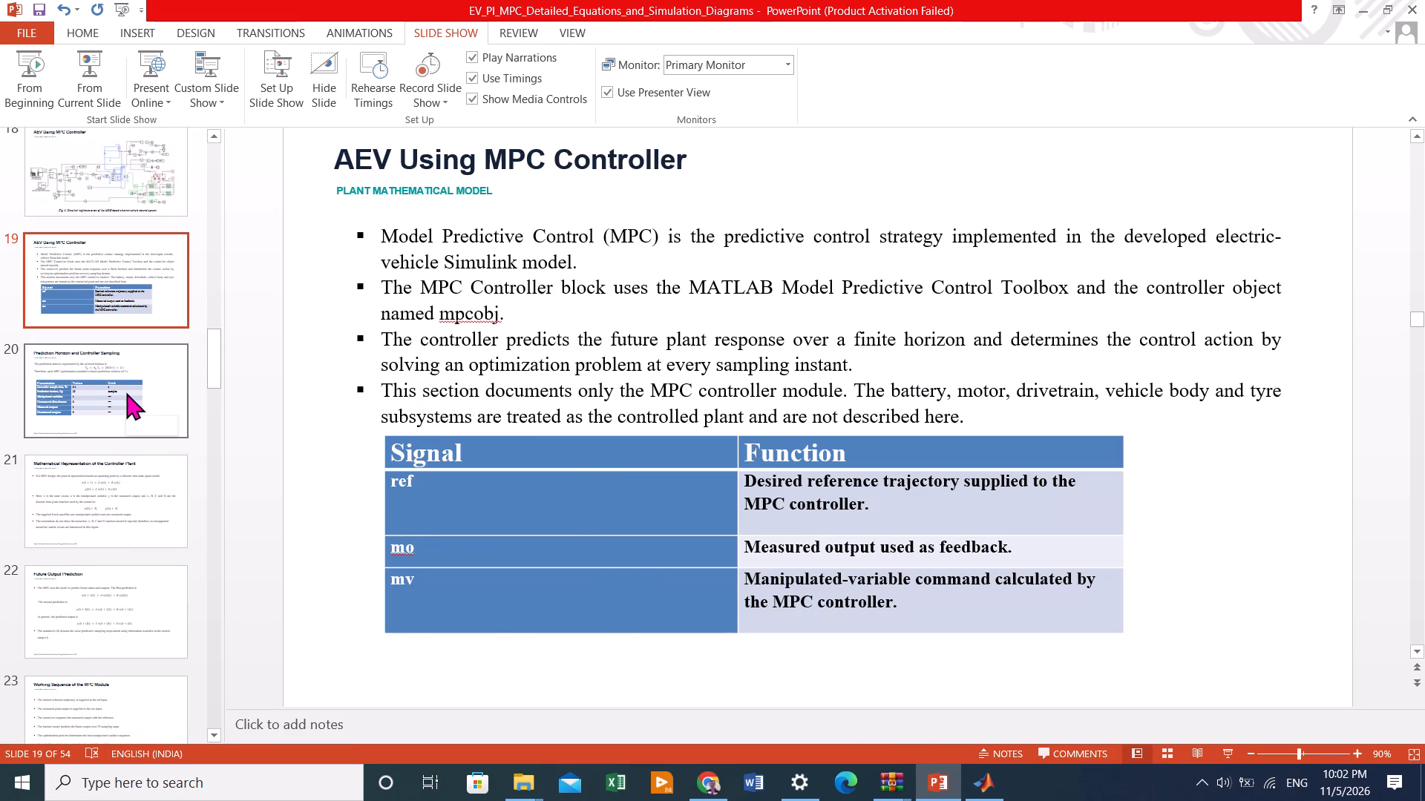
{"action": "left_click", "coordinate": [126, 392]}
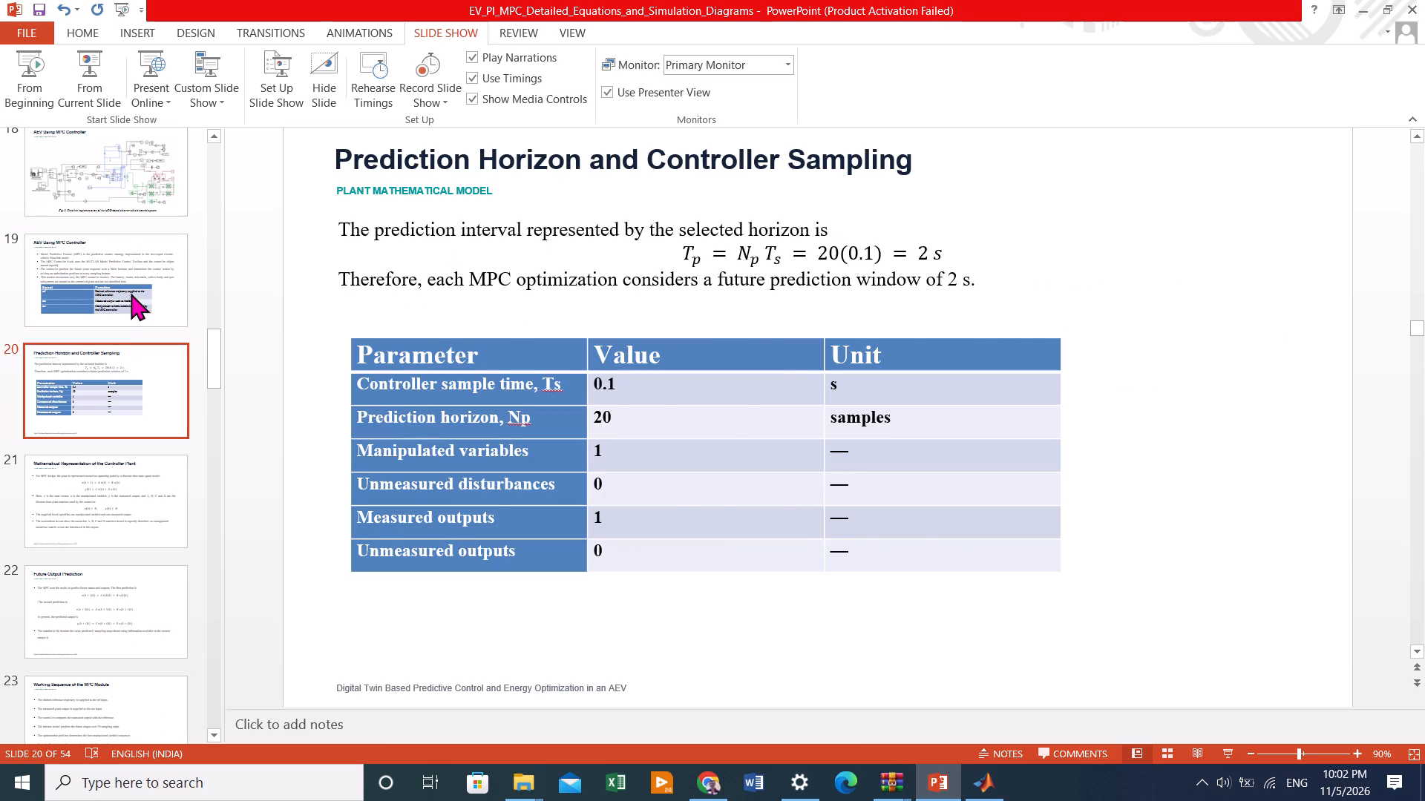
{"action": "left_click", "coordinate": [131, 293]}
{"action": "left_click", "coordinate": [131, 464]}
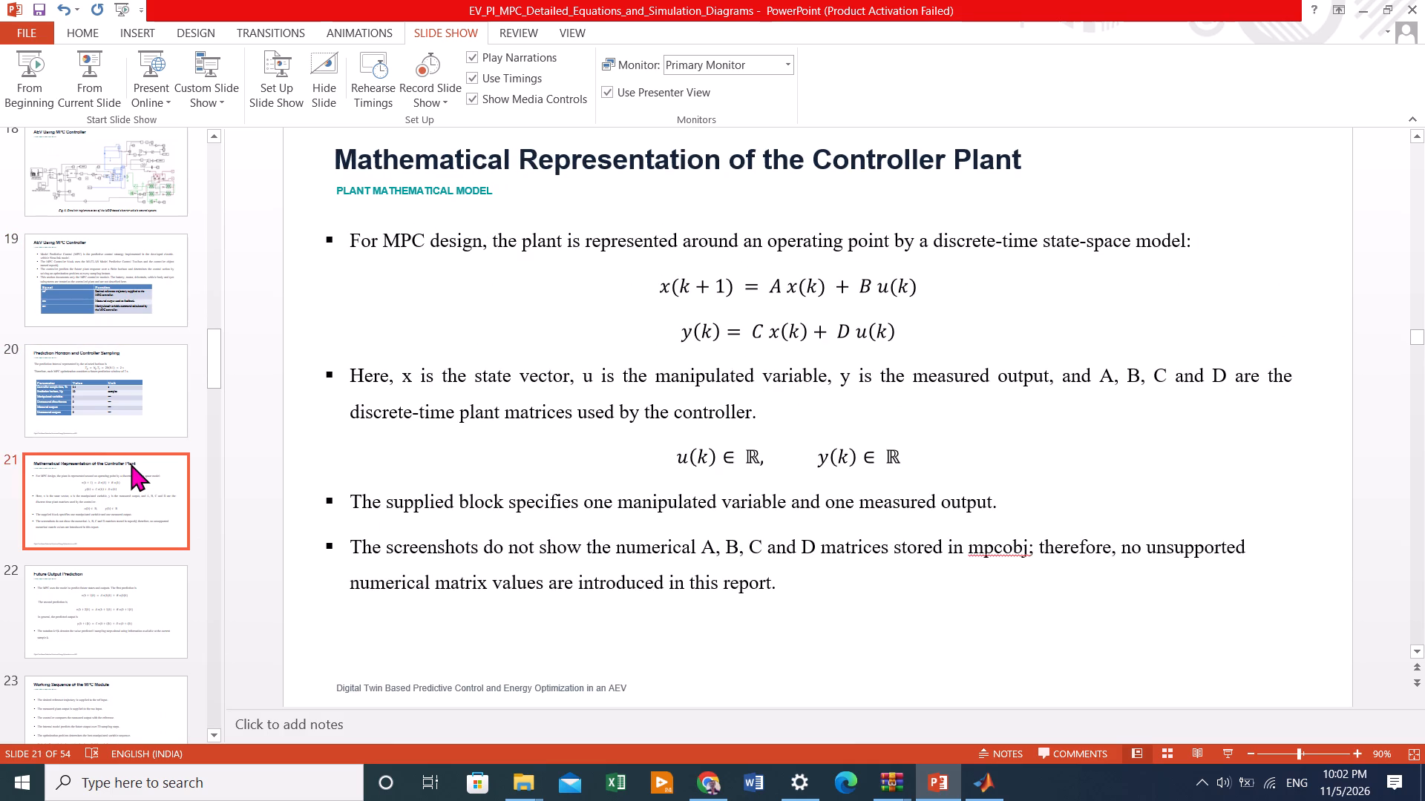
{"action": "left_click", "coordinate": [121, 578]}
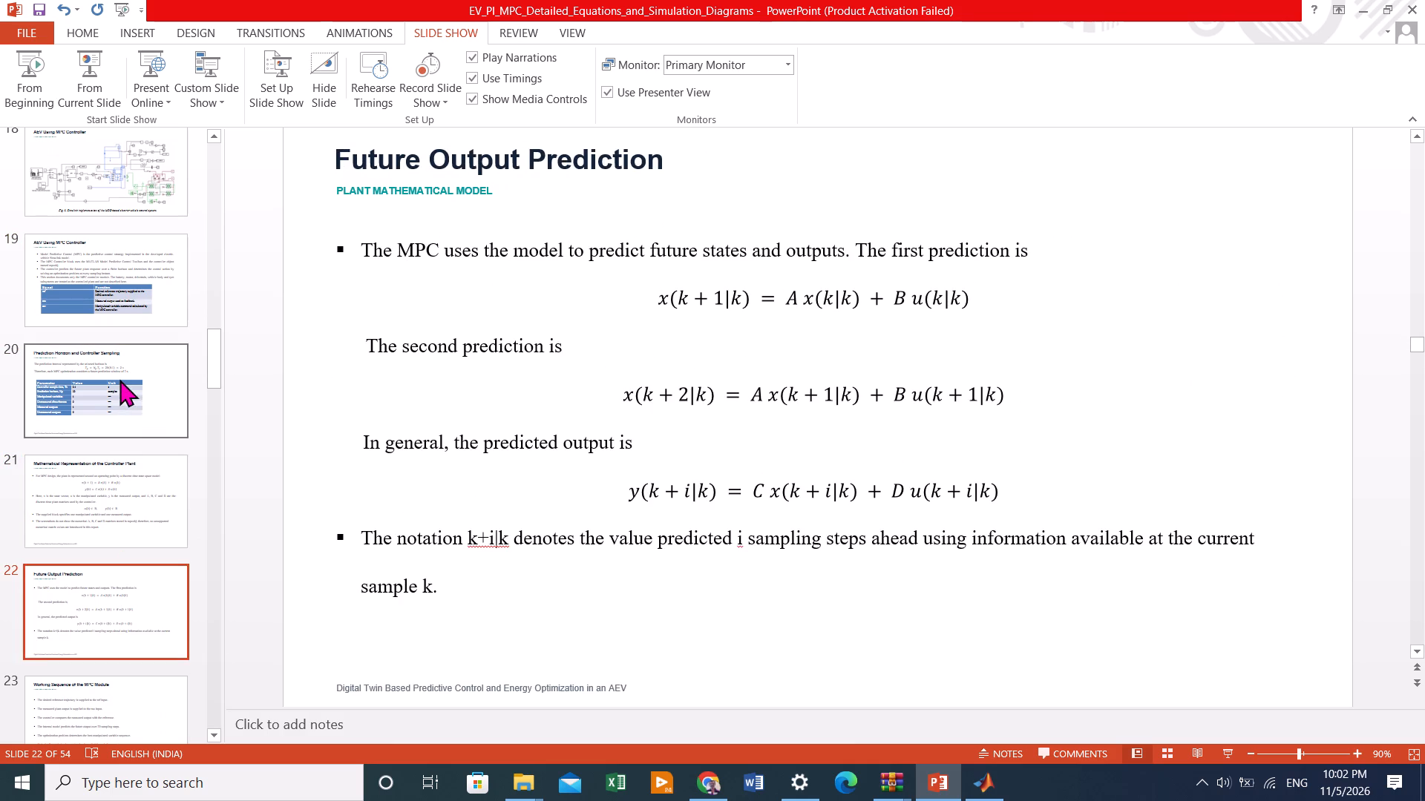
{"action": "left_click", "coordinate": [119, 379]}
{"action": "scroll", "coordinate": [128, 481], "scroll_direction": "up", "scroll_amount": 1}
{"action": "left_click", "coordinate": [127, 437]}
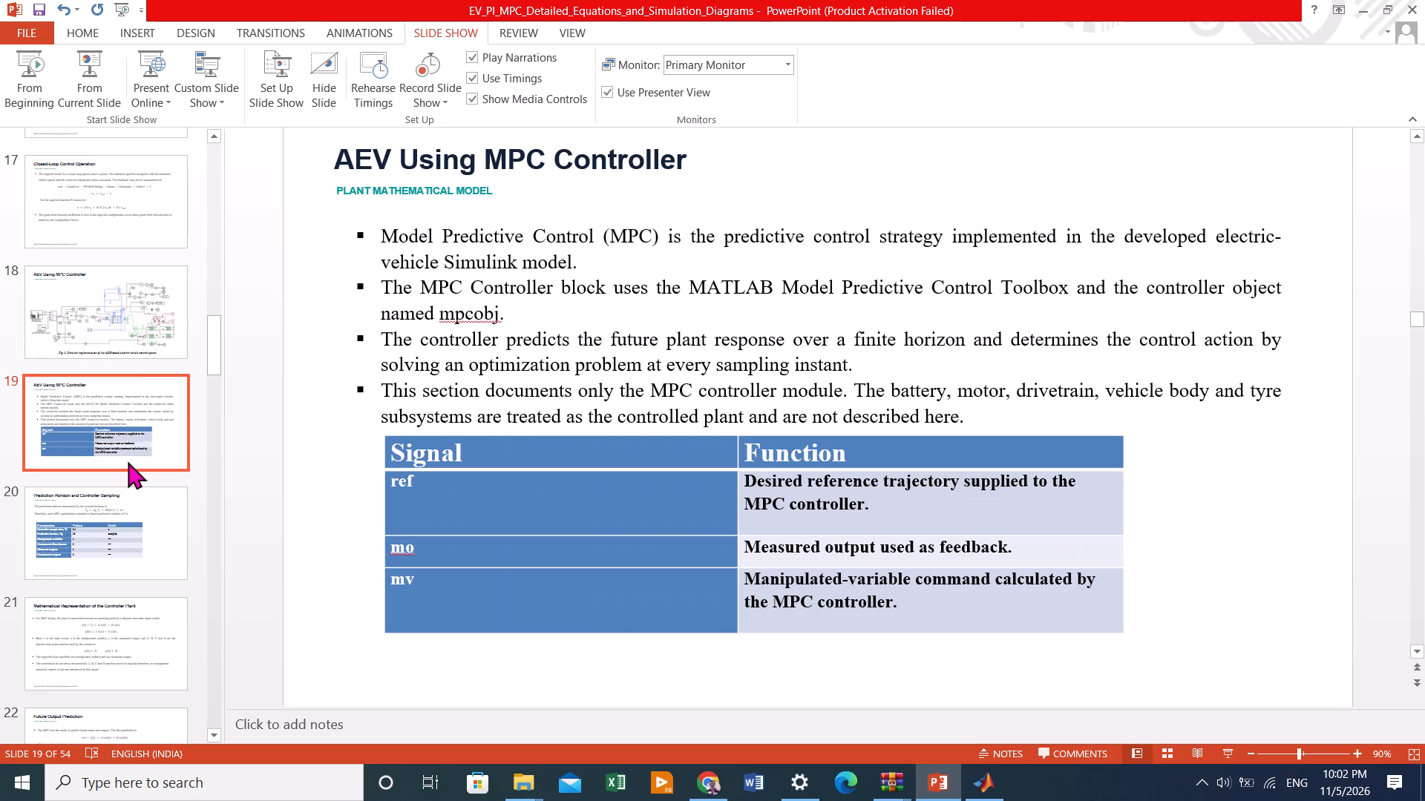
Review the MPC slides 18 to 23 again, from the AEV Using MPC Controller diagram to Working Sequence of the MPC Module.
{"action": "scroll", "coordinate": [128, 461], "scroll_direction": "up", "scroll_amount": 1}
{"action": "scroll", "coordinate": [131, 553], "scroll_direction": "down", "scroll_amount": 1}
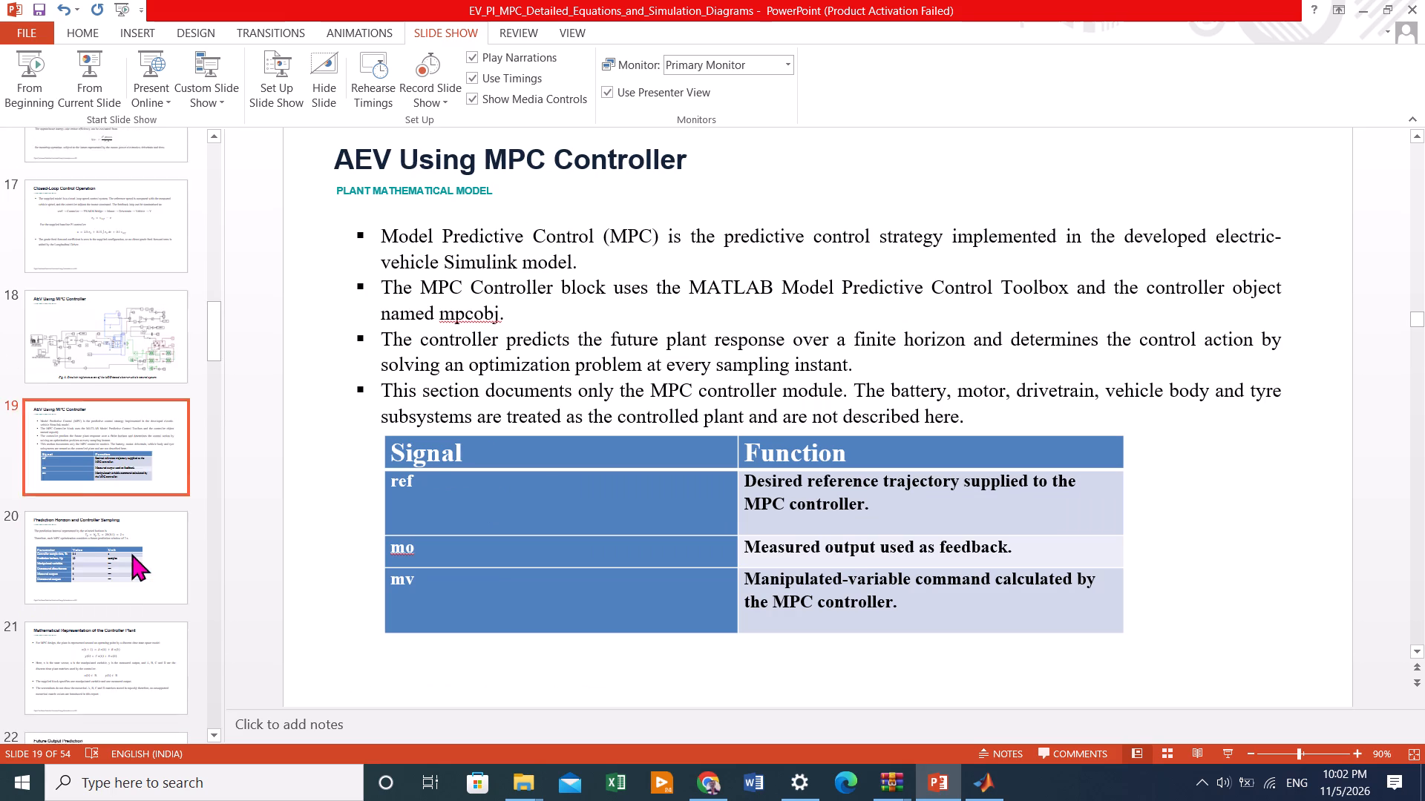
{"action": "left_click", "coordinate": [134, 441]}
{"action": "left_click", "coordinate": [133, 515]}
{"action": "left_click", "coordinate": [122, 411]}
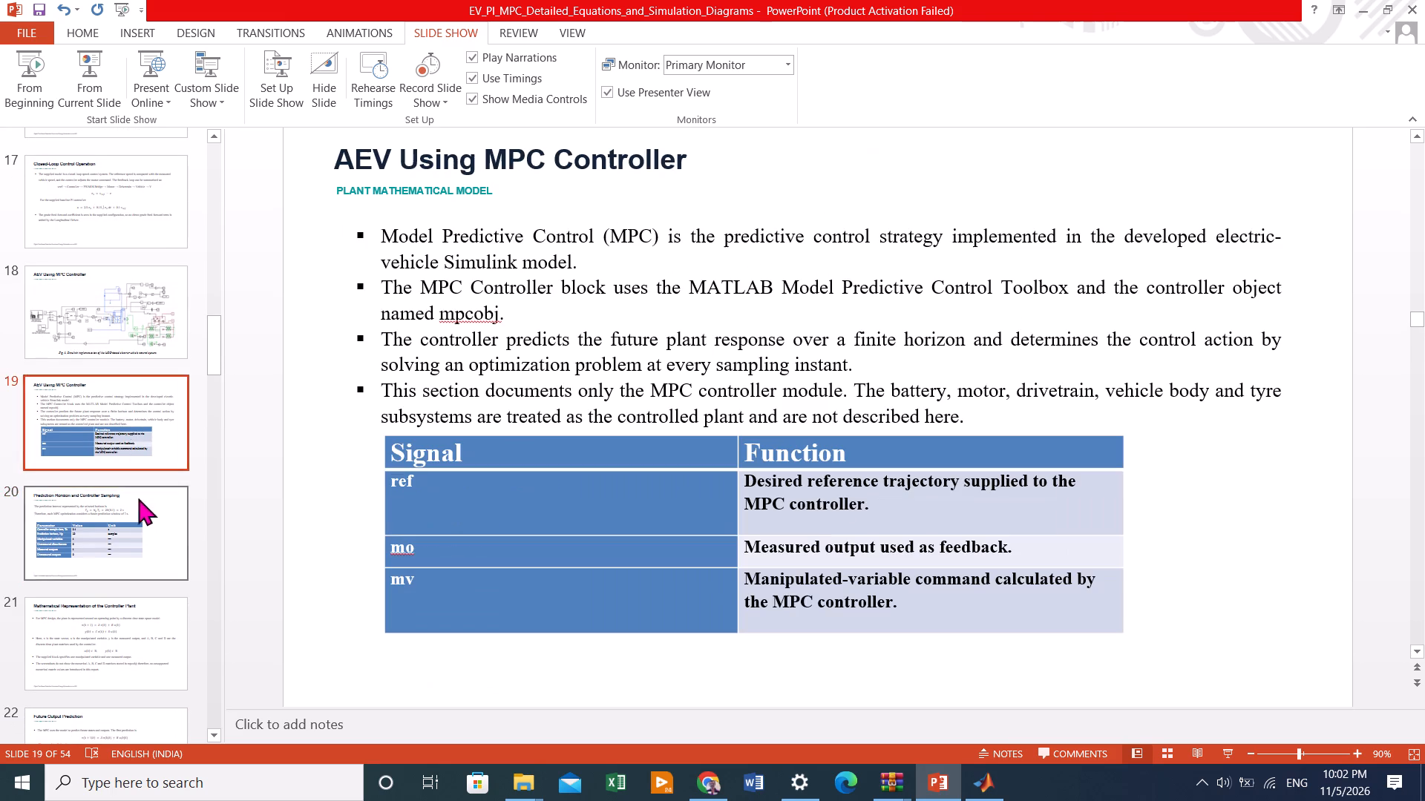
{"action": "scroll", "coordinate": [139, 501], "scroll_direction": "up", "scroll_amount": 1}
{"action": "left_click", "coordinate": [128, 475]}
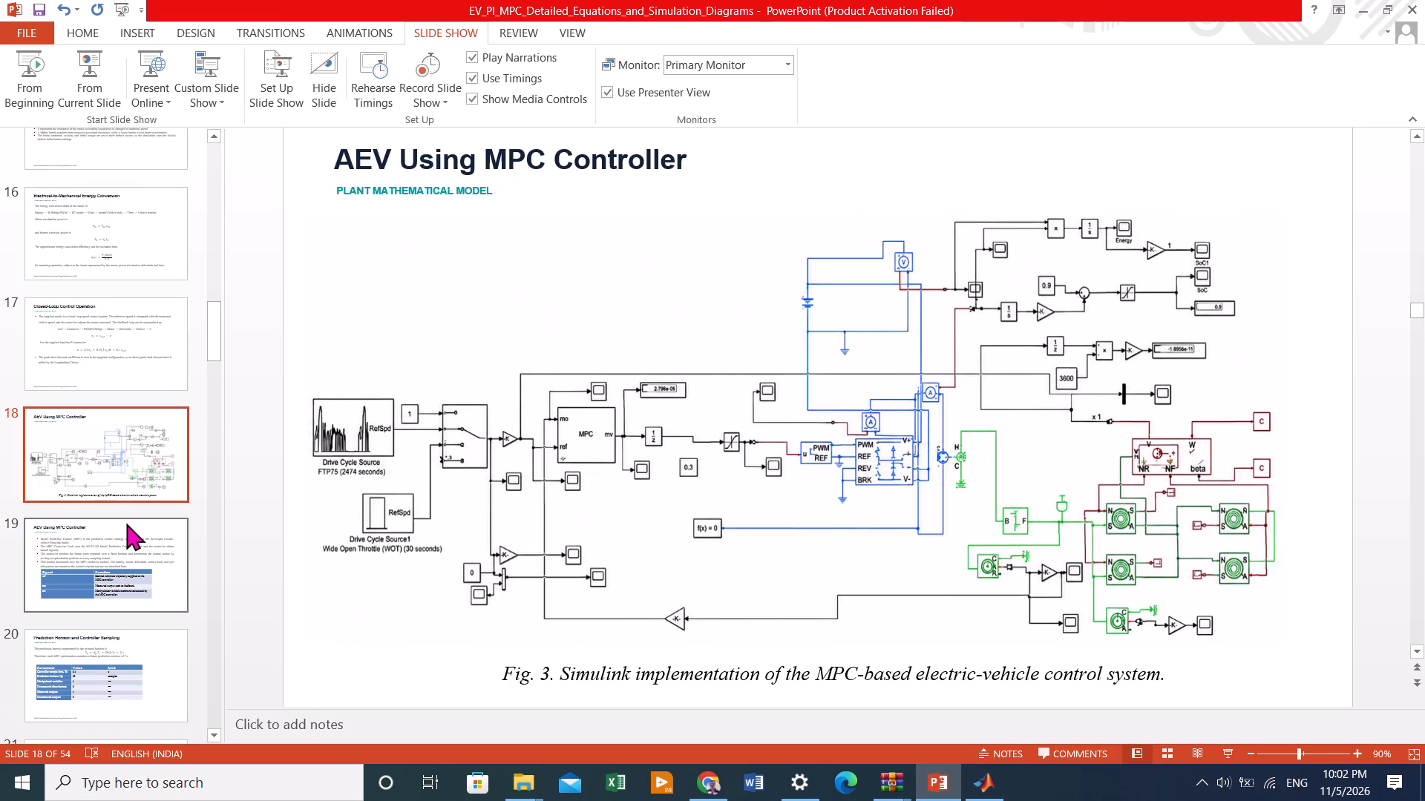
{"action": "scroll", "coordinate": [128, 584], "scroll_direction": "down", "scroll_amount": 2}
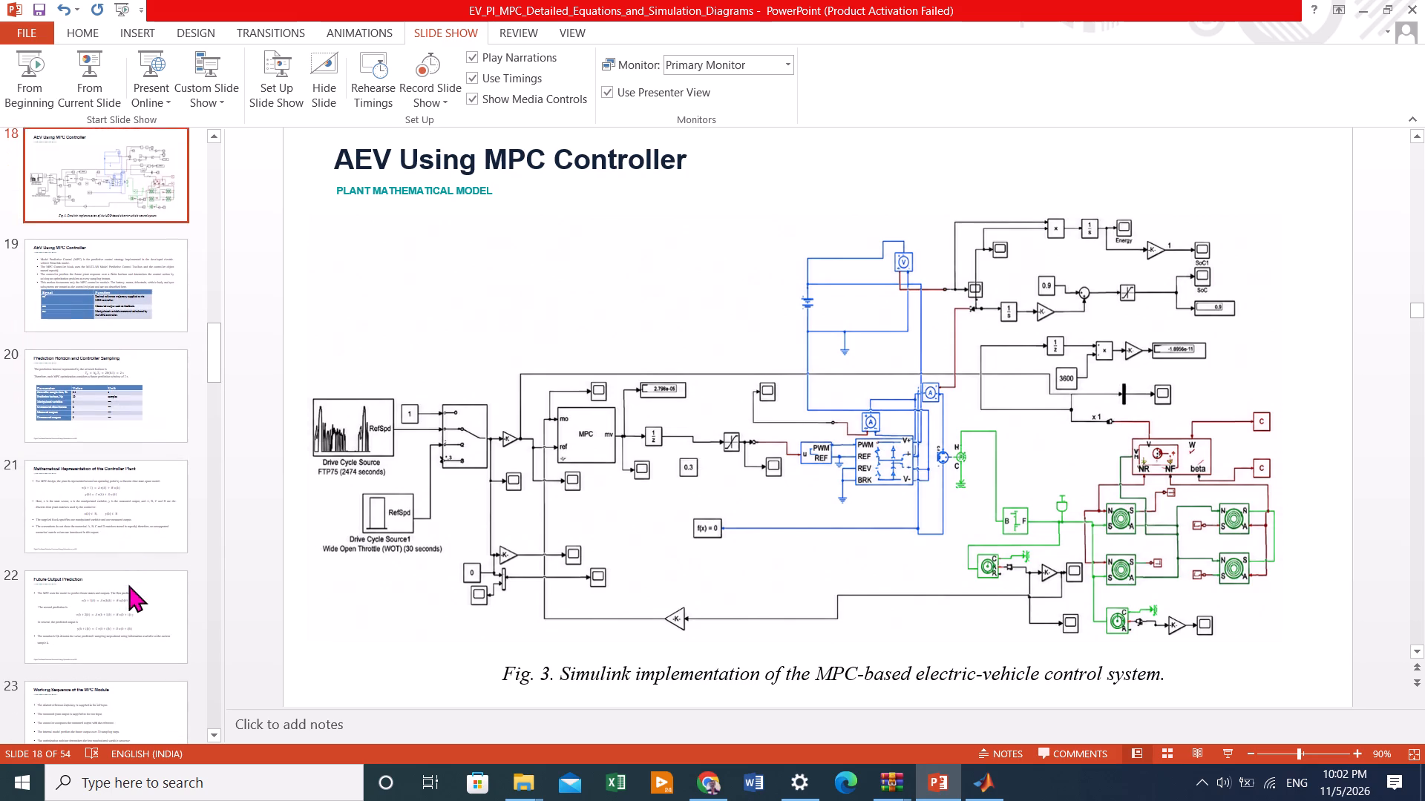
{"action": "left_click", "coordinate": [120, 527]}
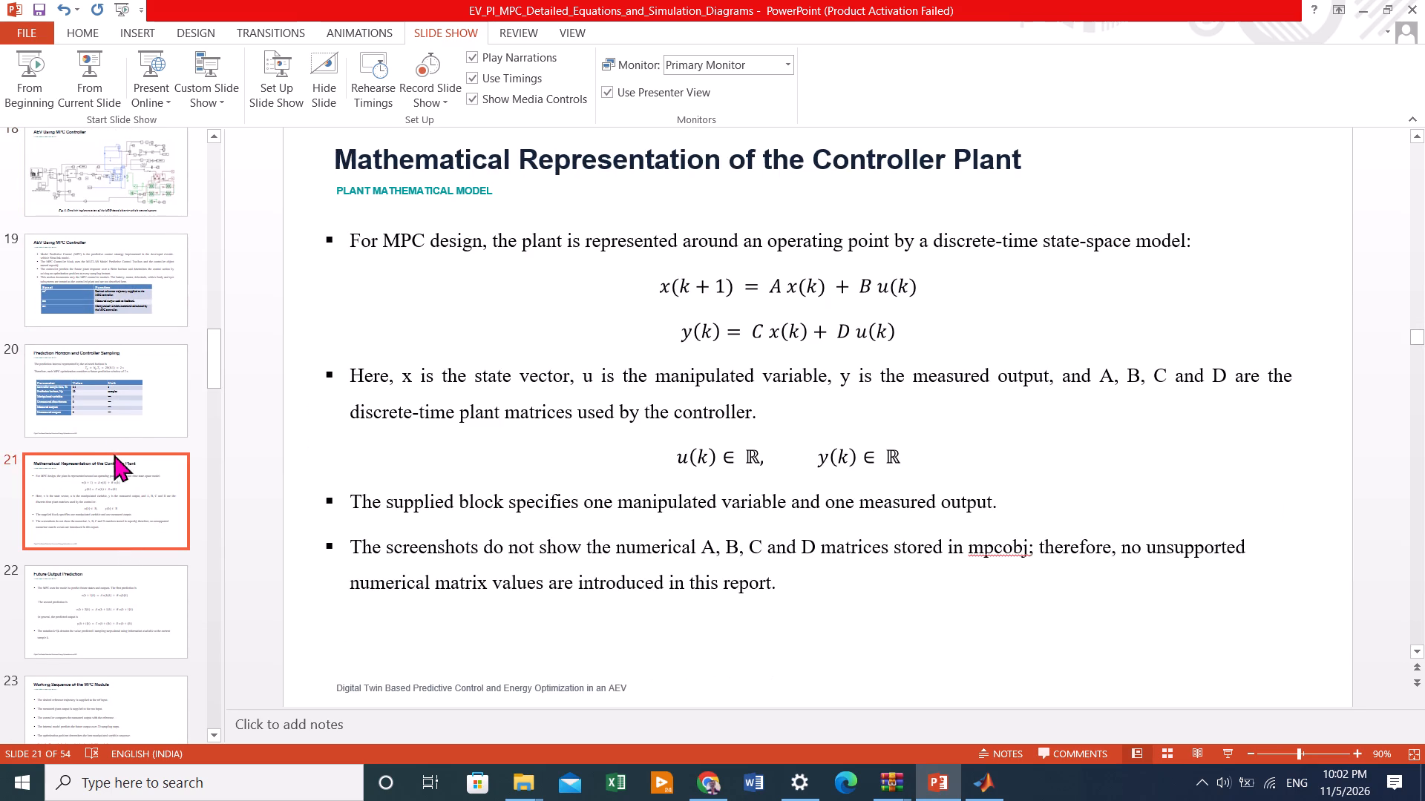
{"action": "left_click", "coordinate": [115, 423]}
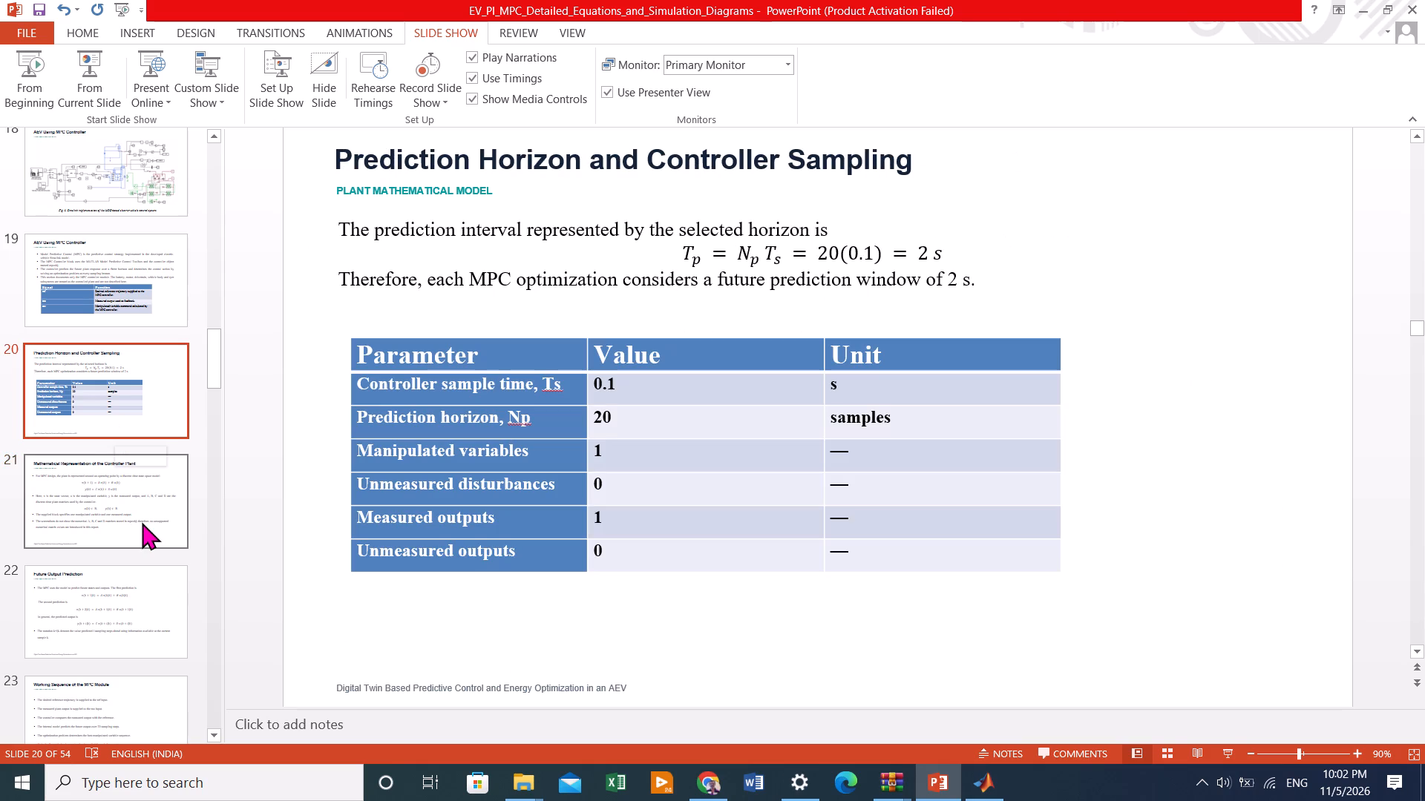
{"action": "scroll", "coordinate": [145, 505], "scroll_direction": "down", "scroll_amount": 1}
{"action": "left_click", "coordinate": [148, 441]}
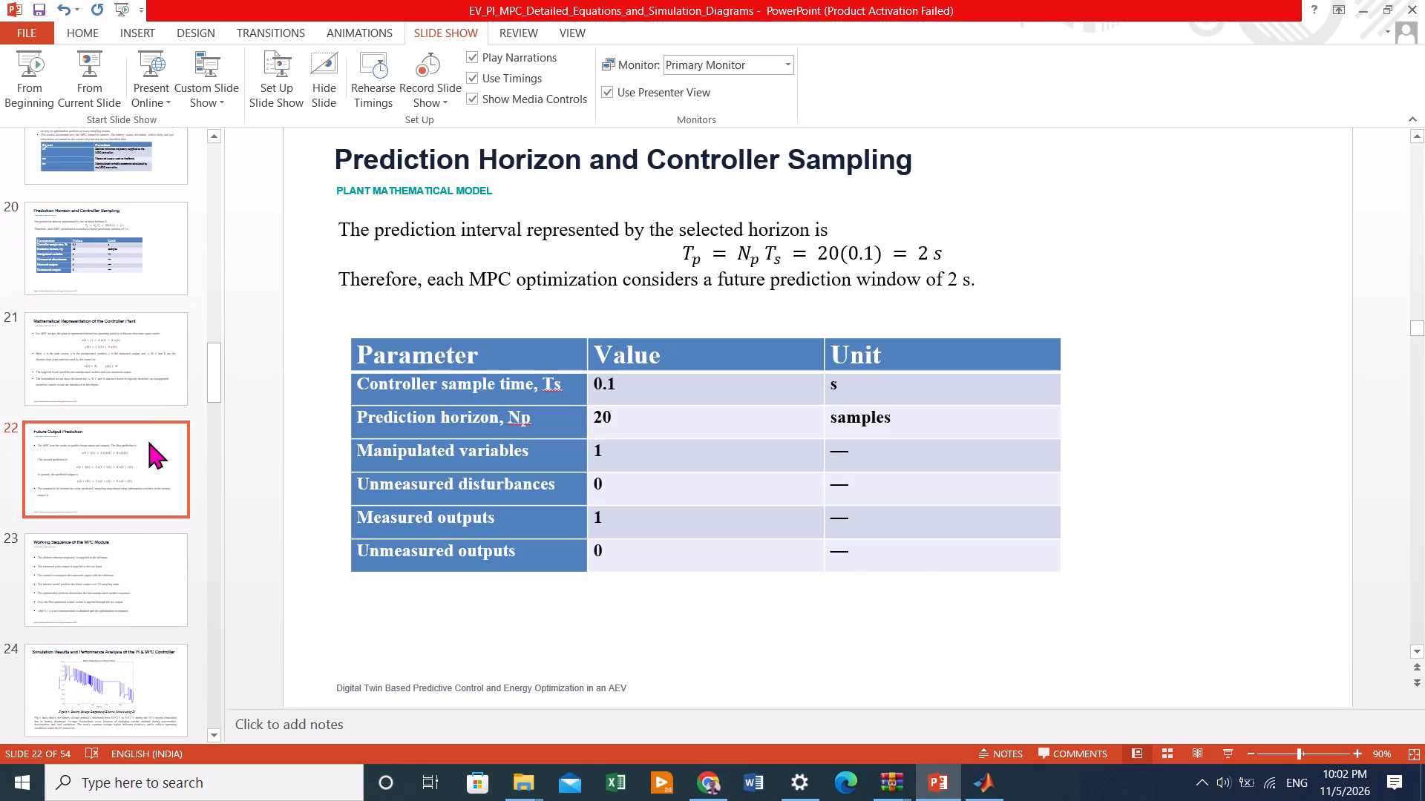
{"action": "left_click", "coordinate": [147, 383]}
{"action": "left_click", "coordinate": [149, 468]}
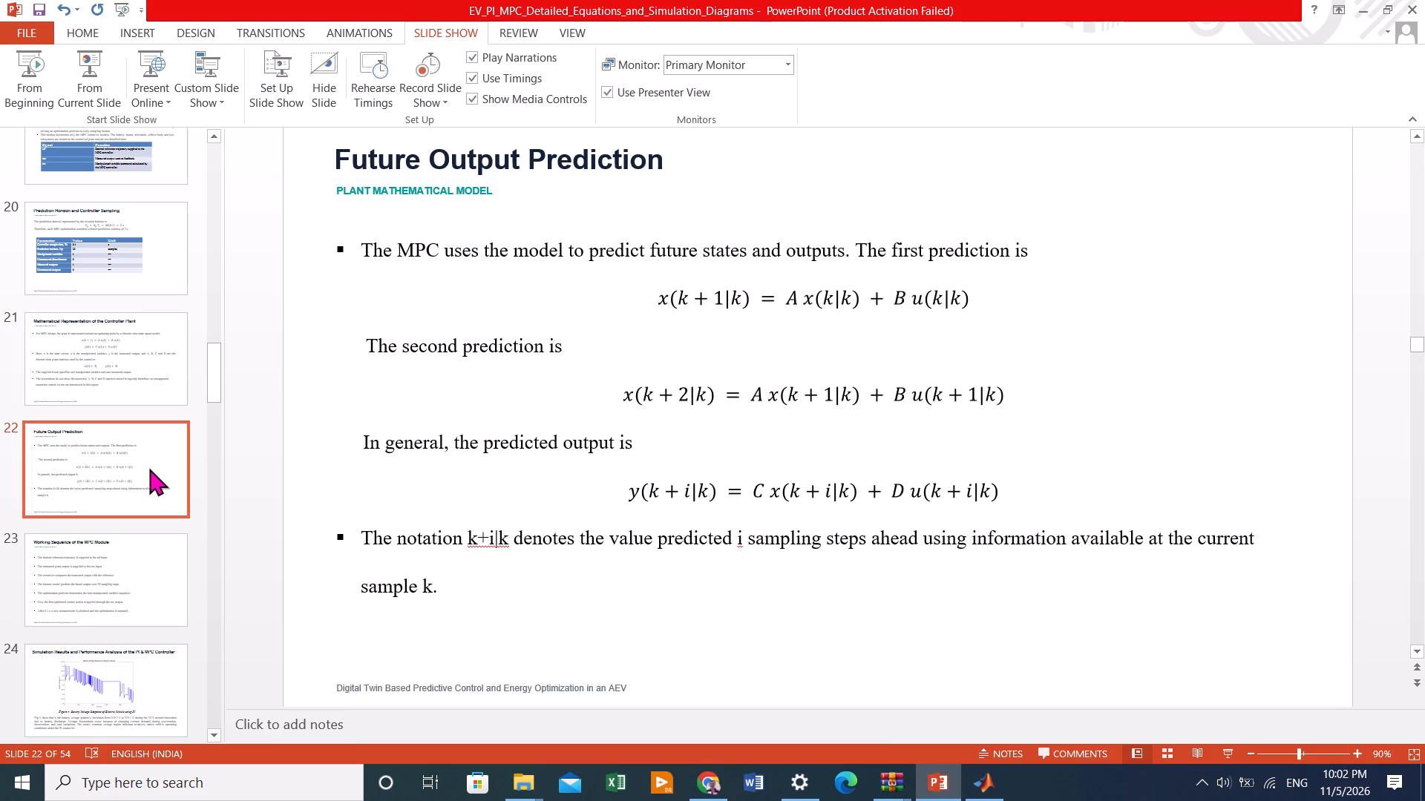
{"action": "scroll", "coordinate": [149, 468], "scroll_direction": "down", "scroll_amount": 1}
{"action": "left_click", "coordinate": [148, 435]}
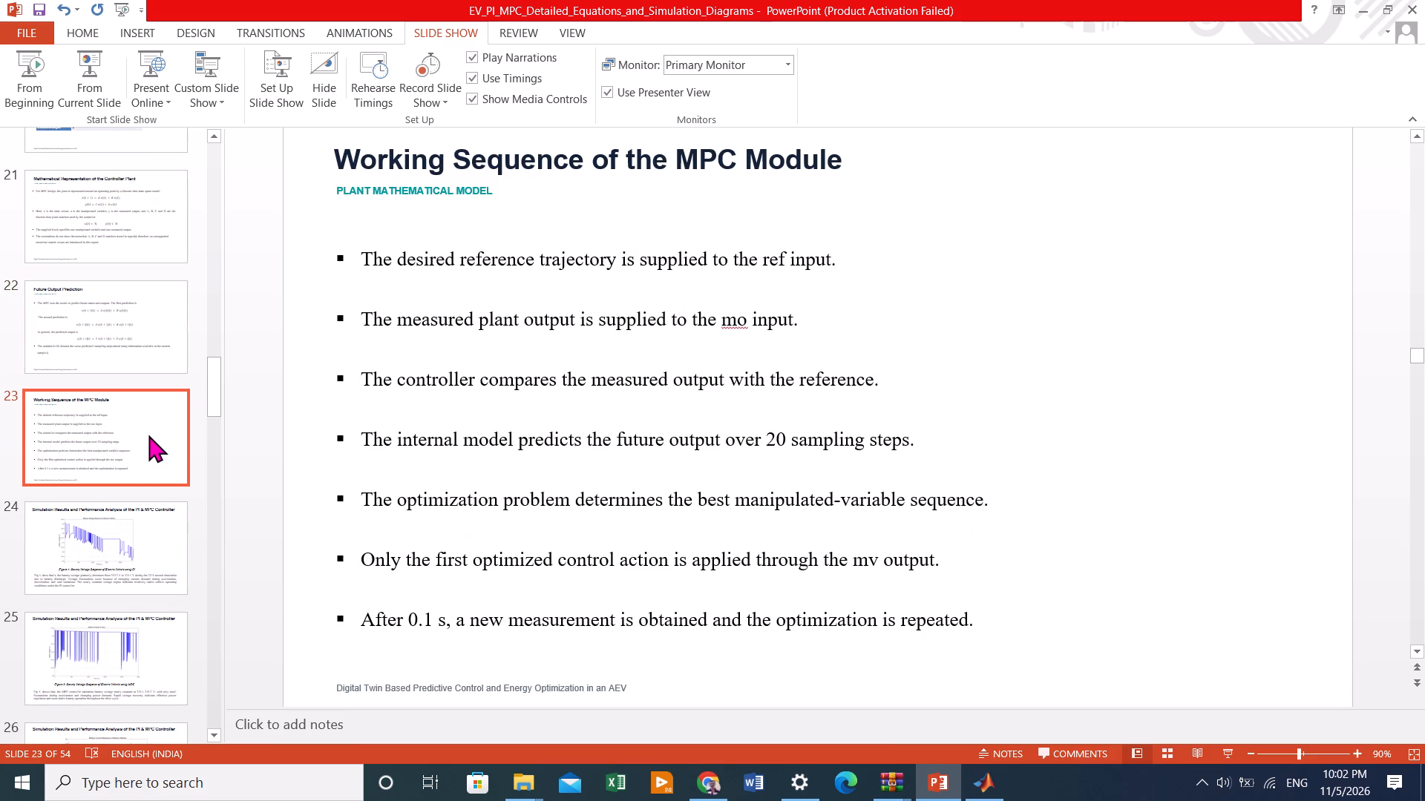
{"action": "left_click", "coordinate": [140, 348]}
{"action": "left_click", "coordinate": [140, 453]}
{"action": "scroll", "coordinate": [140, 461], "scroll_direction": "down", "scroll_amount": 1}
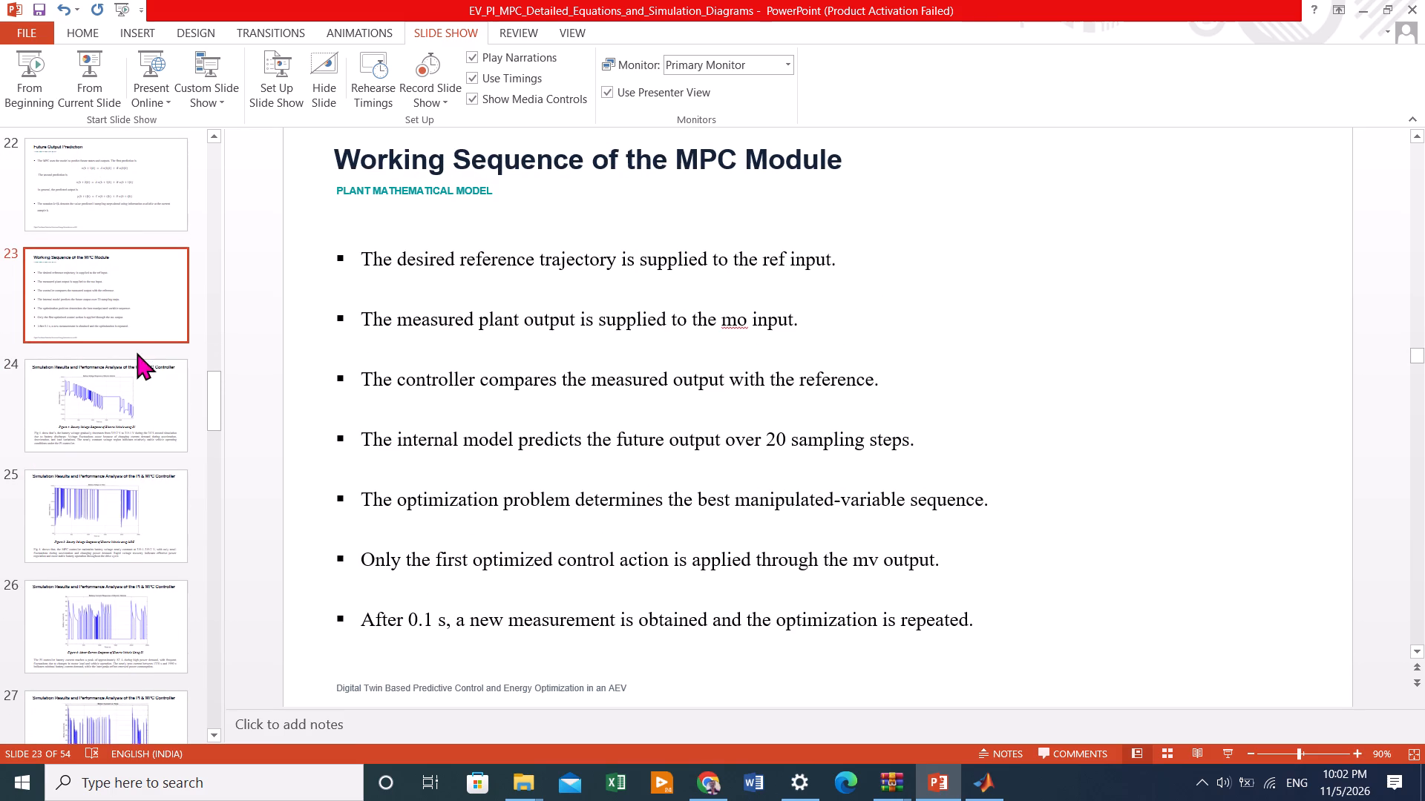
Examine the PI and MPC simulation result slides 24 to 29, covering battery voltage, motor current and SoC response.
{"action": "left_click", "coordinate": [138, 369]}
{"action": "left_click", "coordinate": [137, 501]}
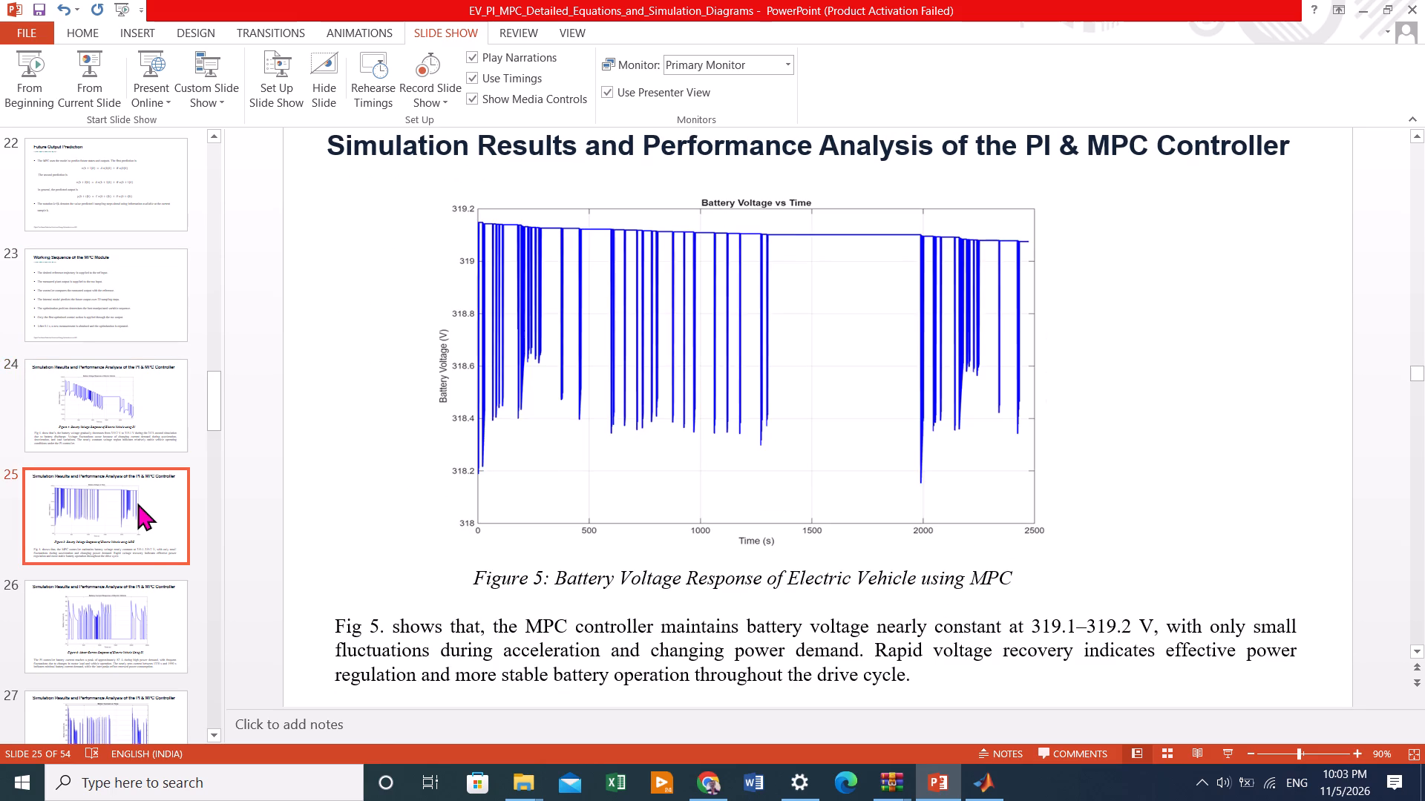
{"action": "scroll", "coordinate": [148, 591], "scroll_direction": "down", "scroll_amount": 1}
{"action": "left_click", "coordinate": [147, 522]}
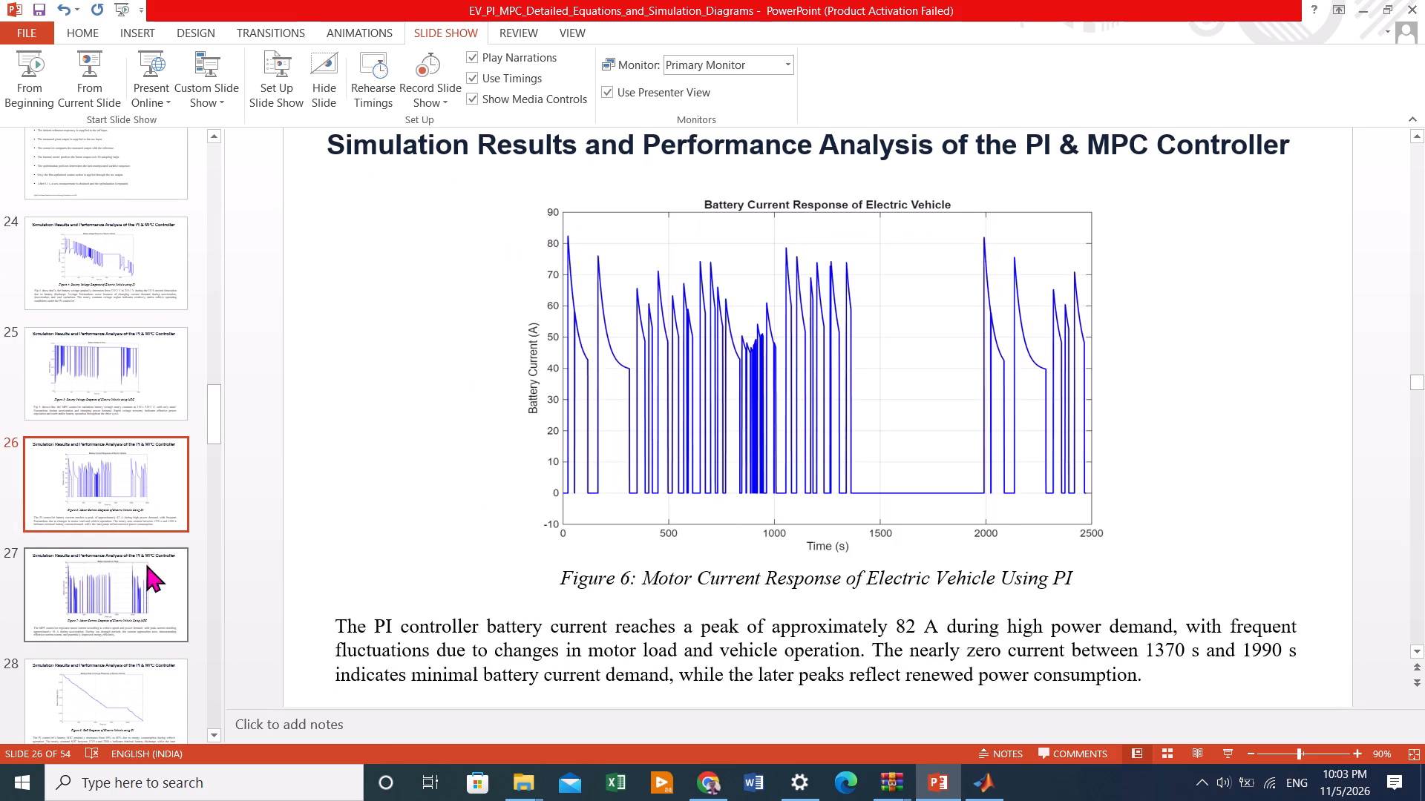
{"action": "left_click", "coordinate": [147, 567]}
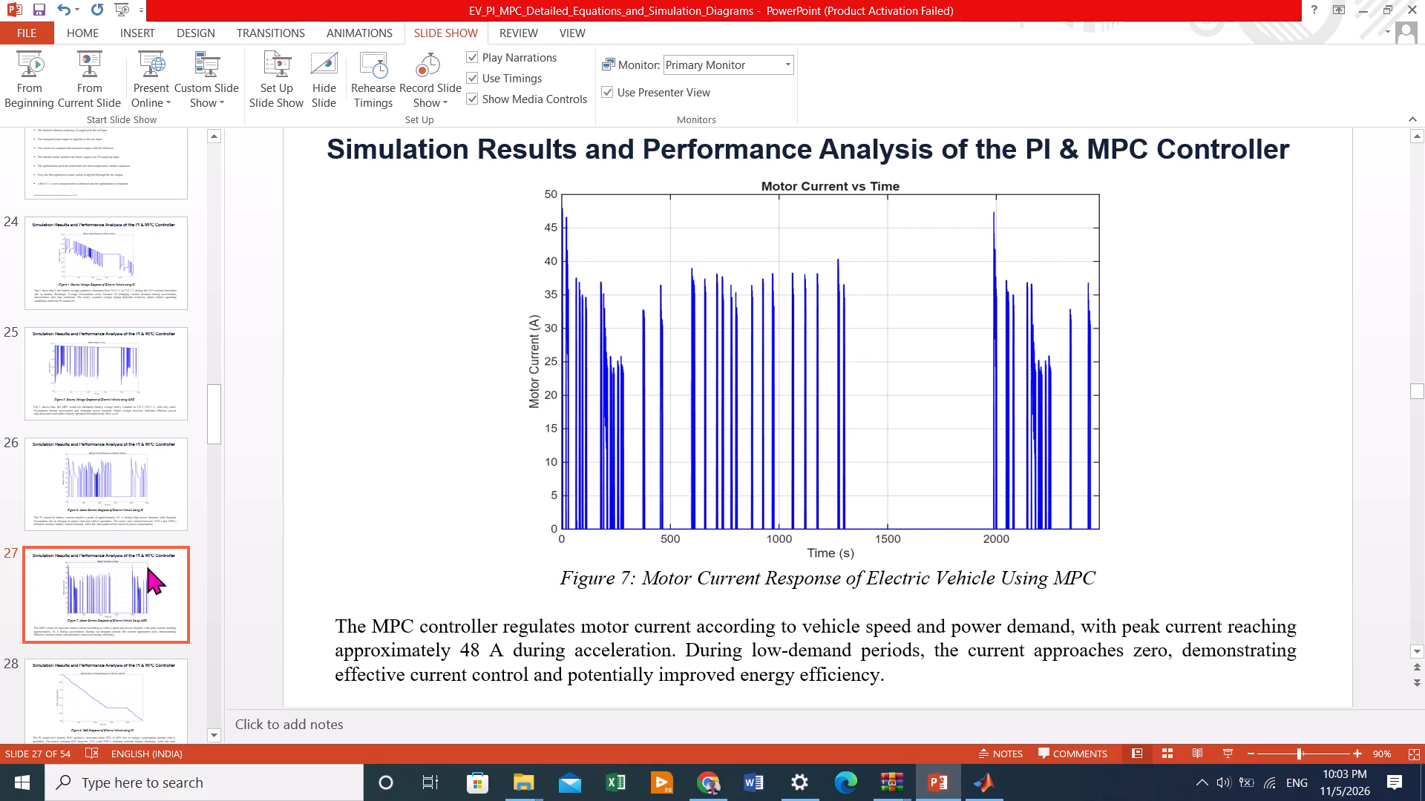
{"action": "scroll", "coordinate": [147, 567], "scroll_direction": "down", "scroll_amount": 1}
{"action": "left_click", "coordinate": [147, 567]}
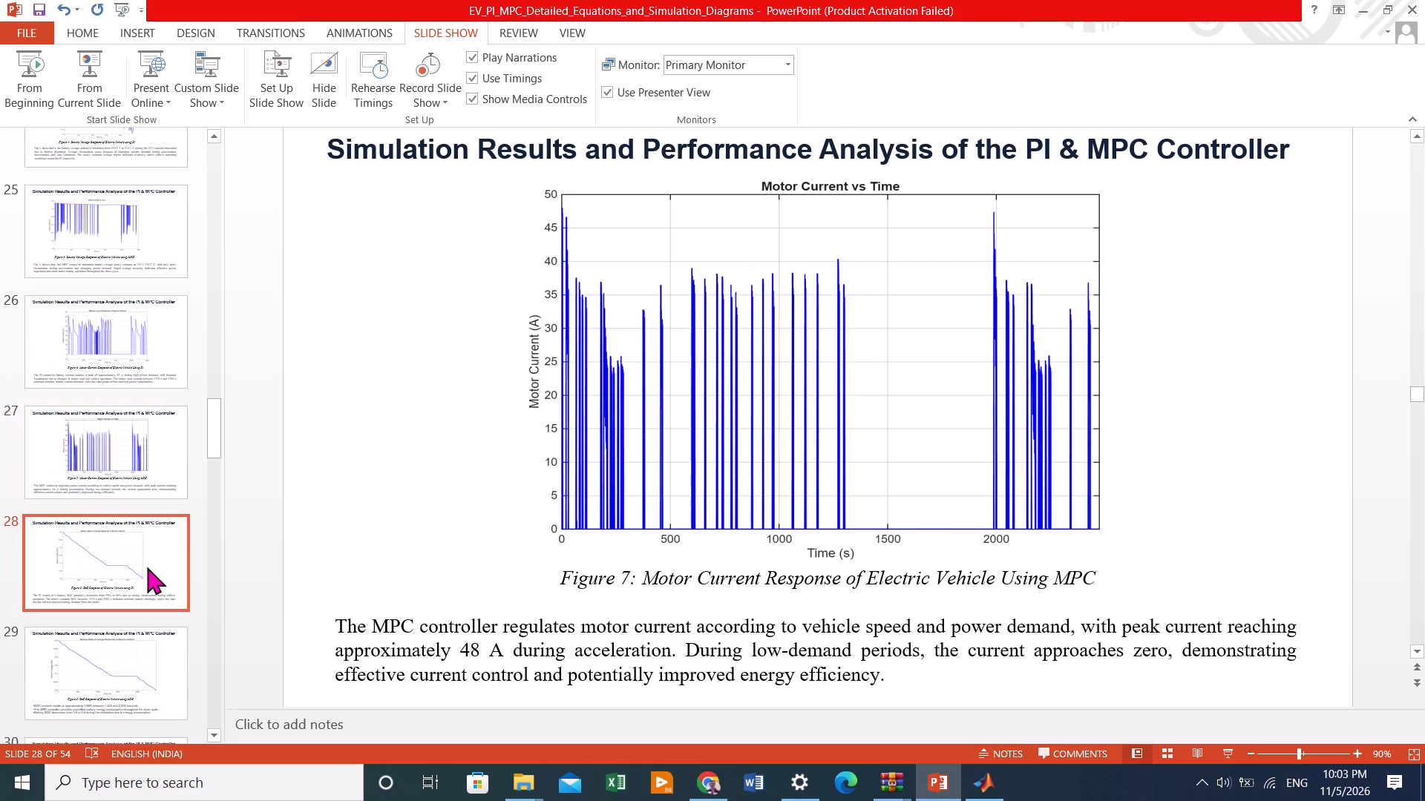
{"action": "scroll", "coordinate": [147, 567], "scroll_direction": "down", "scroll_amount": 1}
{"action": "left_click", "coordinate": [147, 567]}
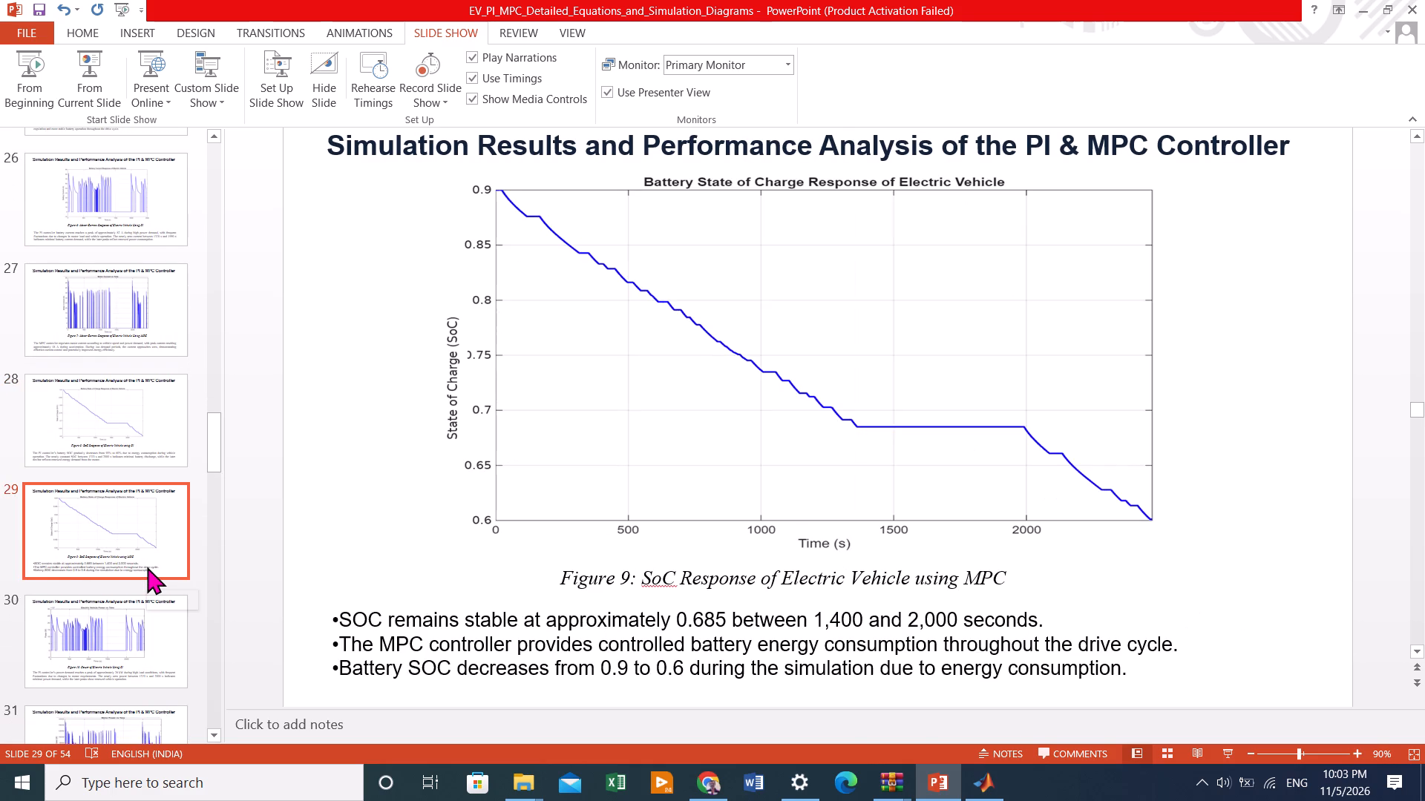
{"action": "scroll", "coordinate": [147, 567], "scroll_direction": "down", "scroll_amount": 1}
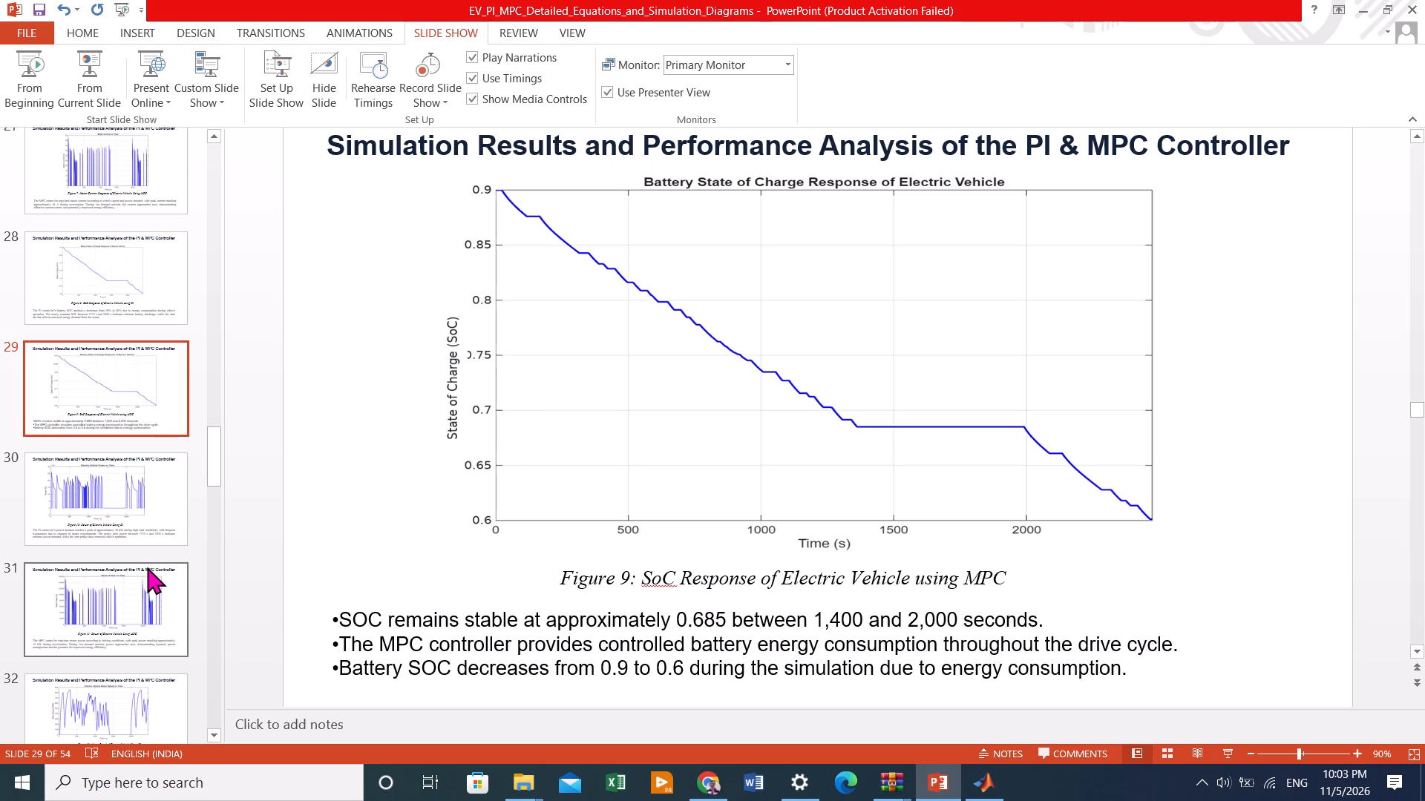
{"action": "left_click", "coordinate": [135, 362]}
{"action": "left_click", "coordinate": [128, 301]}
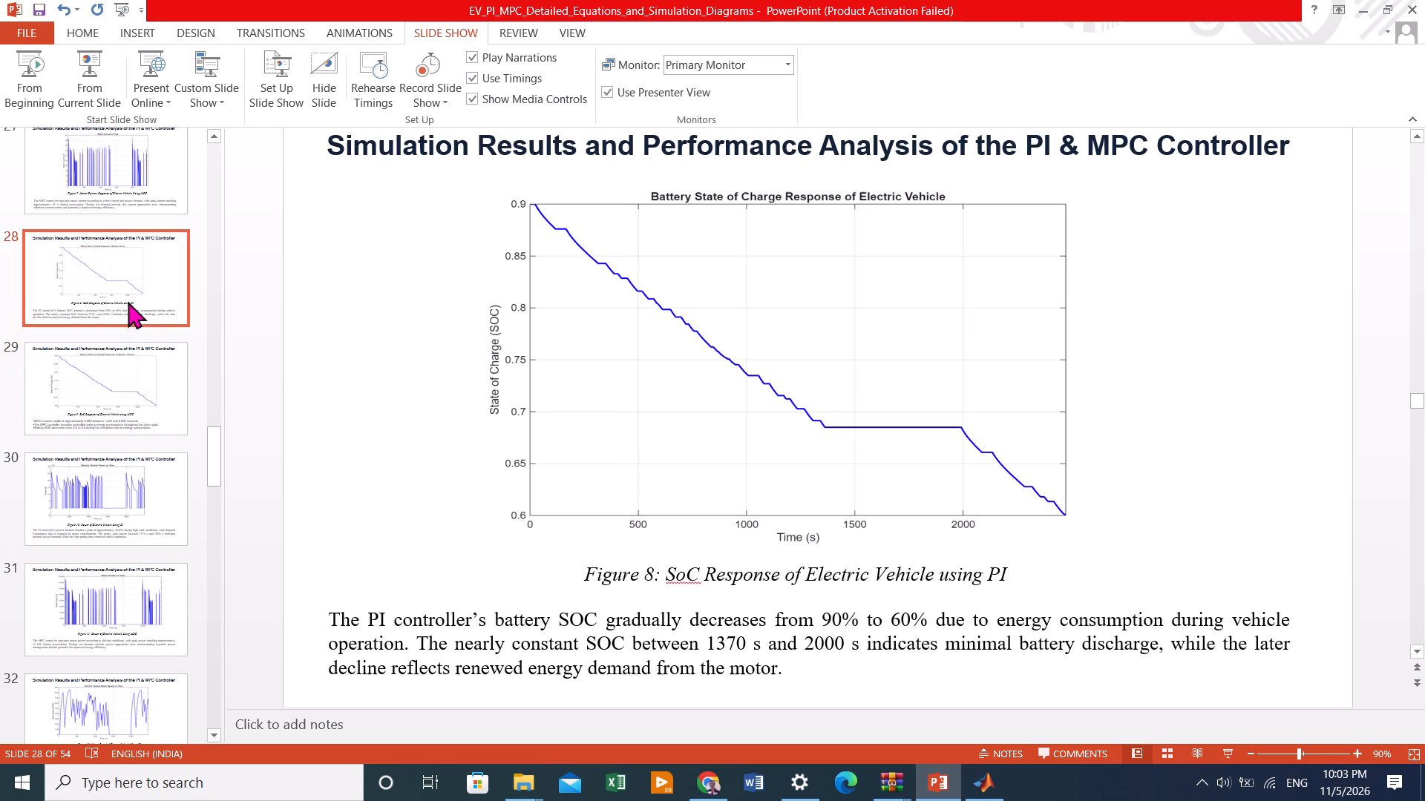
{"action": "left_click", "coordinate": [127, 363]}
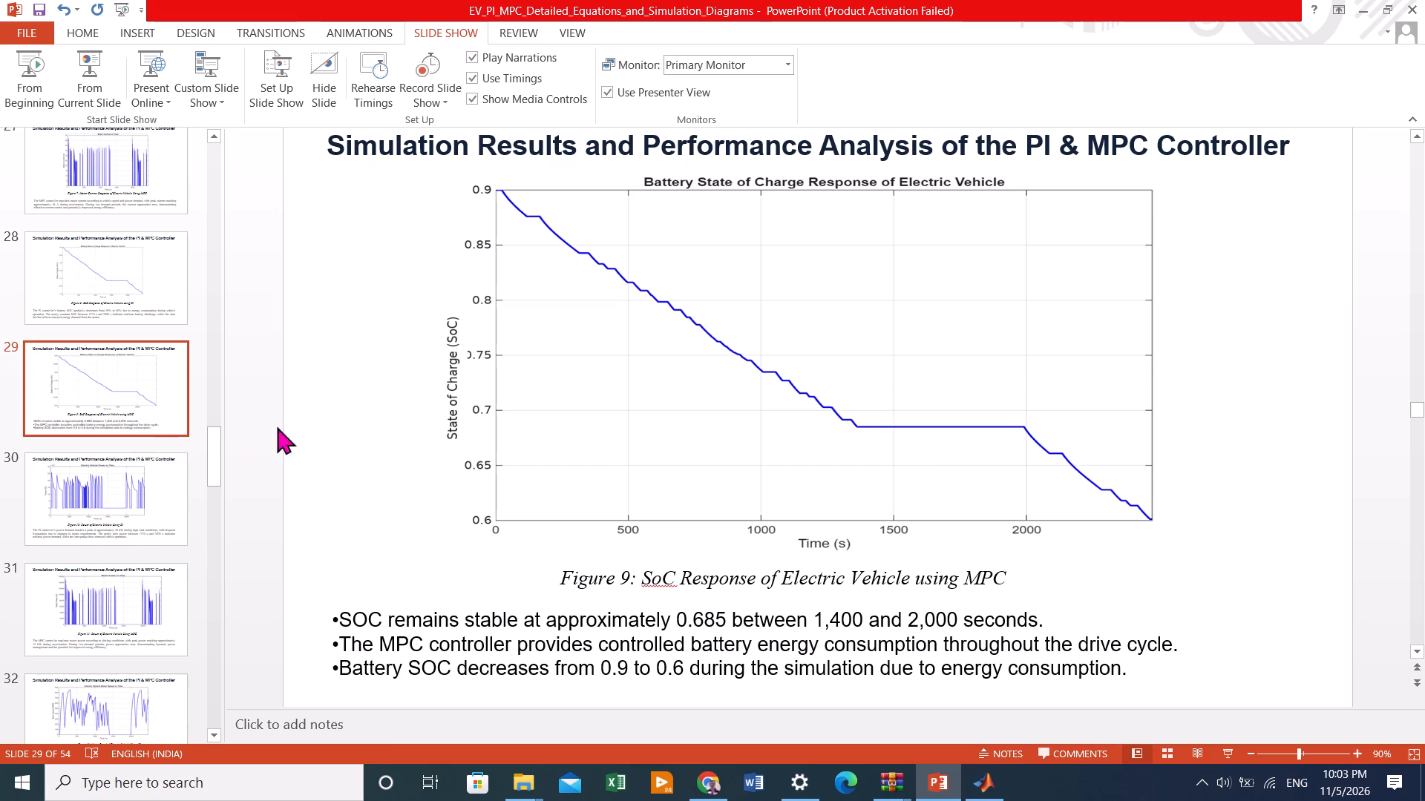
{"action": "left_click", "coordinate": [543, 389]}
Compare the PI and MPC power and motor speed results on slides 30 to 33.
{"action": "scroll", "coordinate": [84, 489], "scroll_direction": "down", "scroll_amount": 1}
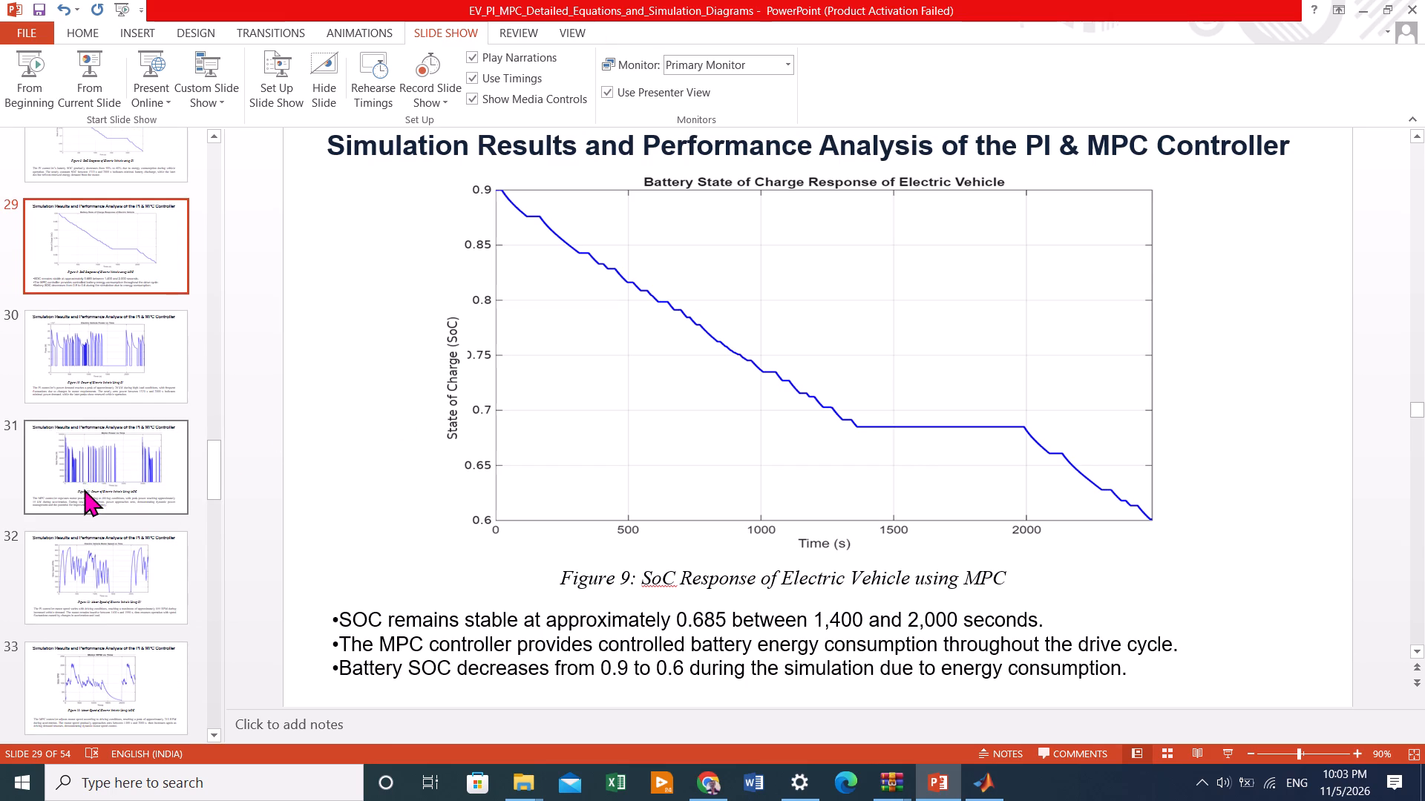
{"action": "left_click", "coordinate": [112, 464]}
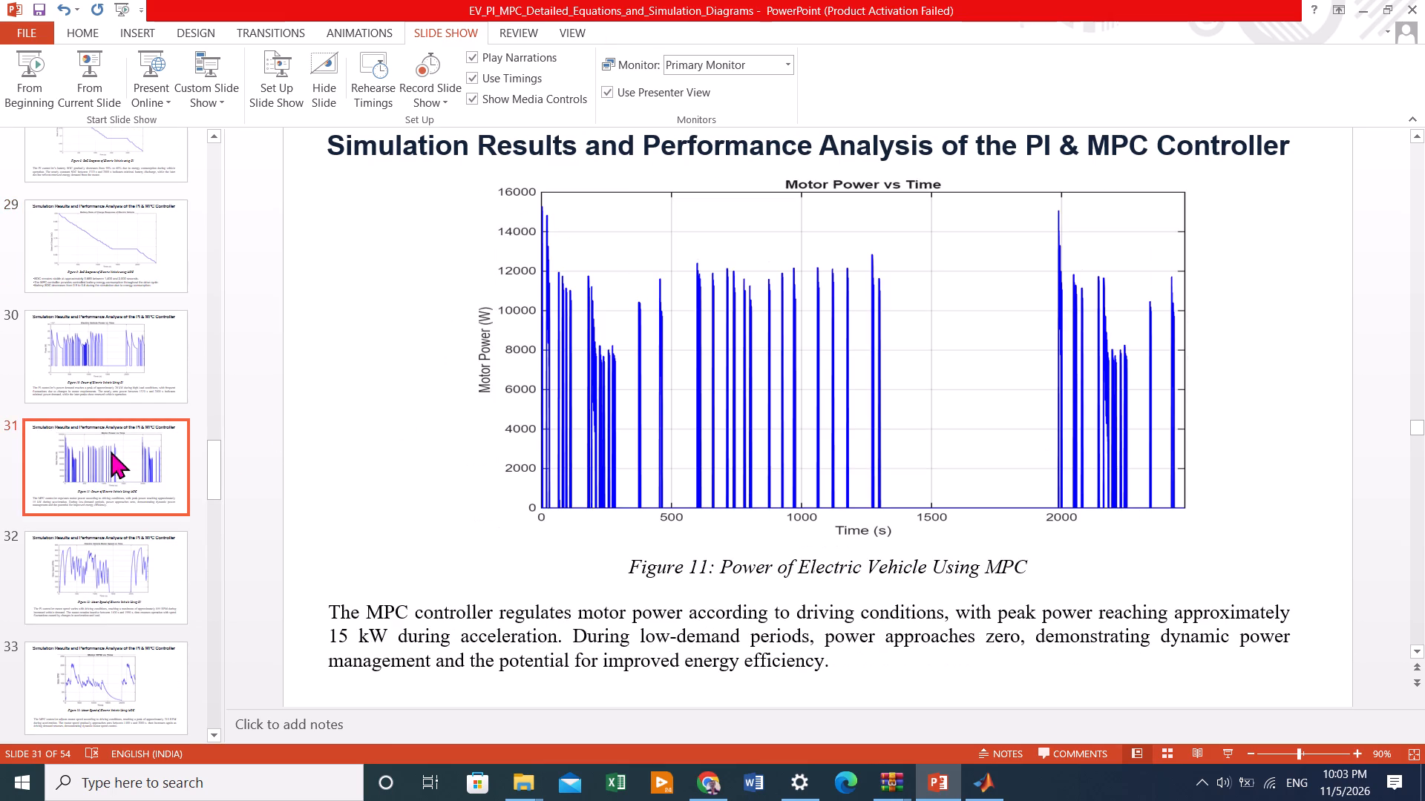
{"action": "left_click", "coordinate": [115, 366]}
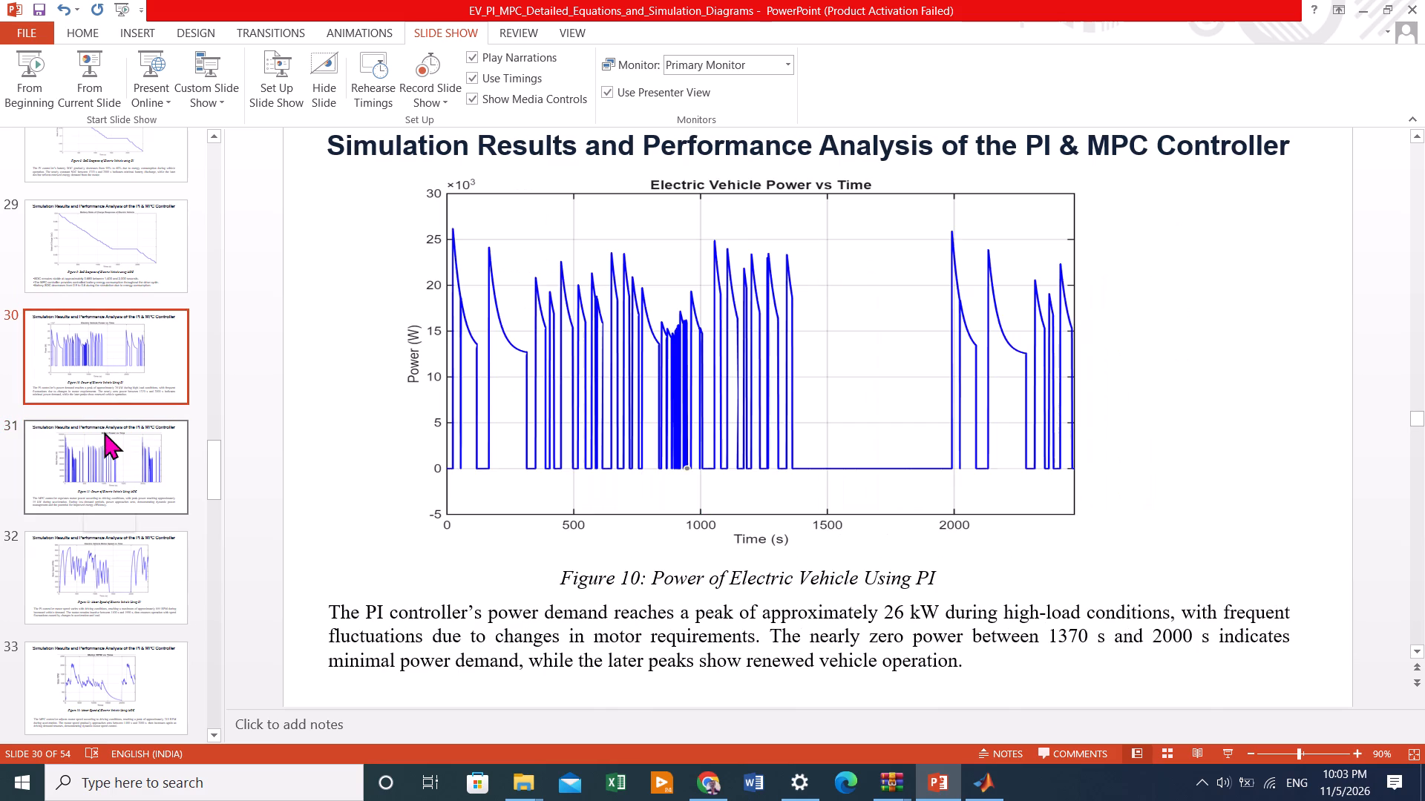
{"action": "scroll", "coordinate": [104, 432], "scroll_direction": "down", "scroll_amount": 1}
{"action": "left_click", "coordinate": [109, 407]}
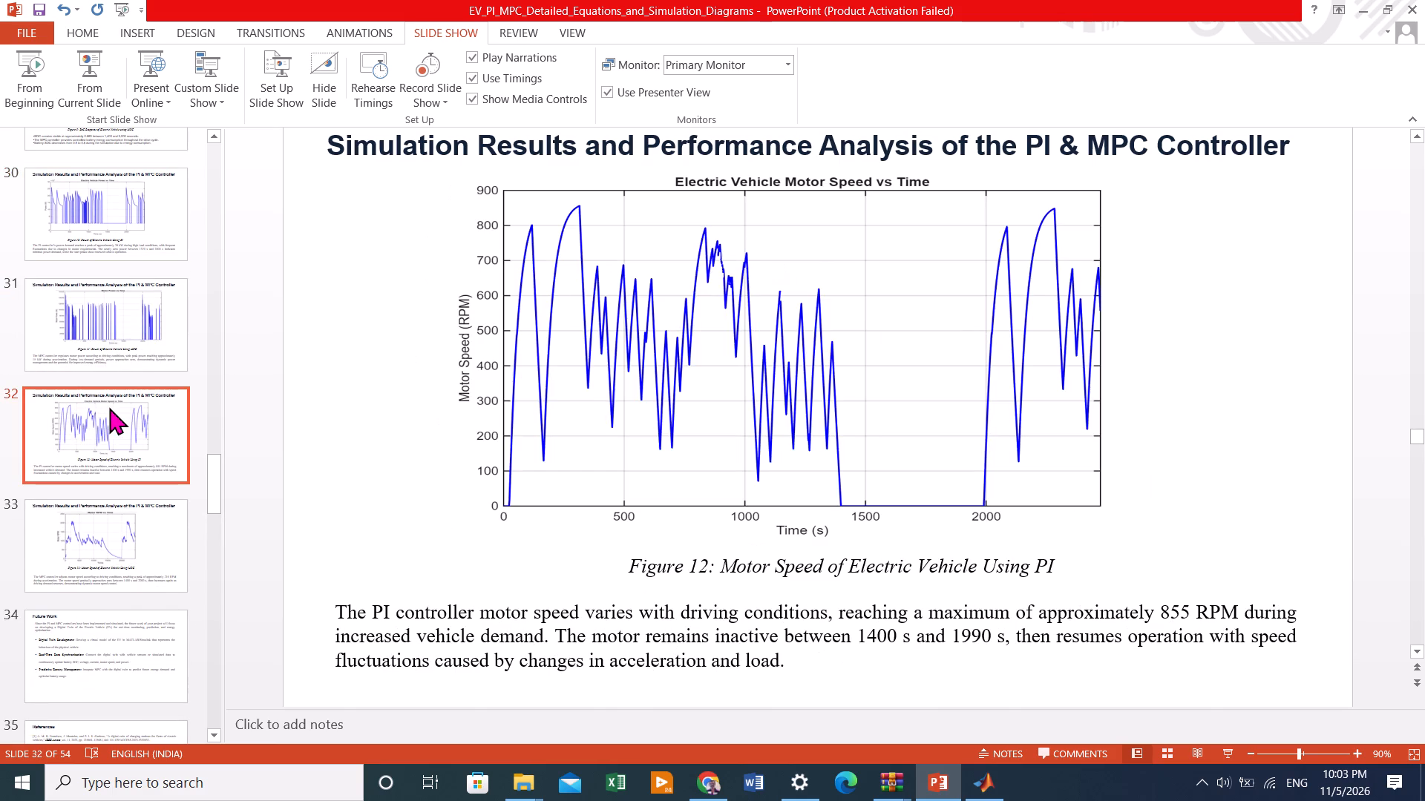
{"action": "scroll", "coordinate": [109, 416], "scroll_direction": "down", "scroll_amount": 1}
{"action": "left_click", "coordinate": [108, 420]}
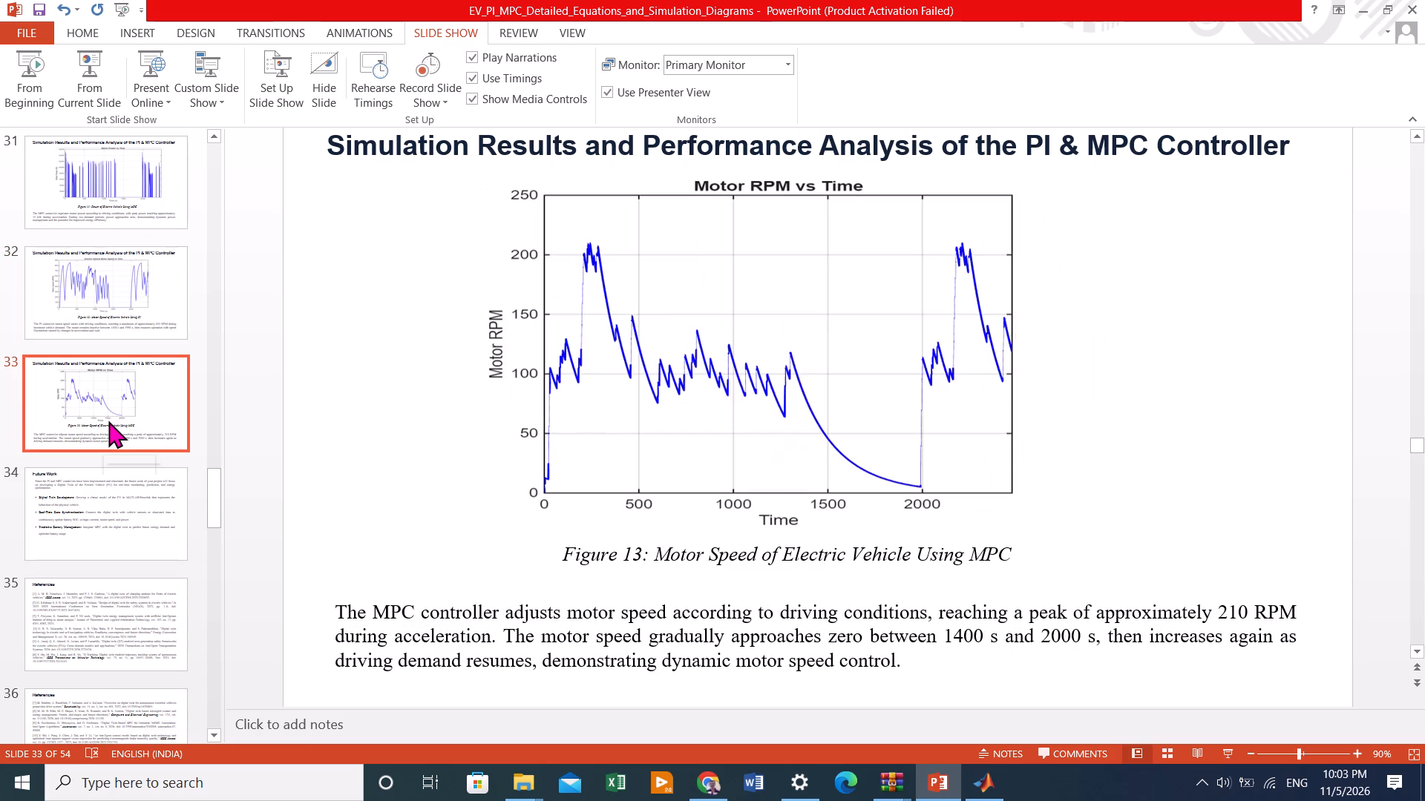
Look through slides 34 to 40, from Future Work and References to the Digital Twin Simulink Model and its Input Processing.
{"action": "scroll", "coordinate": [108, 421], "scroll_direction": "down", "scroll_amount": 2}
{"action": "left_click", "coordinate": [111, 236]}
{"action": "scroll", "coordinate": [93, 406], "scroll_direction": "up", "scroll_amount": 1}
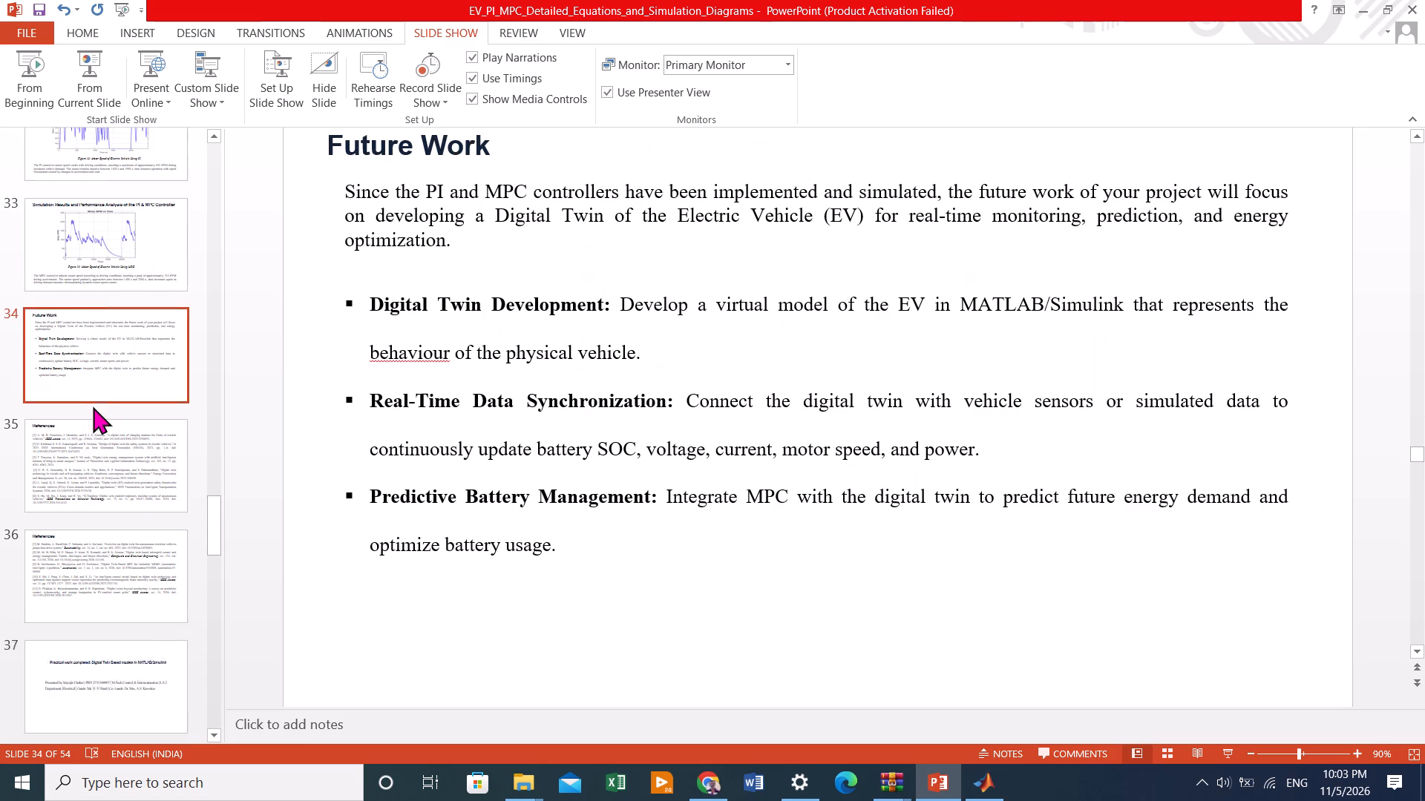
{"action": "left_click", "coordinate": [102, 479]}
{"action": "scroll", "coordinate": [102, 479], "scroll_direction": "down", "scroll_amount": 1}
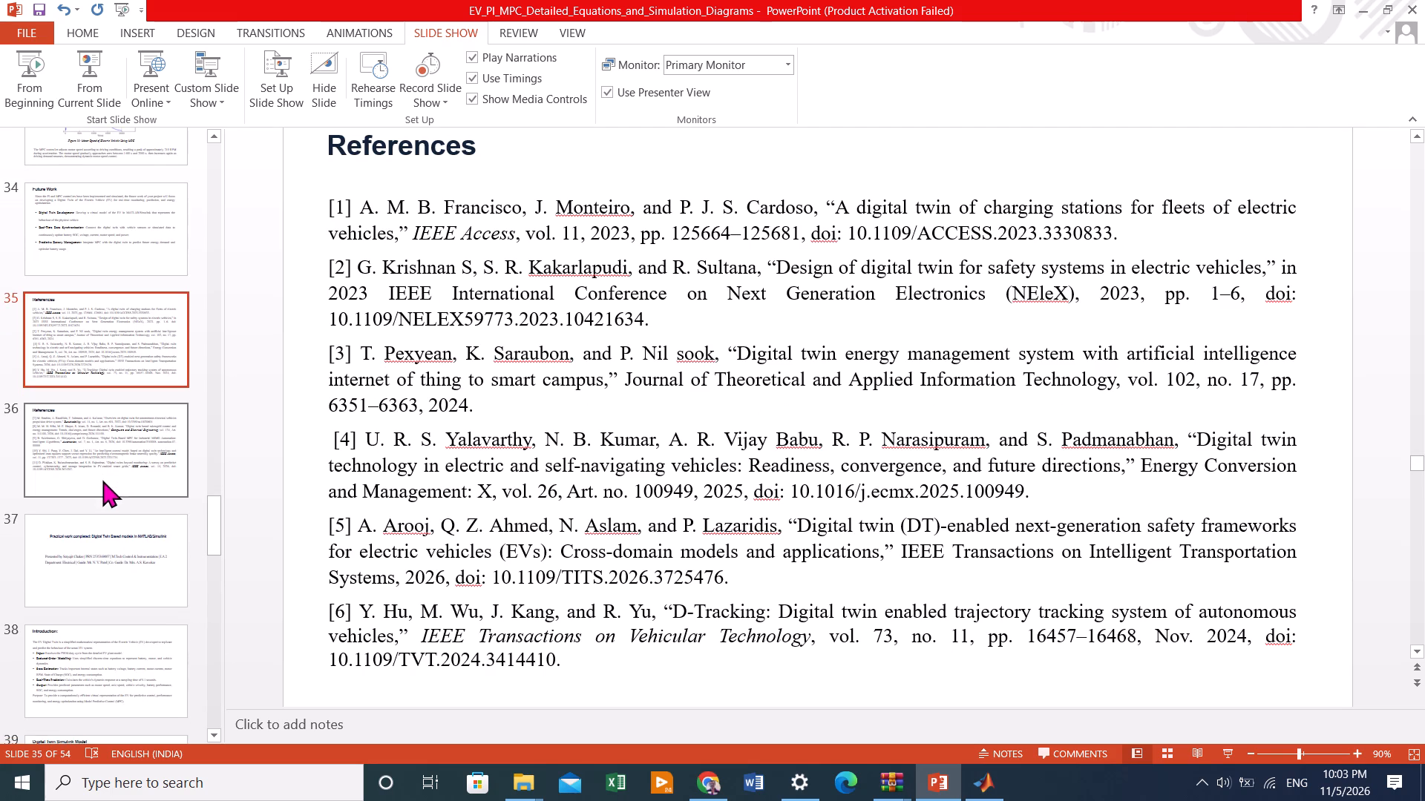
{"action": "left_click", "coordinate": [104, 474]}
{"action": "left_click", "coordinate": [108, 522]}
{"action": "scroll", "coordinate": [108, 522], "scroll_direction": "down", "scroll_amount": 1}
{"action": "left_click", "coordinate": [108, 522]}
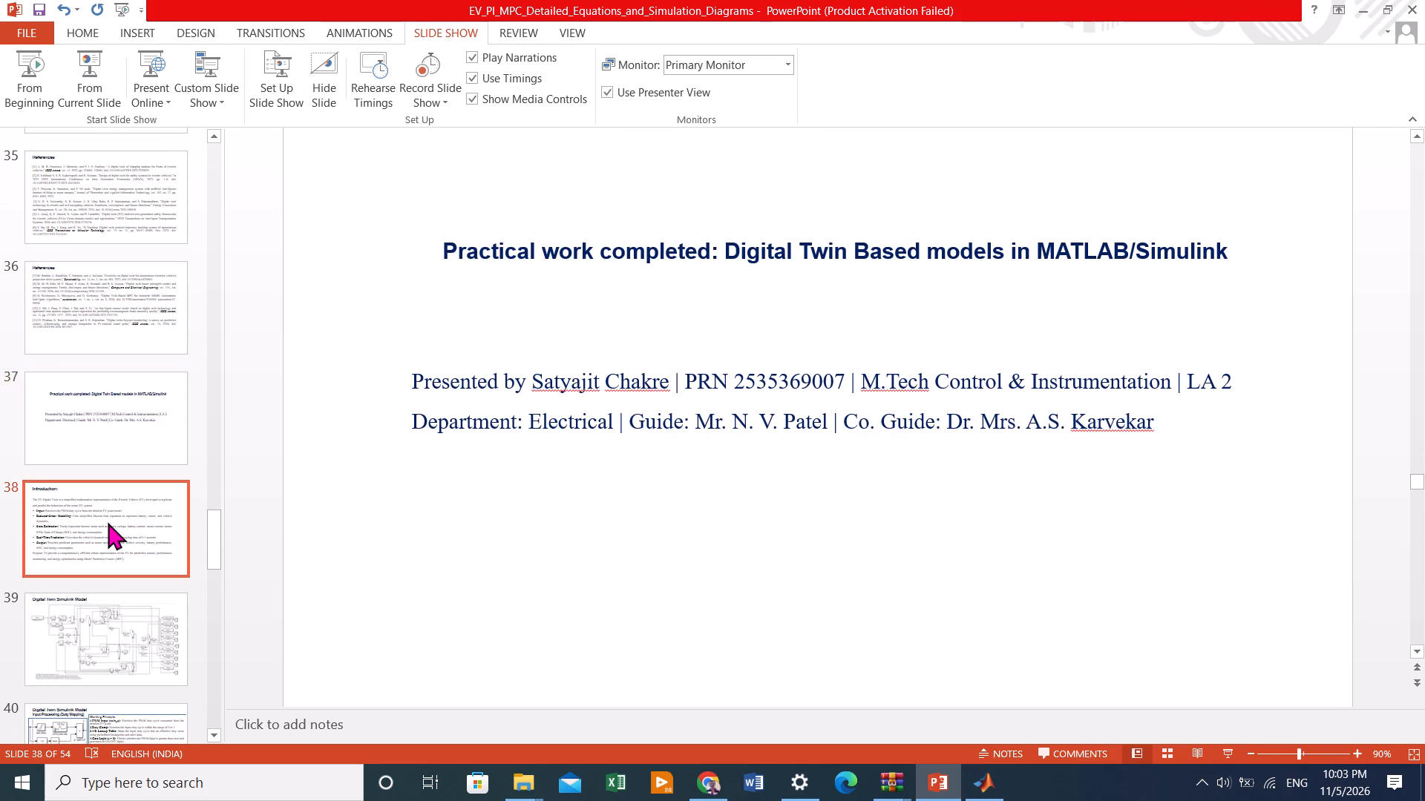
{"action": "scroll", "coordinate": [108, 522], "scroll_direction": "down", "scroll_amount": 1}
{"action": "left_click", "coordinate": [108, 522]}
{"action": "scroll", "coordinate": [108, 522], "scroll_direction": "down", "scroll_amount": 1}
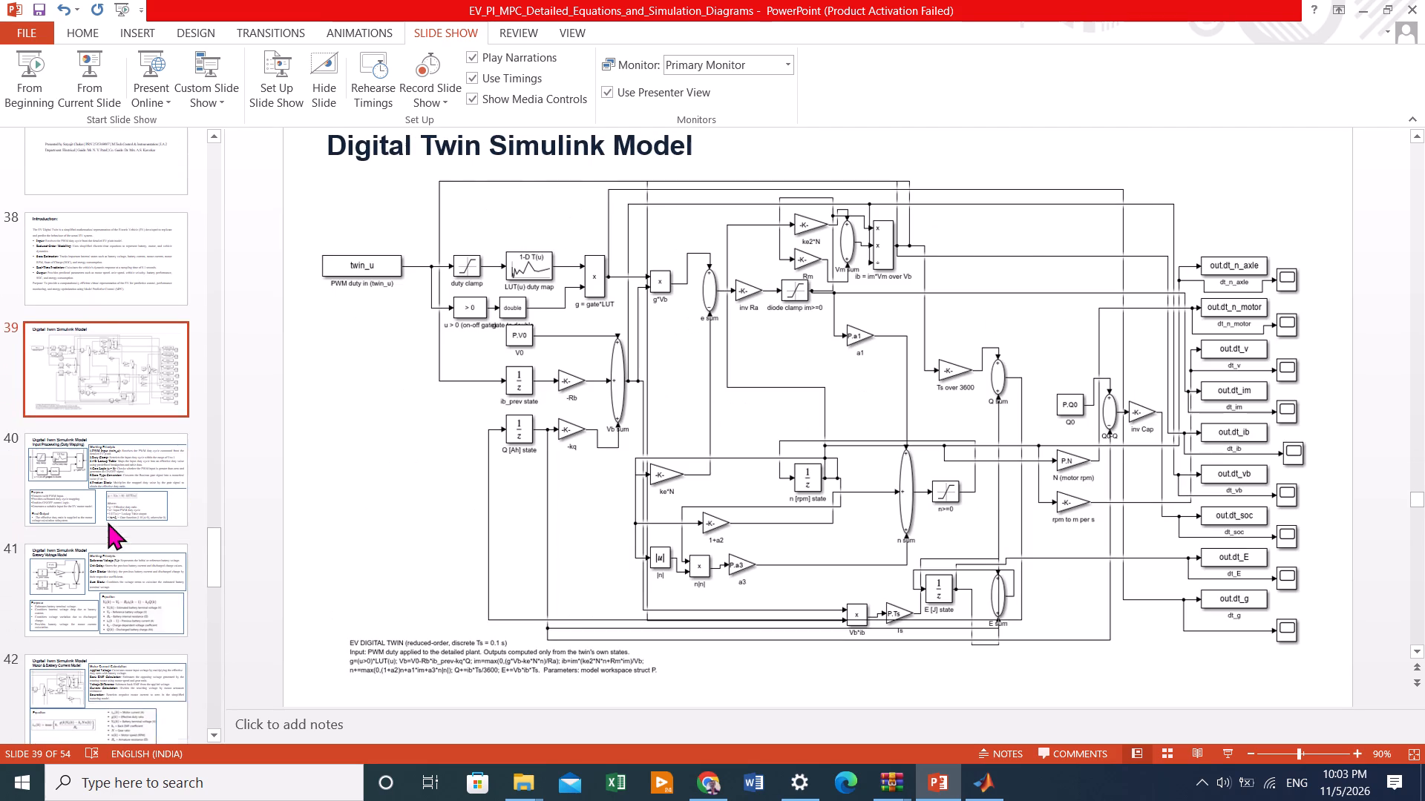
{"action": "left_click", "coordinate": [107, 487]}
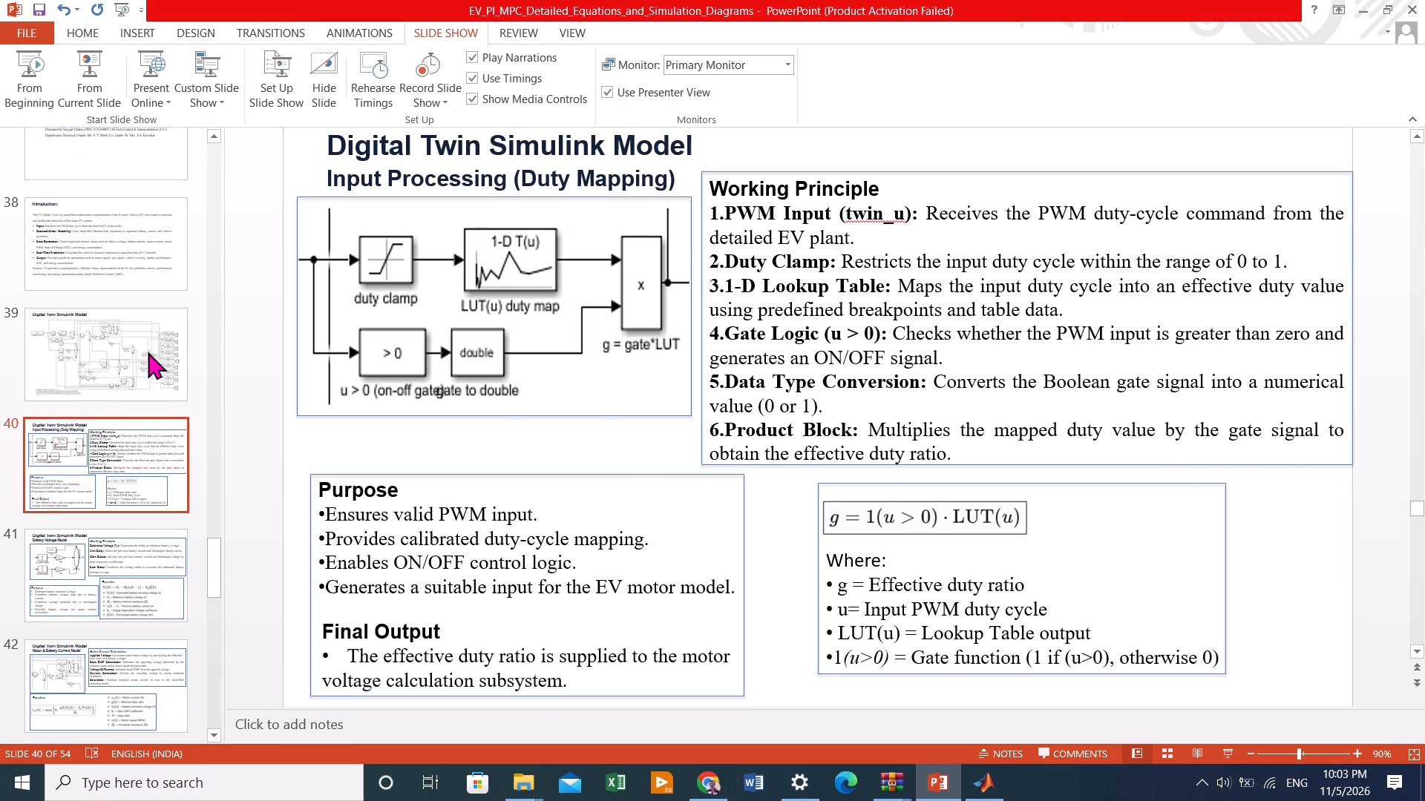
{"action": "left_click", "coordinate": [148, 352]}
On slide 7, Driving Cycle Input, widen the "Function of this subsystem" text box so the "Helps evaluate vehicle performance" bullet fits on one line.
{"action": "scroll", "coordinate": [140, 465], "scroll_direction": "up", "scroll_amount": 20}
{"action": "scroll", "coordinate": [140, 465], "scroll_direction": "up", "scroll_amount": 2}
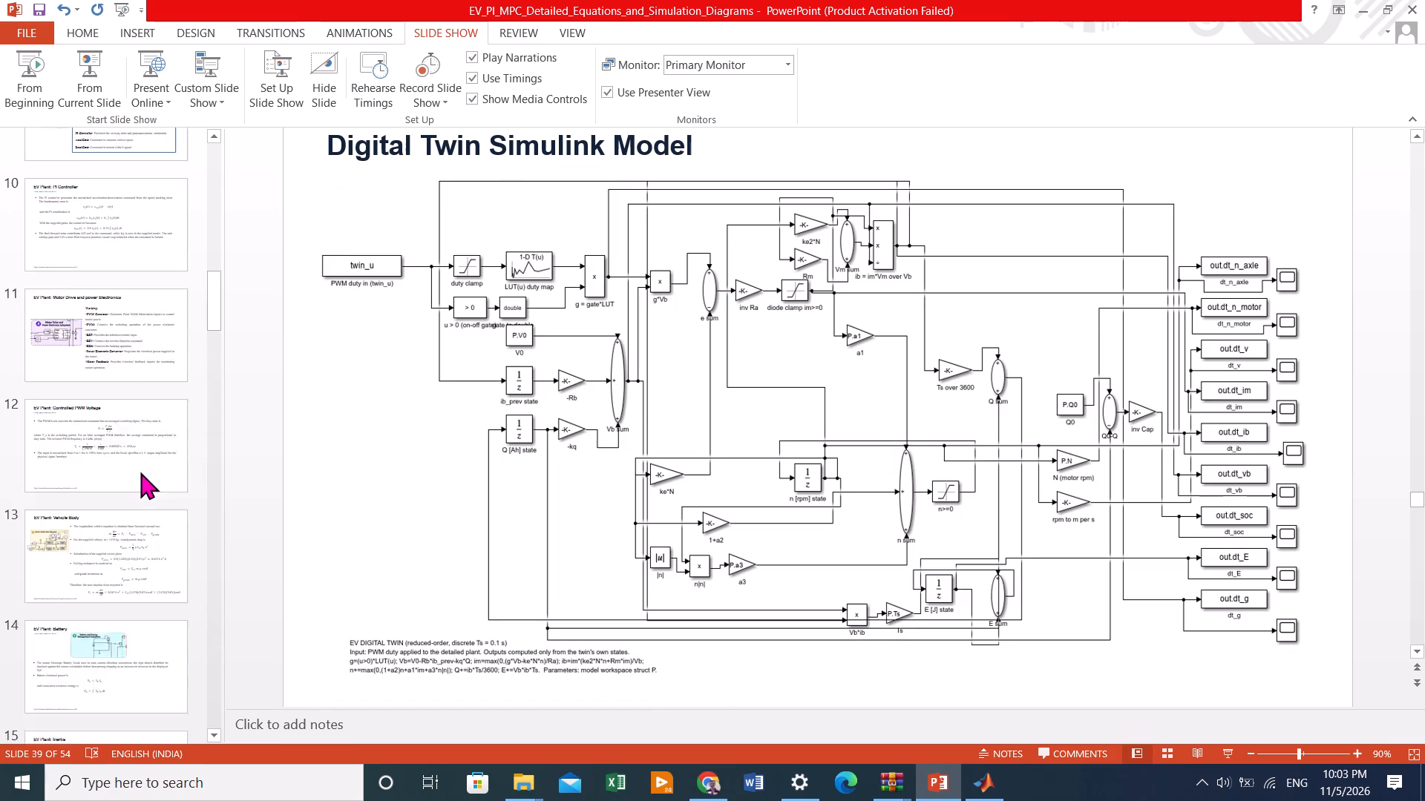
{"action": "scroll", "coordinate": [140, 472], "scroll_direction": "up", "scroll_amount": 5}
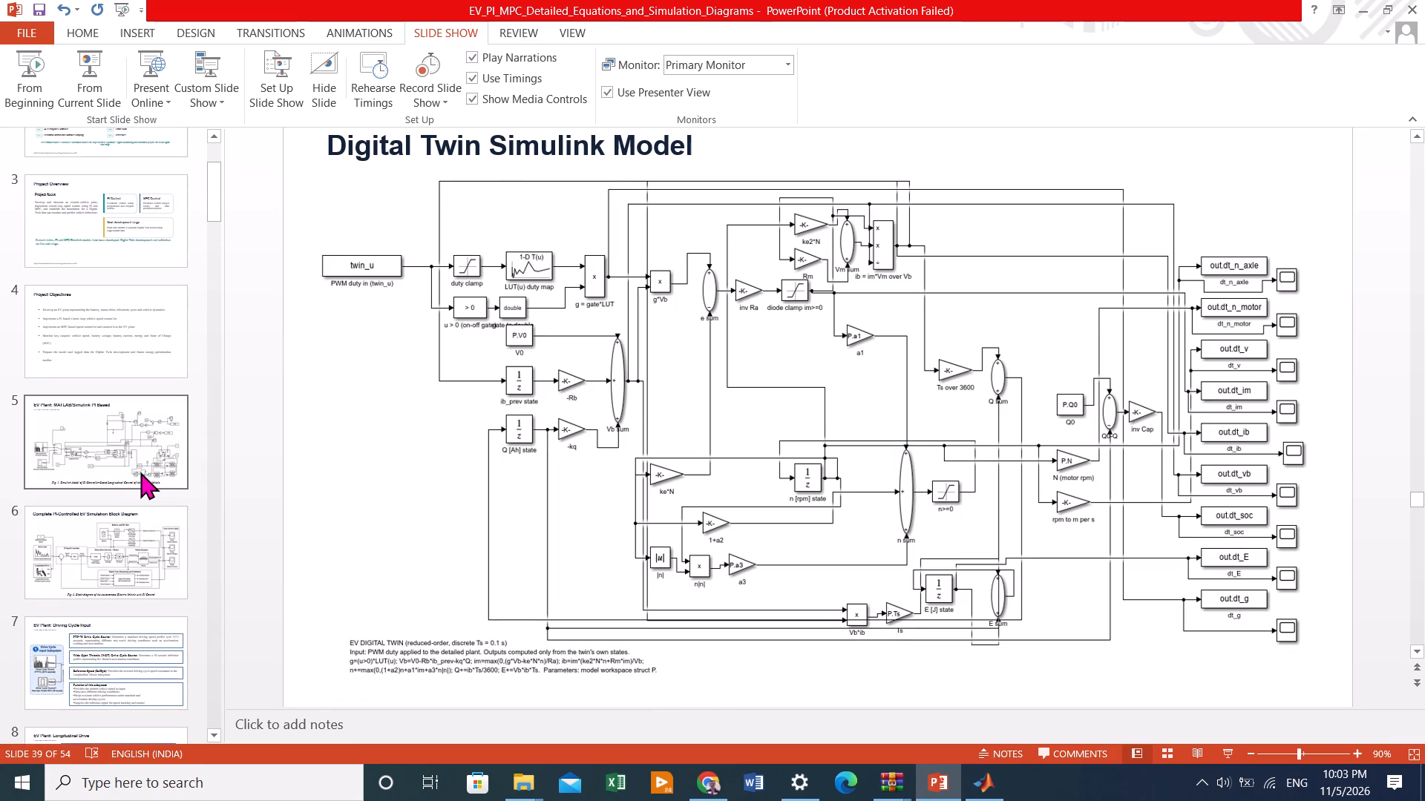
{"action": "scroll", "coordinate": [140, 472], "scroll_direction": "down", "scroll_amount": 2}
{"action": "left_click", "coordinate": [135, 400]}
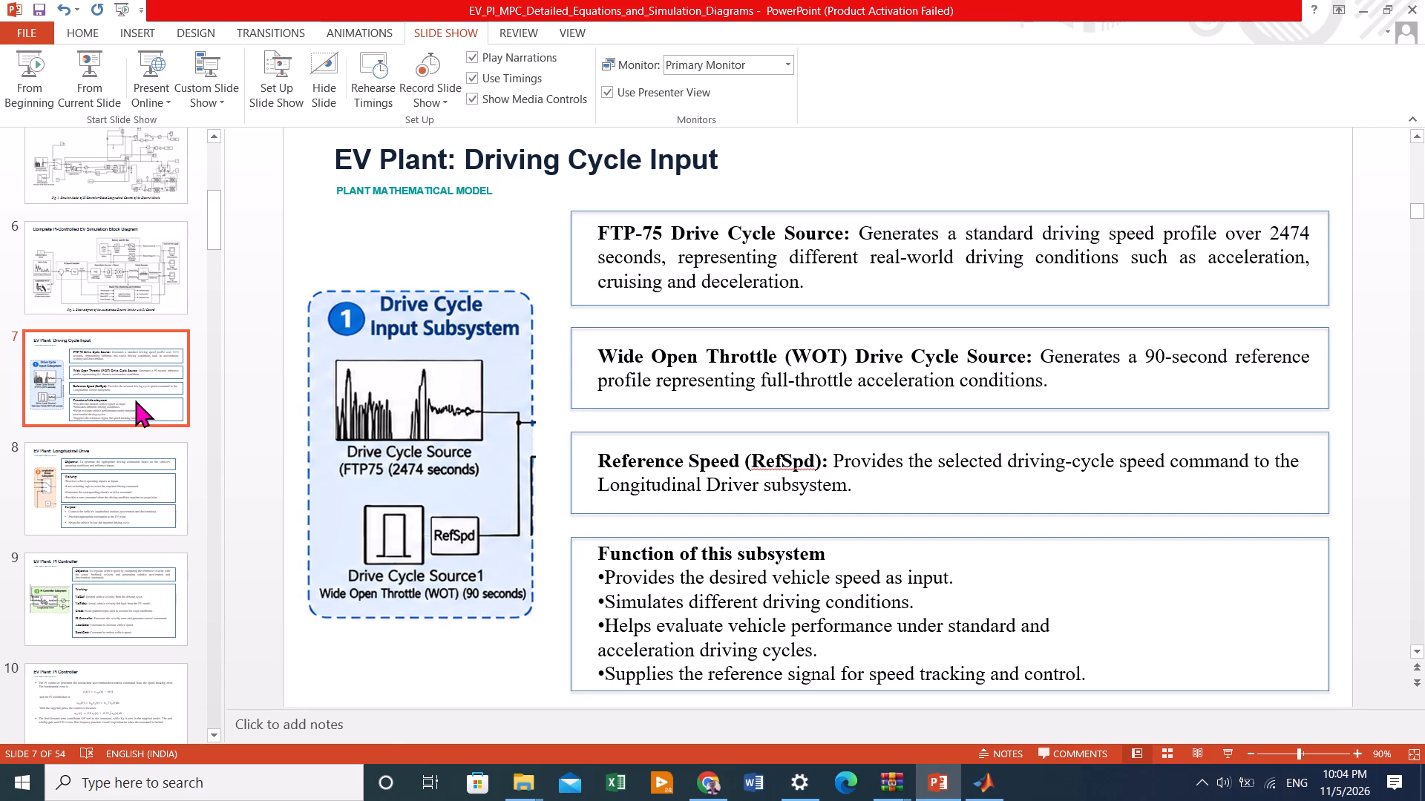
{"action": "left_click", "coordinate": [602, 651]}
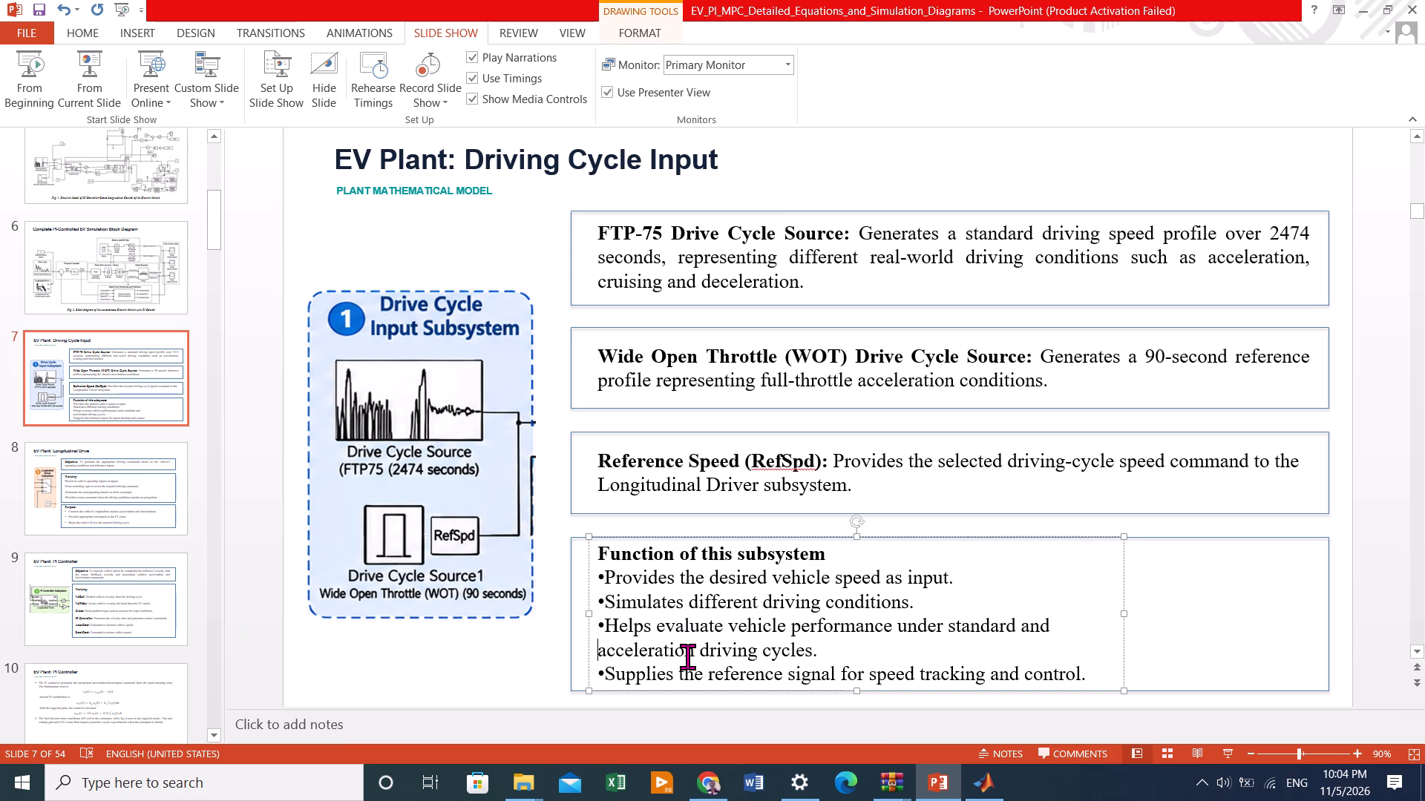
{"action": "key", "text": "BackSpace"}
{"action": "key", "text": "space"}
{"action": "left_click_drag", "start_coordinate": [1127, 610], "coordinate": [1232, 610]}
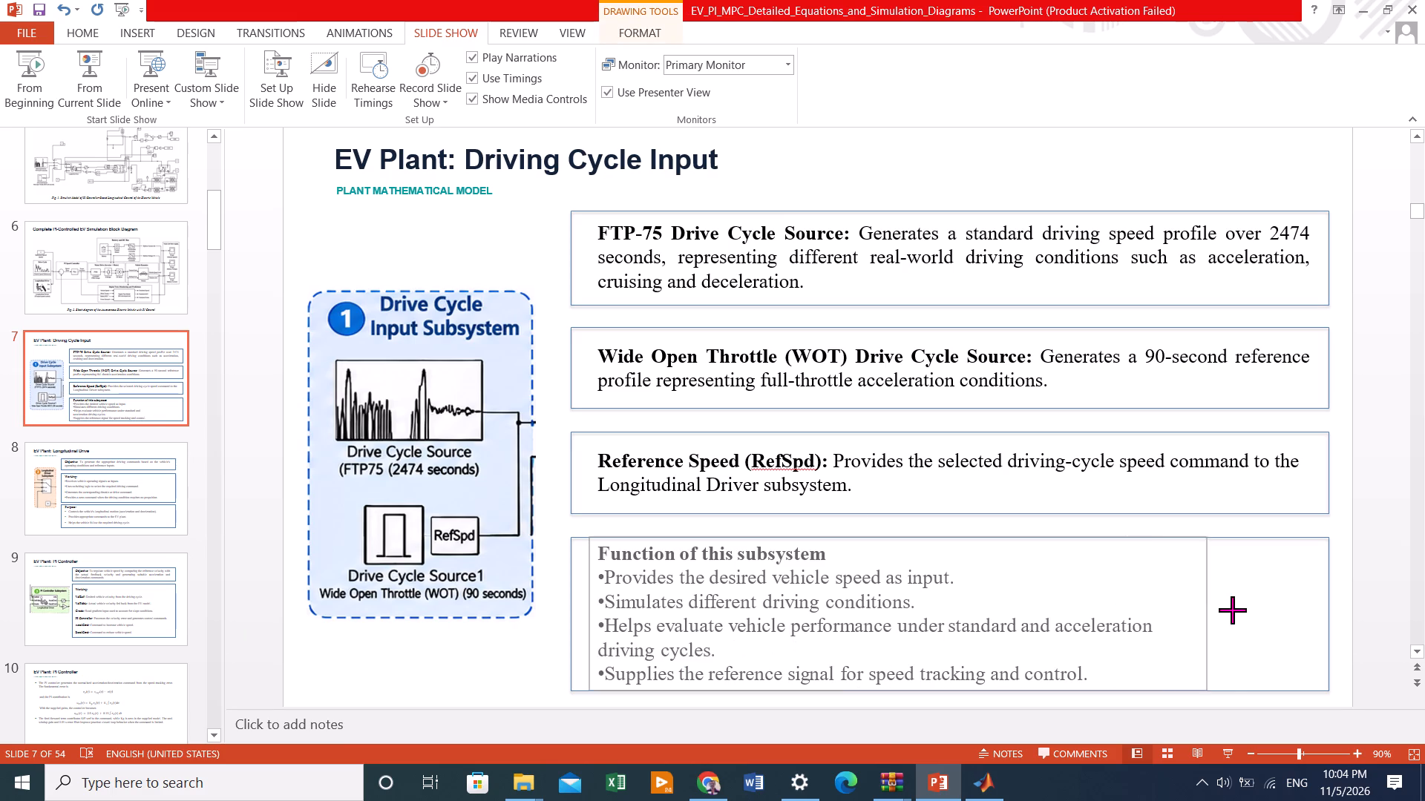
{"action": "left_click_drag", "start_coordinate": [1232, 610], "coordinate": [1294, 605]}
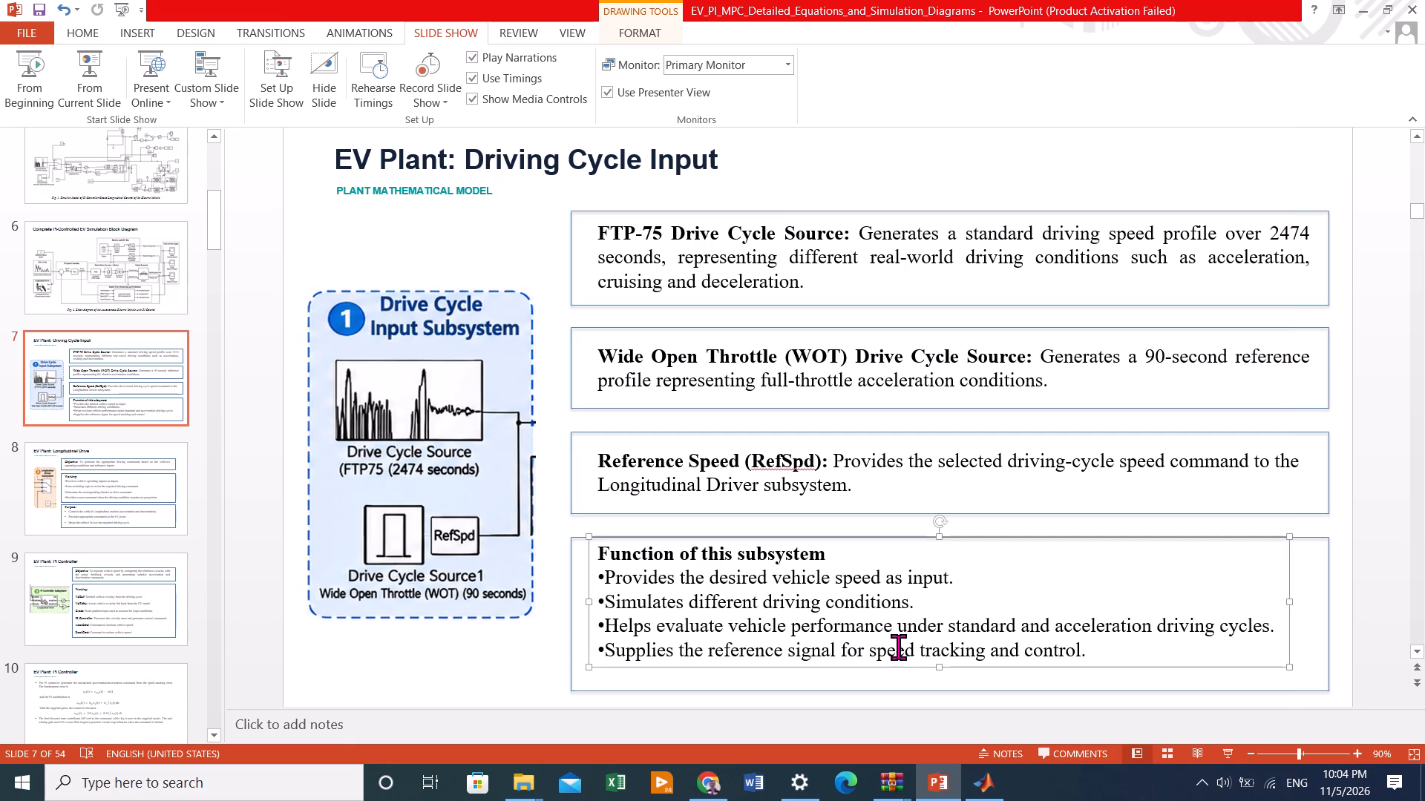
On slide 7, shorten the bordered rectangle around the "Function of this subsystem" text so its bottom edge sits closer to the last bullet.
{"action": "left_click", "coordinate": [685, 690]}
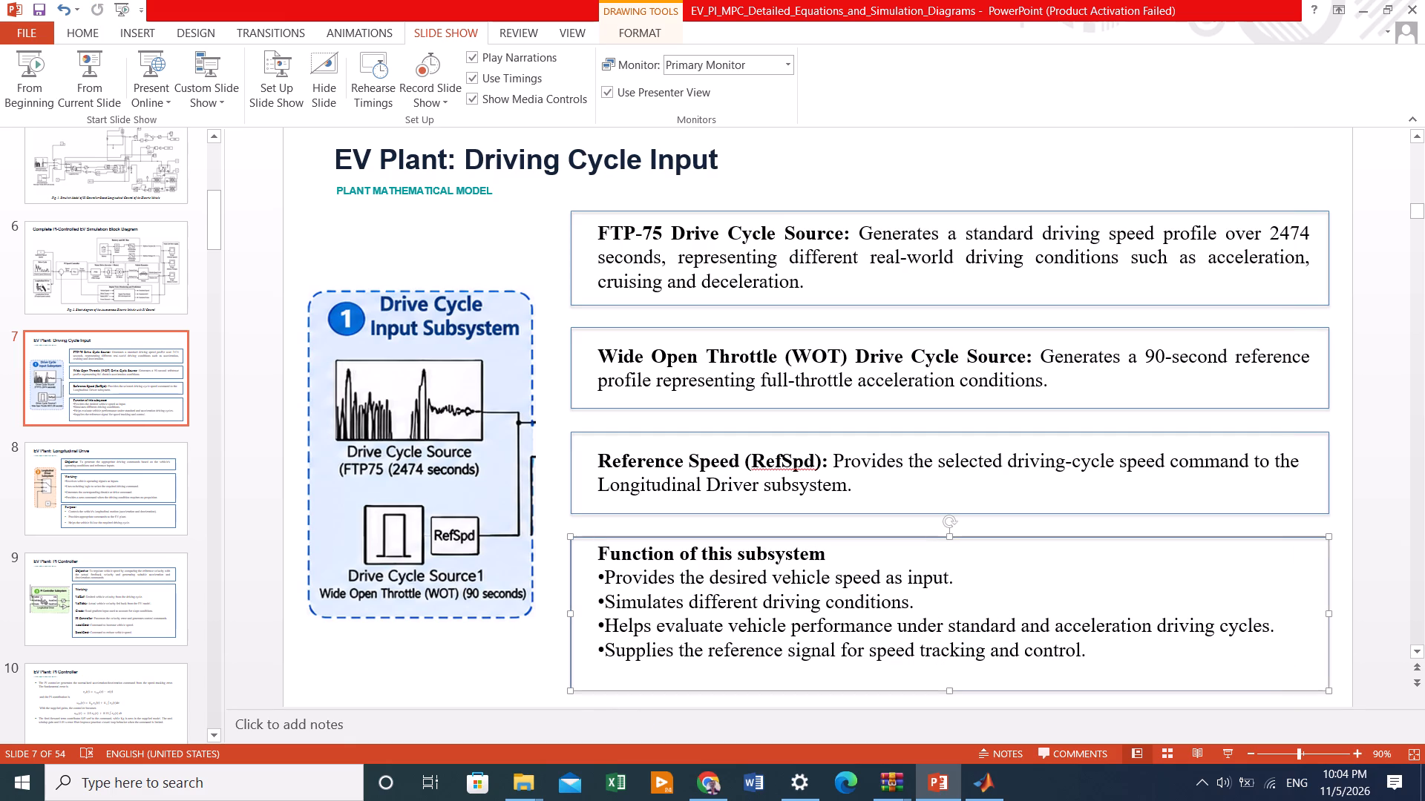
{"action": "left_click_drag", "start_coordinate": [952, 690], "coordinate": [952, 677]}
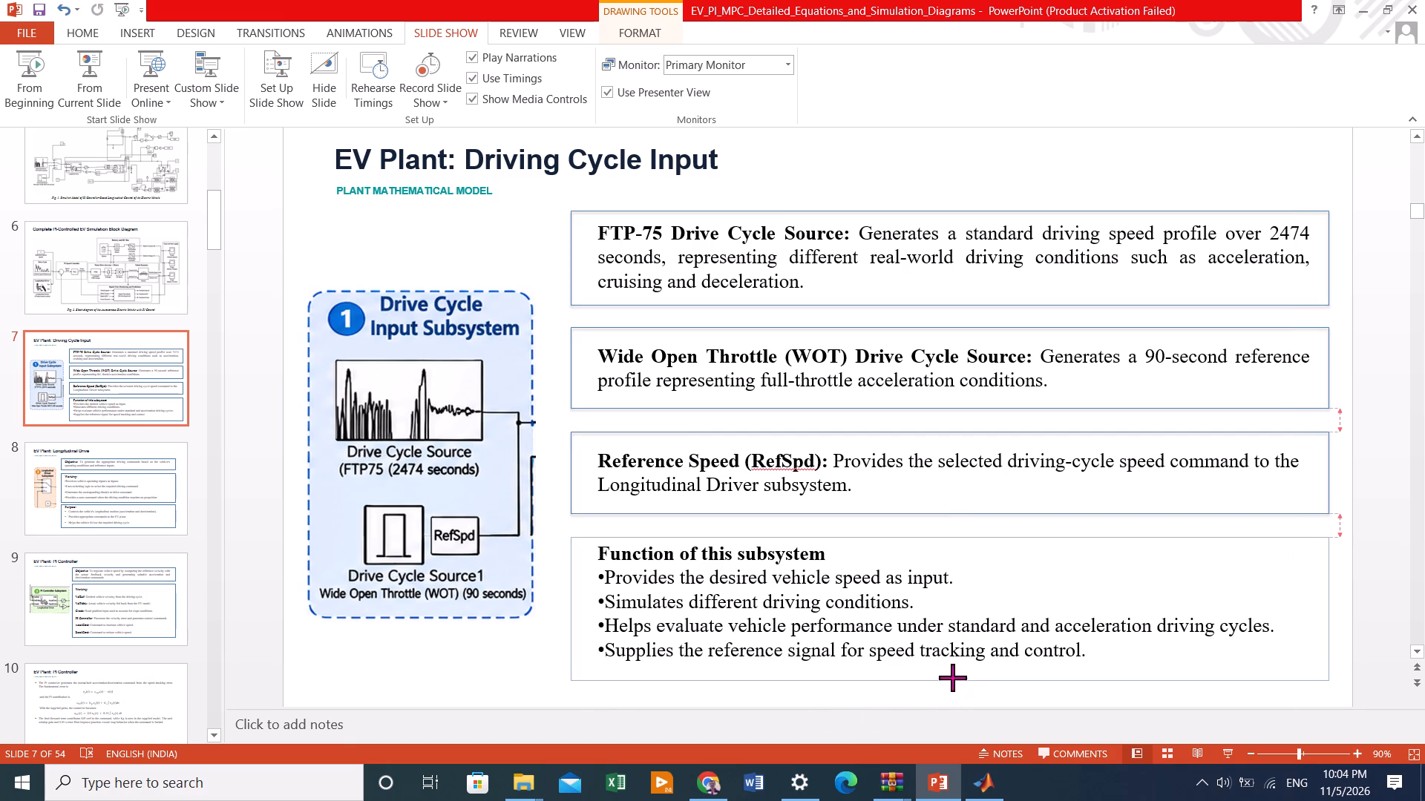
{"action": "left_click_drag", "start_coordinate": [952, 677], "coordinate": [952, 679]}
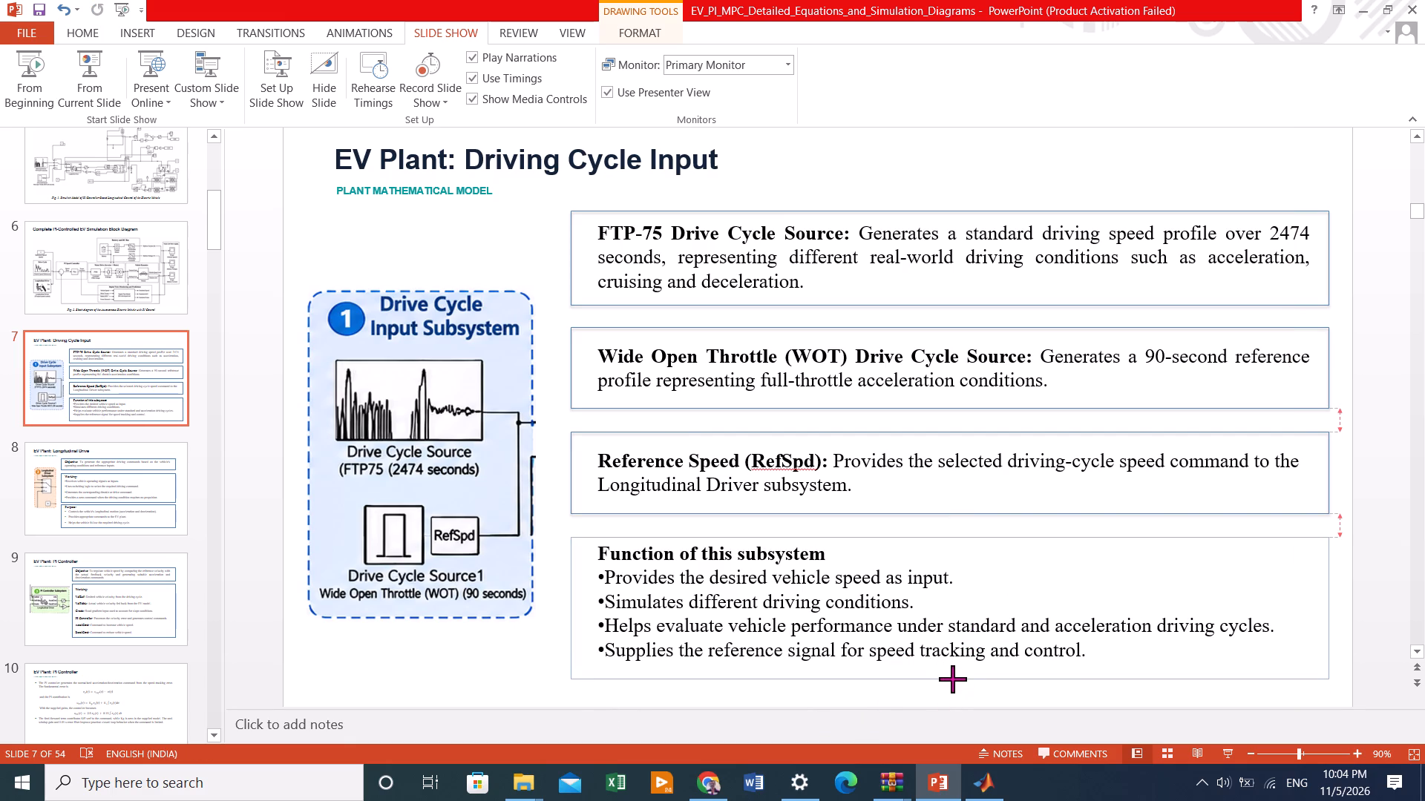
{"action": "left_click_drag", "start_coordinate": [952, 679], "coordinate": [952, 678]}
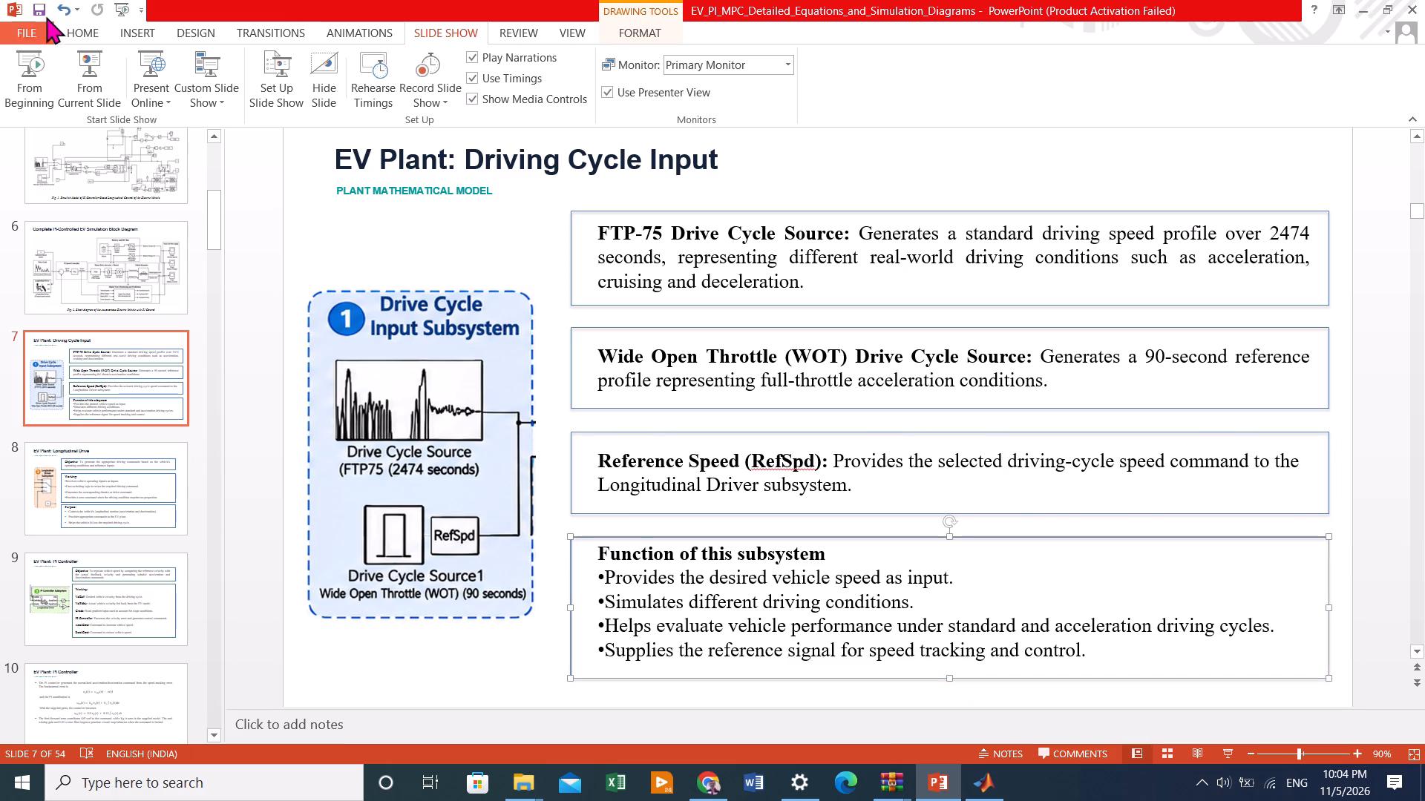
Save the presentation.
{"action": "left_click", "coordinate": [41, 6]}
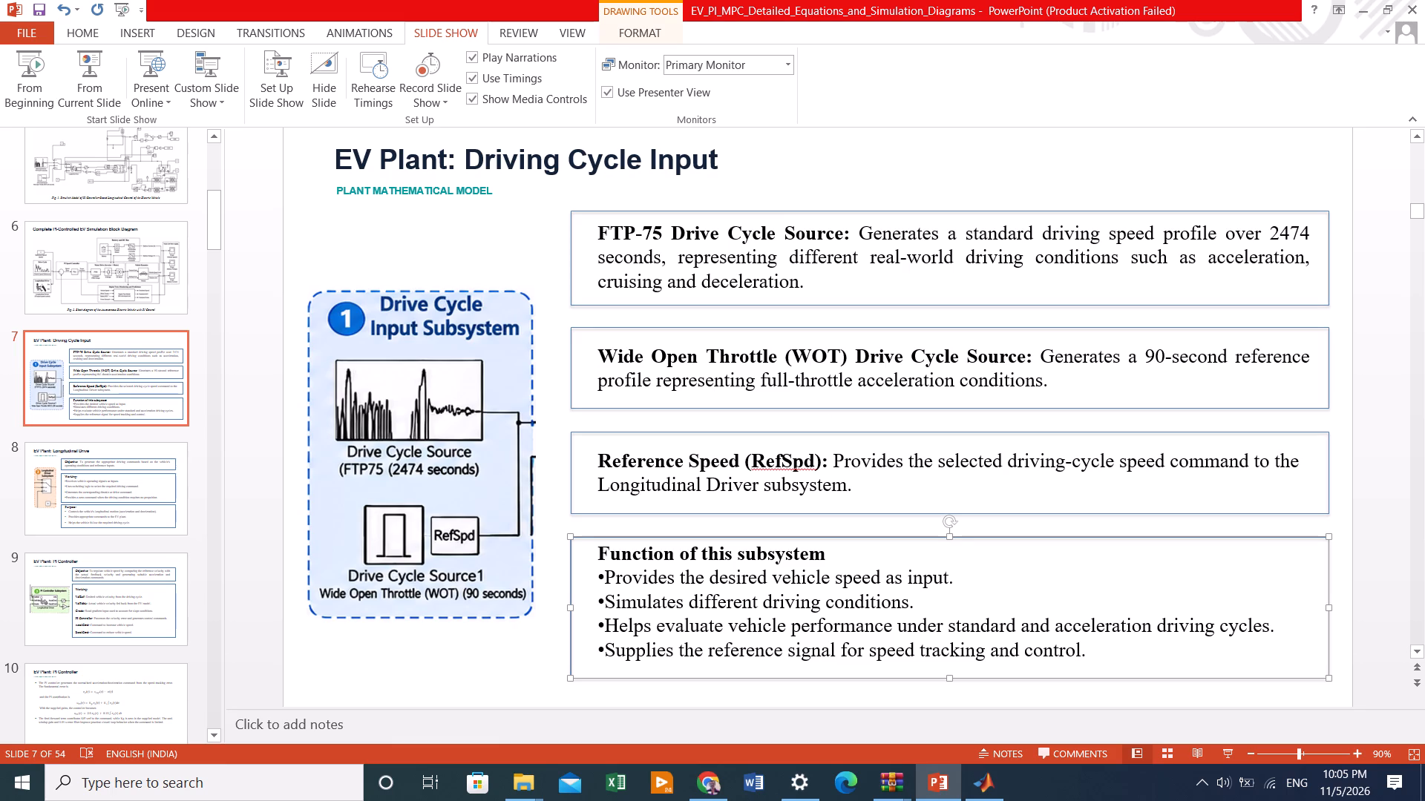
Switch to Chrome, pause the YouTube music video, and return to the PowerPoint presentation.
{"action": "left_click", "coordinate": [694, 783]}
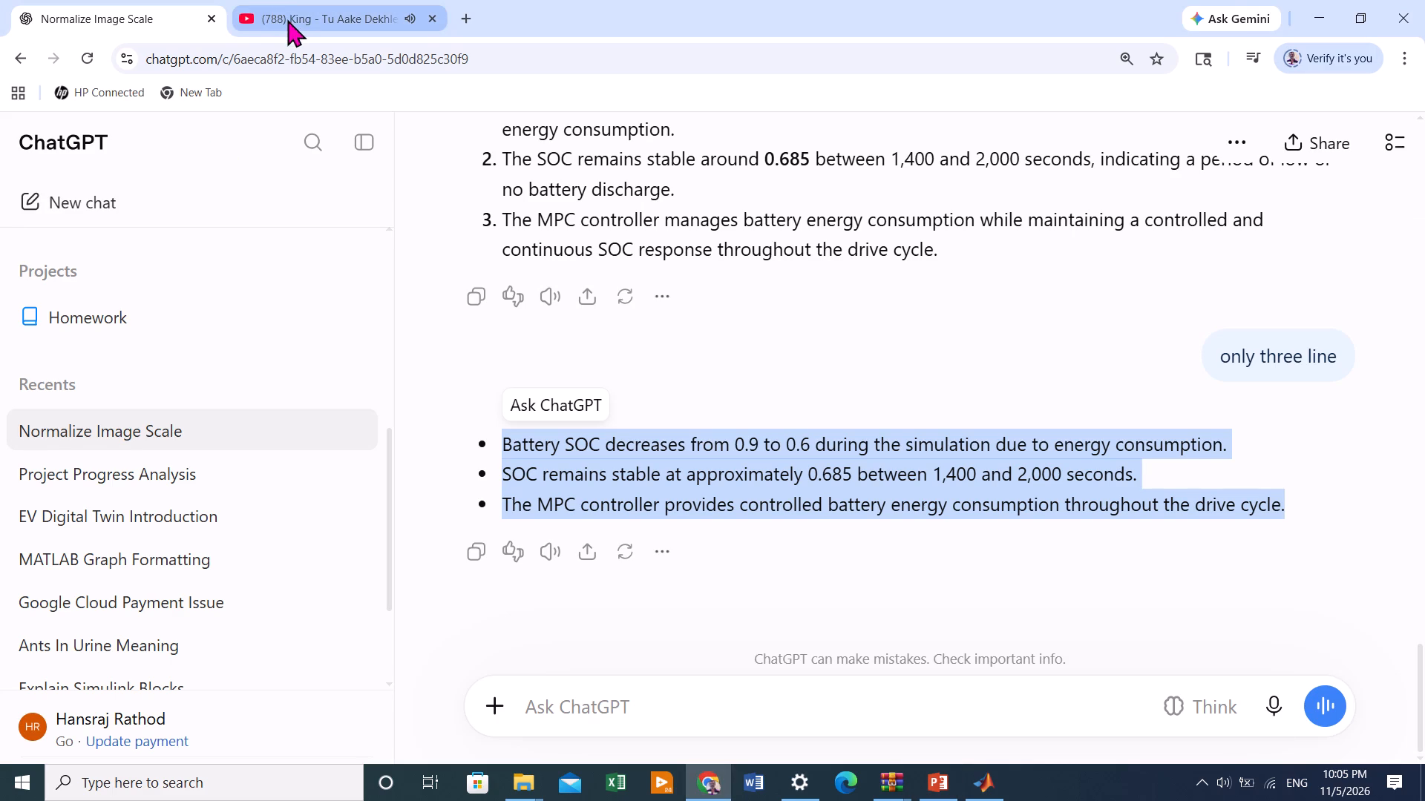
{"action": "left_click", "coordinate": [287, 19]}
{"action": "left_click", "coordinate": [474, 328]}
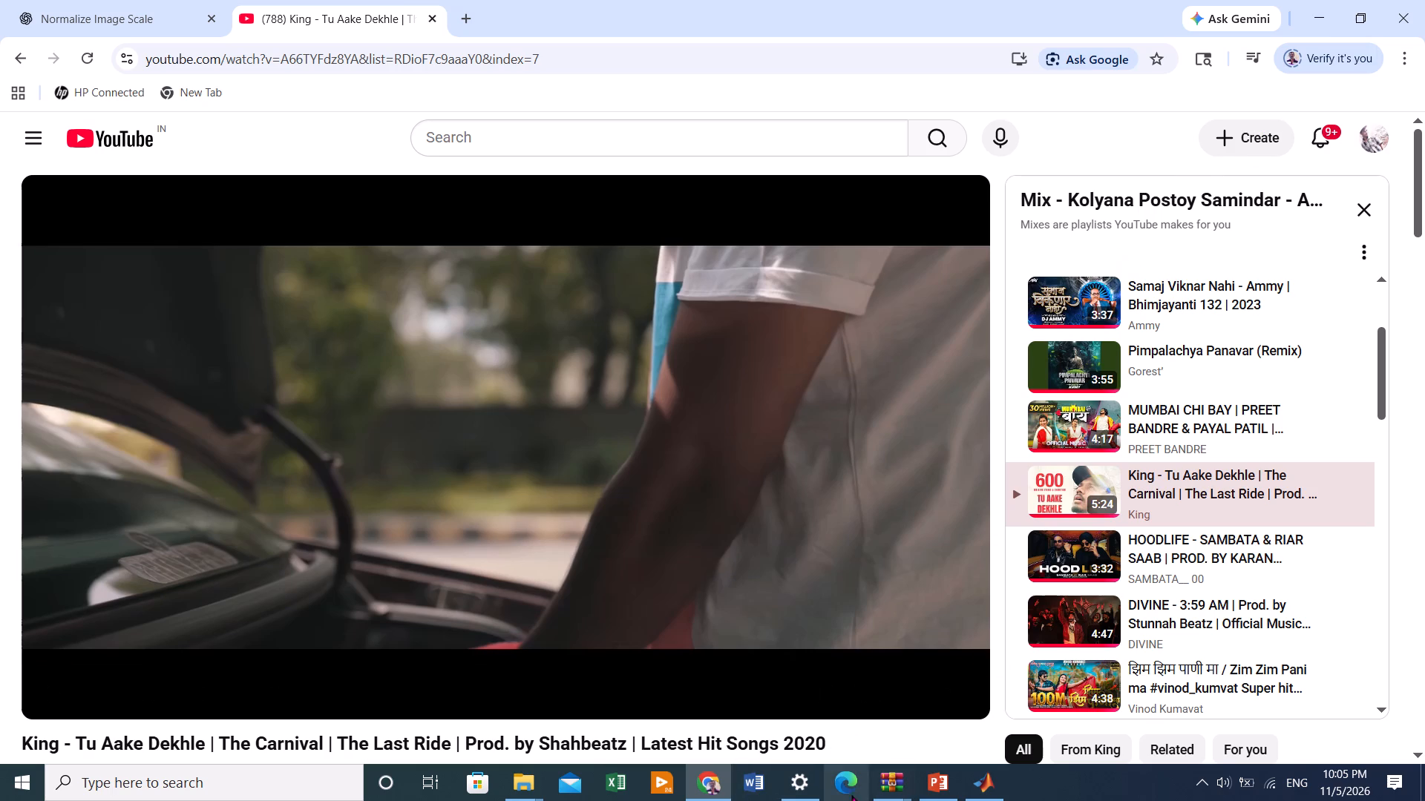
{"action": "left_click", "coordinate": [1320, 30]}
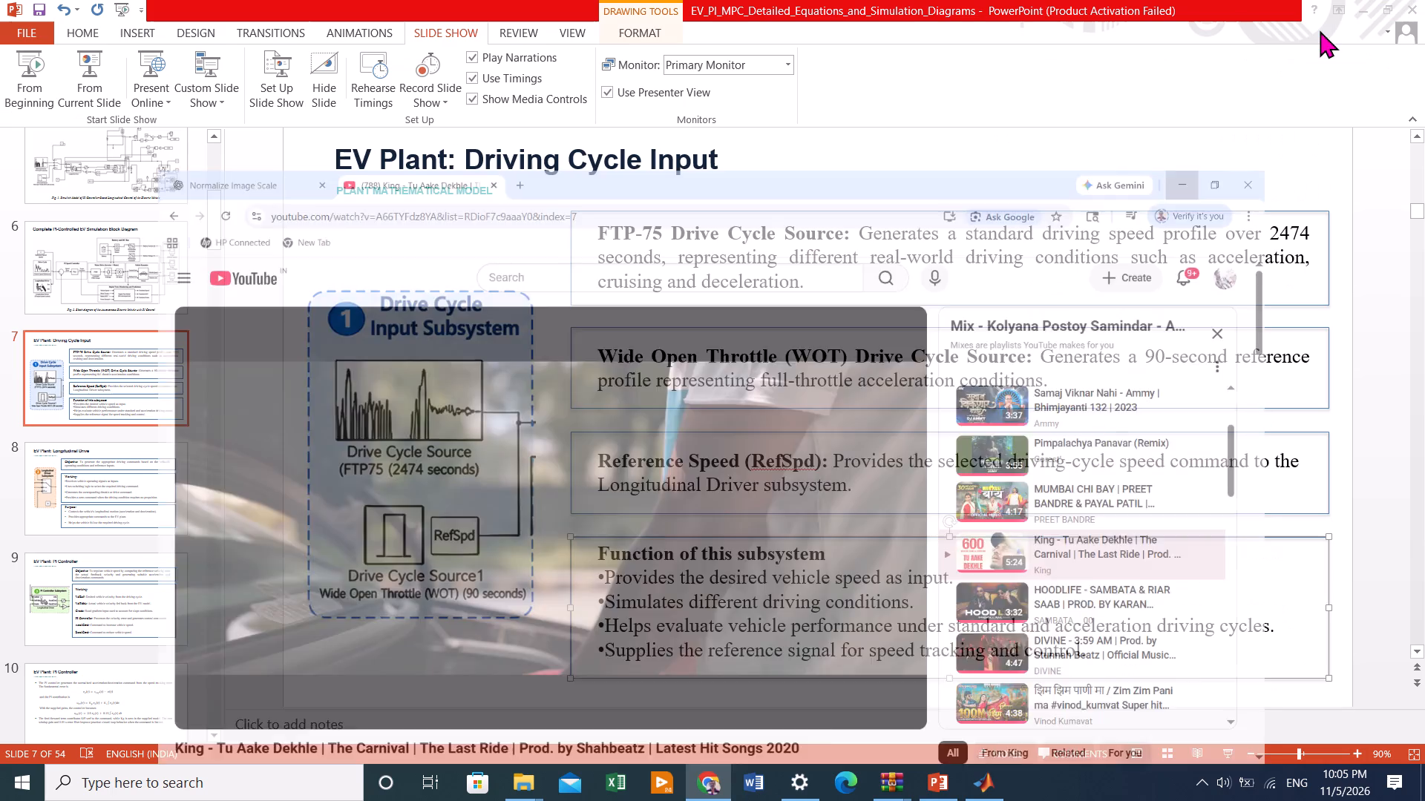
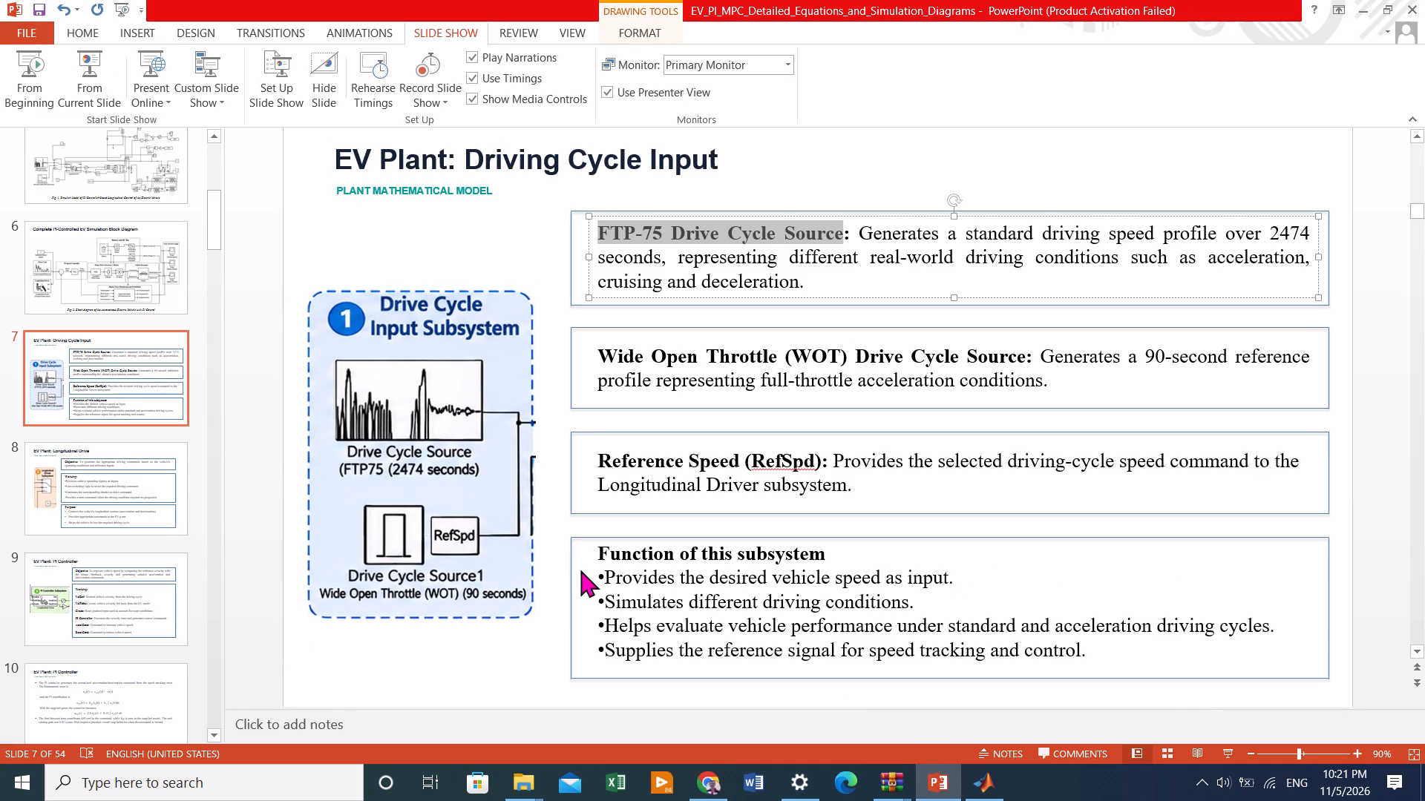
{"action": "left_click", "coordinate": [144, 512]}
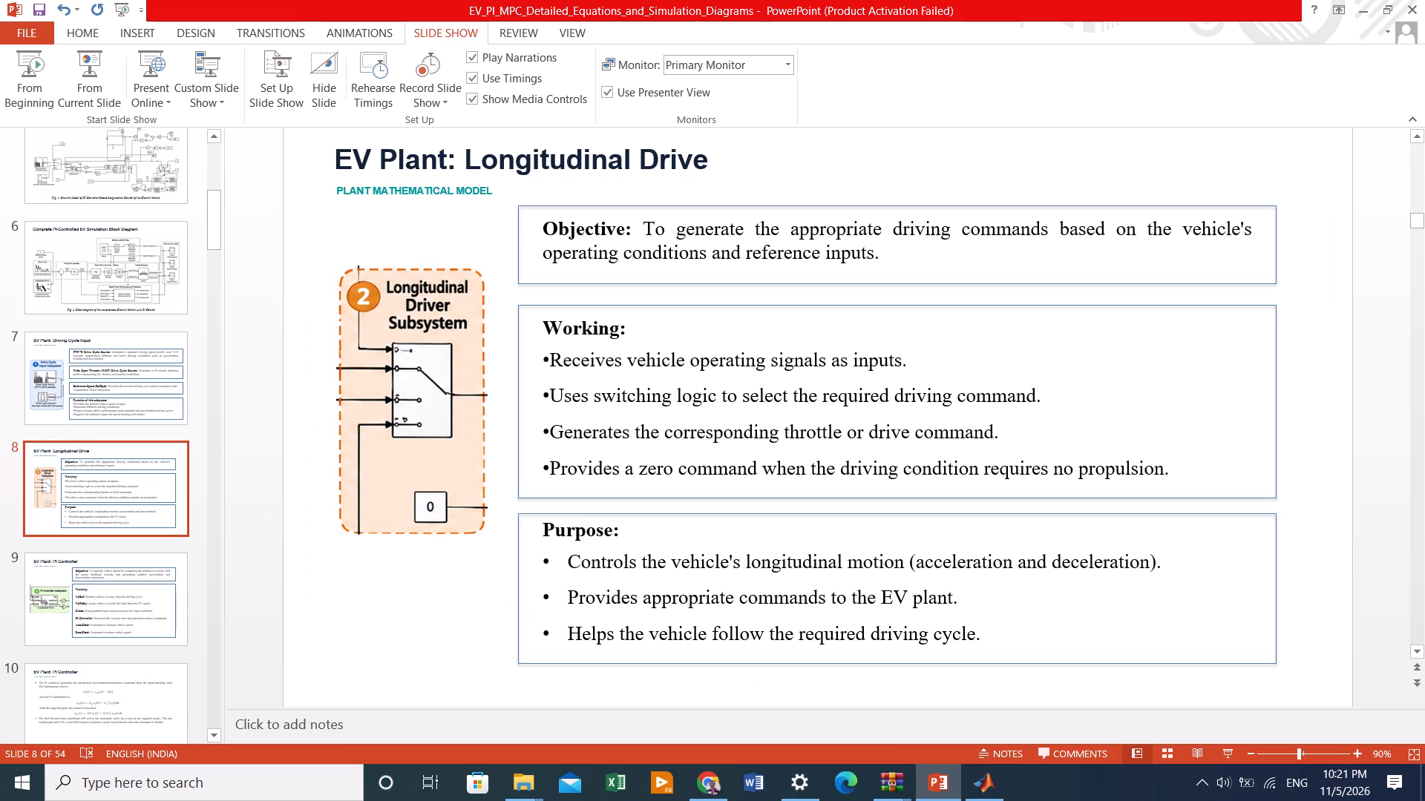
{"action": "left_click", "coordinate": [122, 607]}
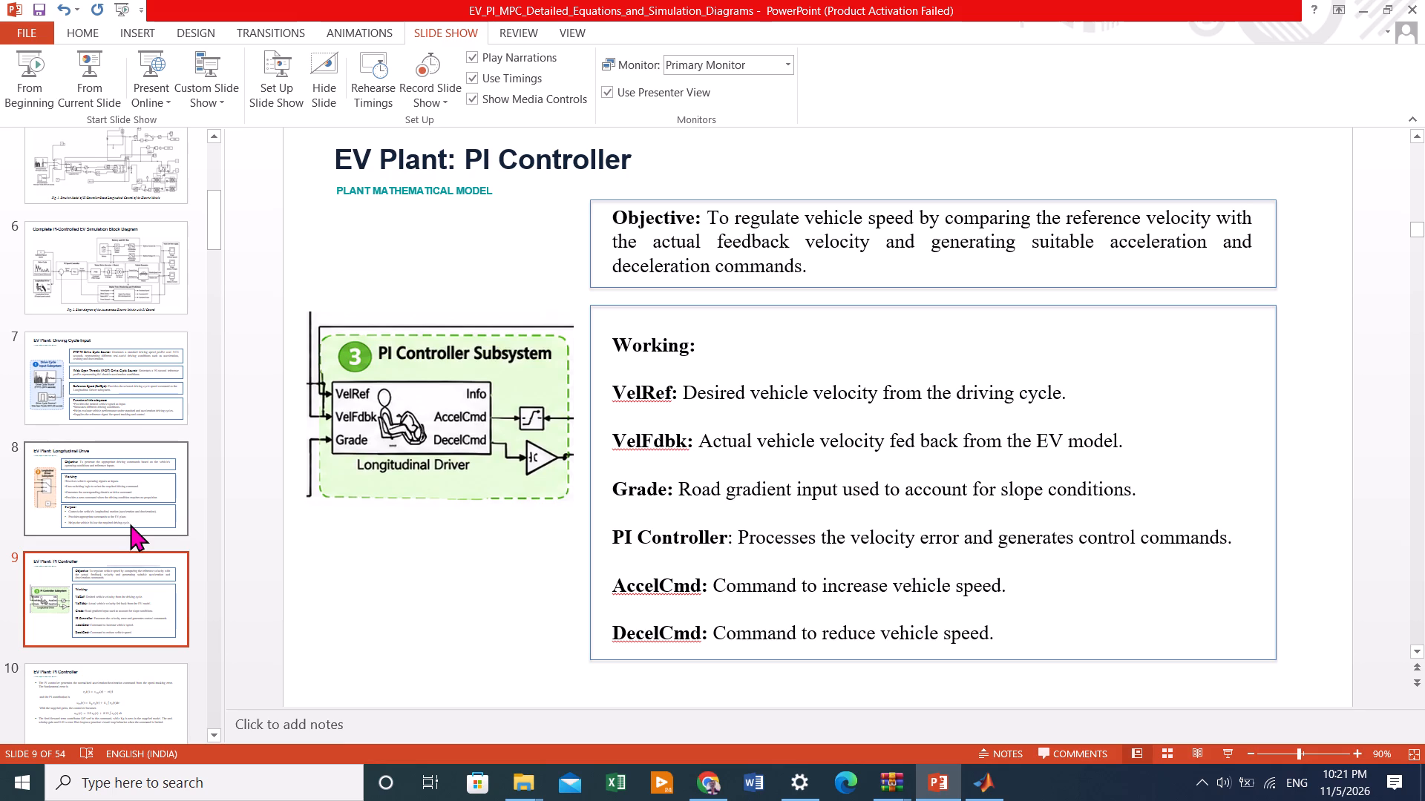
{"action": "left_click", "coordinate": [129, 570]}
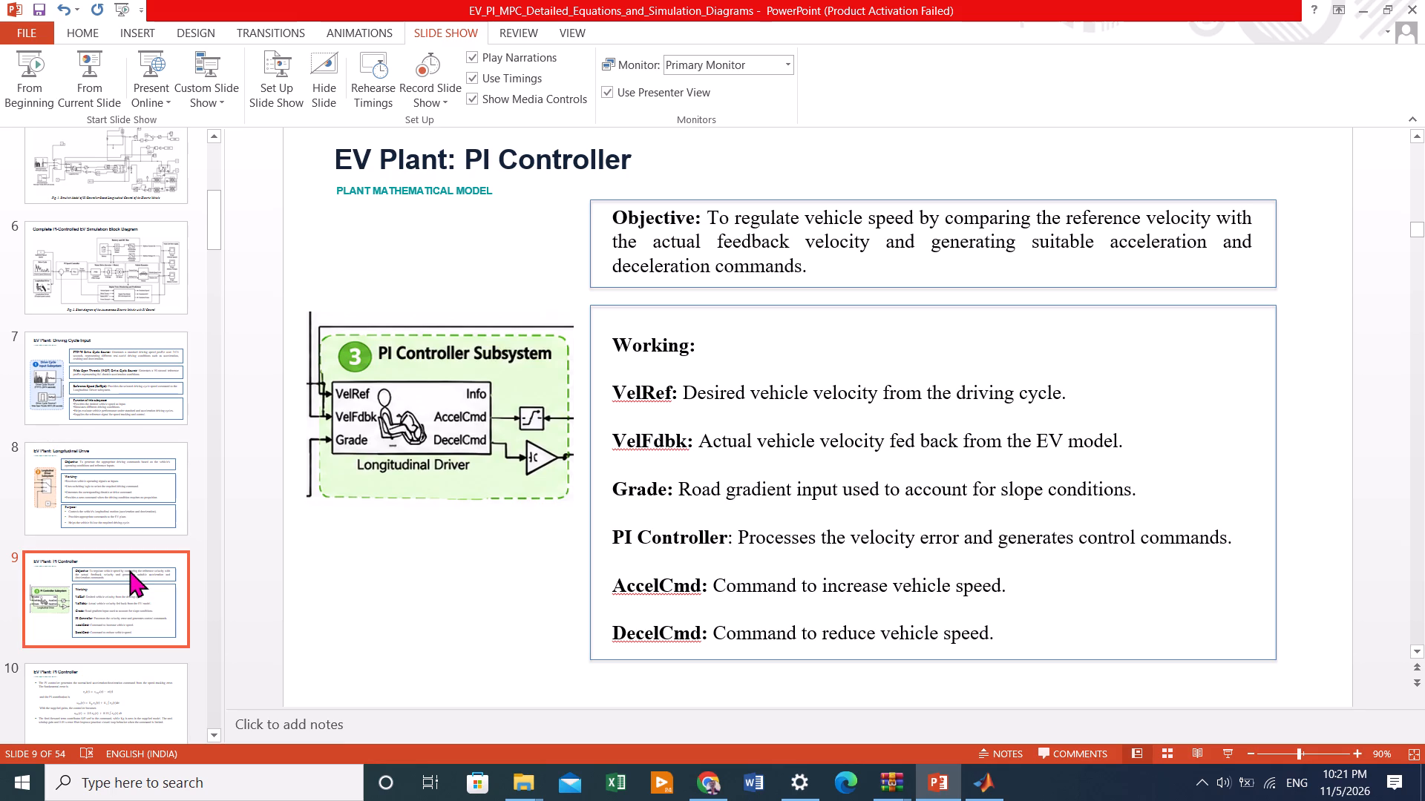
{"action": "left_click", "coordinate": [126, 595]}
{"action": "left_click", "coordinate": [145, 532]}
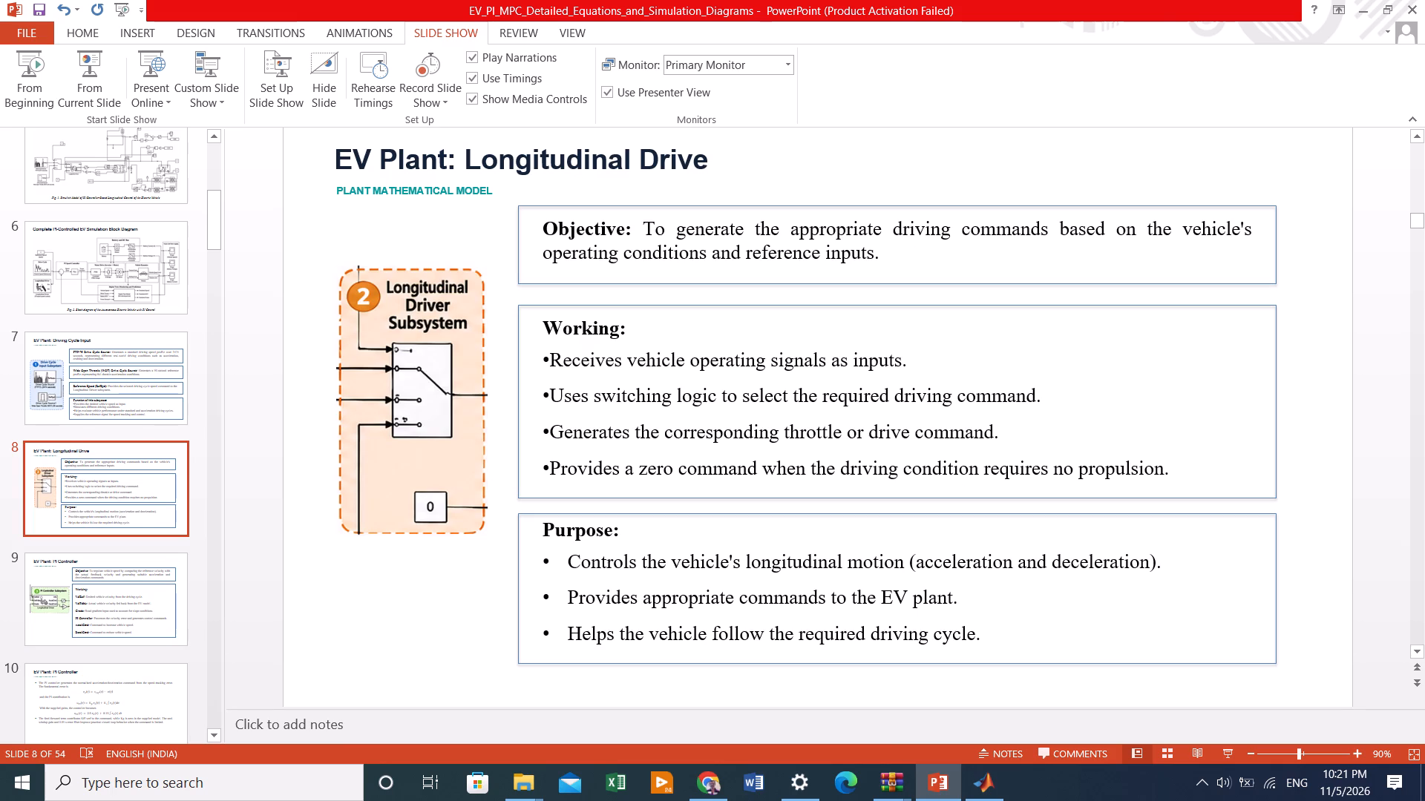
{"action": "left_click", "coordinate": [390, 306]}
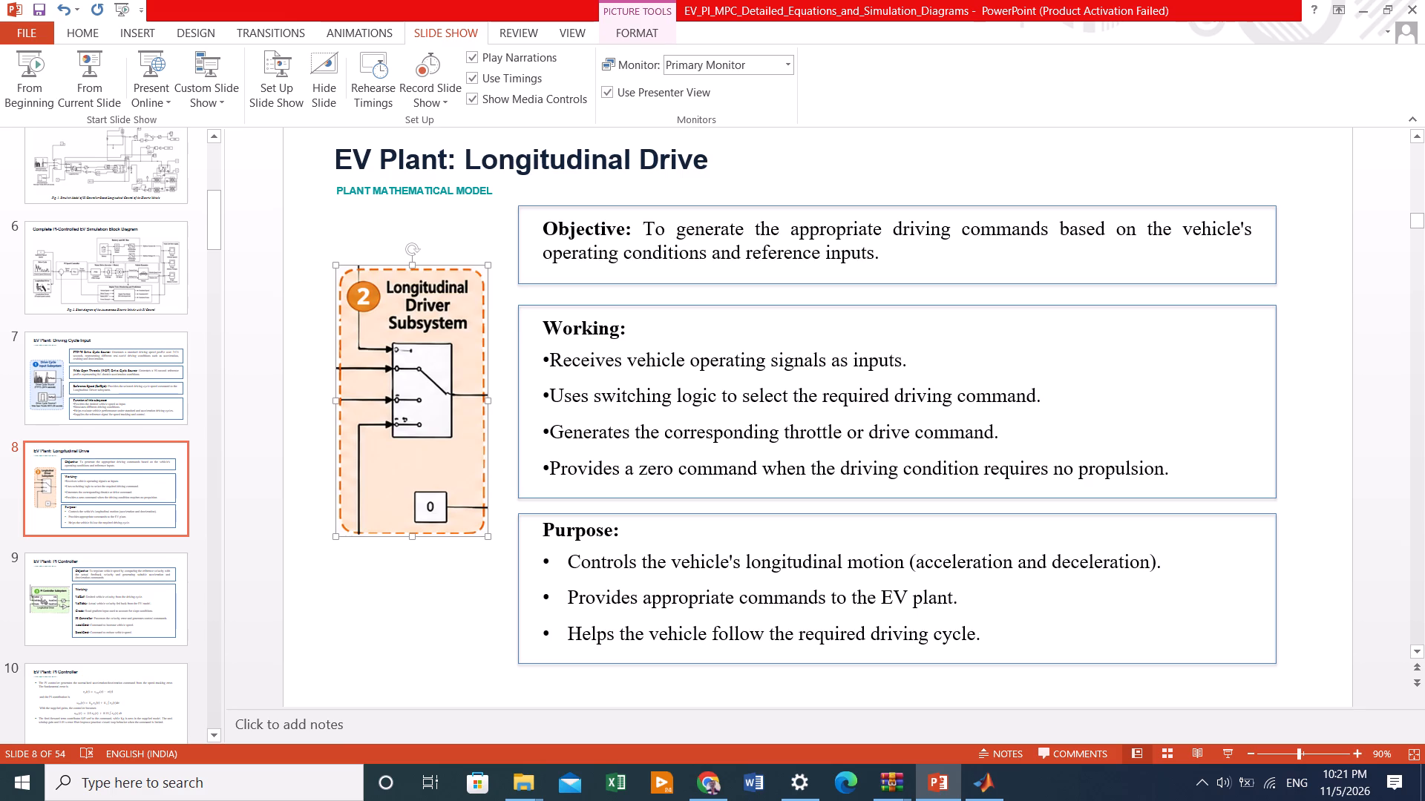
{"action": "key", "text": "ctrl+c"}
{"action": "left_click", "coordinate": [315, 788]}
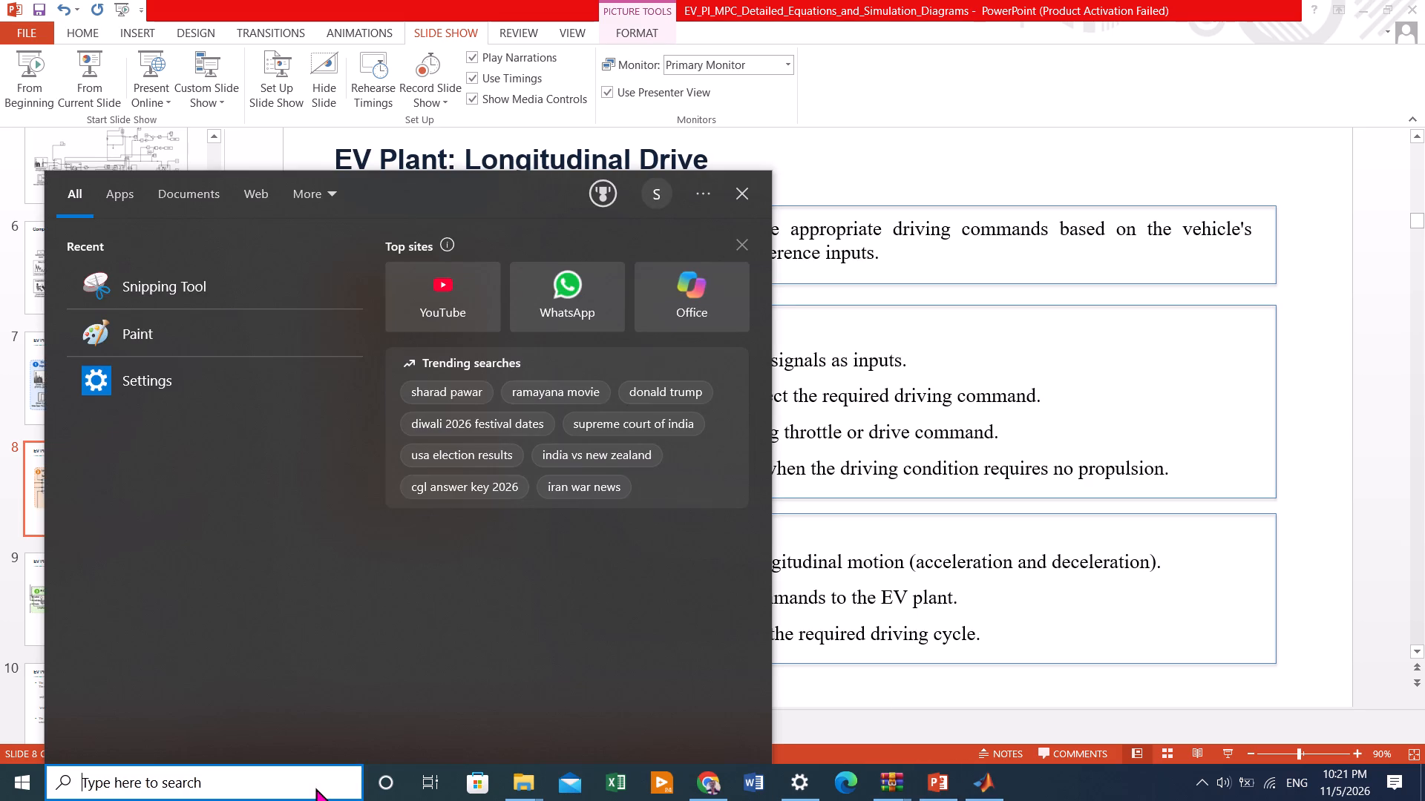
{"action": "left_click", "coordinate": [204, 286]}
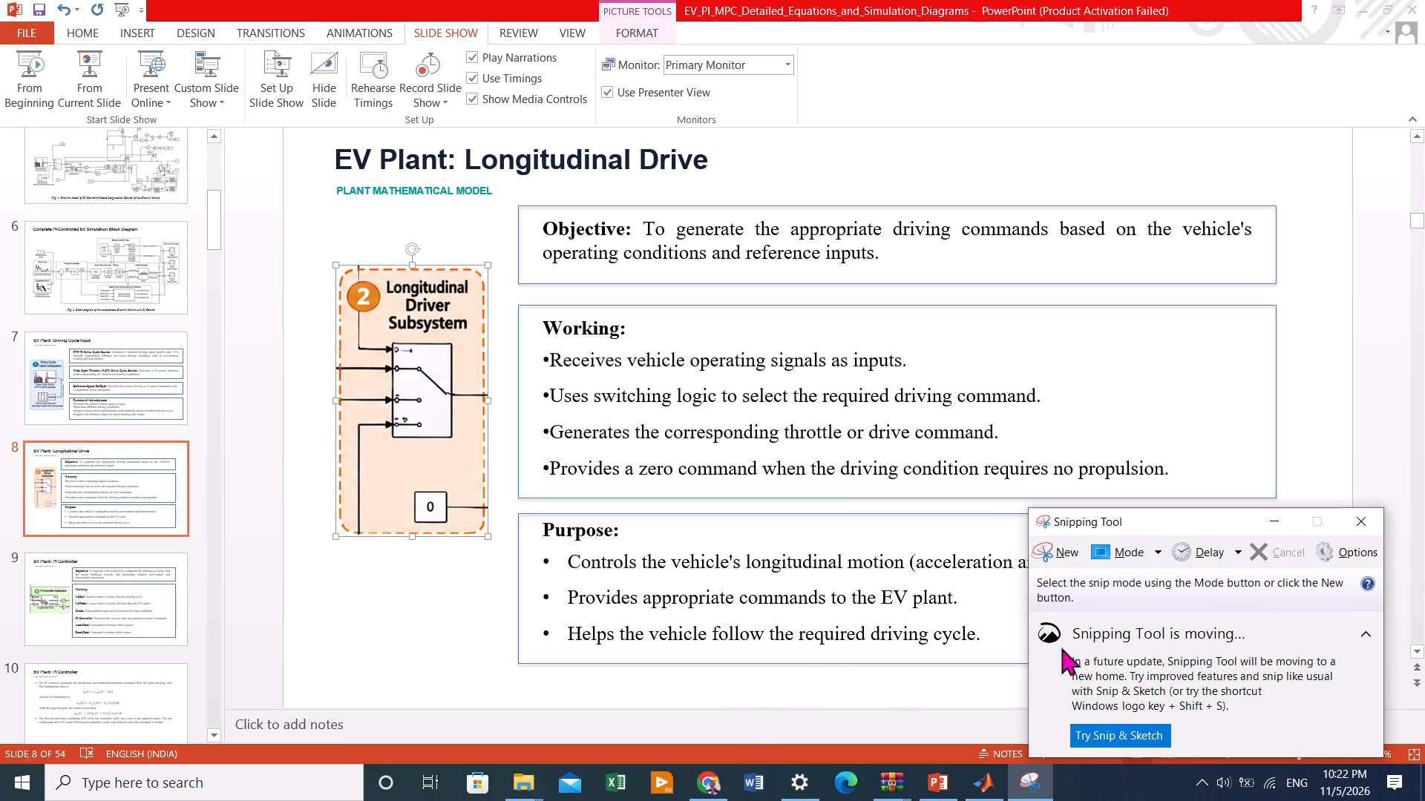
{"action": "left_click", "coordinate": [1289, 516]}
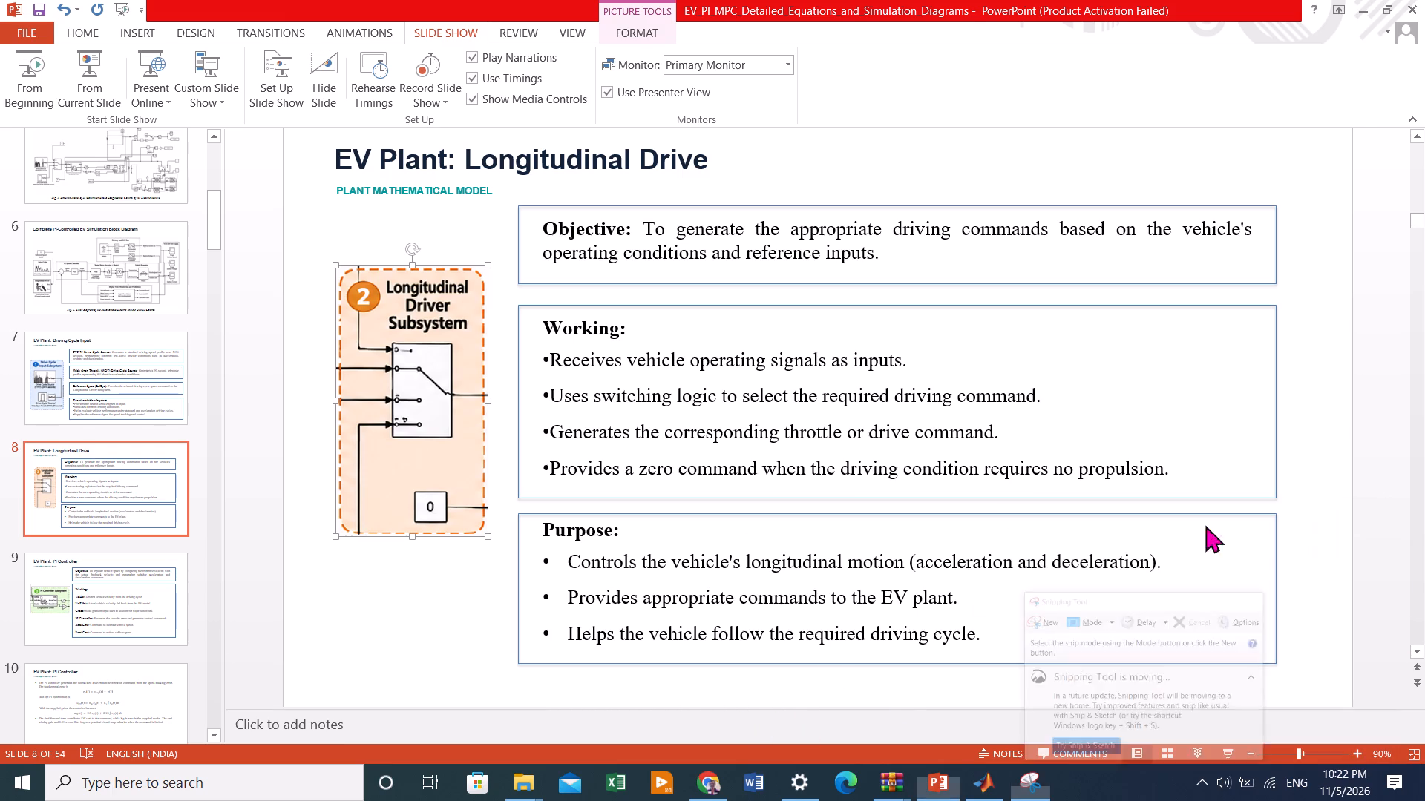
Open Paint in a maximised window and enlarge the blank canvas to about 1914 × 827 px.
{"action": "left_click_drag", "start_coordinate": [286, 765], "coordinate": [284, 775]}
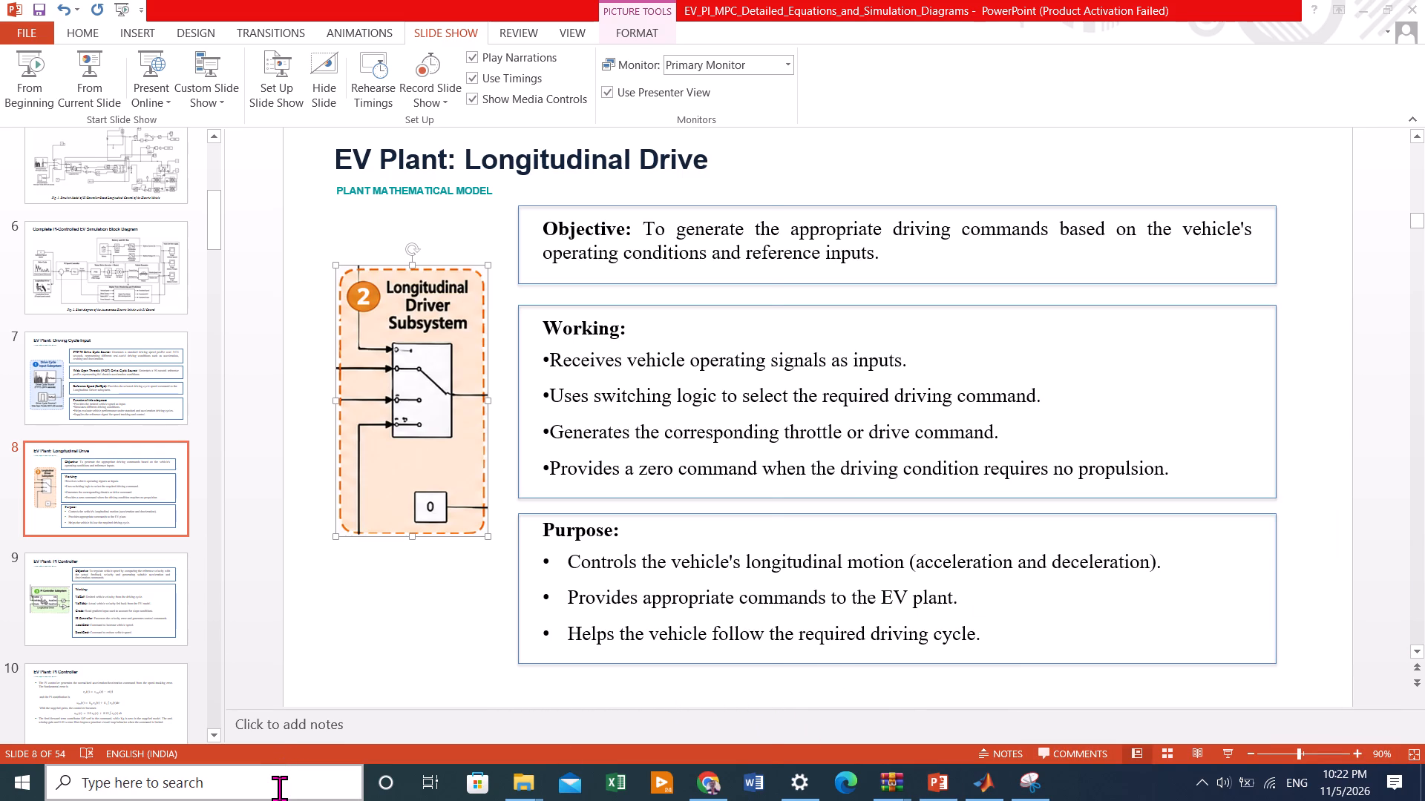
{"action": "left_click", "coordinate": [279, 788]}
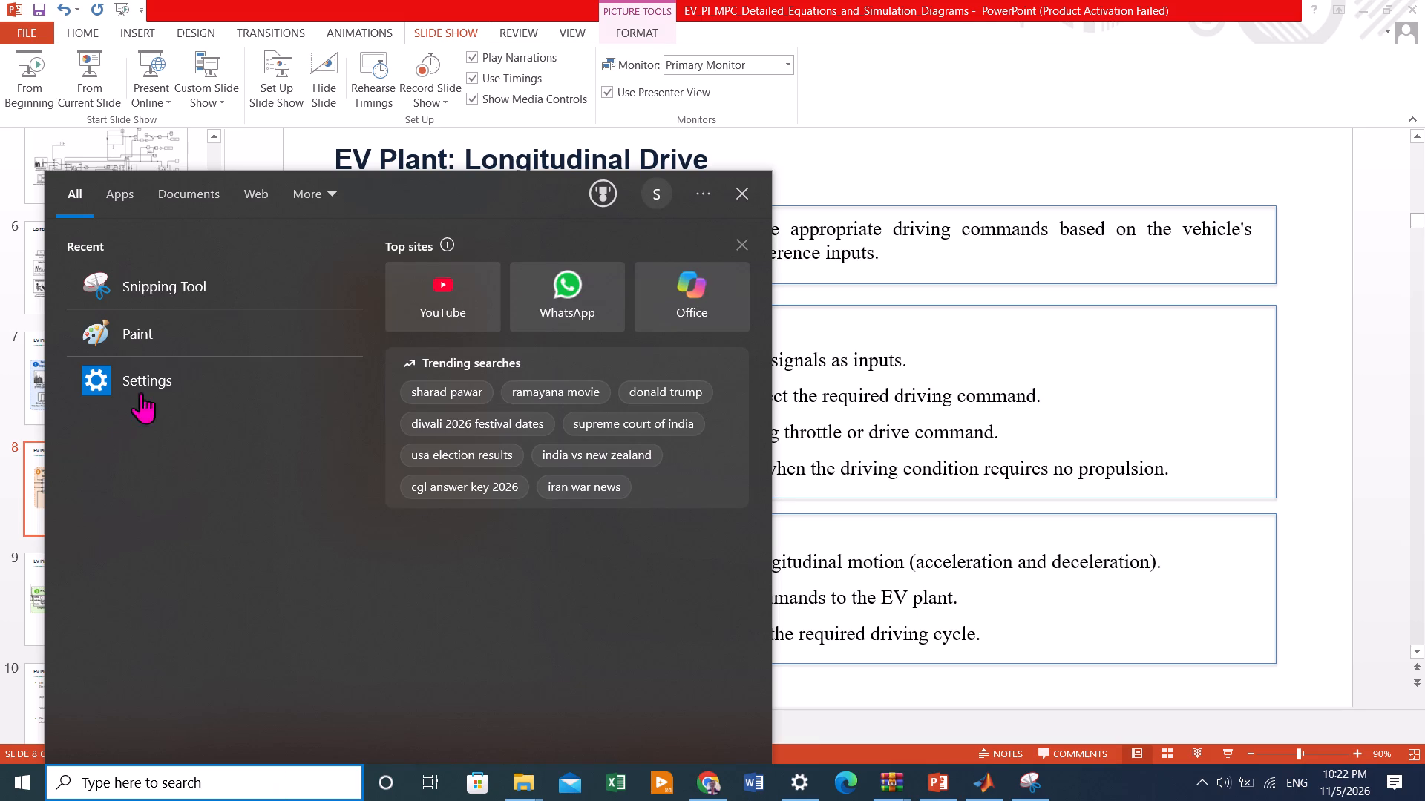
{"action": "left_click", "coordinate": [168, 335]}
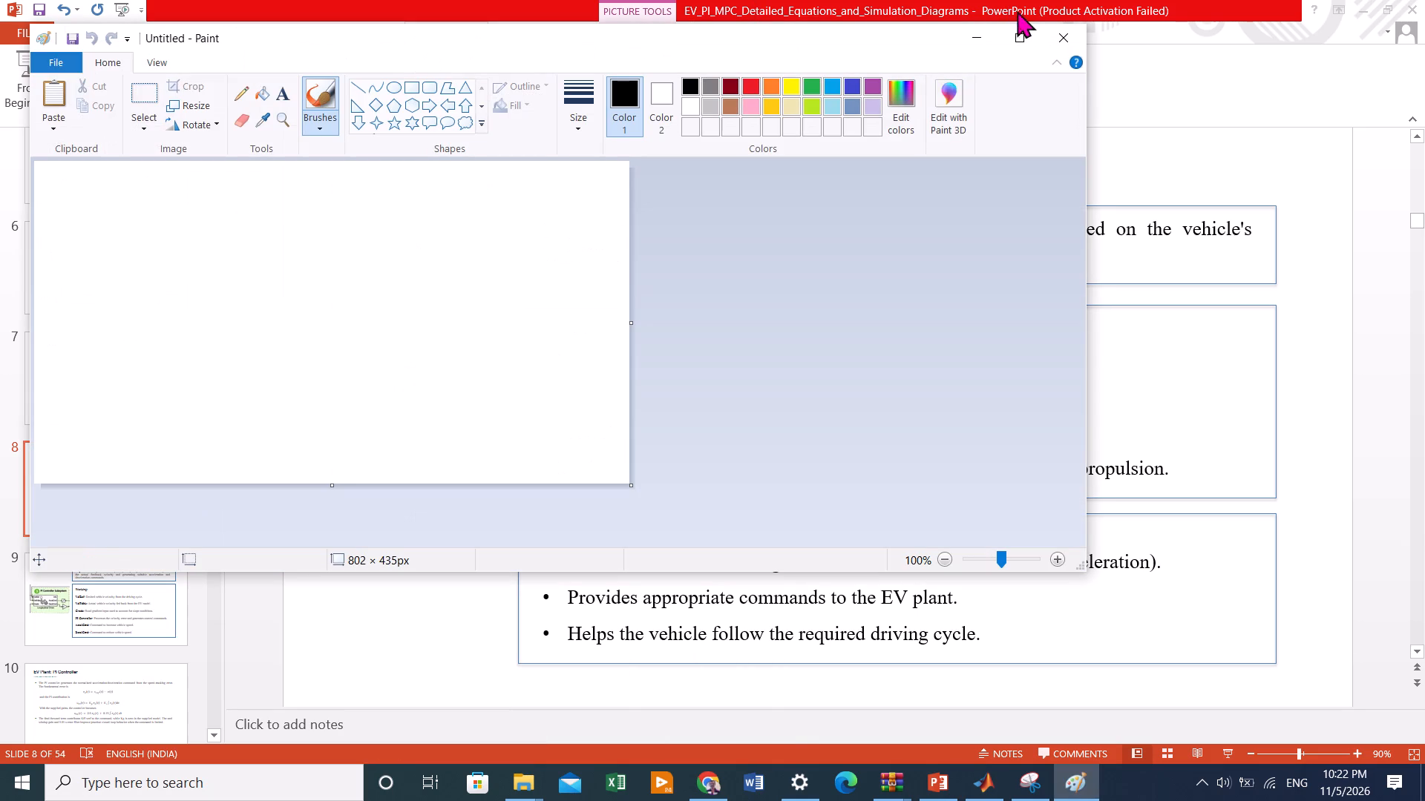
{"action": "left_click", "coordinate": [1021, 32]}
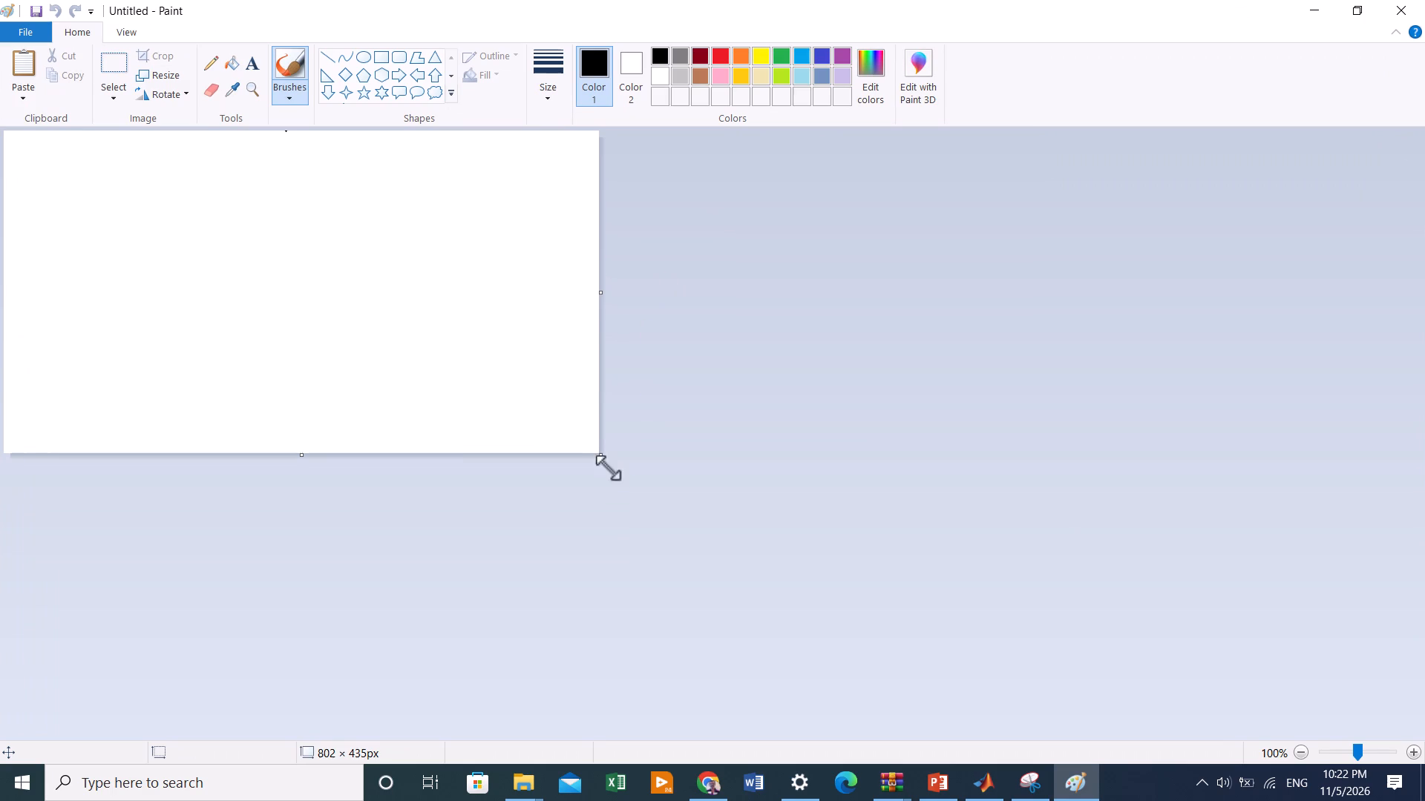
{"action": "left_click_drag", "start_coordinate": [601, 458], "coordinate": [1059, 628]}
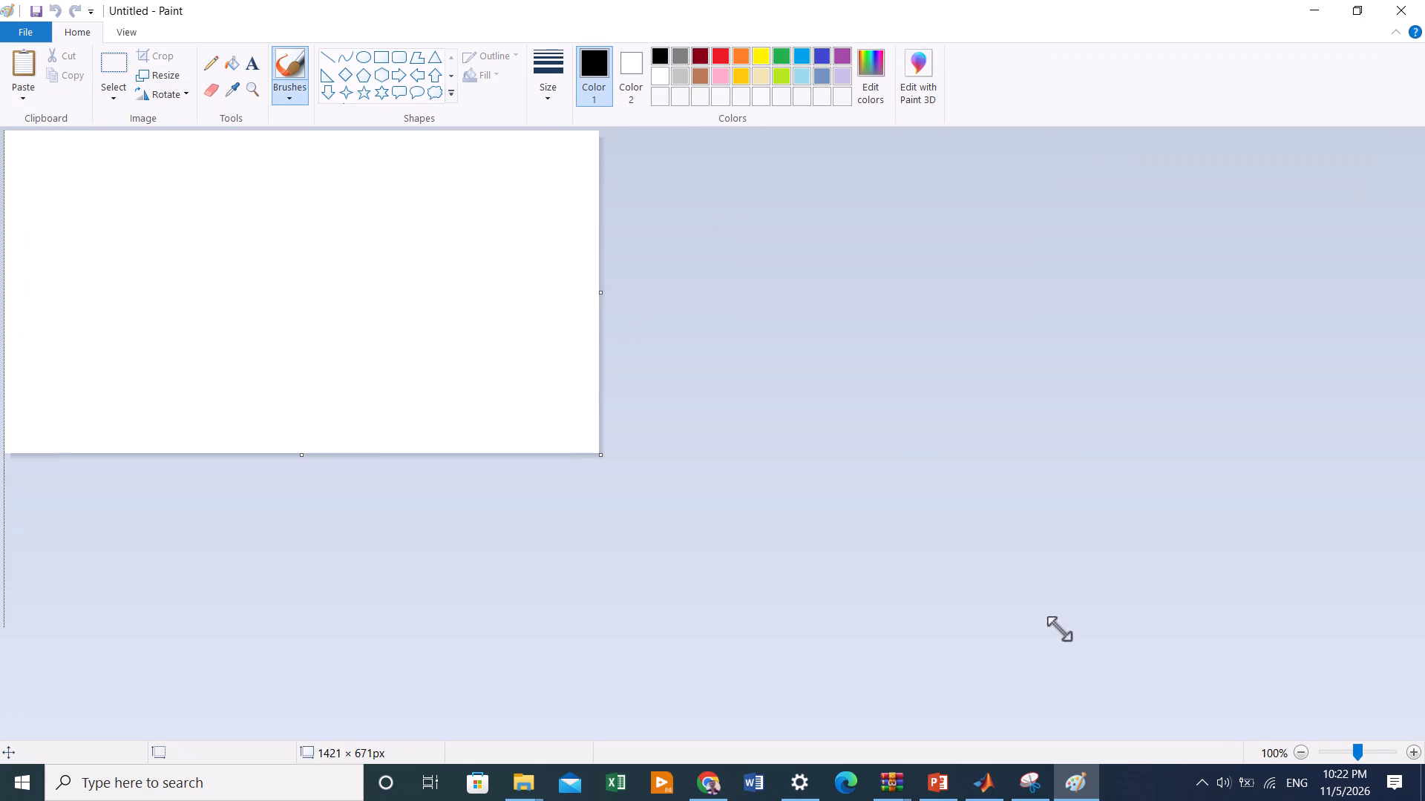
{"action": "left_click_drag", "start_coordinate": [1059, 628], "coordinate": [1424, 744]}
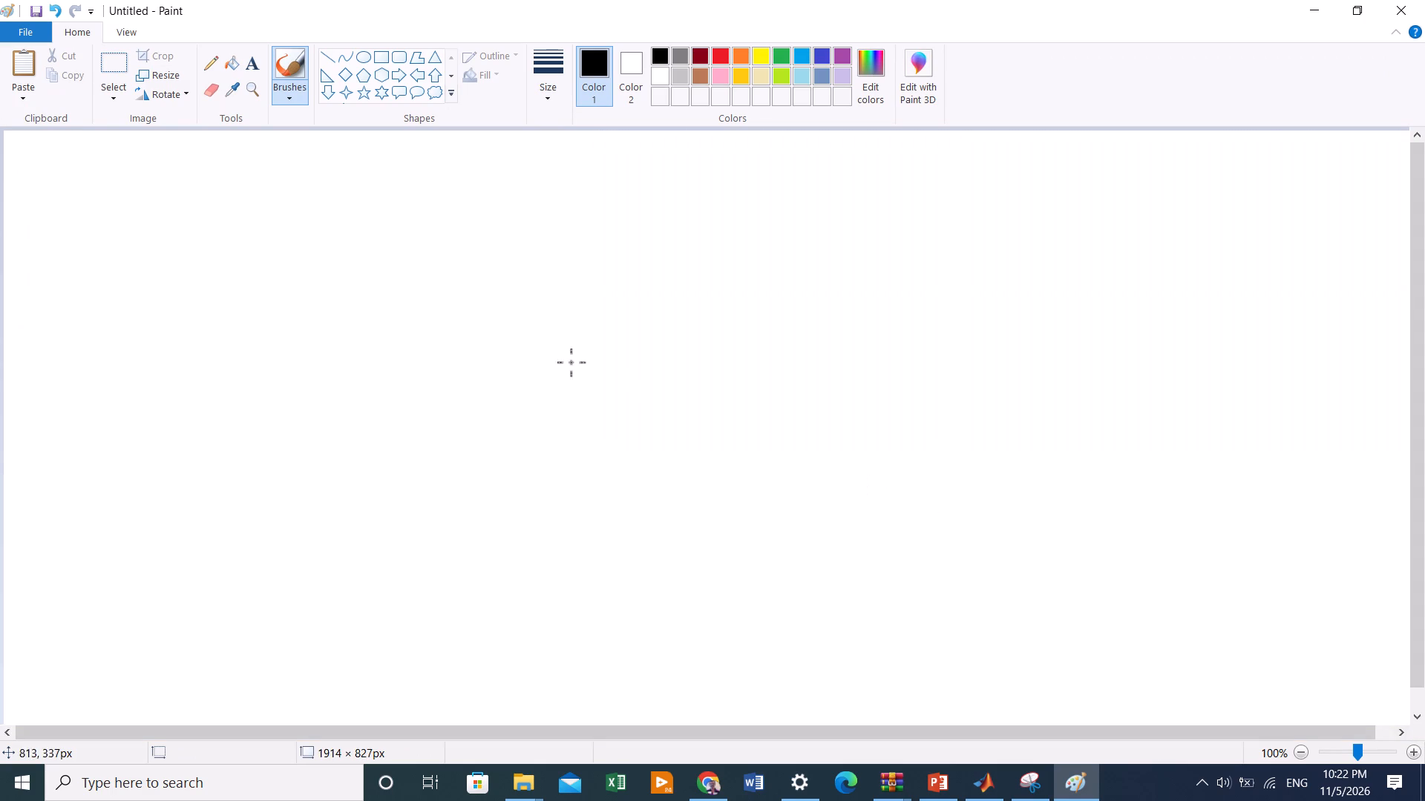
Paste the Longitudinal Driver Subsystem picture, move it near the canvas middle and enlarge it slightly to about 189 × 330 px.
{"action": "left_click", "coordinate": [400, 274]}
{"action": "key", "text": "ctrl+v"}
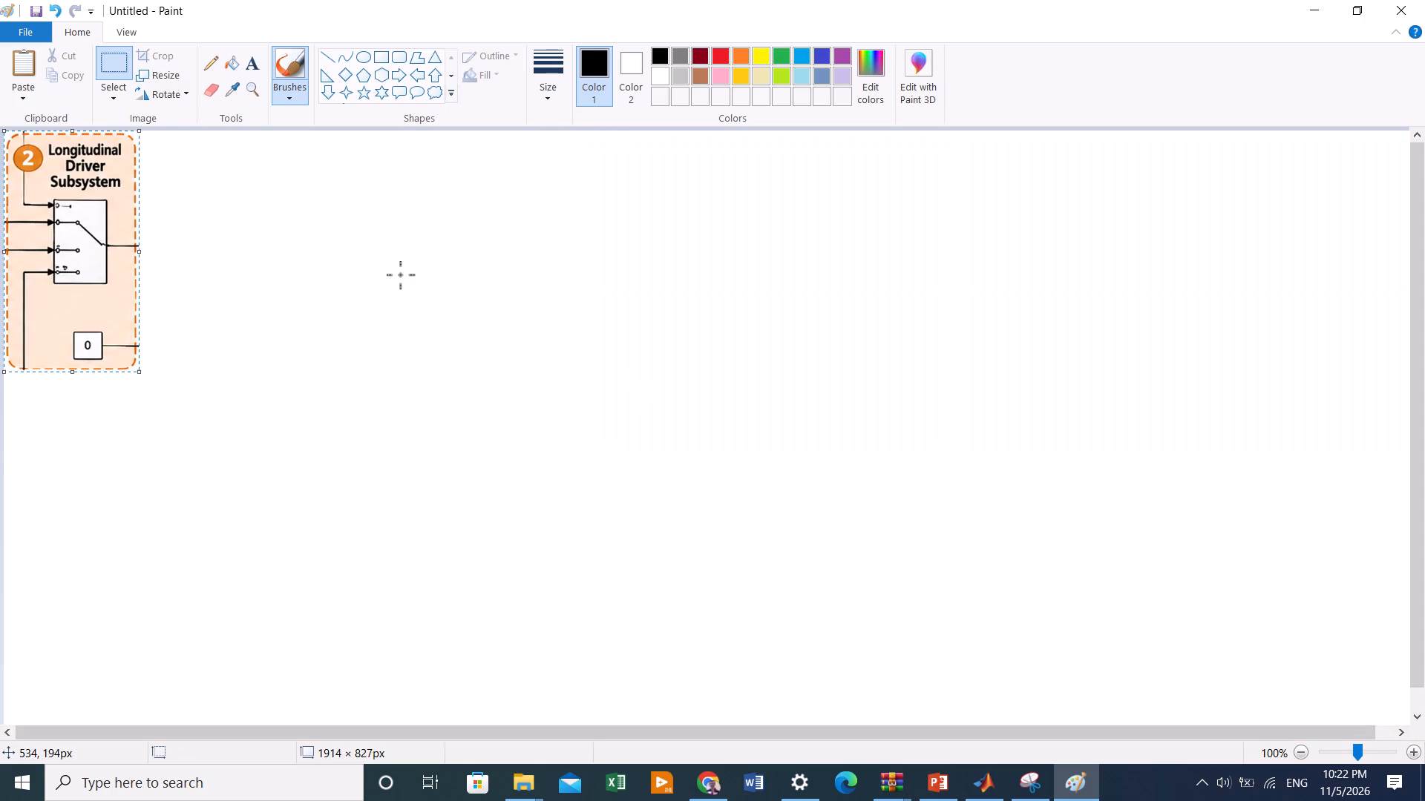
{"action": "left_click_drag", "start_coordinate": [99, 247], "coordinate": [239, 326]}
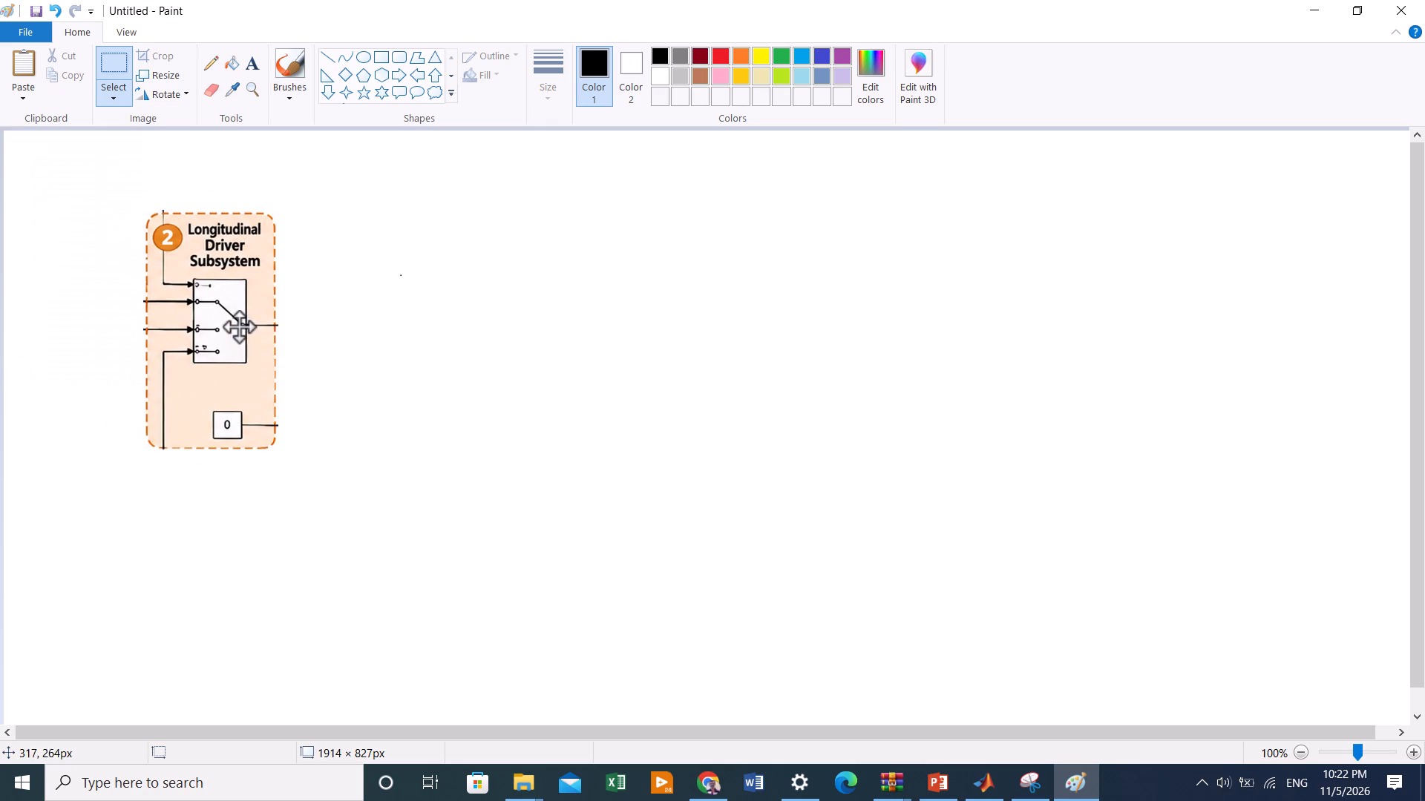
{"action": "left_click_drag", "start_coordinate": [239, 326], "coordinate": [644, 404]}
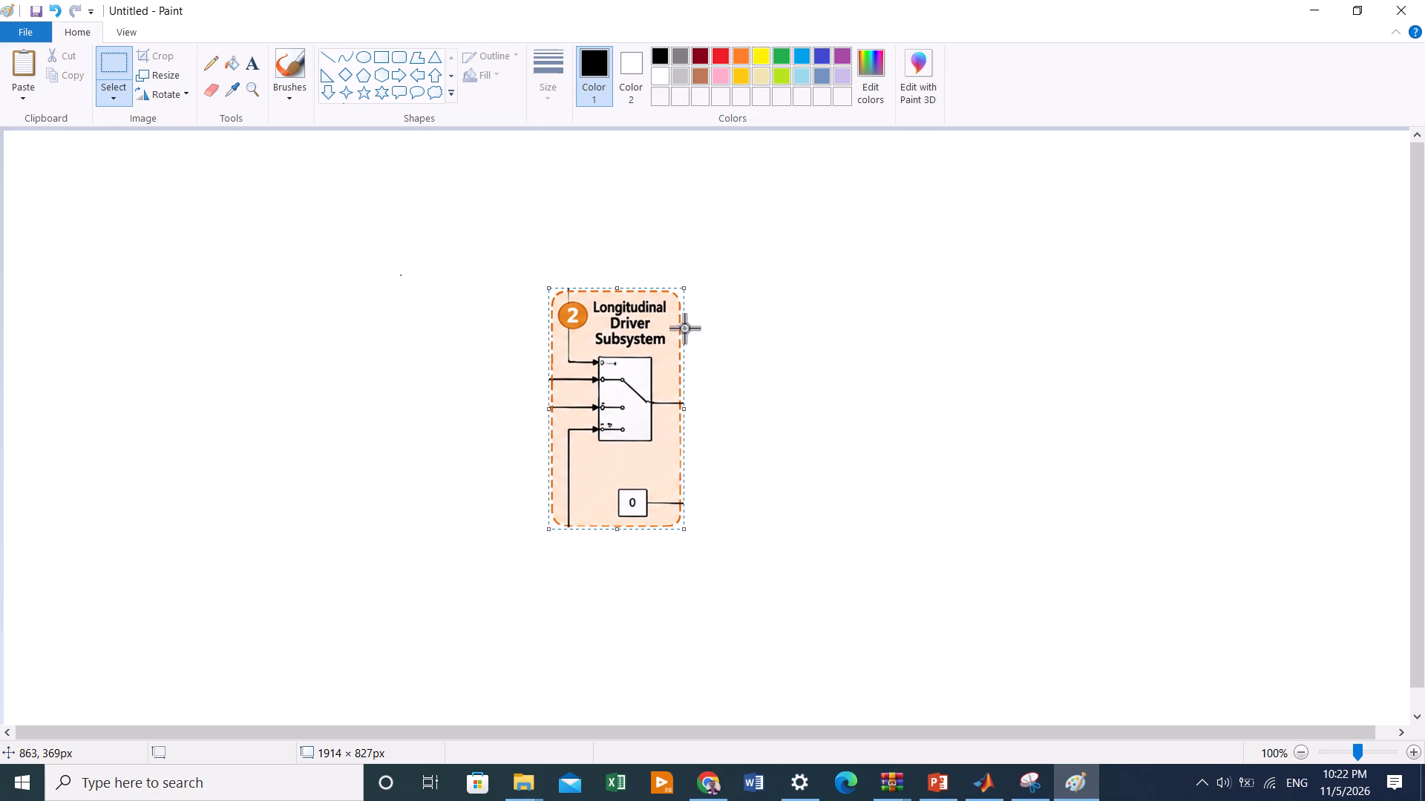
{"action": "left_click_drag", "start_coordinate": [681, 529], "coordinate": [691, 534]}
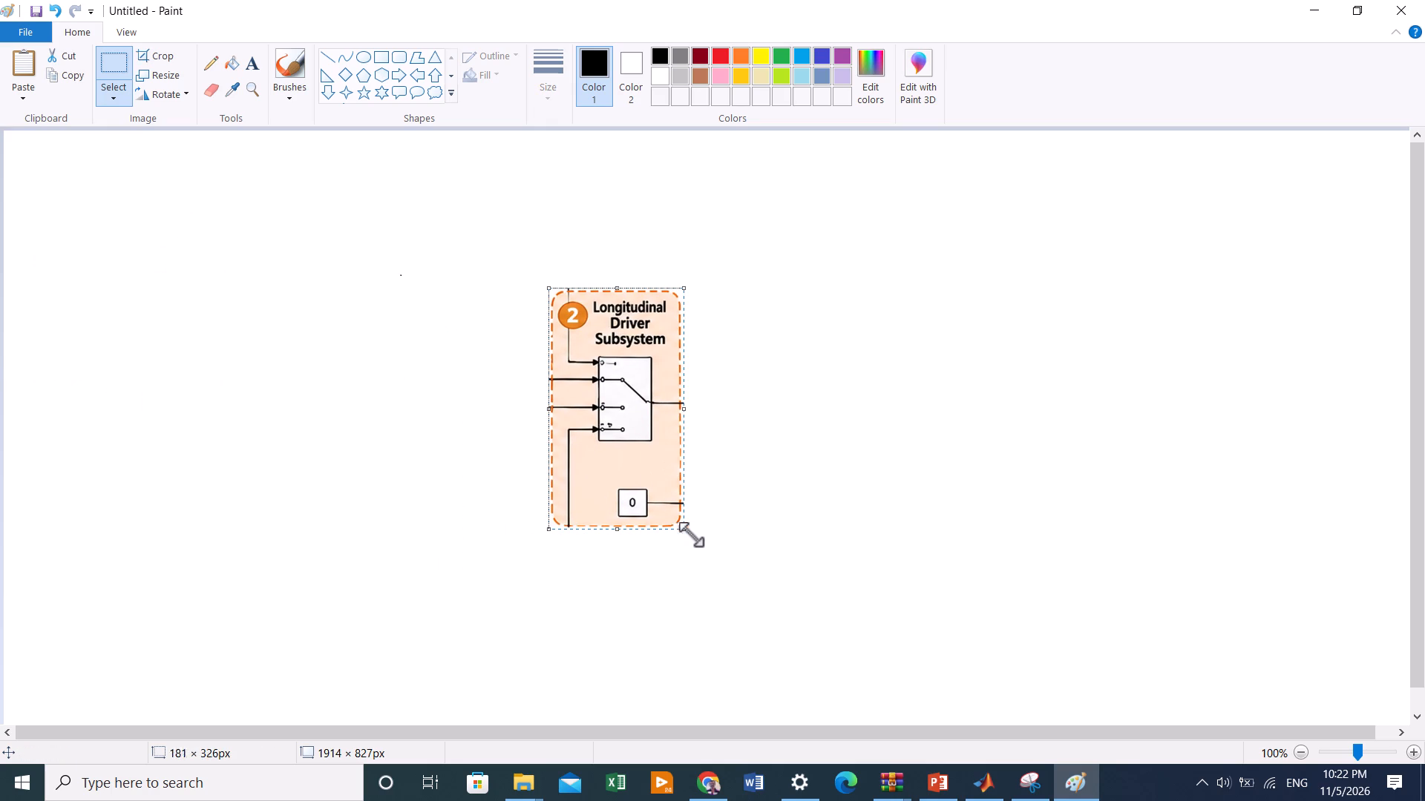
{"action": "left_click_drag", "start_coordinate": [691, 534], "coordinate": [689, 533]}
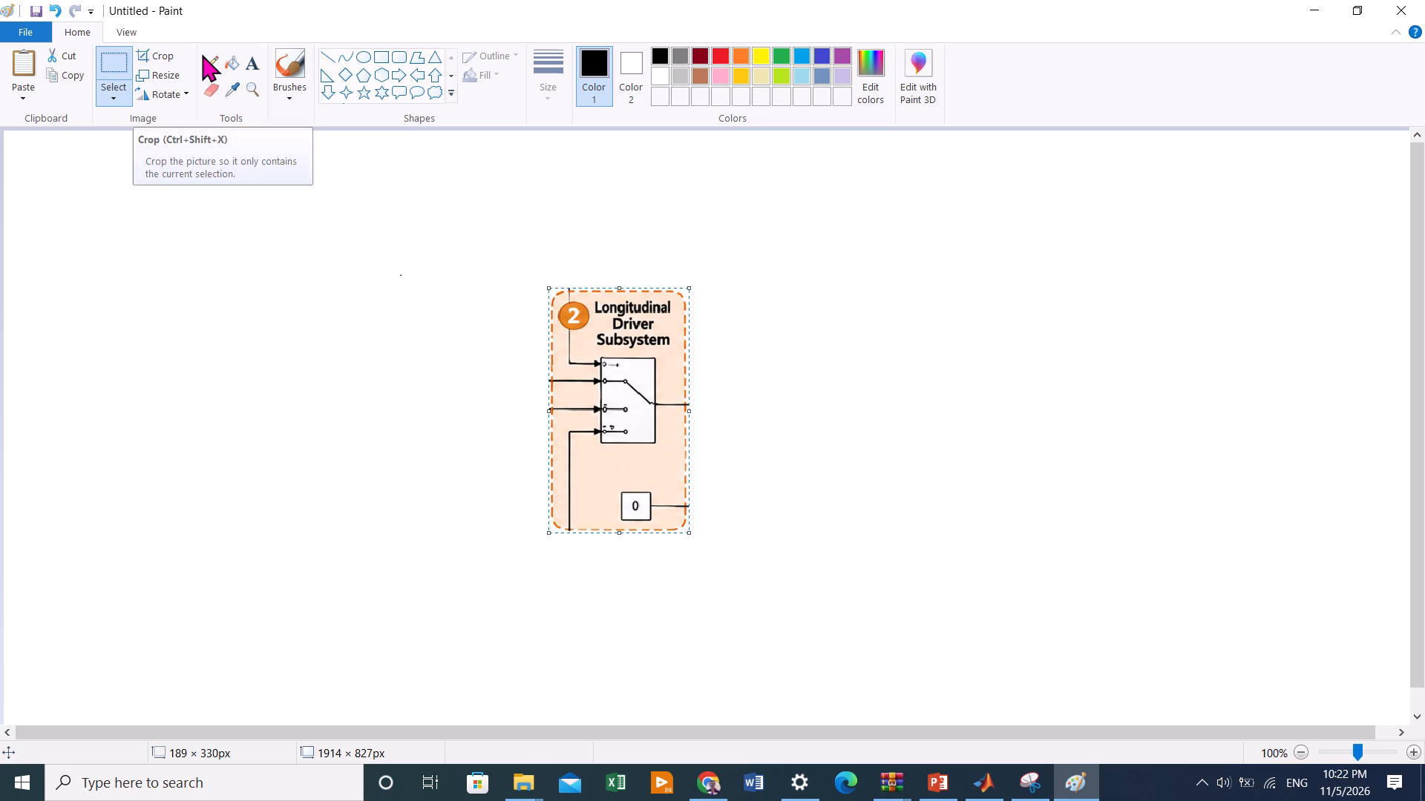
Erase the upper part of the word "Longitudinal" in the picture's label with the Eraser tool.
{"action": "left_click", "coordinate": [214, 83]}
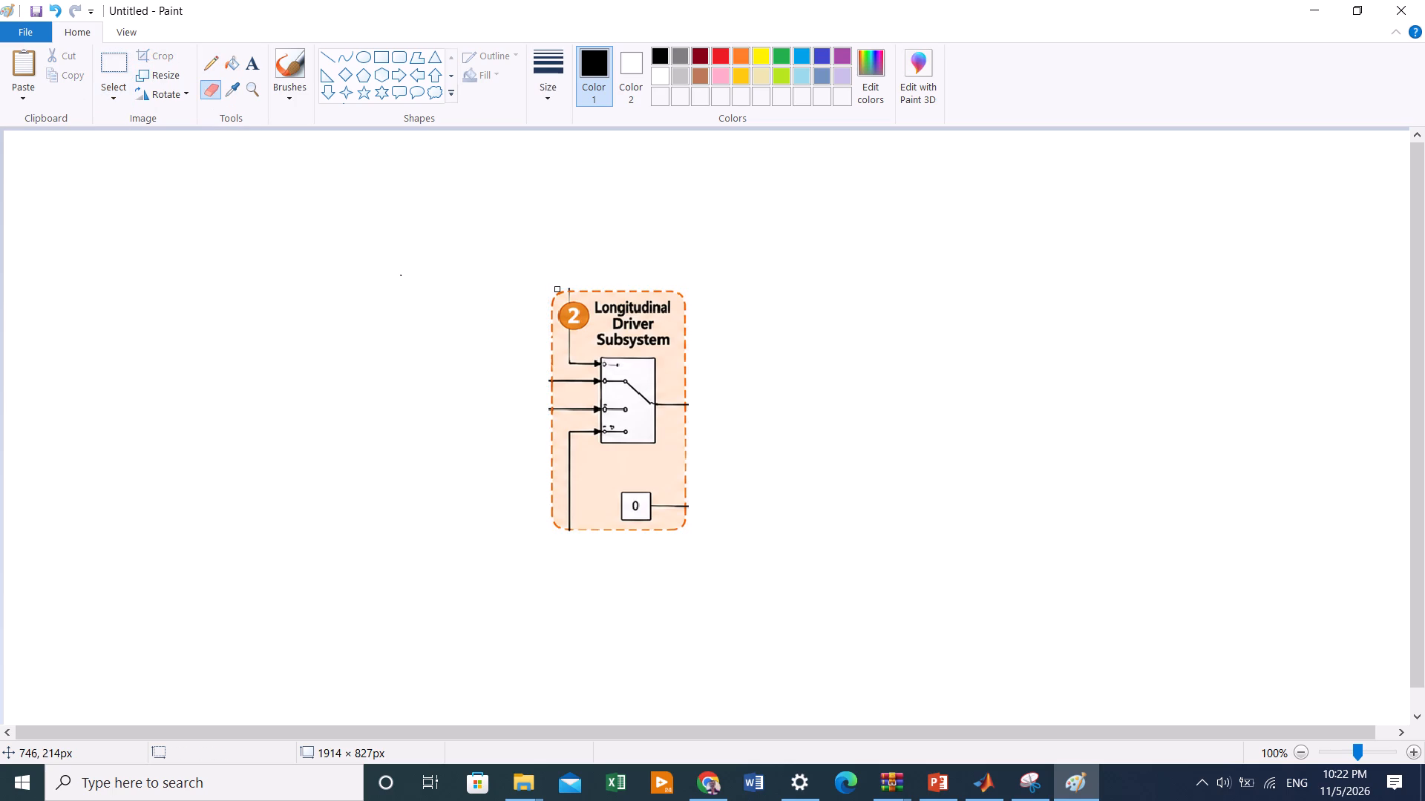
{"action": "left_click_drag", "start_coordinate": [596, 298], "coordinate": [597, 303]}
{"action": "left_click_drag", "start_coordinate": [597, 303], "coordinate": [602, 301]}
{"action": "left_click_drag", "start_coordinate": [602, 301], "coordinate": [638, 301]}
{"action": "left_click_drag", "start_coordinate": [638, 301], "coordinate": [672, 309]}
{"action": "left_click_drag", "start_coordinate": [672, 309], "coordinate": [626, 308]}
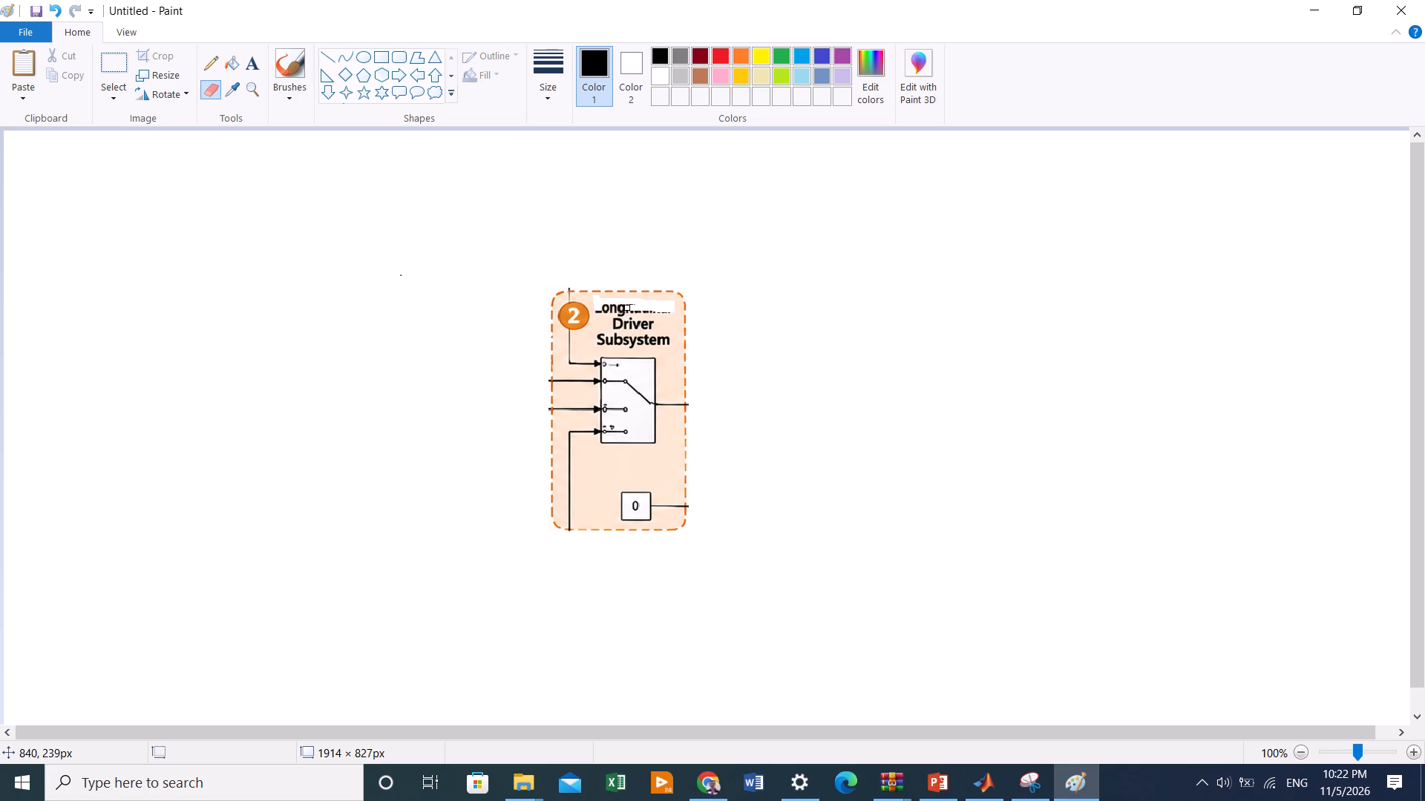
{"action": "left_click_drag", "start_coordinate": [626, 308], "coordinate": [606, 306]}
Enlarge the eraser and erase the rest of the "Longitudinal Driver Subsystem" label from the picture.
{"action": "key", "text": "ctrl+plus"}
{"action": "key", "text": "ctrl+plus"}
{"action": "key", "text": "ctrl+plus"}
{"action": "key", "text": "ctrl+plus"}
{"action": "key", "text": "ctrl+plus"}
{"action": "key", "text": "ctrl+plus"}
{"action": "key", "text": "ctrl+plus"}
{"action": "key", "text": "ctrl+plus"}
{"action": "key", "text": "ctrl+plus"}
{"action": "key", "text": "ctrl+plus"}
{"action": "key", "text": "ctrl+plus"}
{"action": "key", "text": "ctrl+plus"}
{"action": "key", "text": "ctrl+plus"}
{"action": "key", "text": "ctrl+plus"}
{"action": "key", "text": "ctrl+plus"}
{"action": "key", "text": "ctrl+plus"}
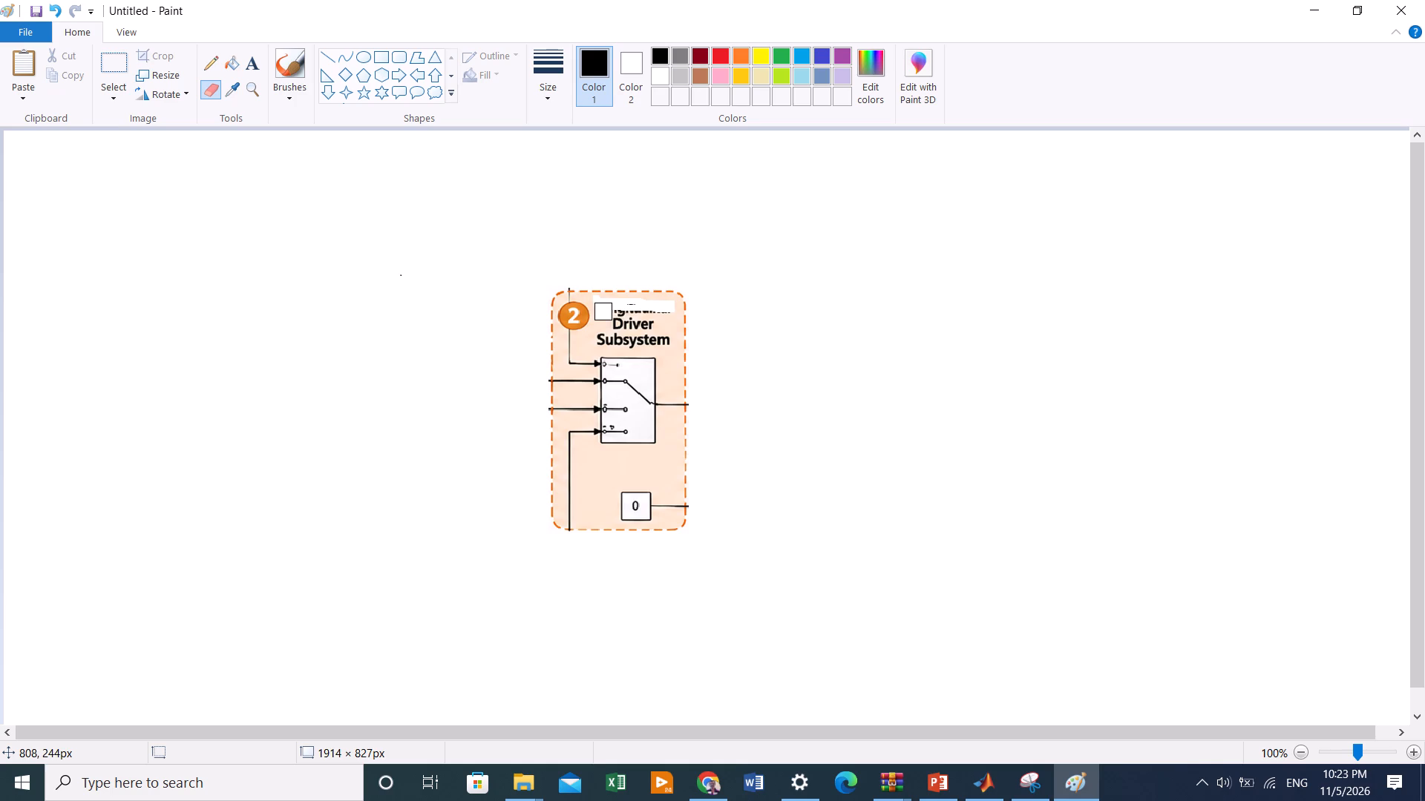
{"action": "left_click", "coordinate": [604, 311]}
{"action": "left_click_drag", "start_coordinate": [604, 311], "coordinate": [604, 326]}
{"action": "left_click_drag", "start_coordinate": [604, 326], "coordinate": [606, 337]}
{"action": "left_click_drag", "start_coordinate": [606, 337], "coordinate": [617, 339]}
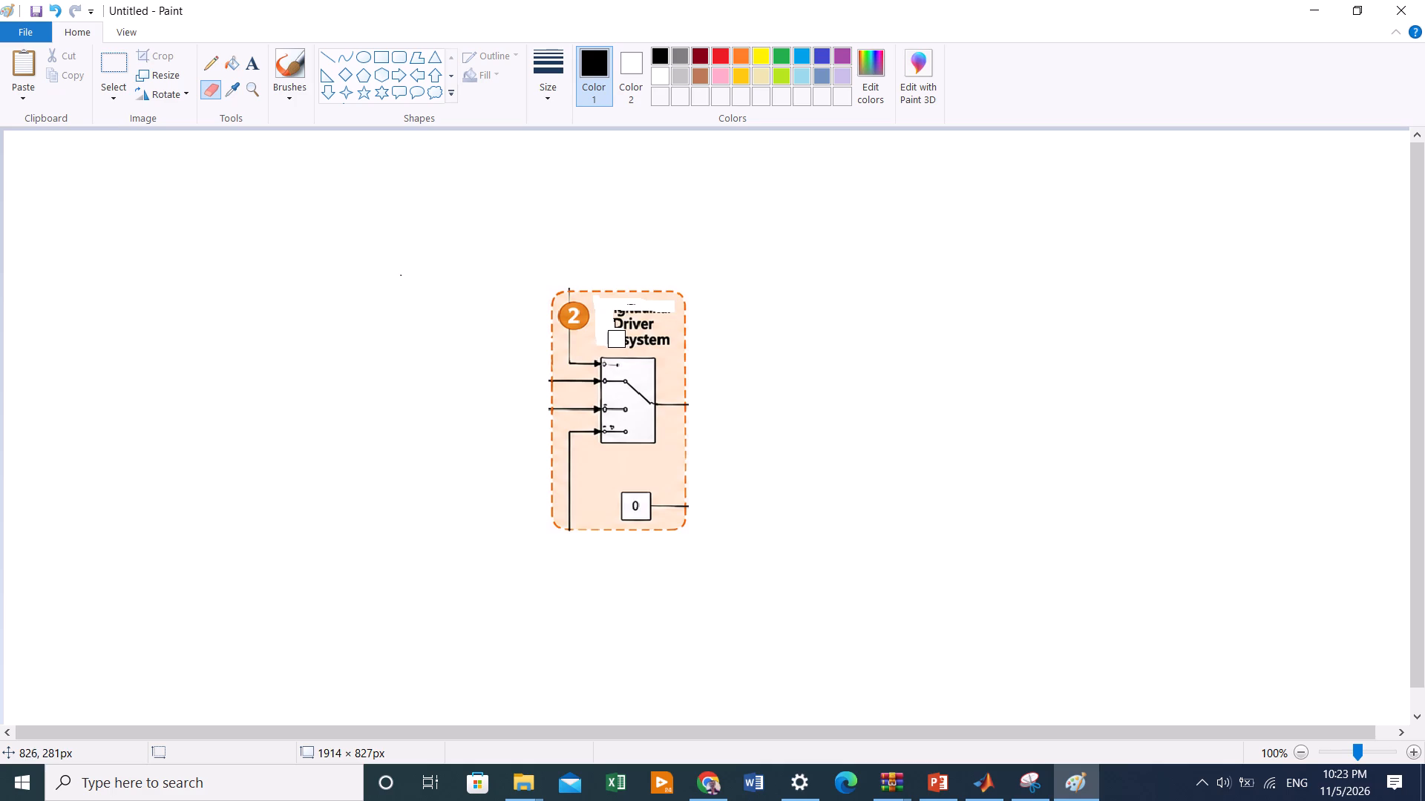
{"action": "left_click_drag", "start_coordinate": [617, 339], "coordinate": [648, 339]}
{"action": "left_click_drag", "start_coordinate": [648, 339], "coordinate": [662, 328]}
{"action": "left_click_drag", "start_coordinate": [662, 328], "coordinate": [660, 317]}
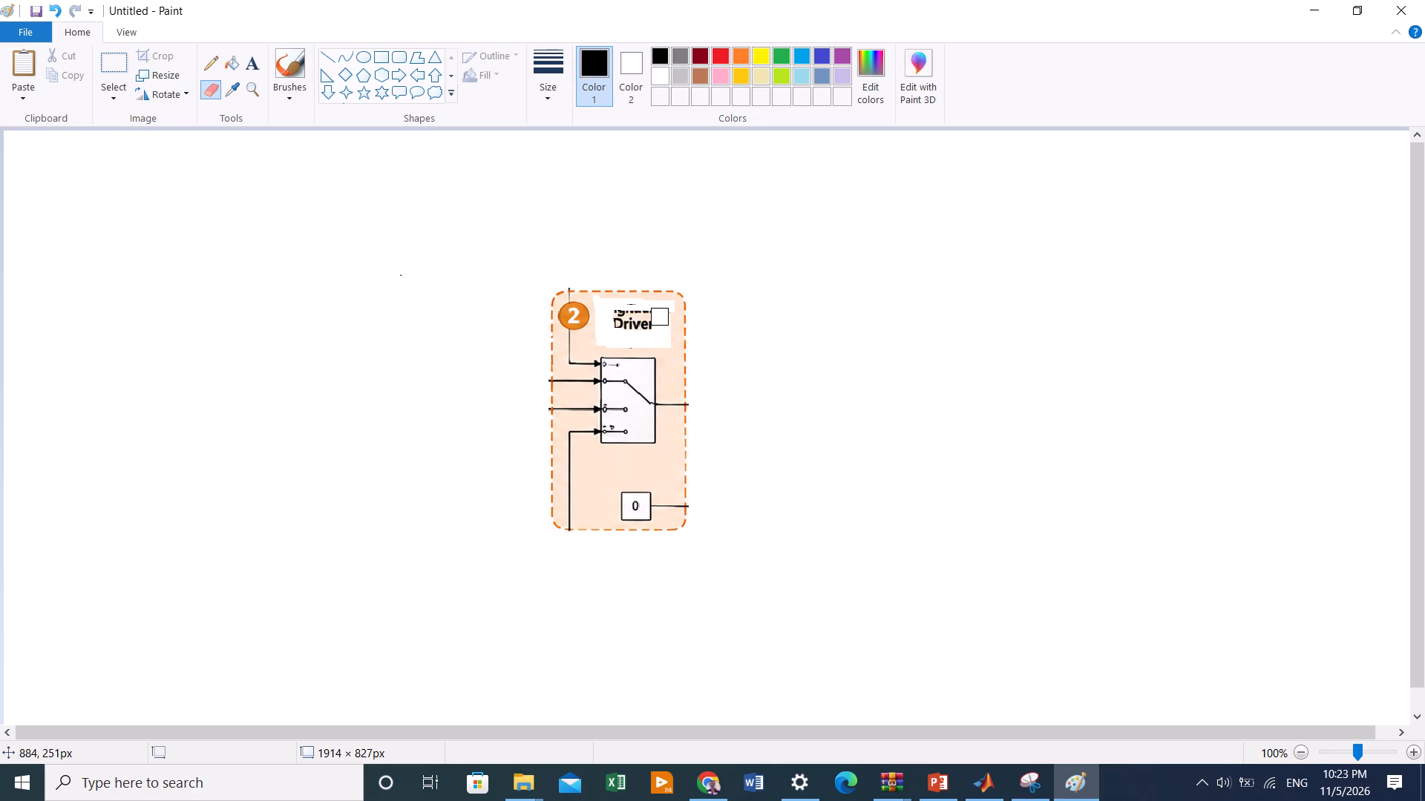
{"action": "left_click_drag", "start_coordinate": [660, 317], "coordinate": [662, 317]}
{"action": "left_click_drag", "start_coordinate": [662, 317], "coordinate": [620, 316]}
{"action": "left_click_drag", "start_coordinate": [620, 316], "coordinate": [646, 324]}
{"action": "key", "text": "Escape"}
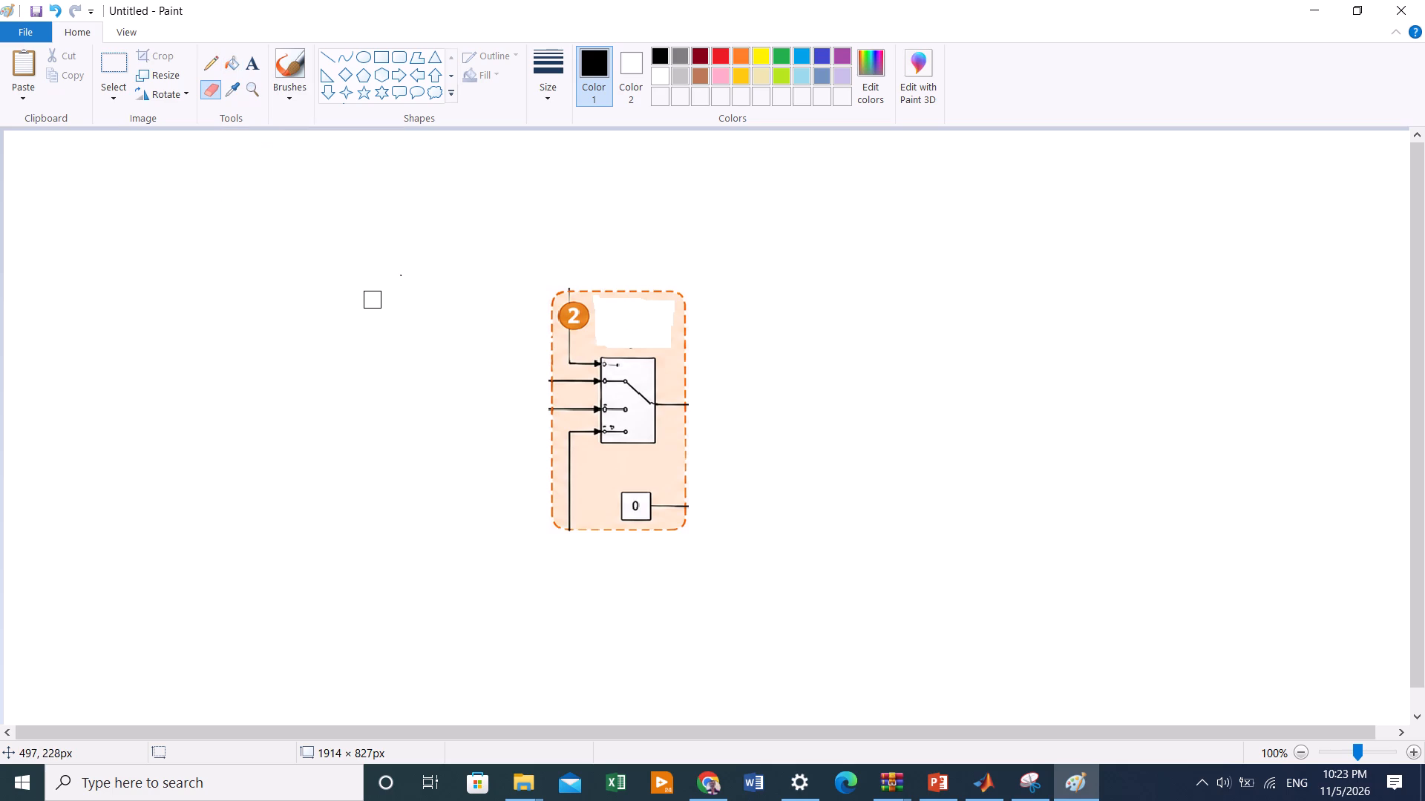
Select the whole edited picture, an area of about 192 × 331 px, and cut it from the canvas.
{"action": "left_click", "coordinate": [131, 59]}
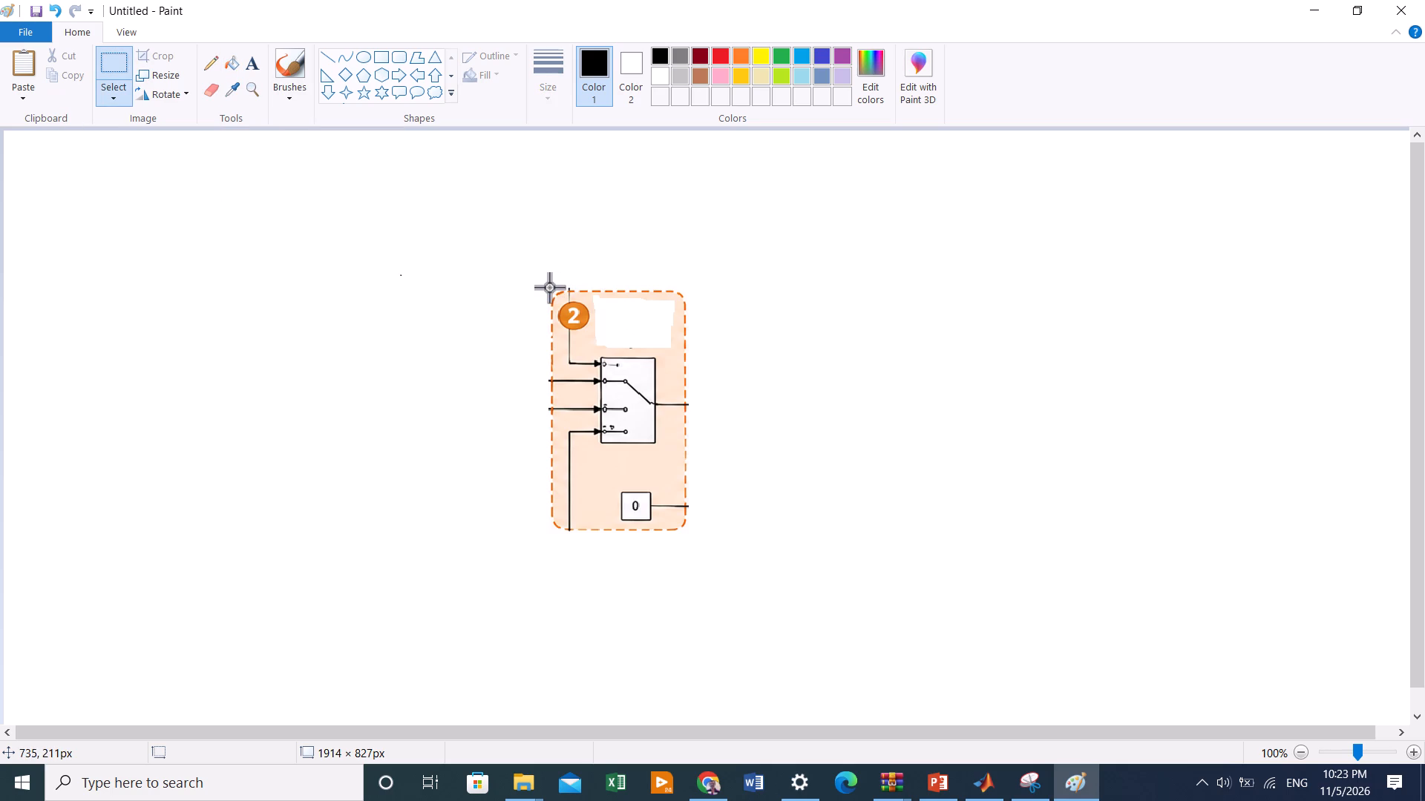
{"action": "left_click_drag", "start_coordinate": [548, 286], "coordinate": [692, 396]}
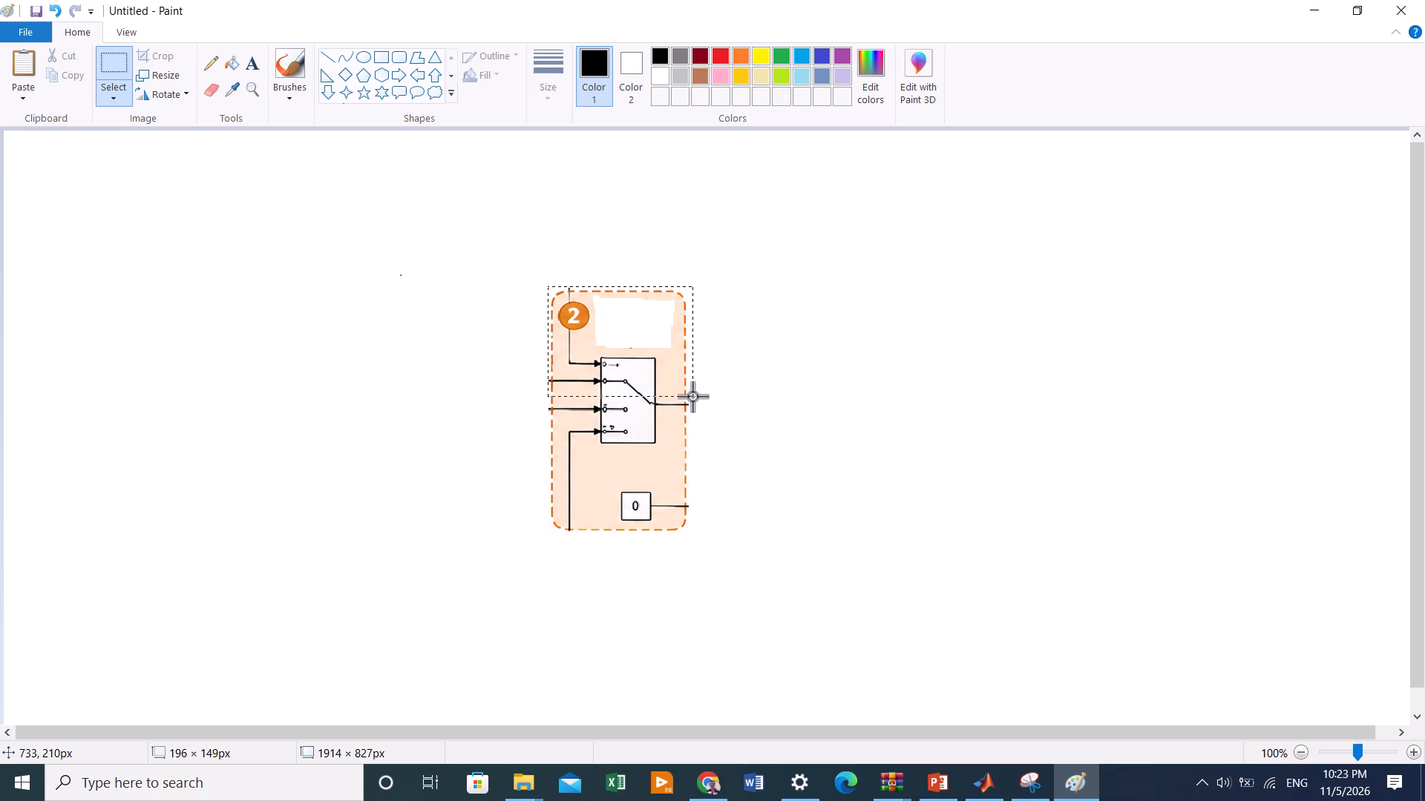
{"action": "left_click_drag", "start_coordinate": [692, 396], "coordinate": [690, 526]}
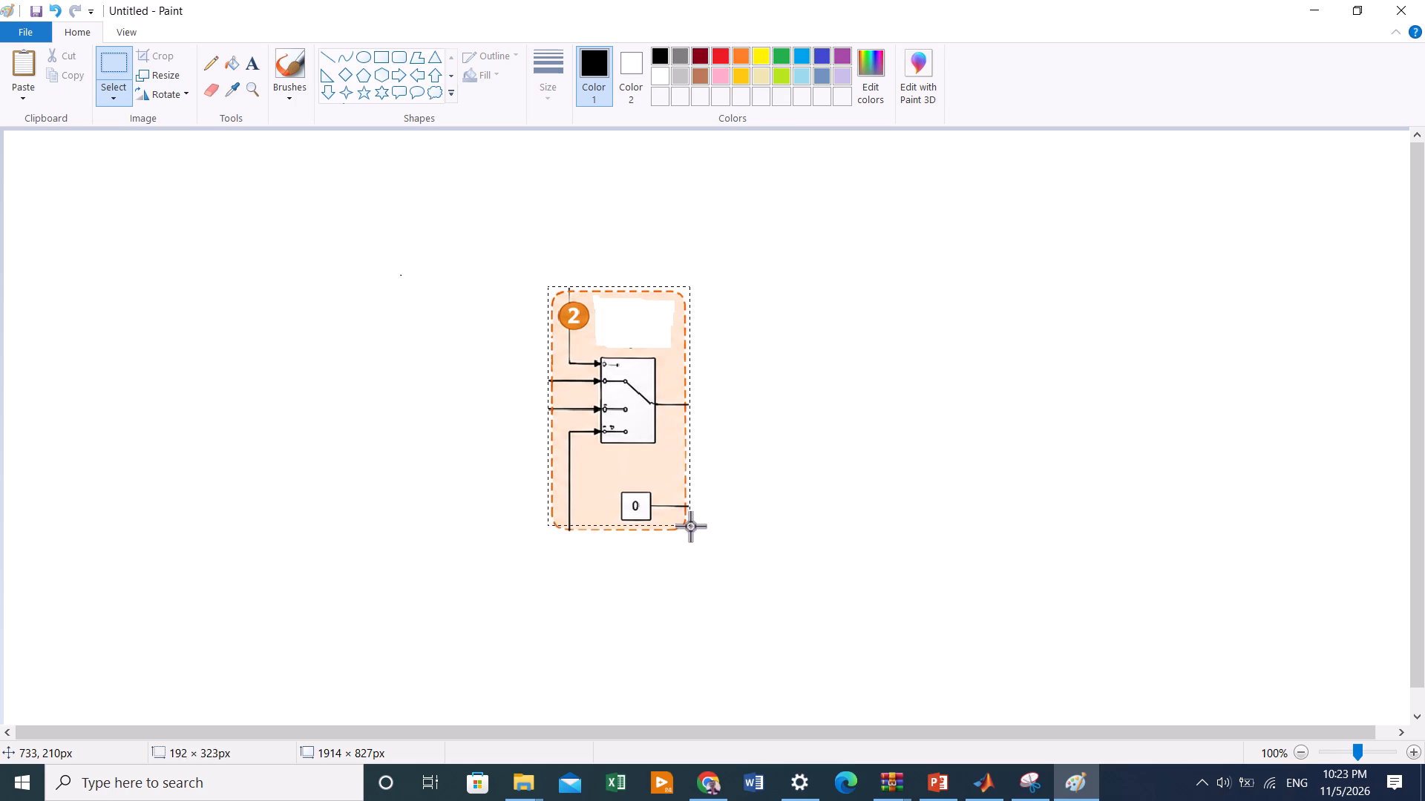
{"action": "left_click_drag", "start_coordinate": [690, 526], "coordinate": [690, 532]}
{"action": "left_click_drag", "start_coordinate": [690, 532], "coordinate": [690, 531]}
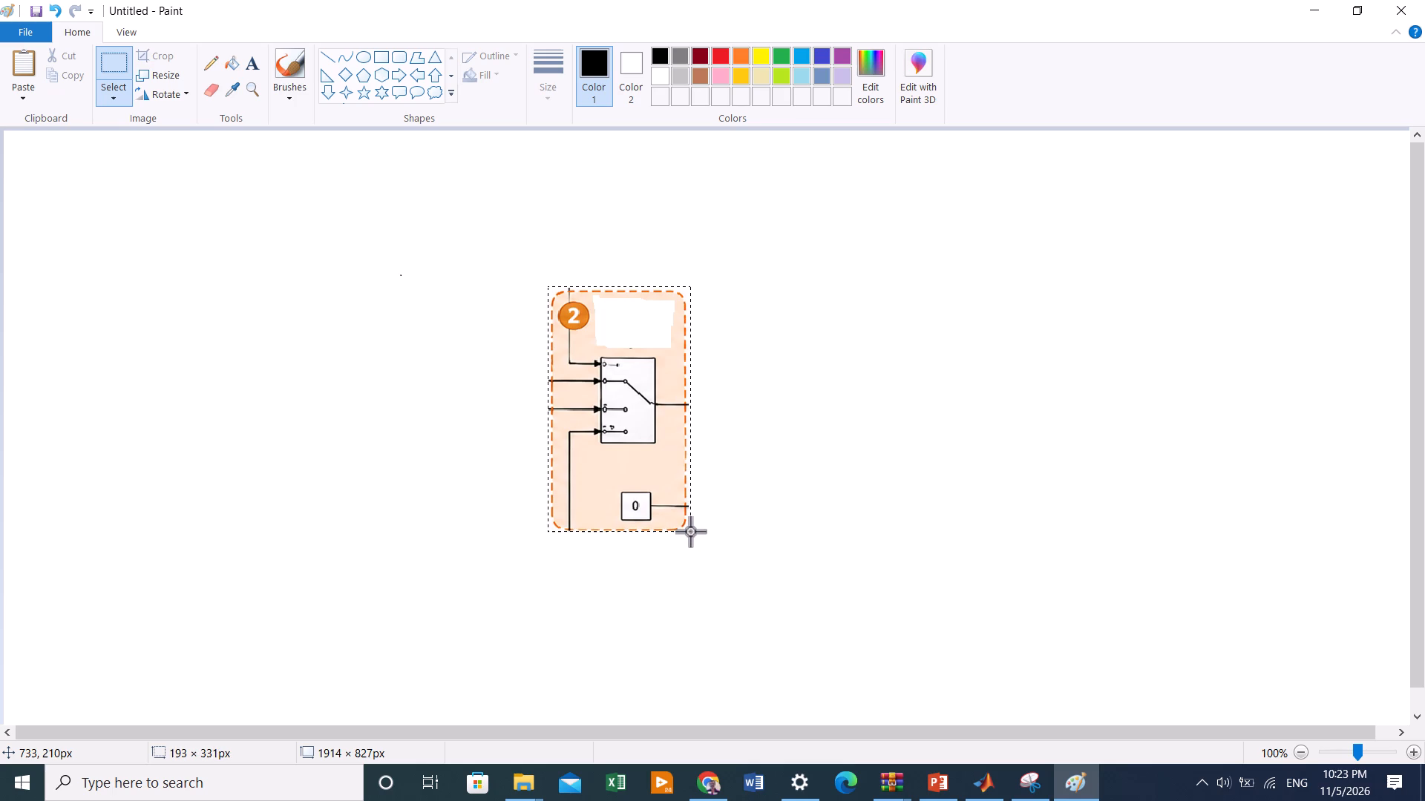
{"action": "left_click_drag", "start_coordinate": [690, 531], "coordinate": [689, 531]}
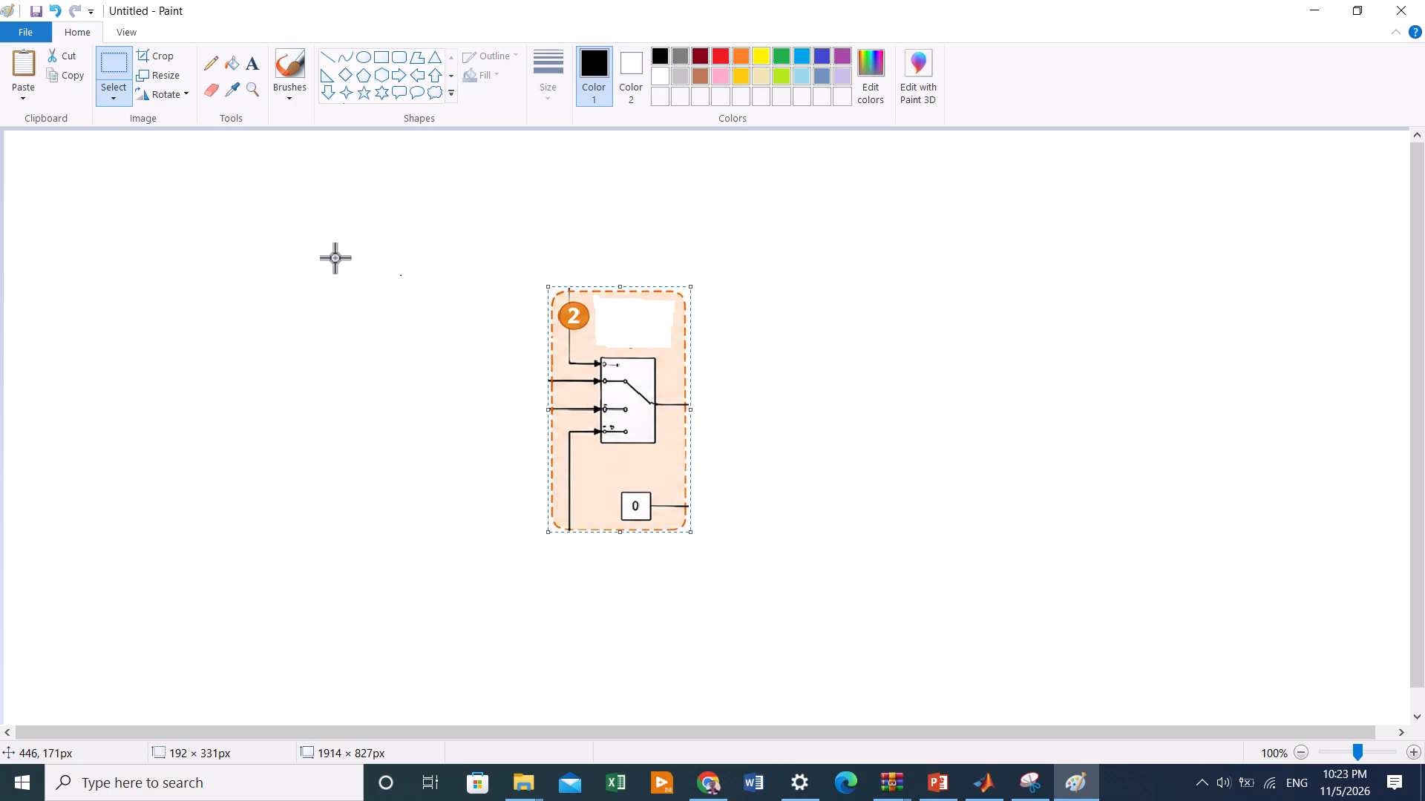
{"action": "left_click", "coordinate": [69, 50]}
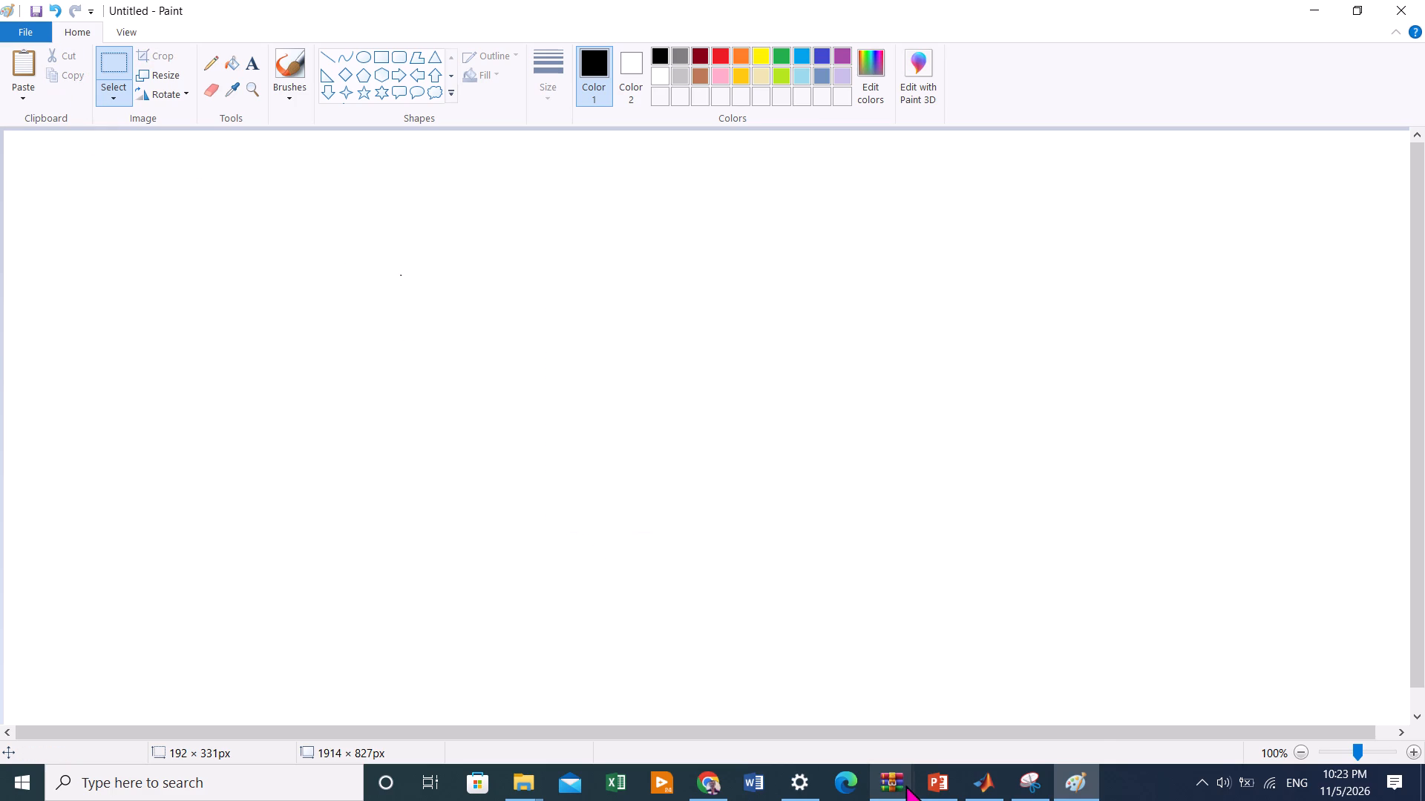
Switch to PowerPoint and replace the Longitudinal Driver Subsystem picture with the edited one, placed beside the text boxes below the slide's subtitle.
{"action": "left_click", "coordinate": [928, 785]}
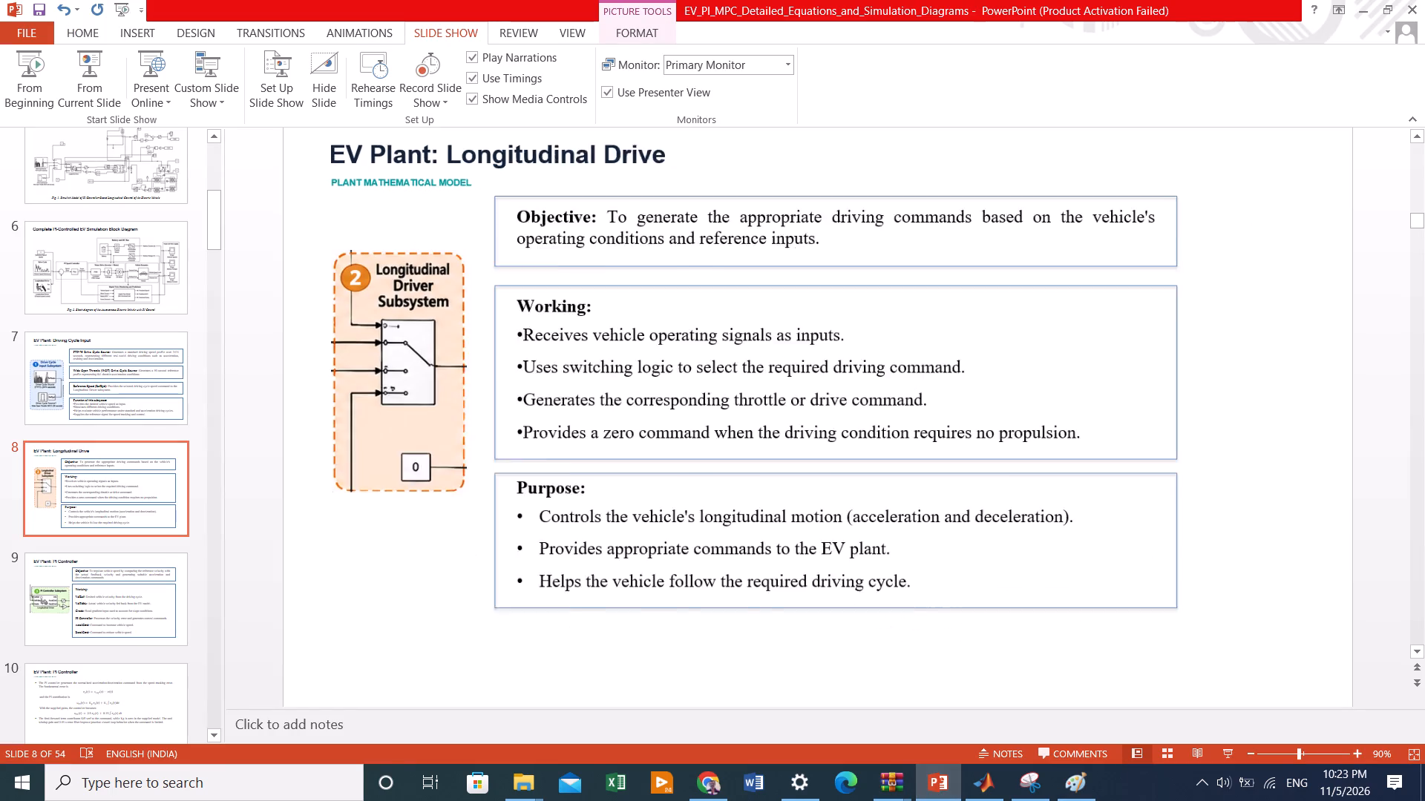
{"action": "left_click", "coordinate": [416, 458]}
{"action": "key", "text": "Delete"}
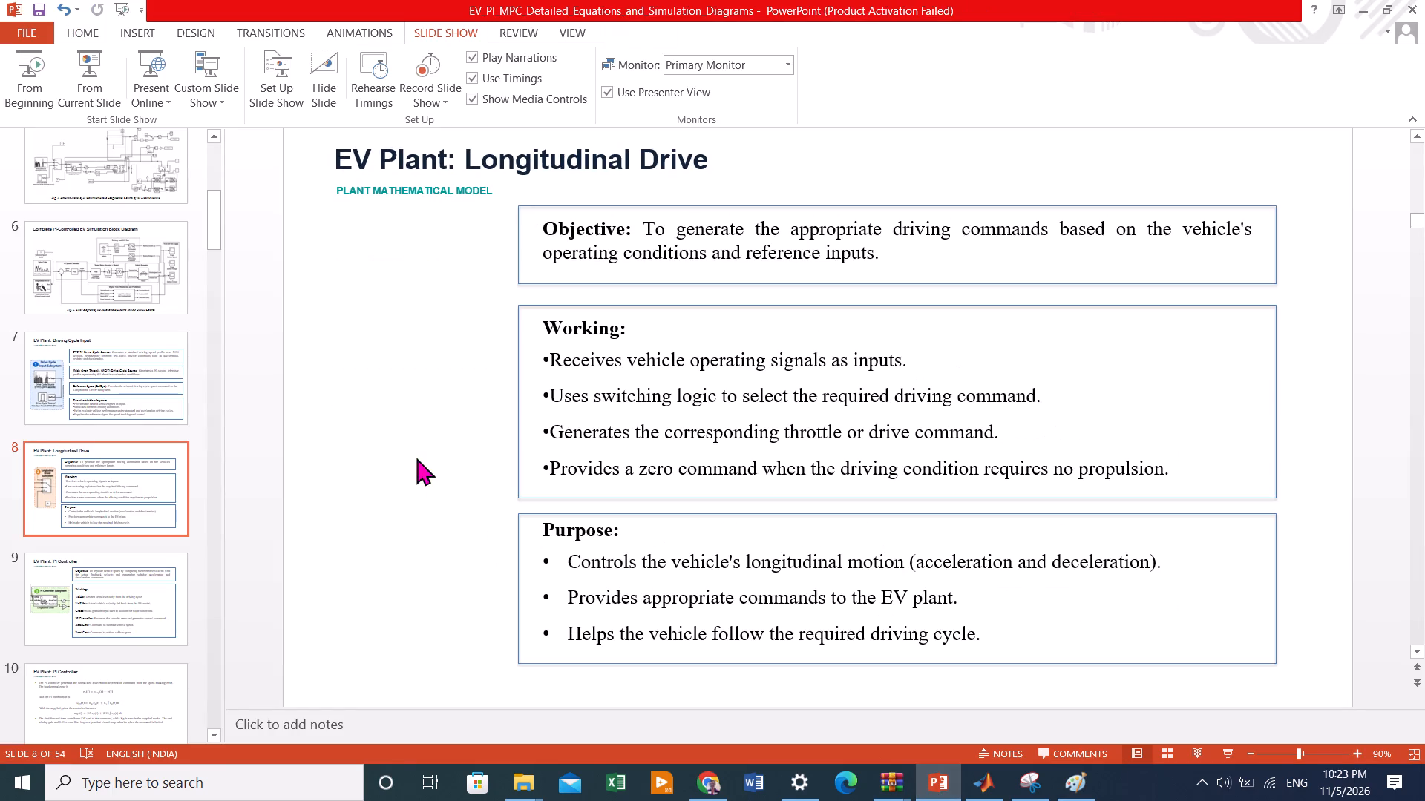
{"action": "left_click", "coordinate": [376, 406]}
{"action": "key", "text": "ctrl+v"}
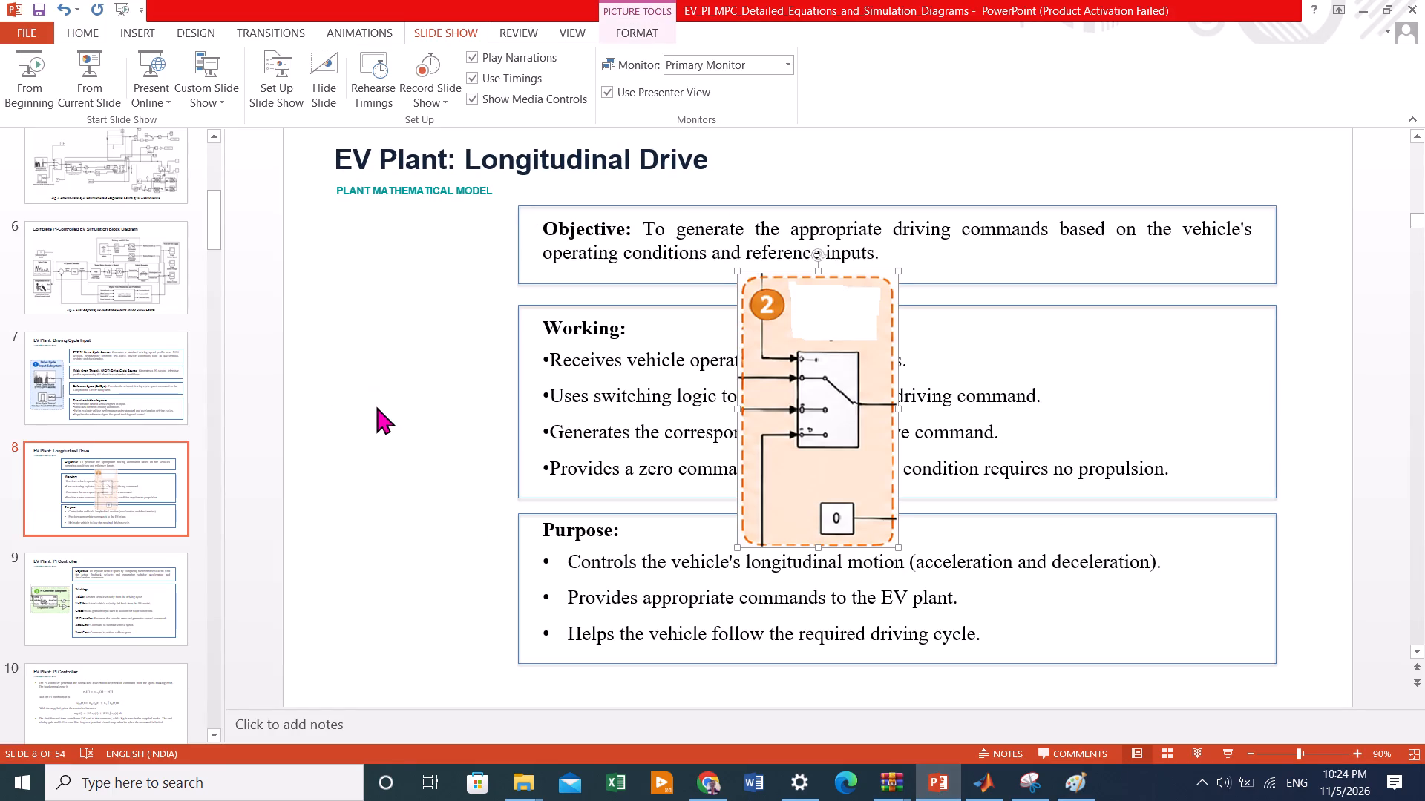
{"action": "left_click_drag", "start_coordinate": [853, 344], "coordinate": [488, 351]}
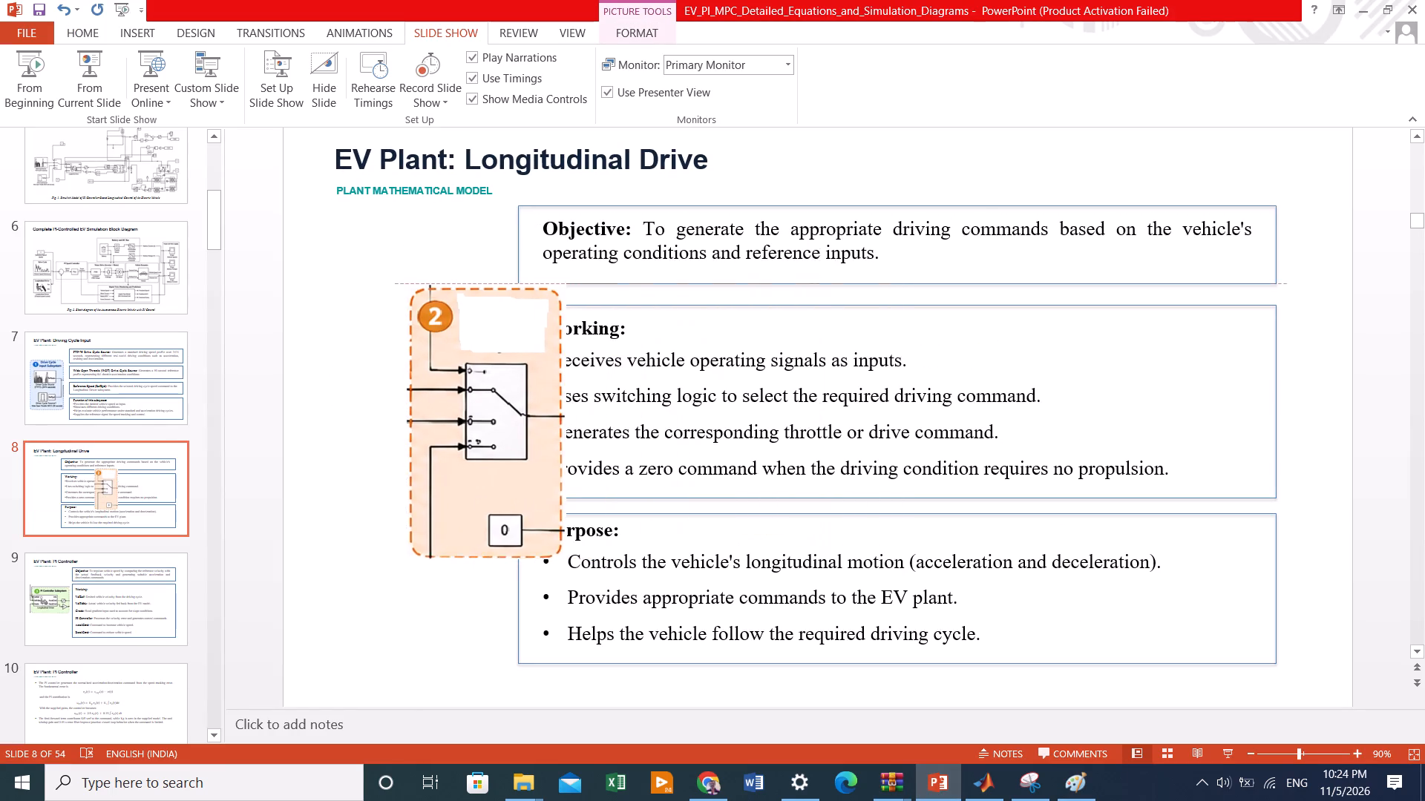
{"action": "left_click_drag", "start_coordinate": [488, 351], "coordinate": [448, 329]}
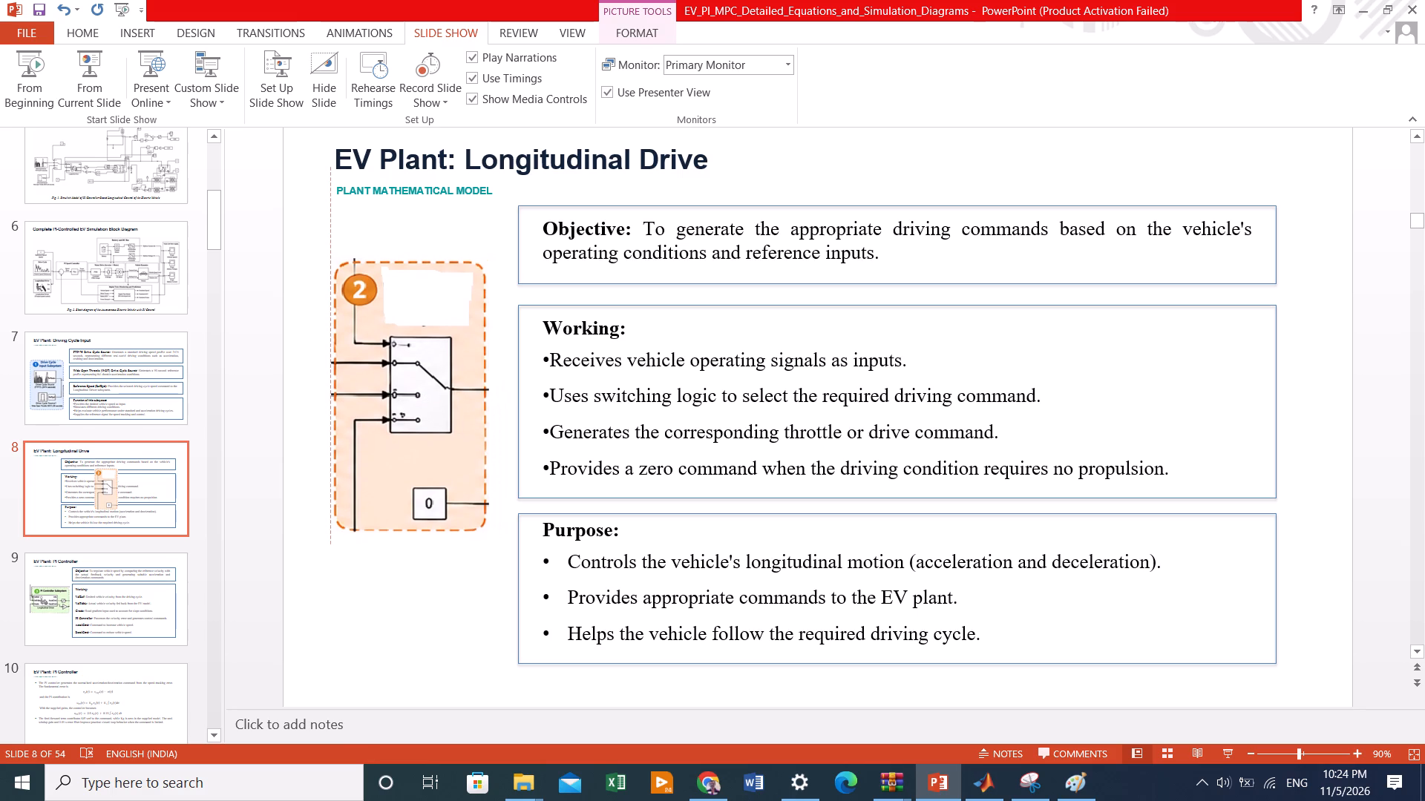
{"action": "left_click_drag", "start_coordinate": [448, 329], "coordinate": [448, 335]}
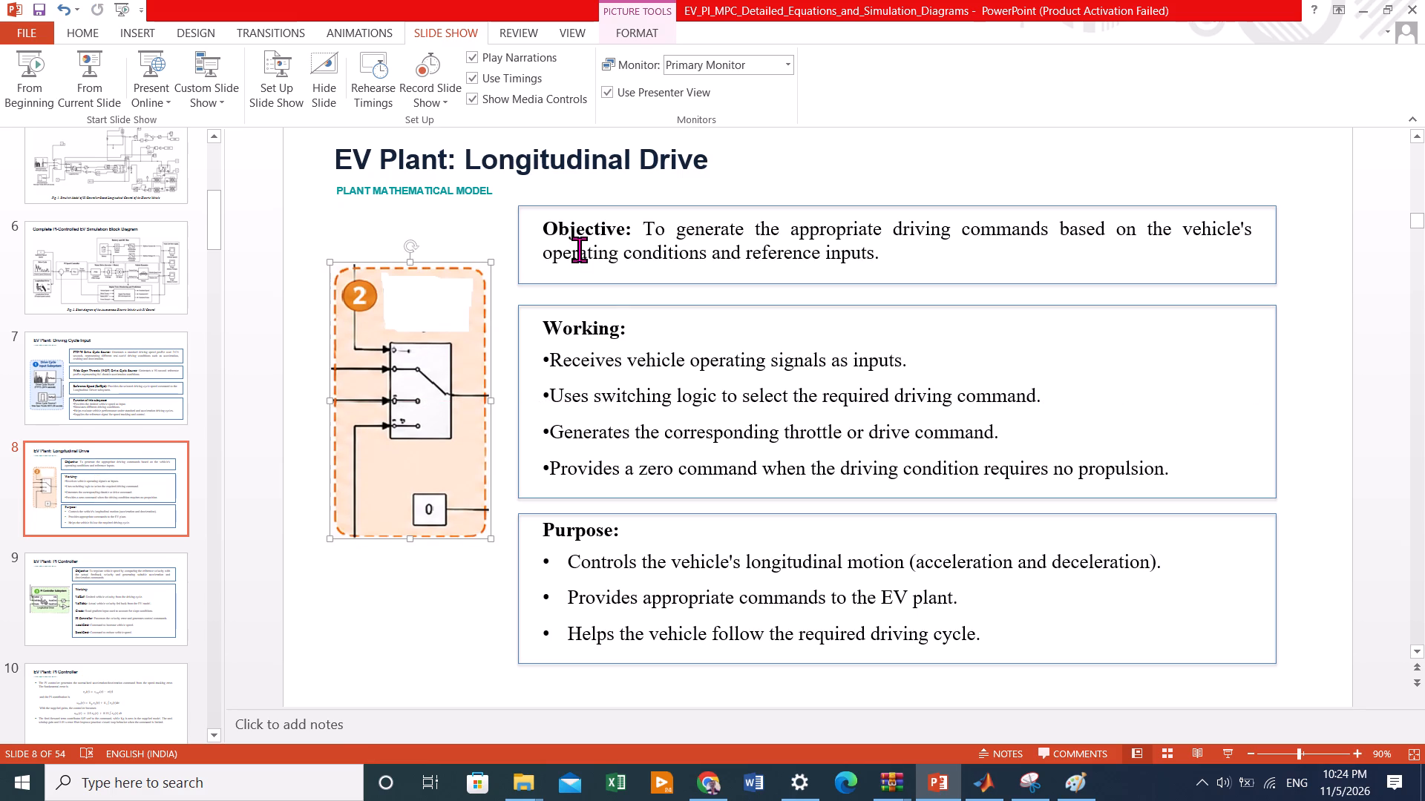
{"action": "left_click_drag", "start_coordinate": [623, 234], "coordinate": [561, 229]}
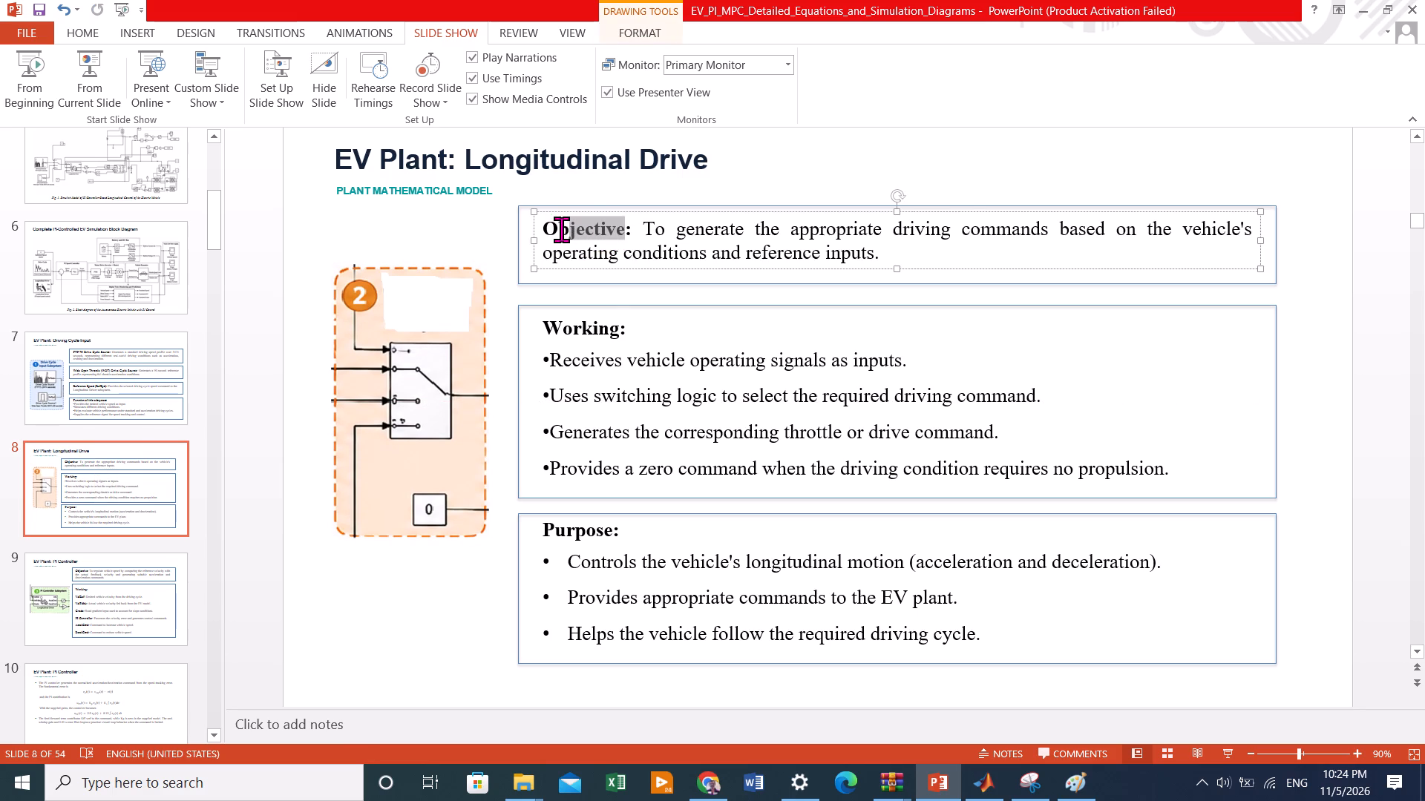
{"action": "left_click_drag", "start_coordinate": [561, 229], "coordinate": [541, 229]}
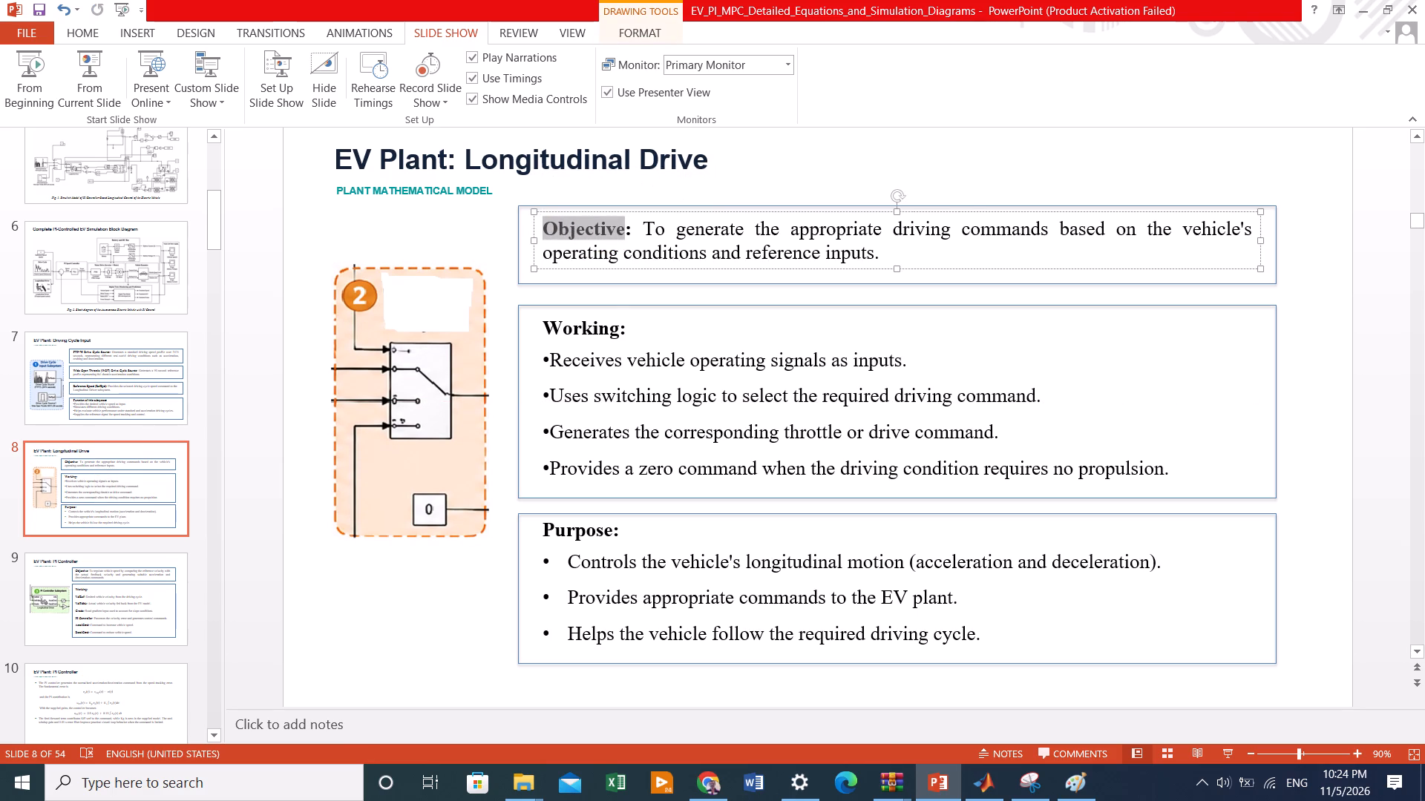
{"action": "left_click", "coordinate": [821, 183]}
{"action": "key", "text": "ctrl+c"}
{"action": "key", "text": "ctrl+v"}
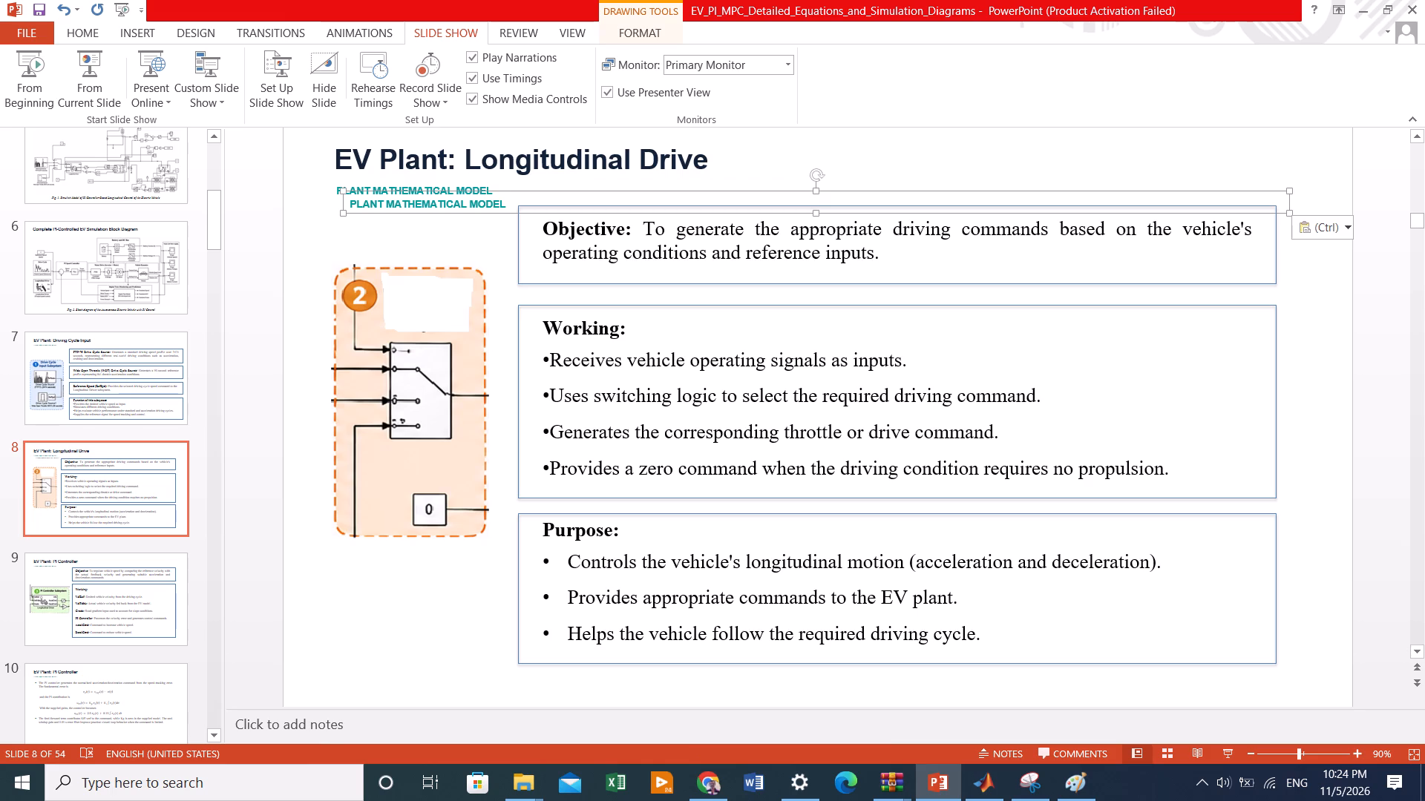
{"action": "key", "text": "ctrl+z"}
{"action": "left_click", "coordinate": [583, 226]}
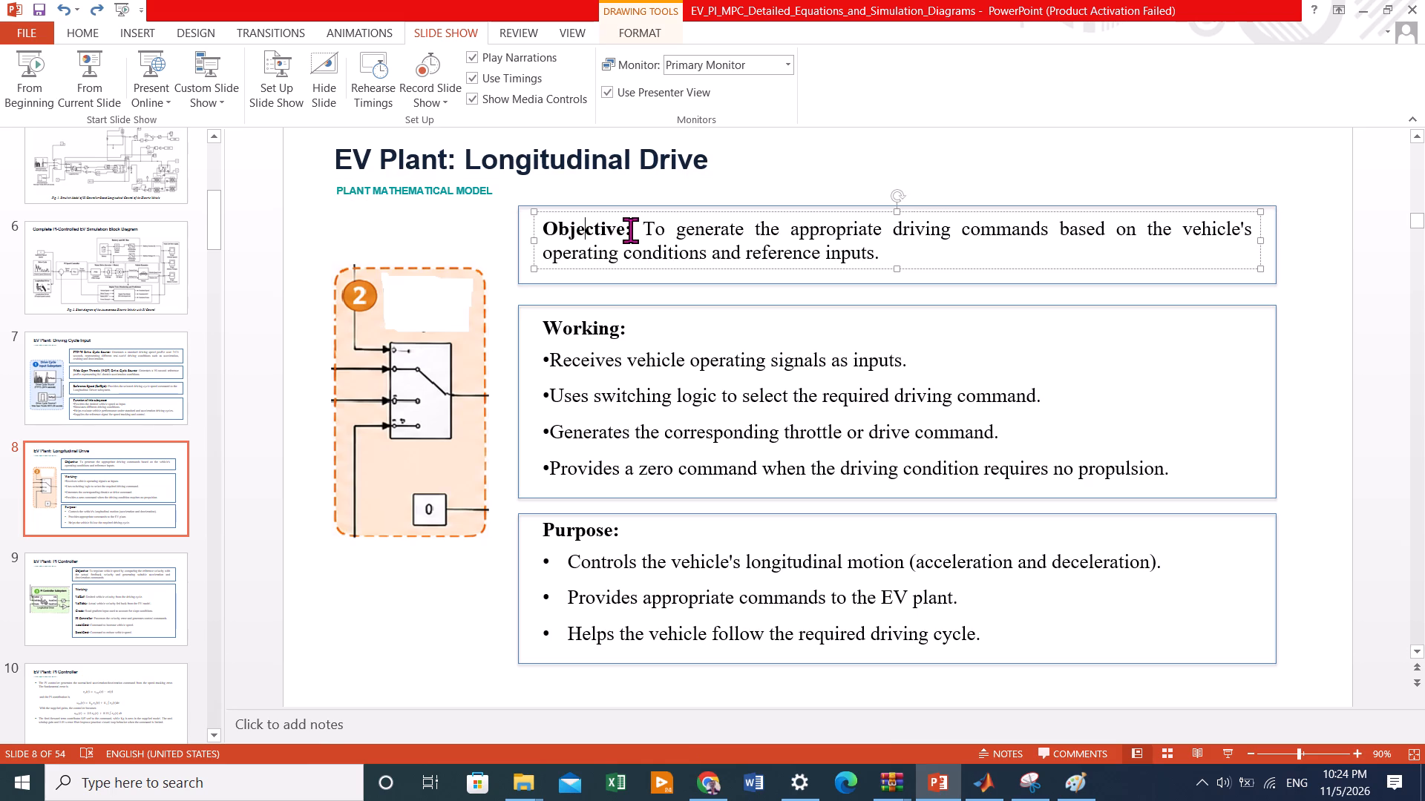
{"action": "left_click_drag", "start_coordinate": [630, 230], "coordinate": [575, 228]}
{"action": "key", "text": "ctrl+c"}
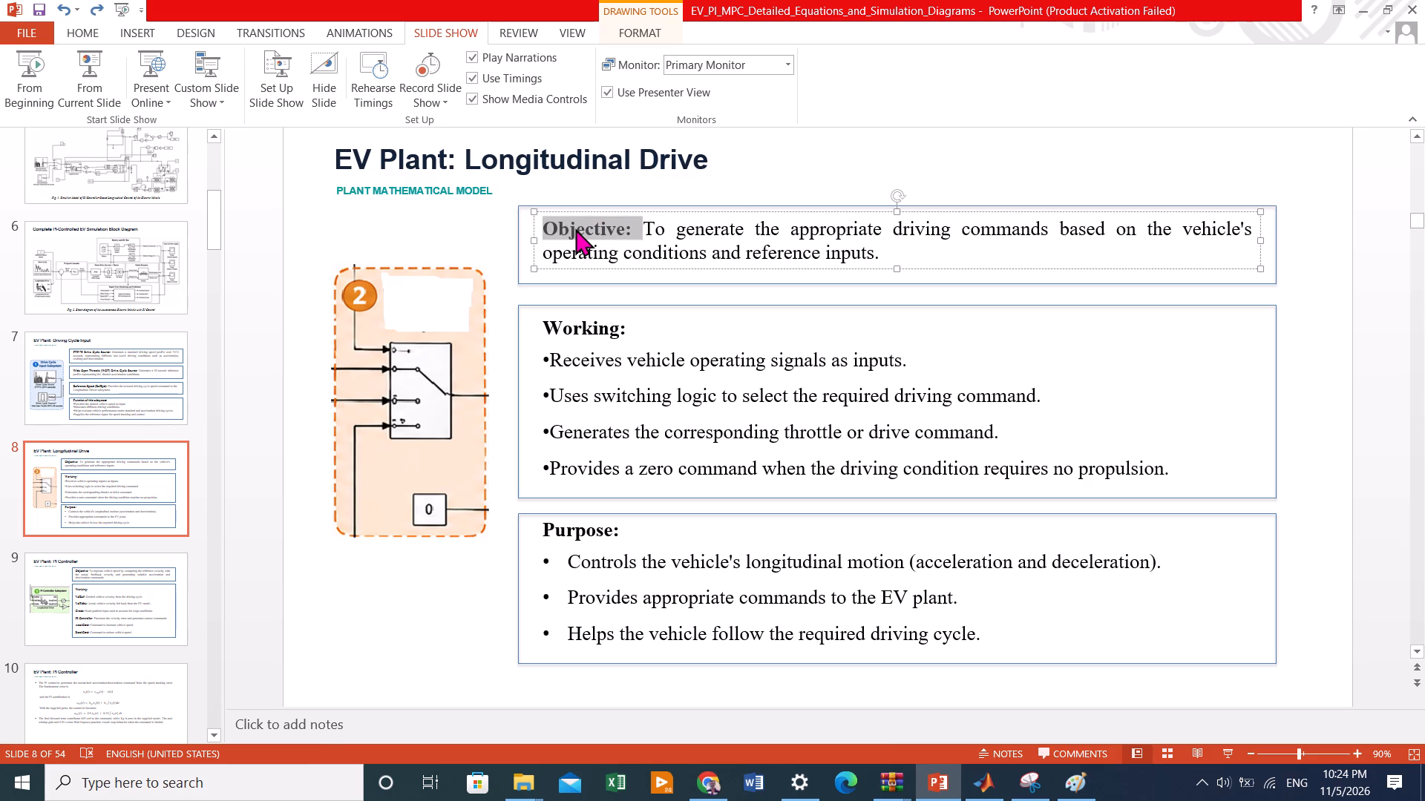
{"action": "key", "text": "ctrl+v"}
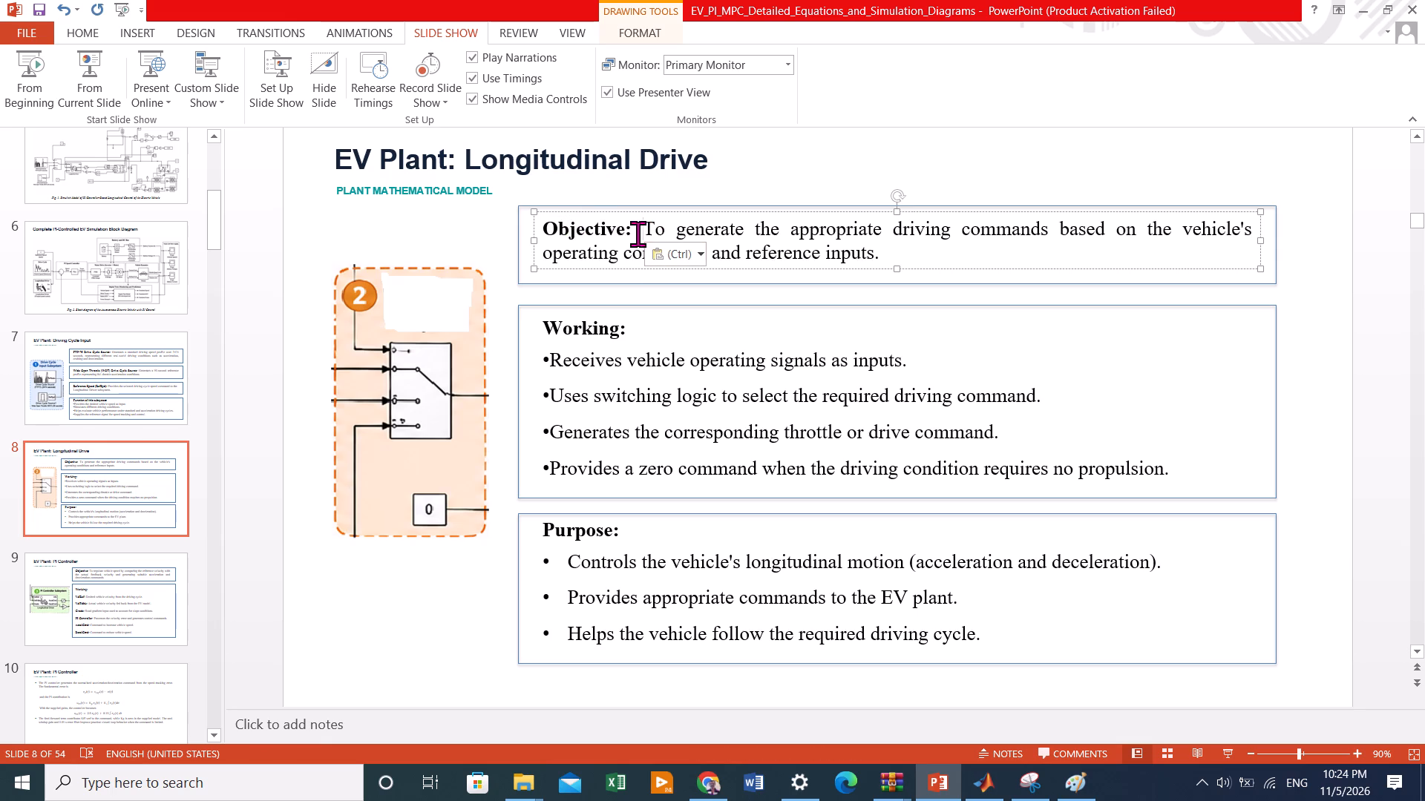
Copy the "Objective:" heading and paste it as a separate text box on the slide.
{"action": "left_click_drag", "start_coordinate": [635, 232], "coordinate": [579, 231]}
{"action": "key", "text": "ctrl+c"}
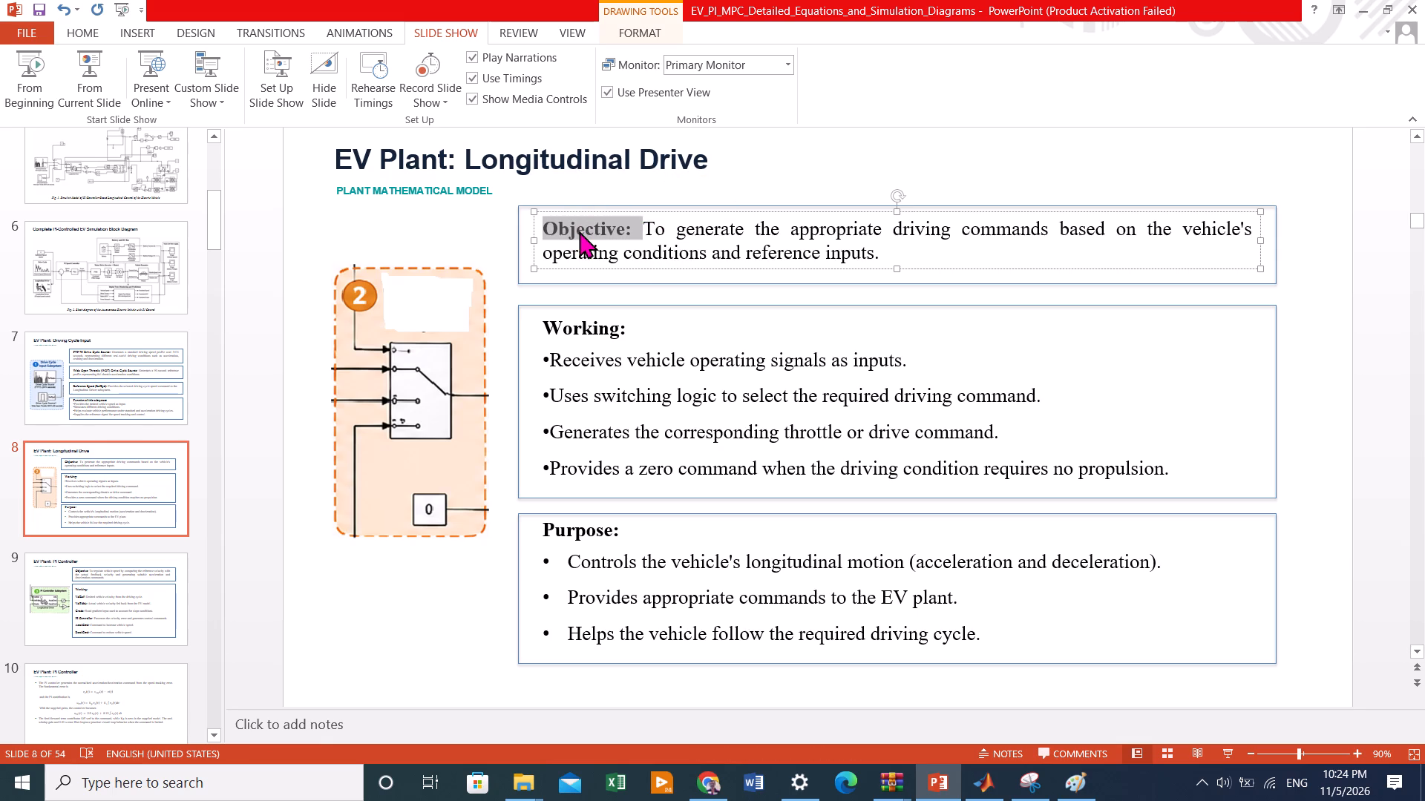
{"action": "left_click", "coordinate": [441, 306]}
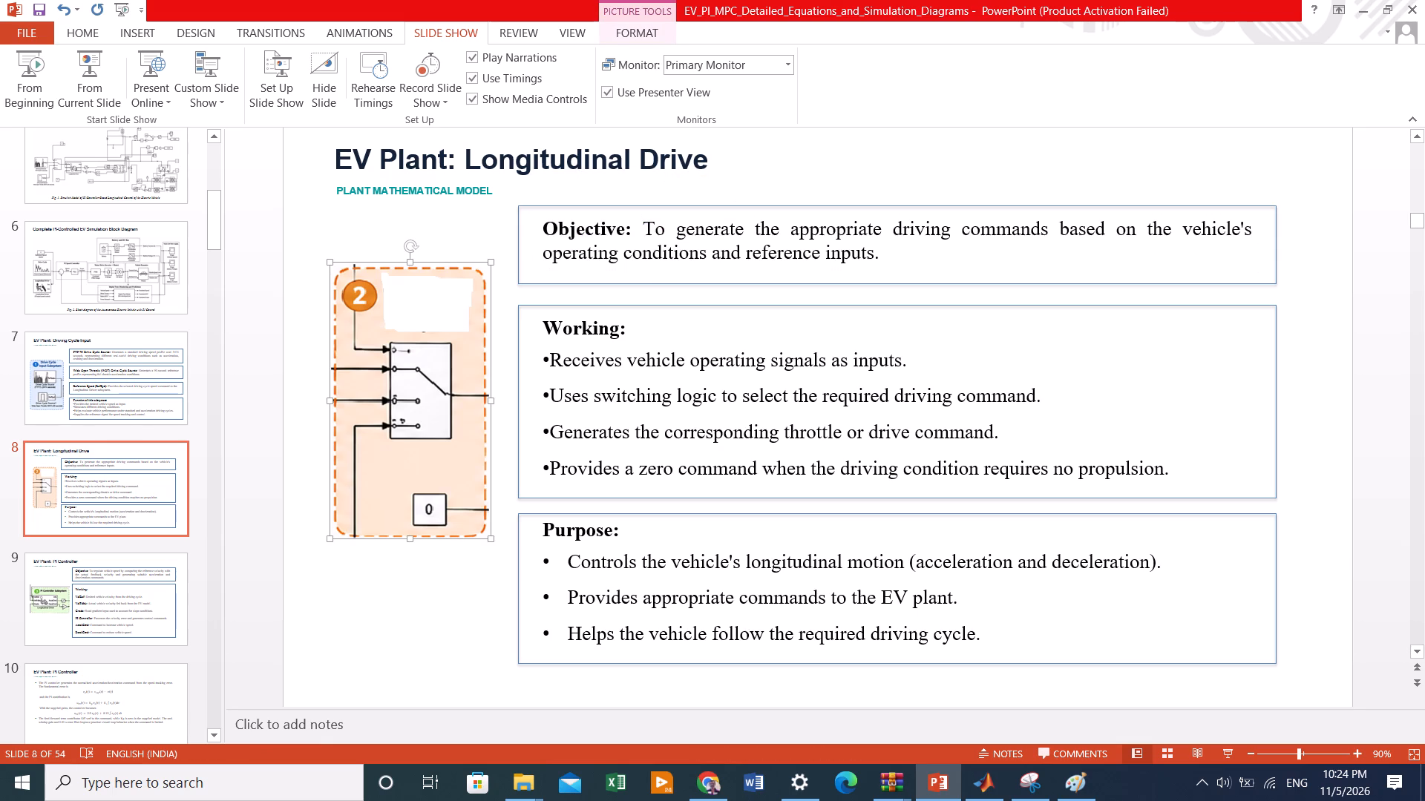
{"action": "key", "text": "ctrl+v"}
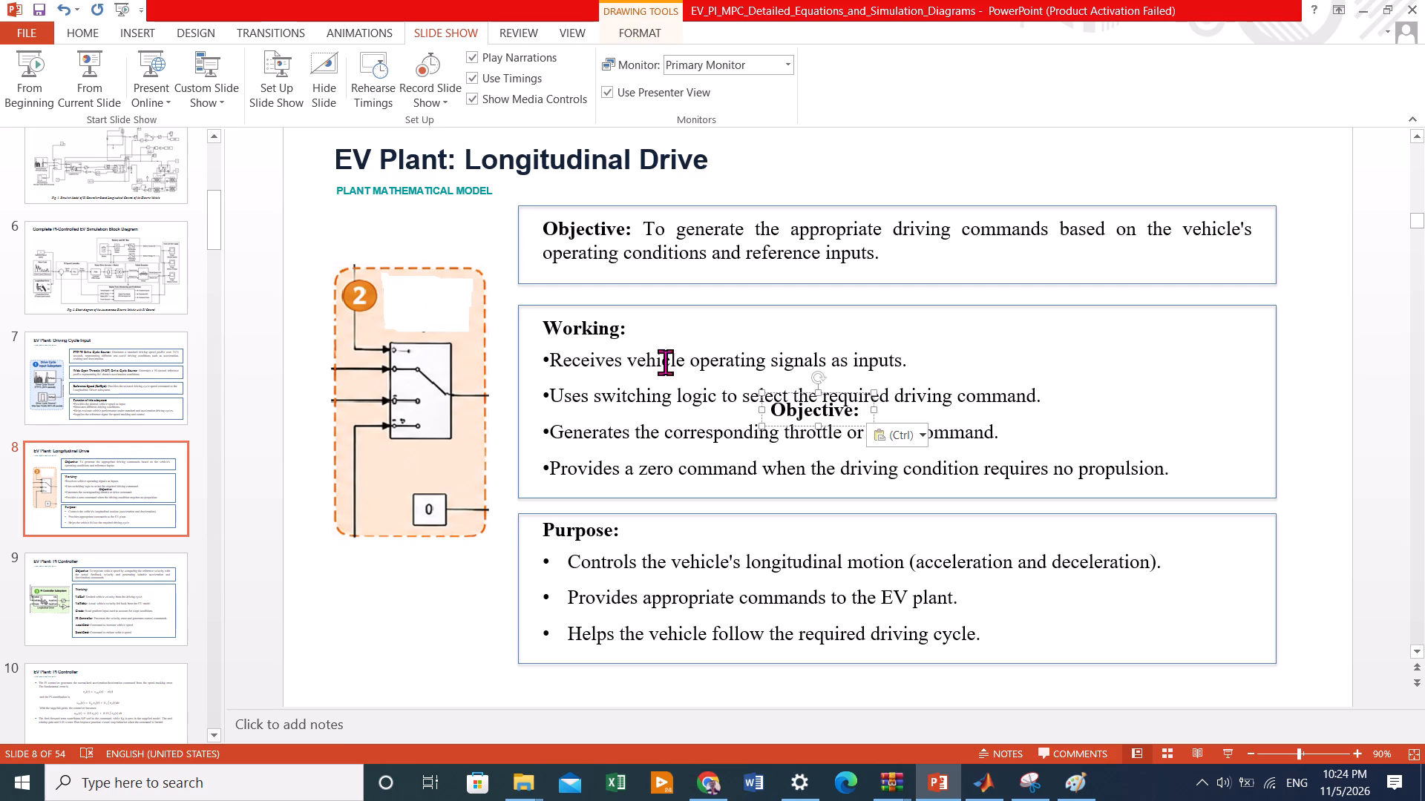
Move the pasted "Objective:" text box onto the erased label area beside the orange number 2 in the picture.
{"action": "left_click_drag", "start_coordinate": [798, 394], "coordinate": [479, 311]}
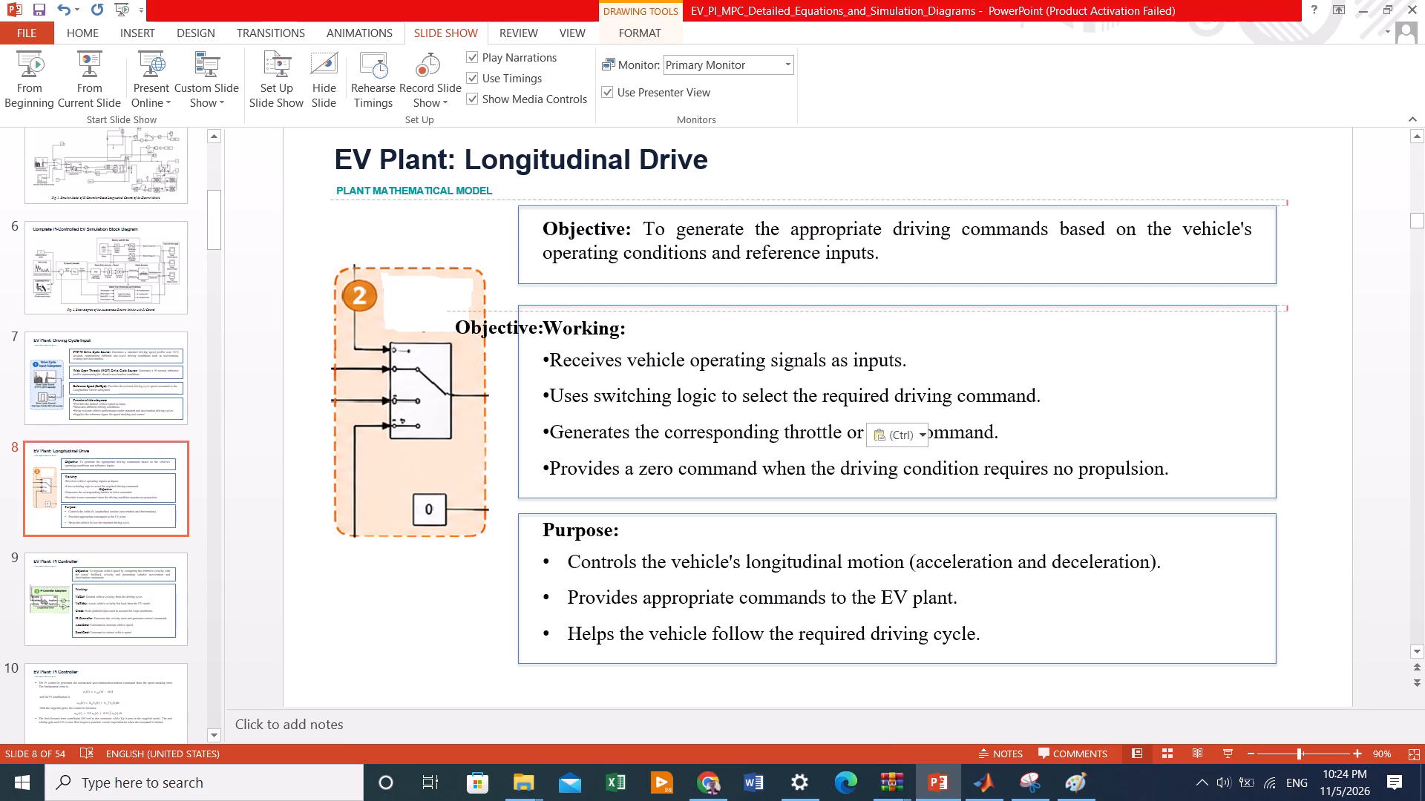
{"action": "left_click_drag", "start_coordinate": [479, 311], "coordinate": [410, 271]}
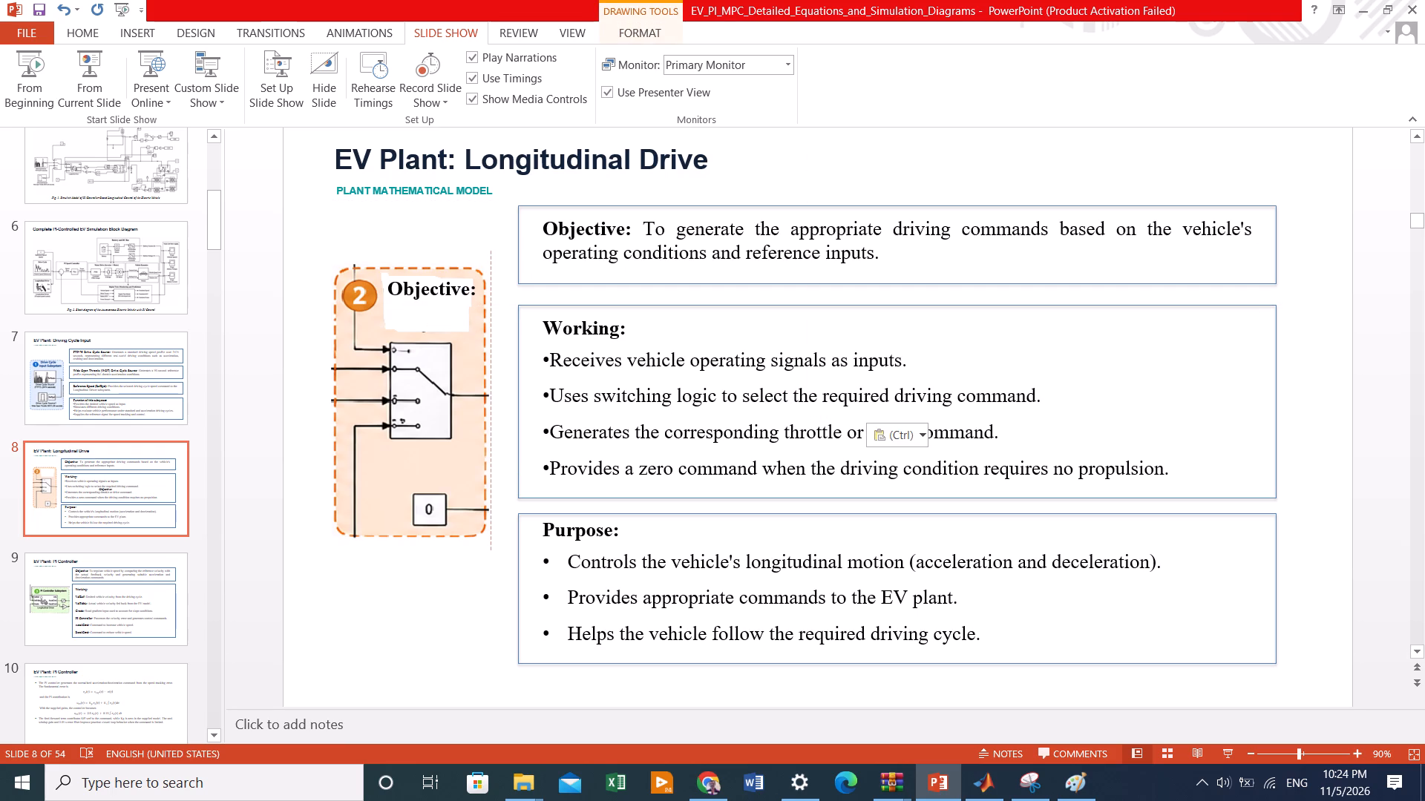
{"action": "left_click_drag", "start_coordinate": [410, 271], "coordinate": [410, 270]}
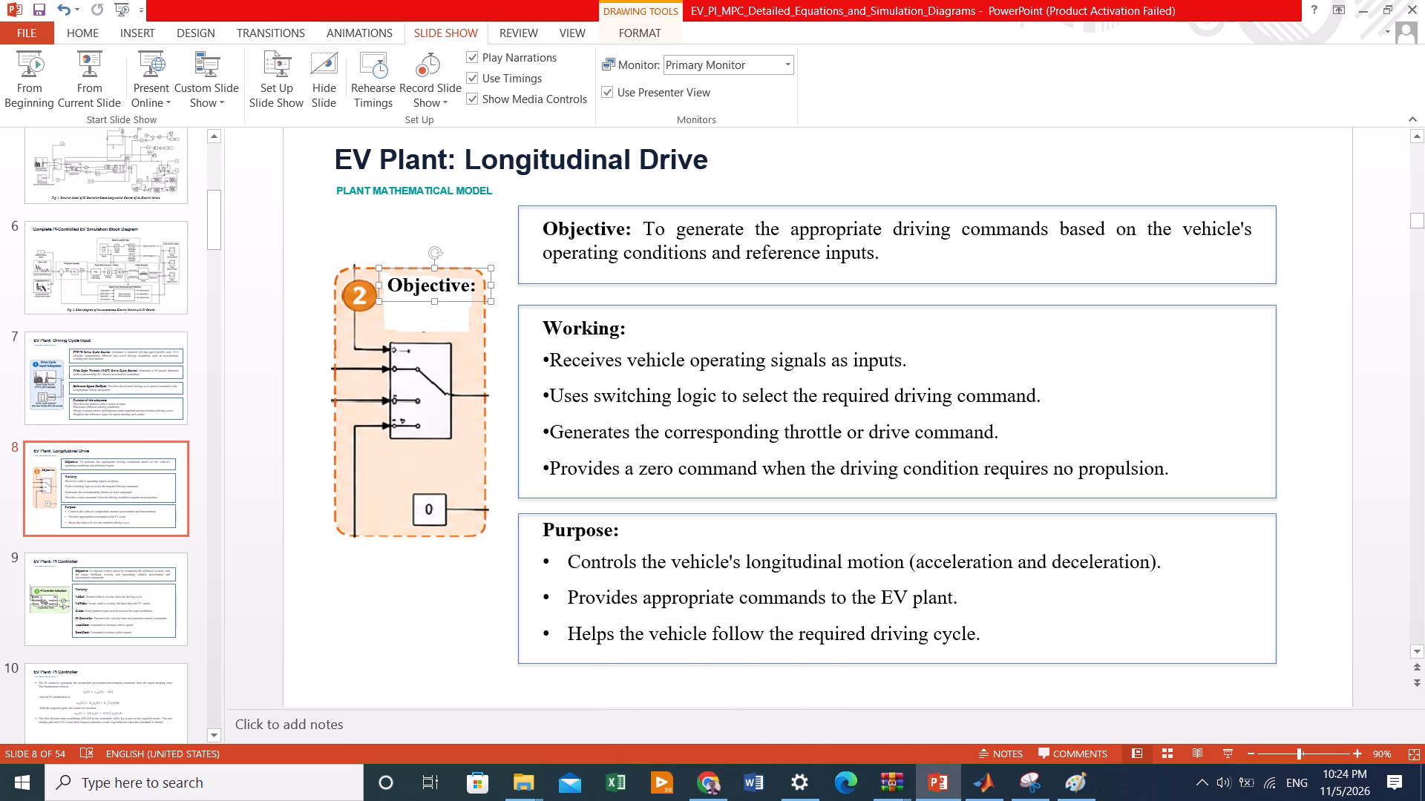
Replace the text of the "Objective:" box on the picture with "Multi".
{"action": "left_click", "coordinate": [476, 286]}
{"action": "key", "text": "BackSpace"}
{"action": "key", "text": "BackSpace"}
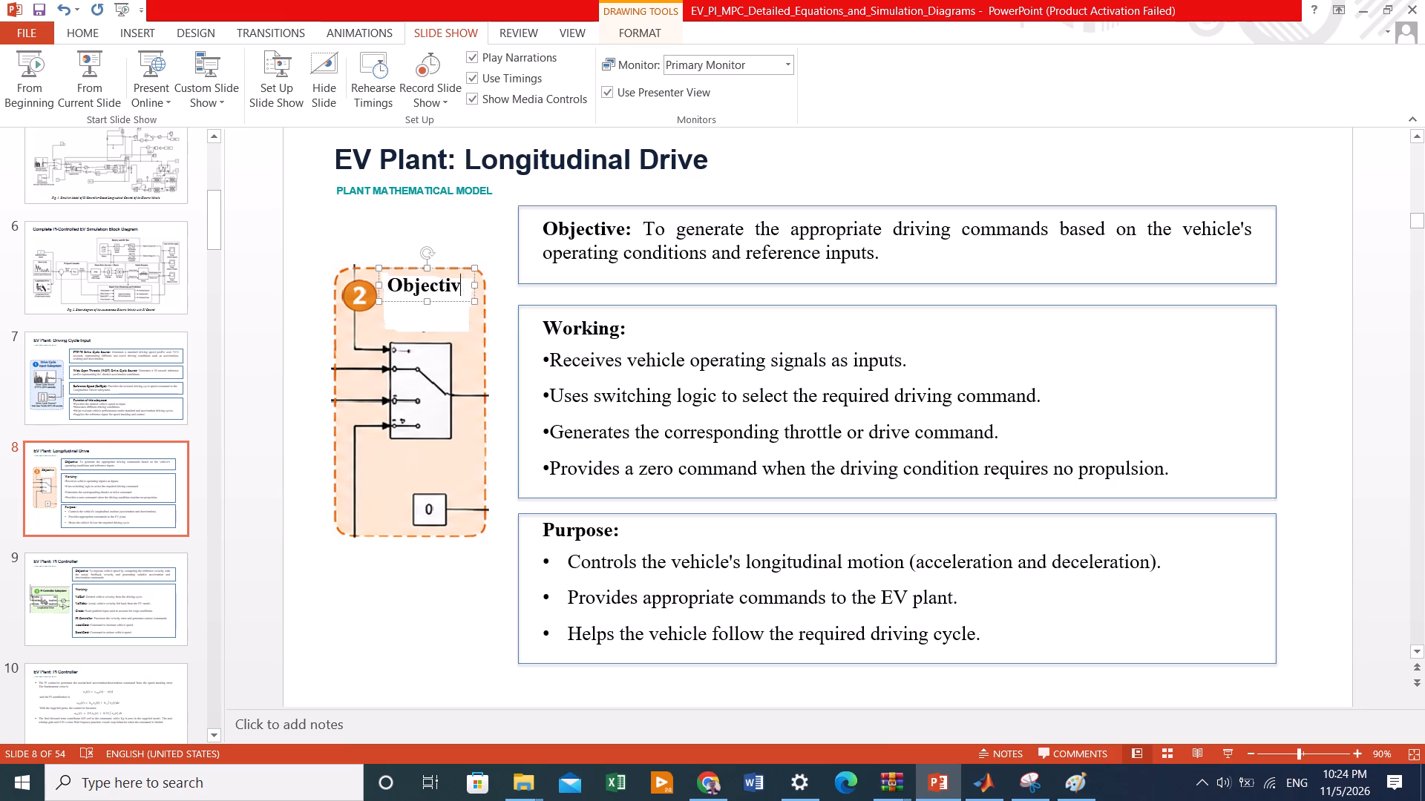
{"action": "key", "text": "BackSpace"}
{"action": "key", "text": "BackSpace"}
{"action": "key", "text": "BackSpace"}
{"action": "key", "text": "BackSpace"}
{"action": "key", "text": "BackSpace"}
{"action": "key", "text": "BackSpace"}
{"action": "key", "text": "BackSpace"}
{"action": "key", "text": "BackSpace"}
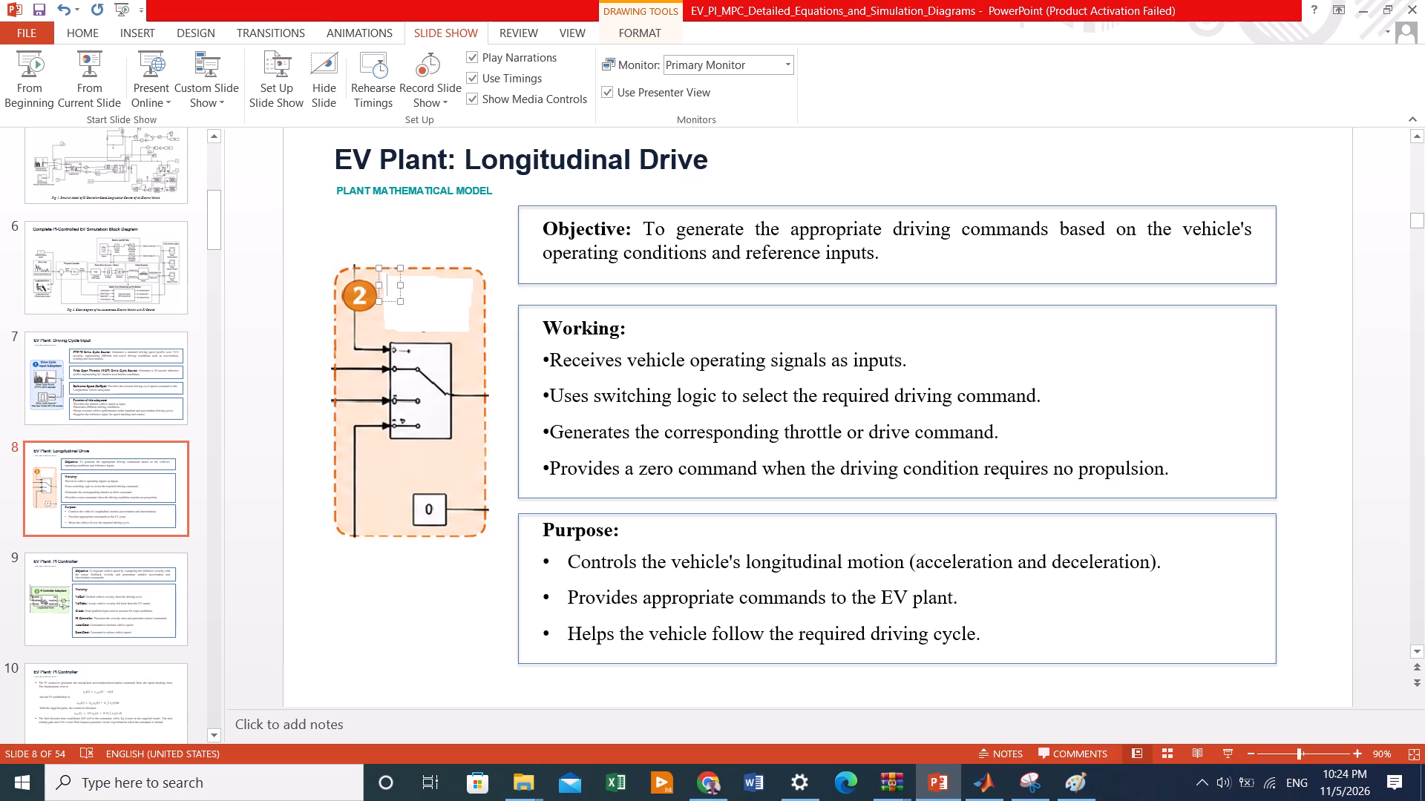
{"action": "type", "text": "MUl"}
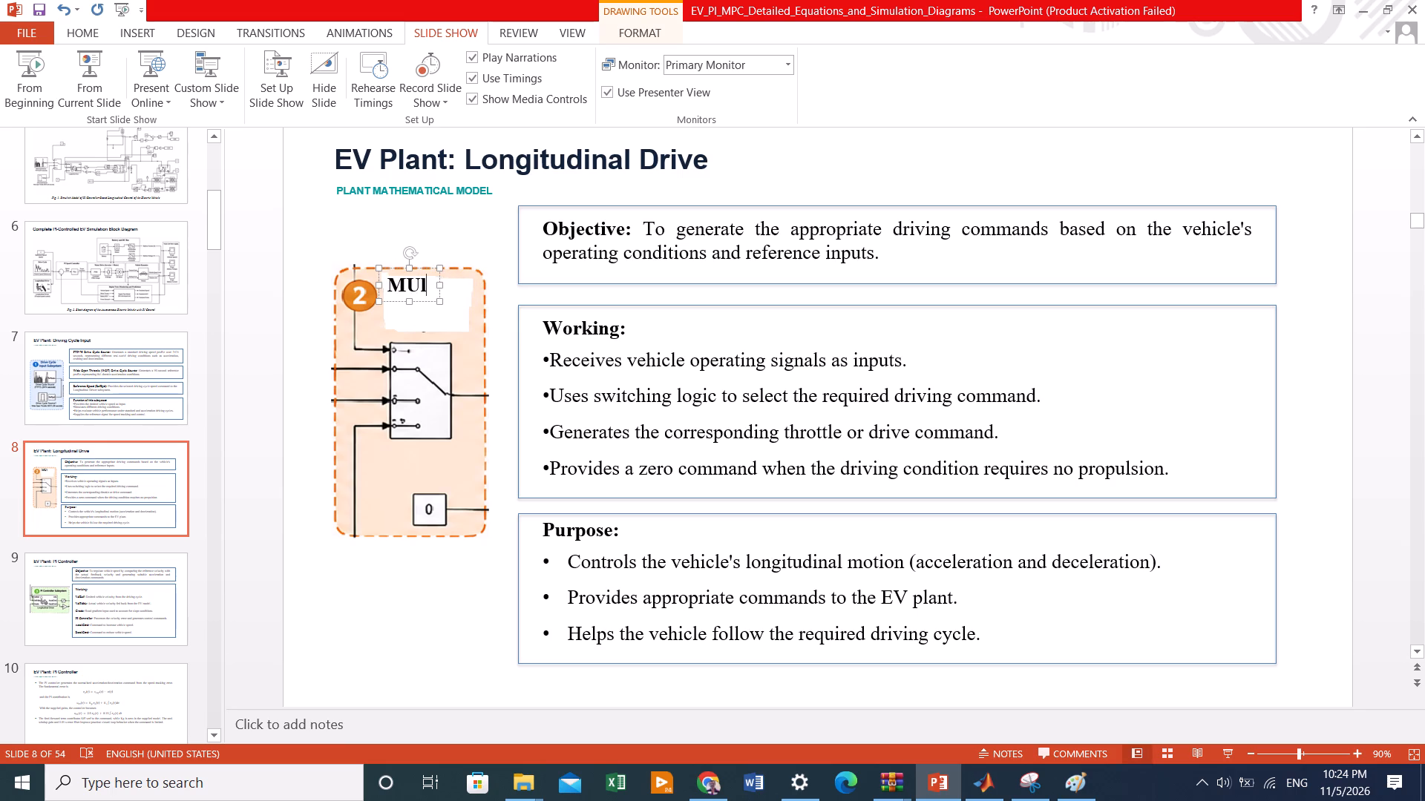
{"action": "key", "text": "BackSpace"}
{"action": "key", "text": "BackSpace"}
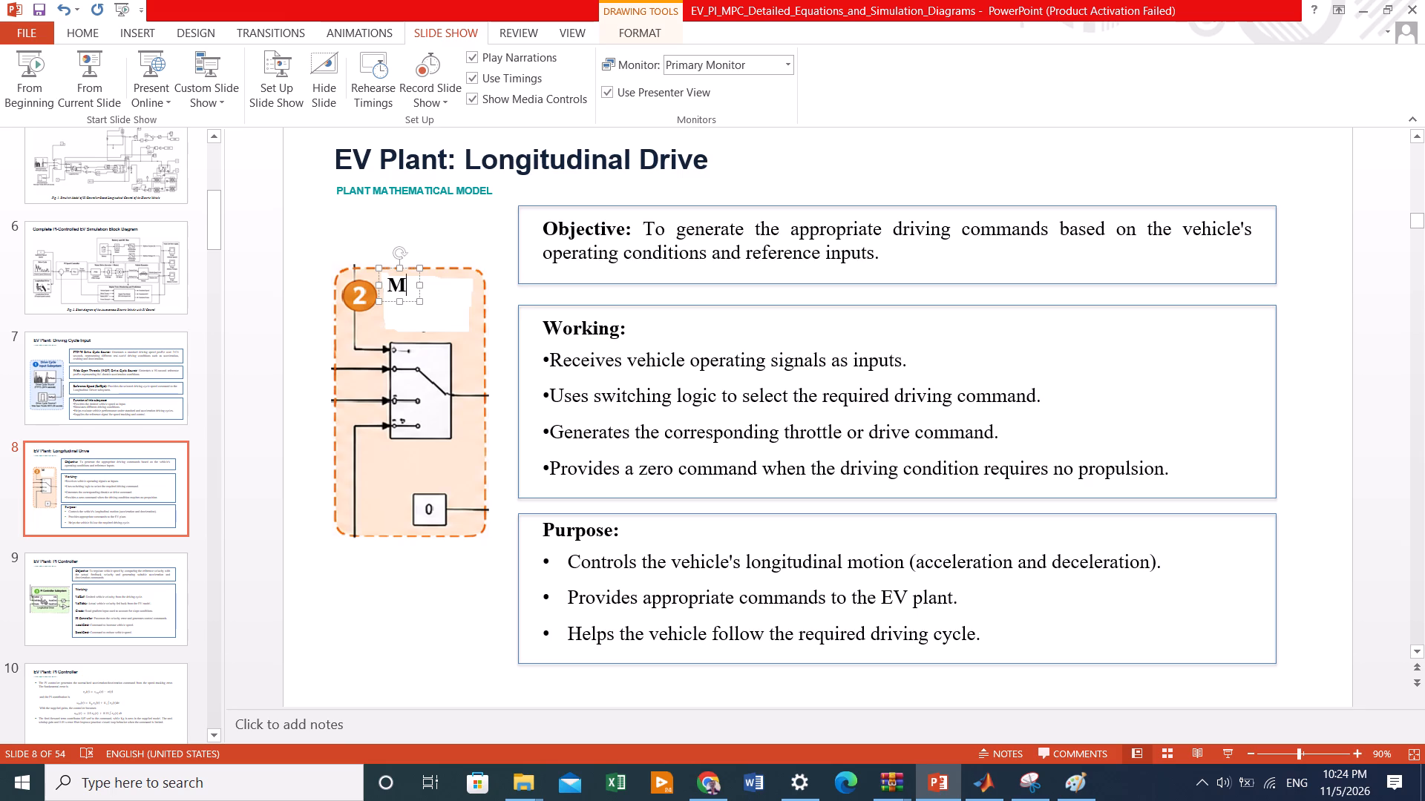
{"action": "key", "text": "u"}
{"action": "type", "text": "lti"}
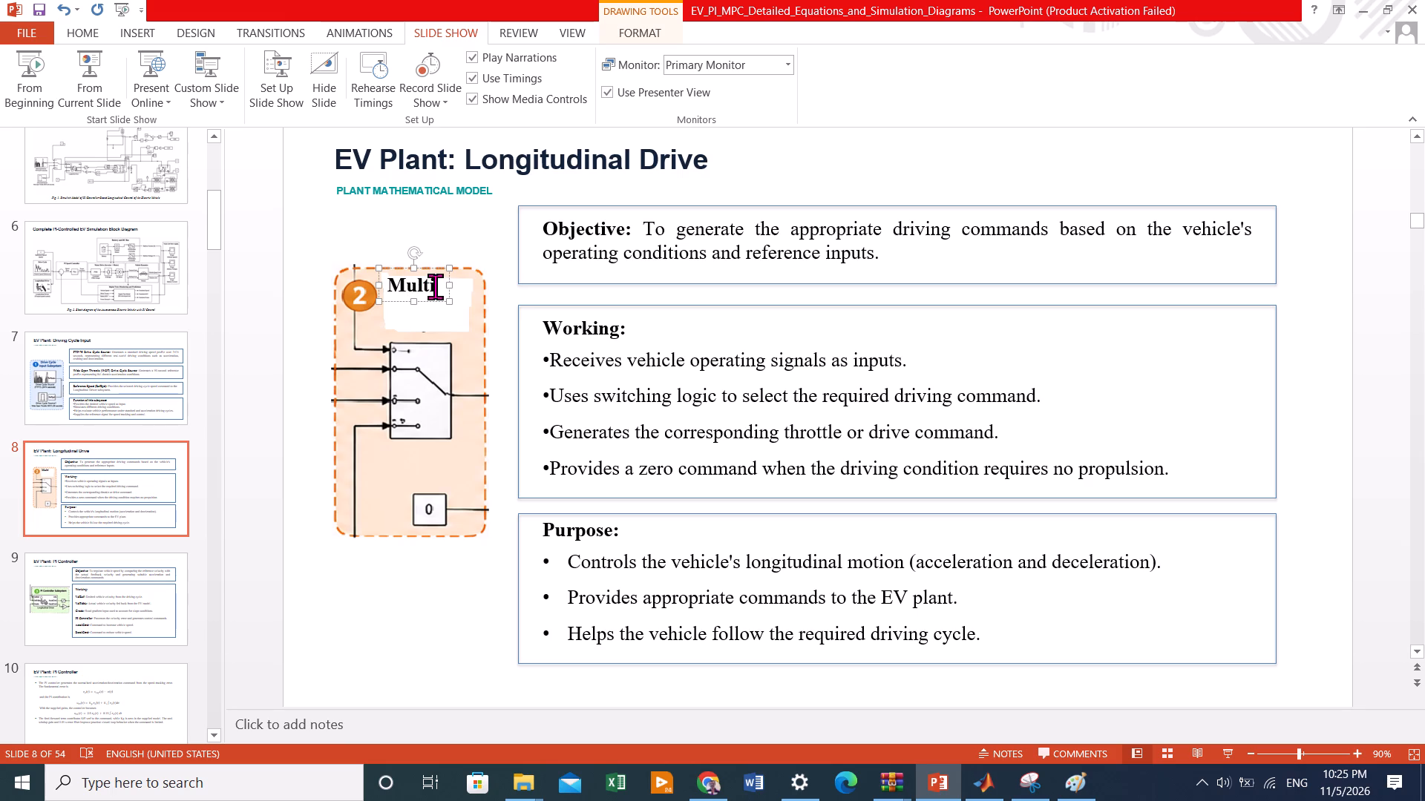
Increase the font size of the "Multi" label to 24.
{"action": "left_click_drag", "start_coordinate": [435, 286], "coordinate": [394, 288]}
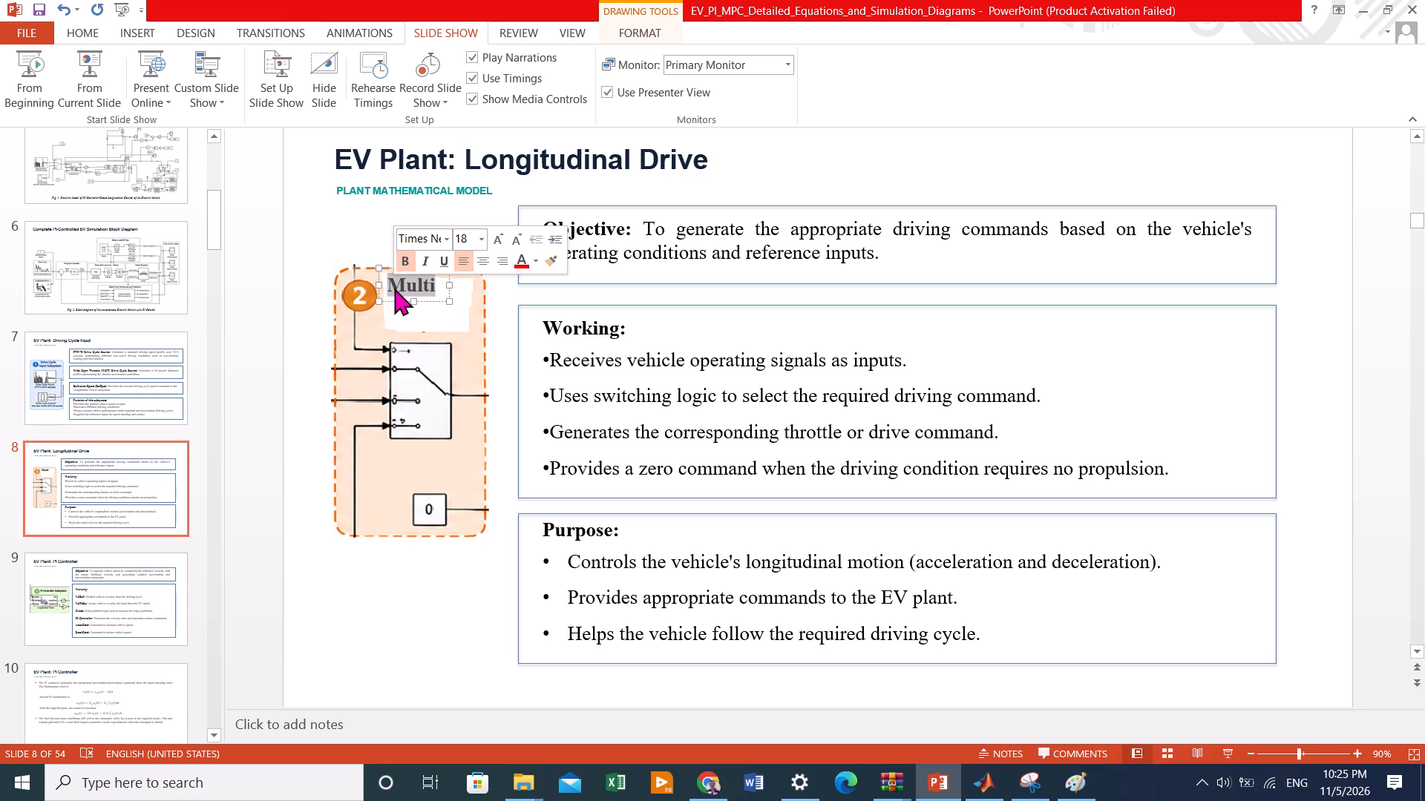
{"action": "left_click", "coordinate": [497, 237]}
{"action": "left_click", "coordinate": [497, 237]}
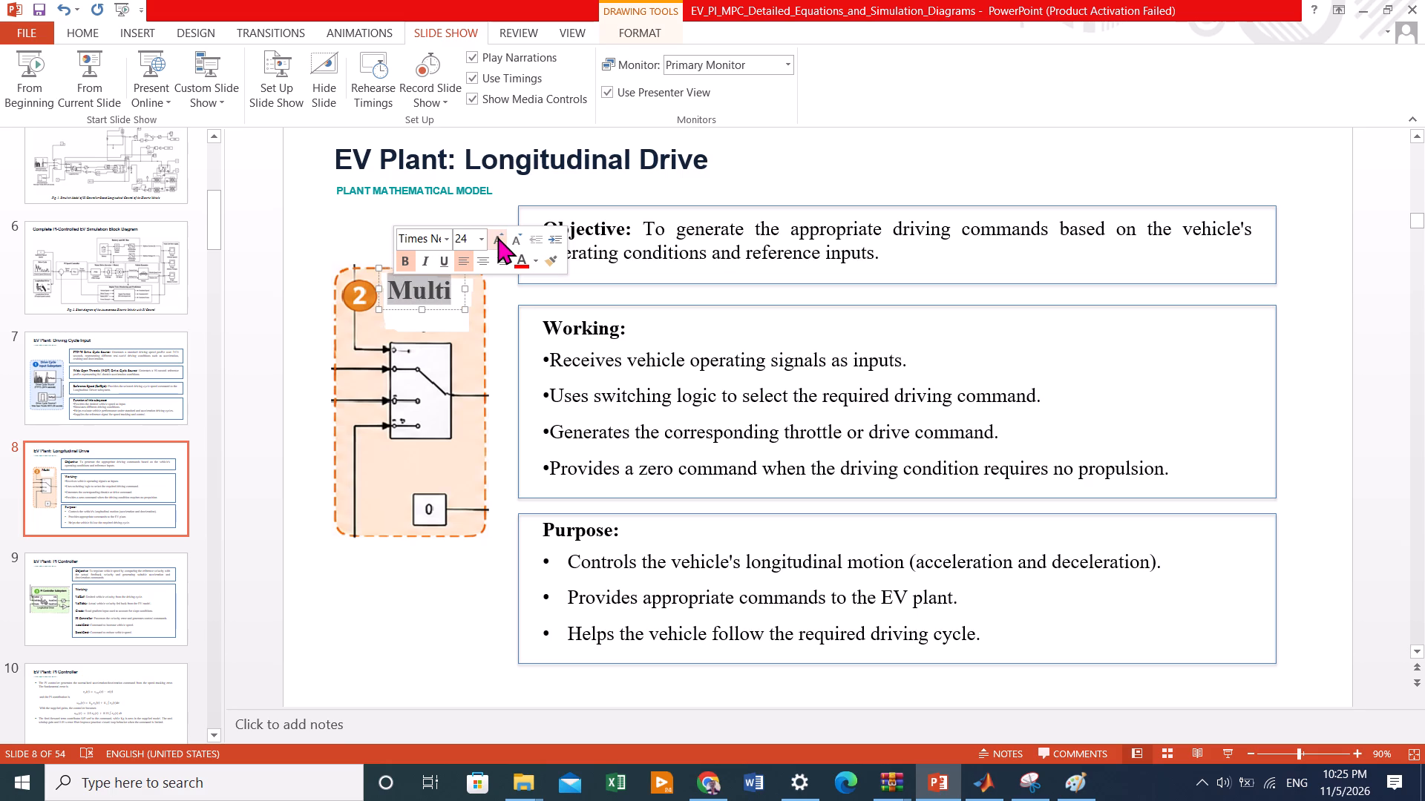
{"action": "left_click", "coordinate": [428, 291]}
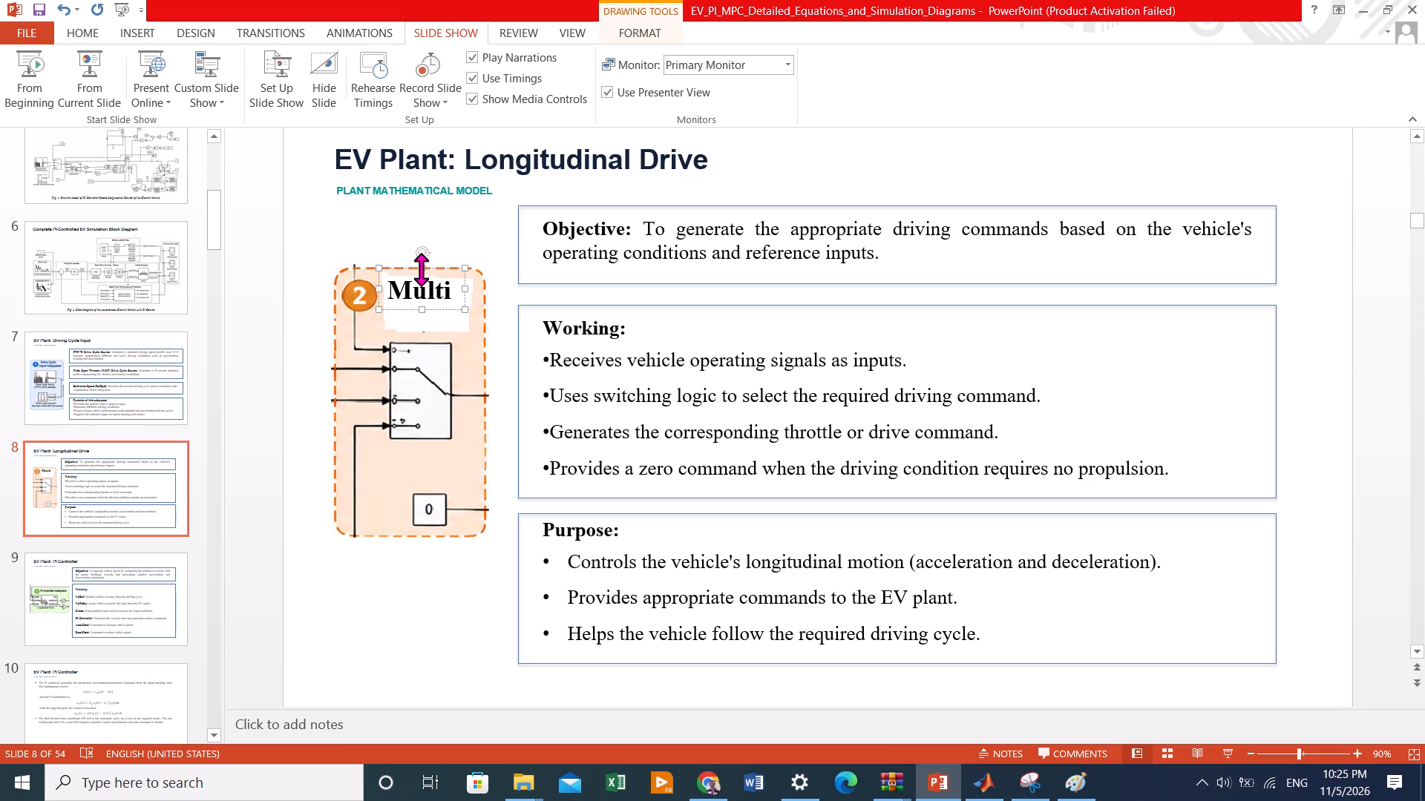
Reposition the "Multi" text box slightly so it sits over the picture's blank label area beside the orange number 2.
{"action": "left_click_drag", "start_coordinate": [421, 269], "coordinate": [418, 280]}
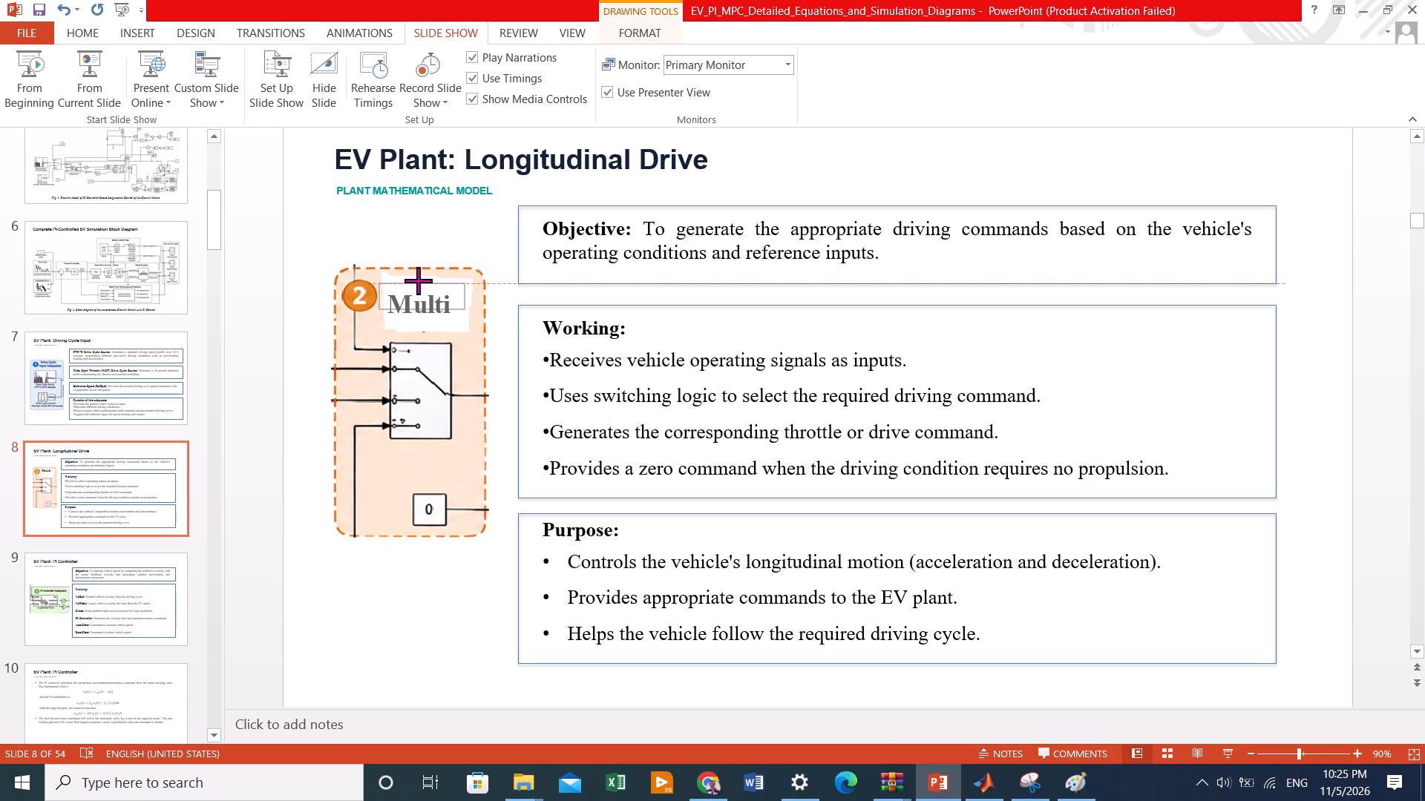
{"action": "left_click_drag", "start_coordinate": [418, 280], "coordinate": [418, 276]}
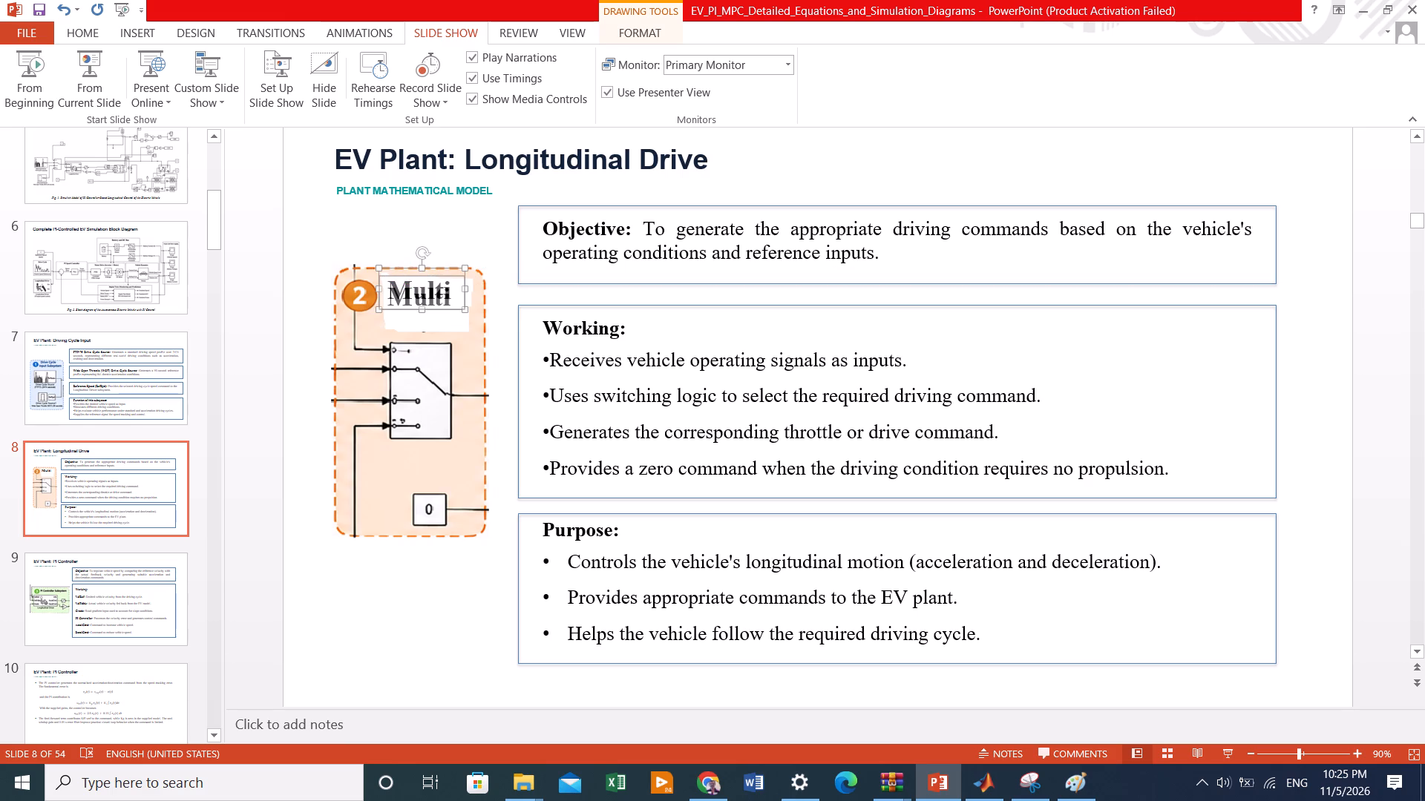
{"action": "left_click_drag", "start_coordinate": [391, 269], "coordinate": [399, 272]}
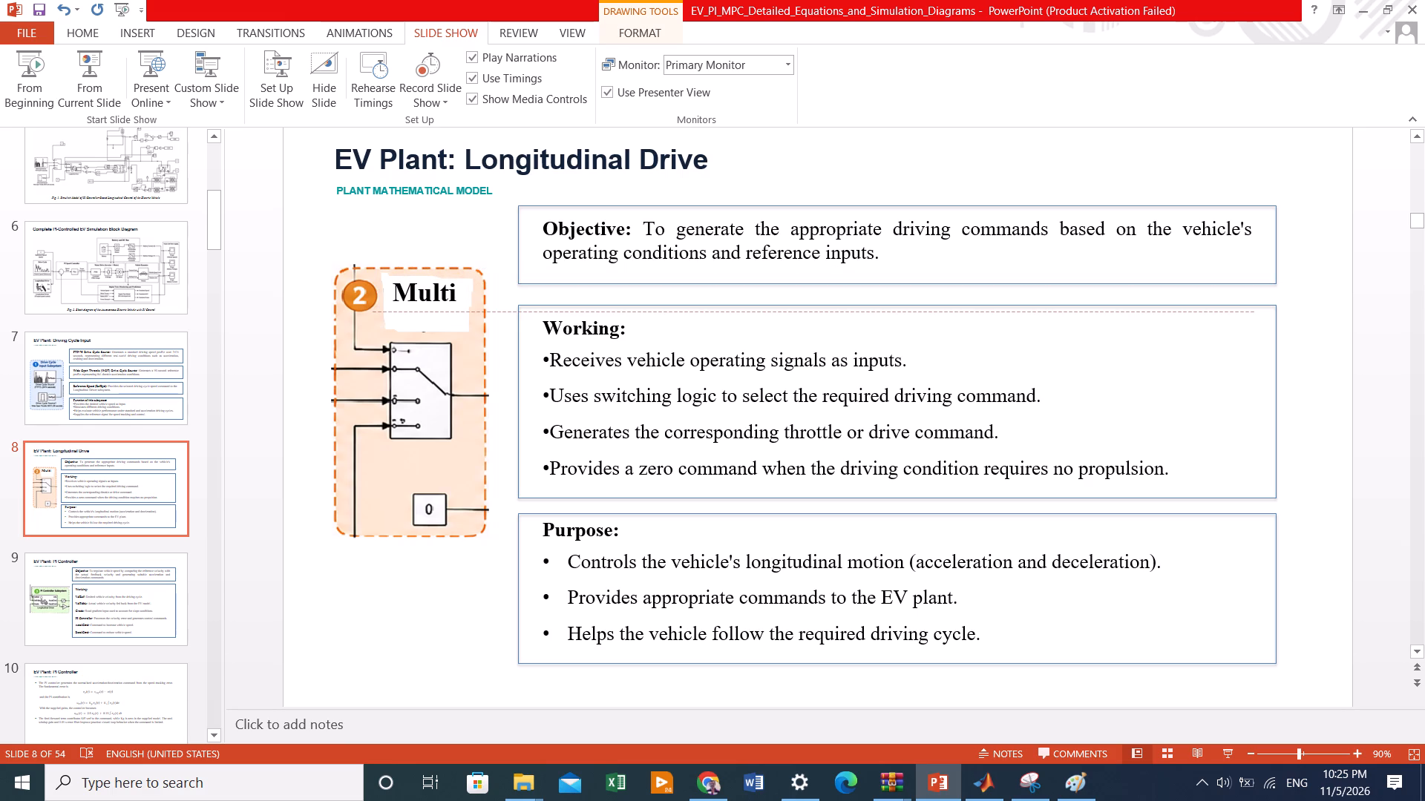
{"action": "left_click_drag", "start_coordinate": [399, 272], "coordinate": [399, 268]}
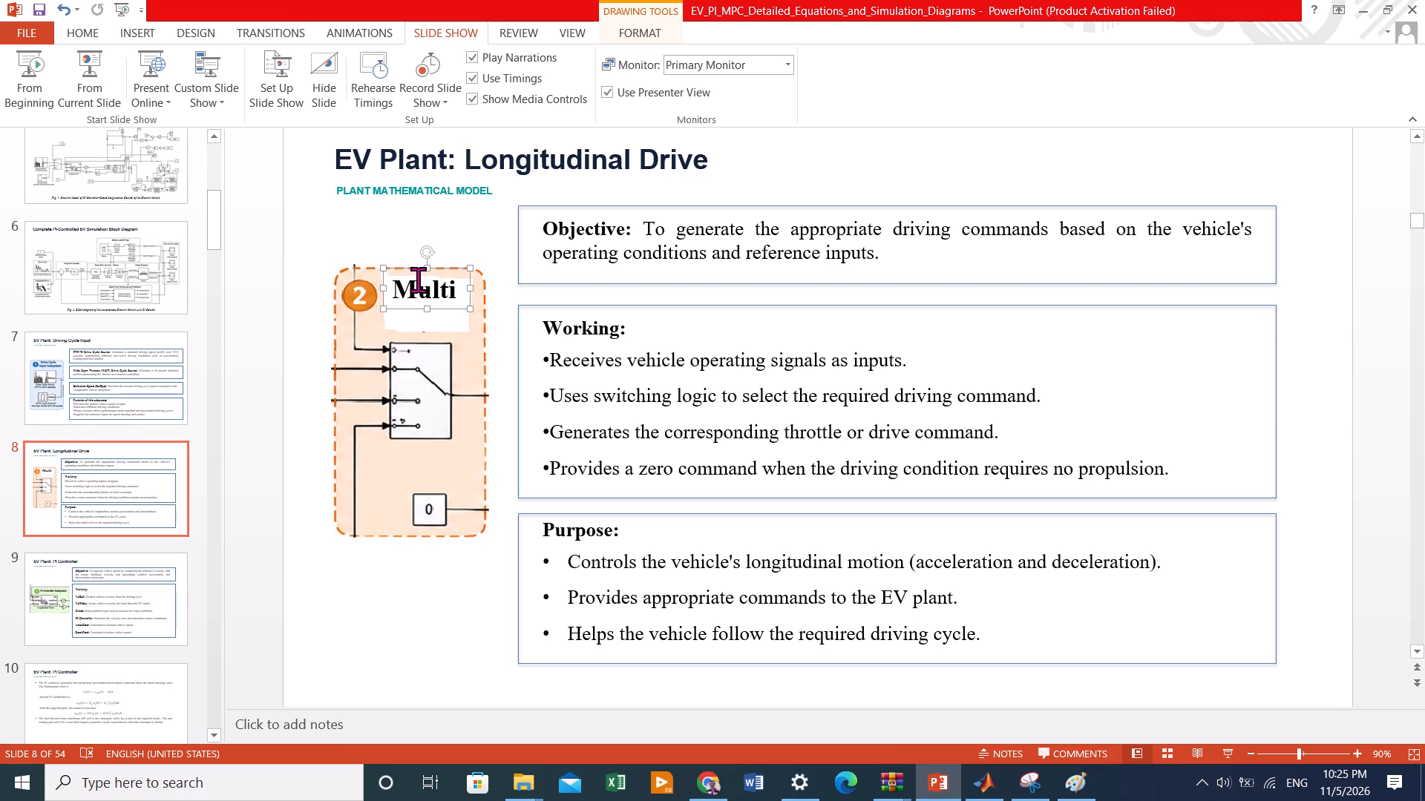
Add "Port" as a second line below "Multi" in the picture's label, followed by a line break.
{"action": "left_click", "coordinate": [456, 292]}
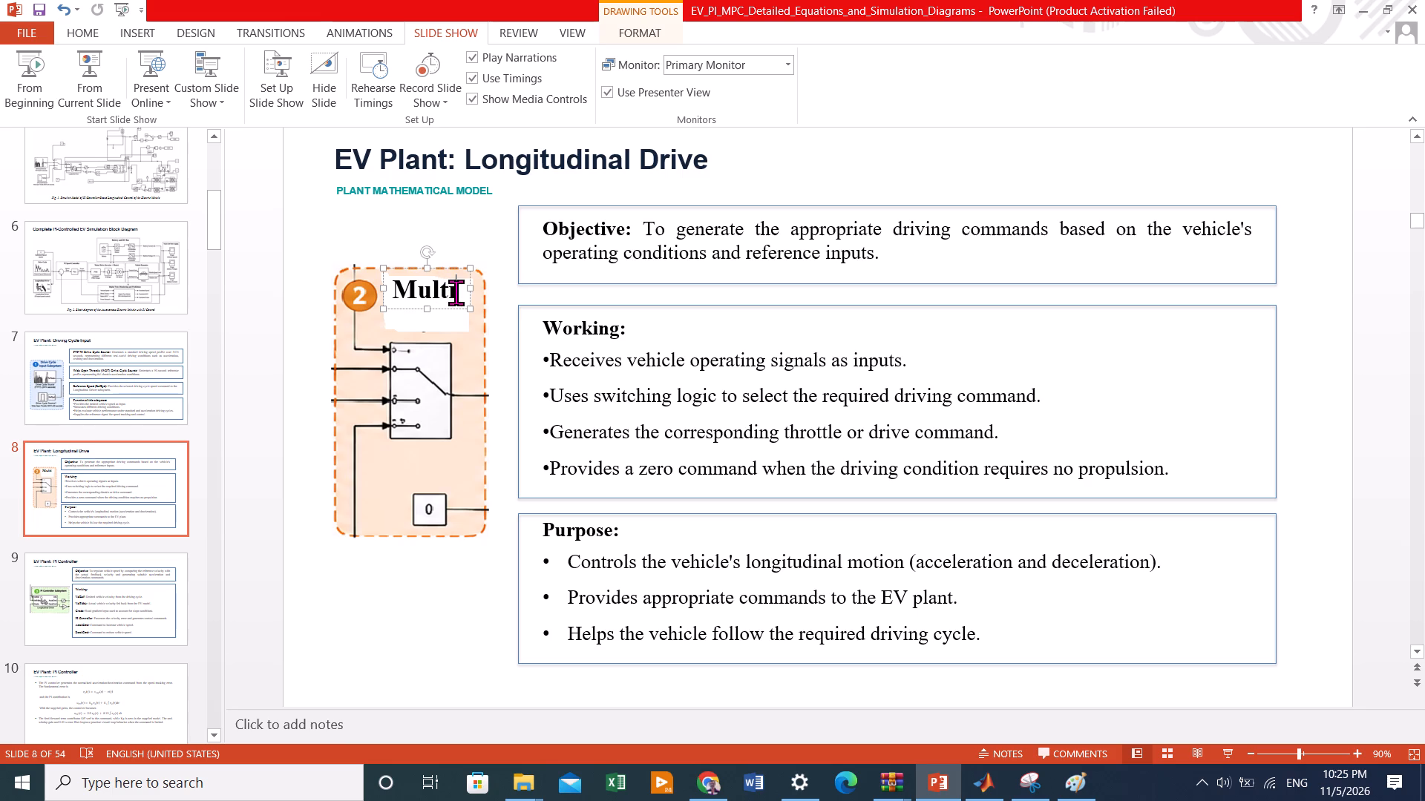
{"action": "key", "text": "Return"}
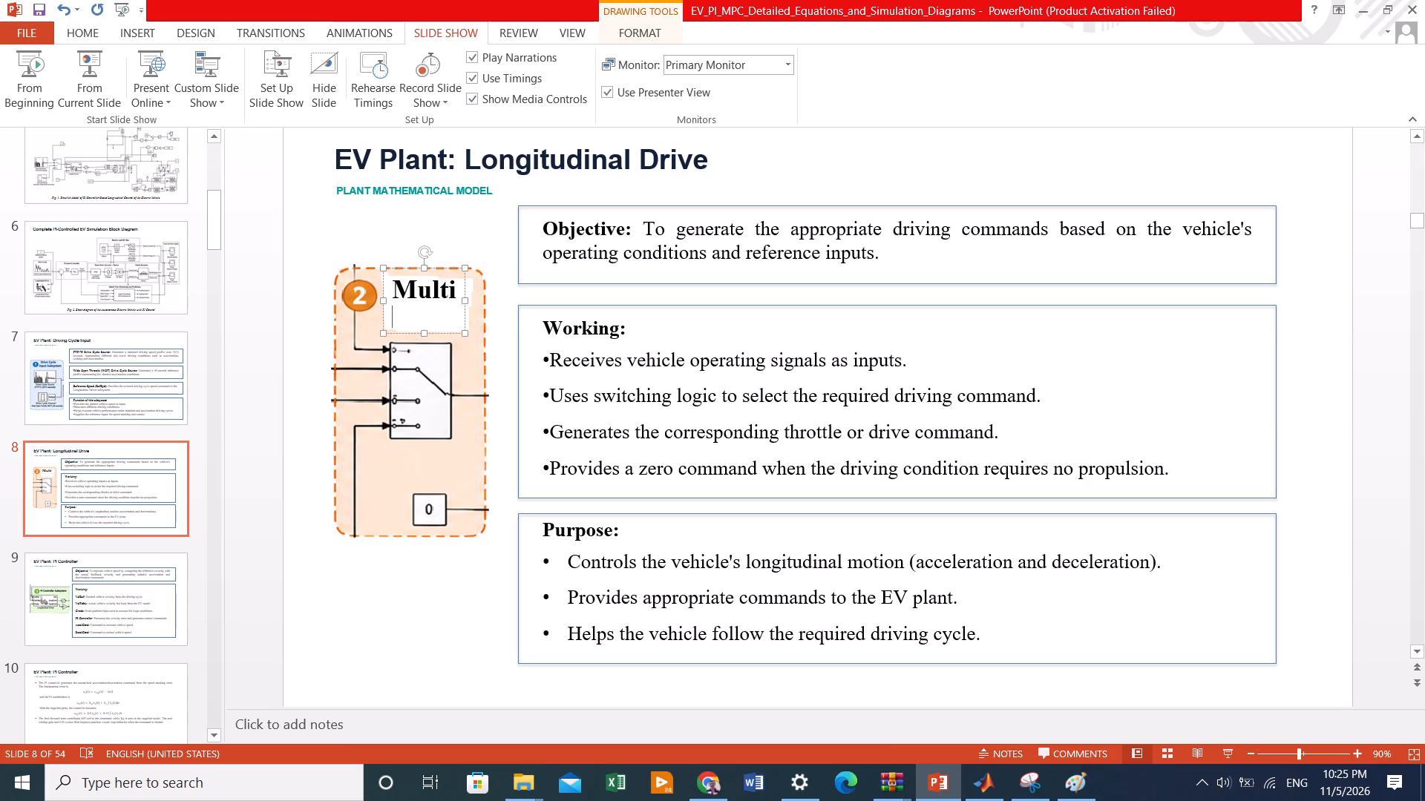
{"action": "type", "text": "Port"}
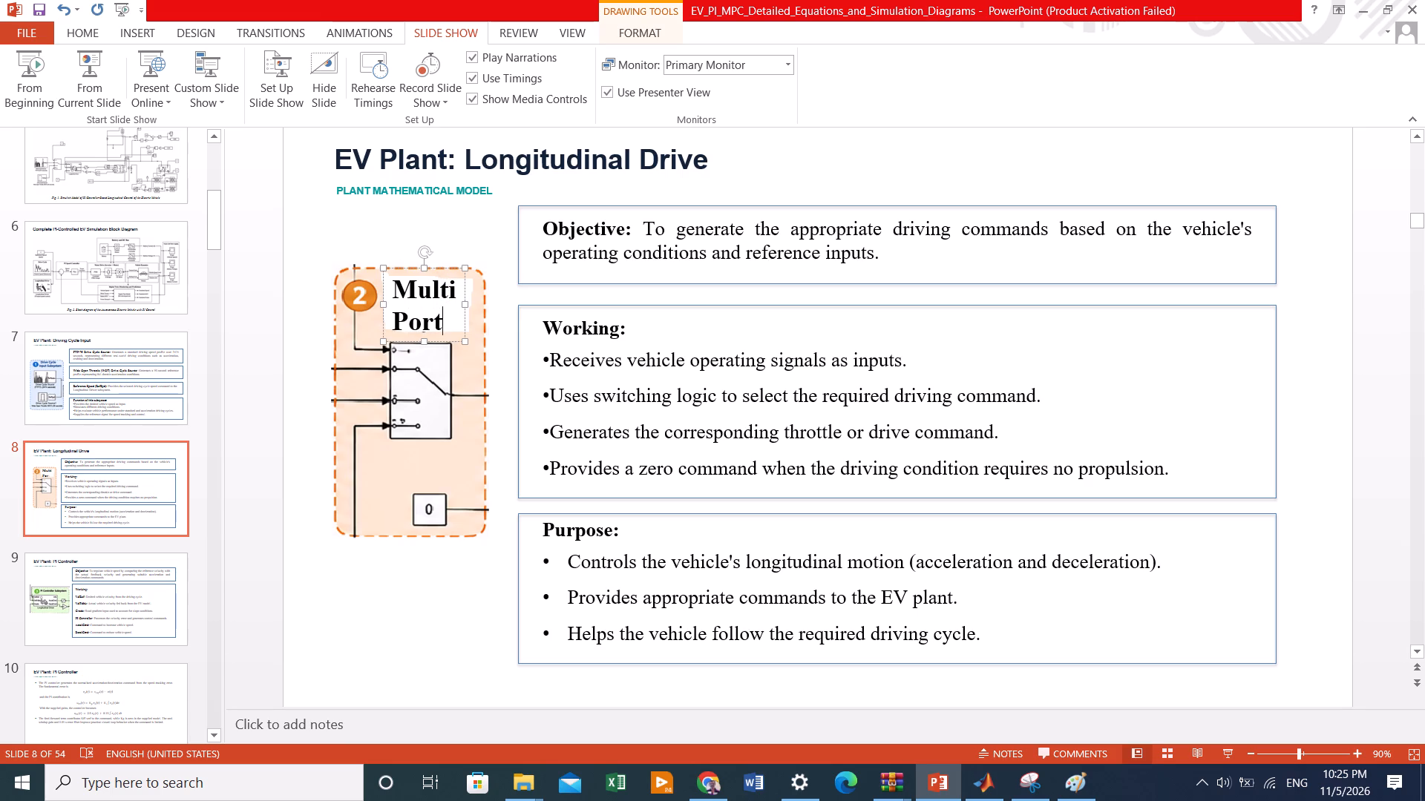
{"action": "key", "text": "Return"}
{"action": "left_click", "coordinate": [408, 236]}
{"action": "left_click", "coordinate": [443, 584]}
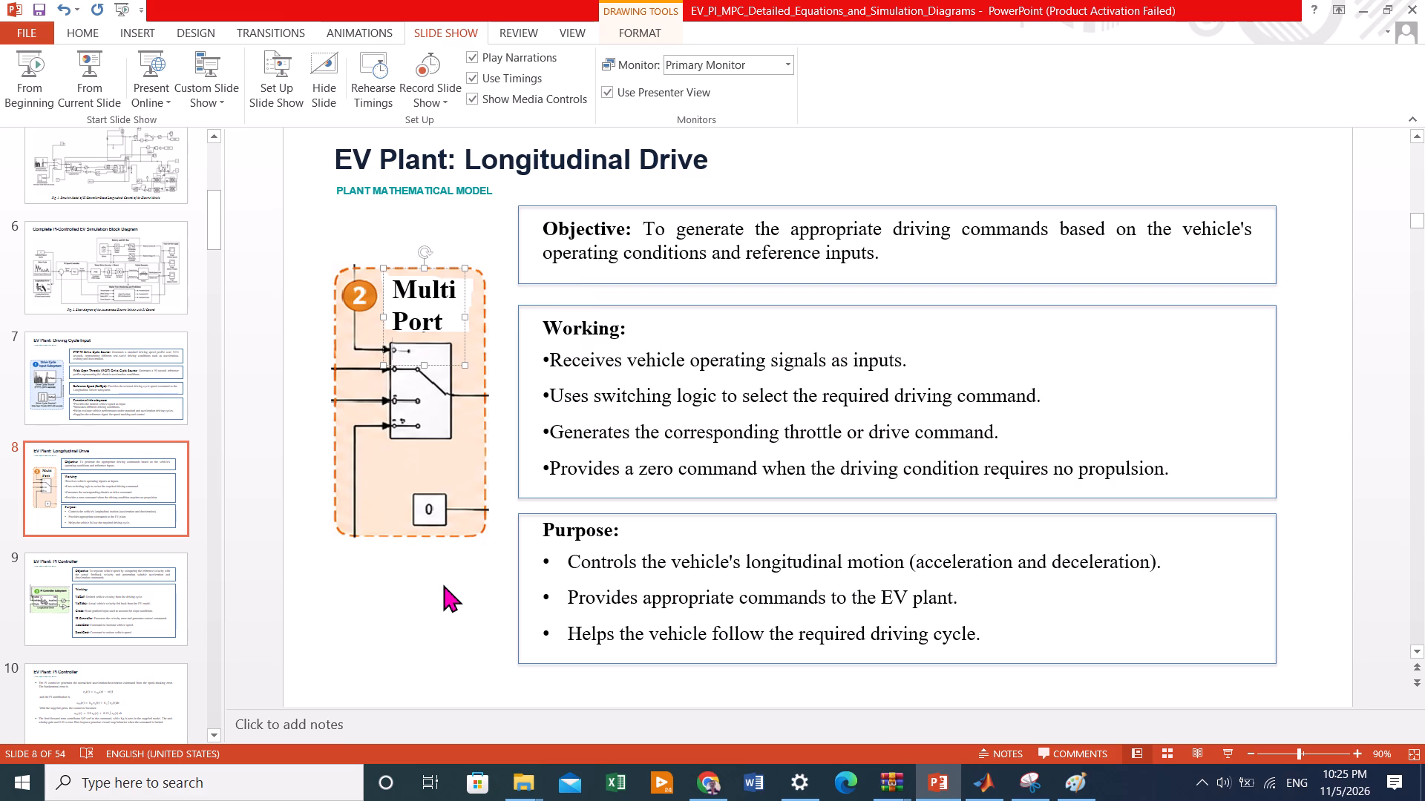